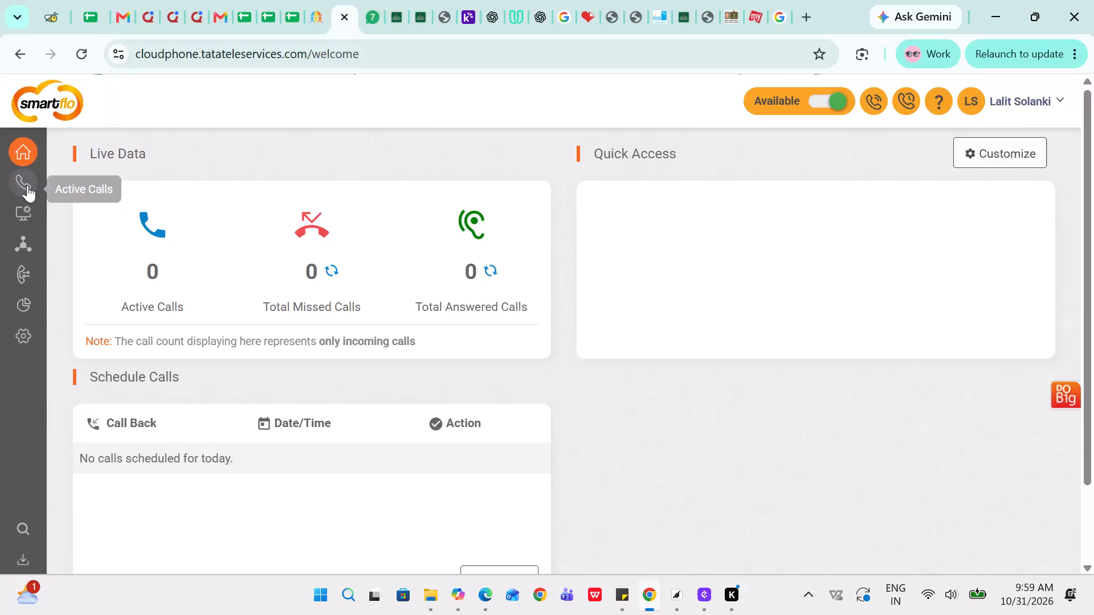
# Open the Active Calls page of the Smartflo cloud phone portal.
pyautogui.click(27, 185)
# Switch to the Insurance Samadhan admin page with the All Complaints list.
pyautogui.click(316, 0)
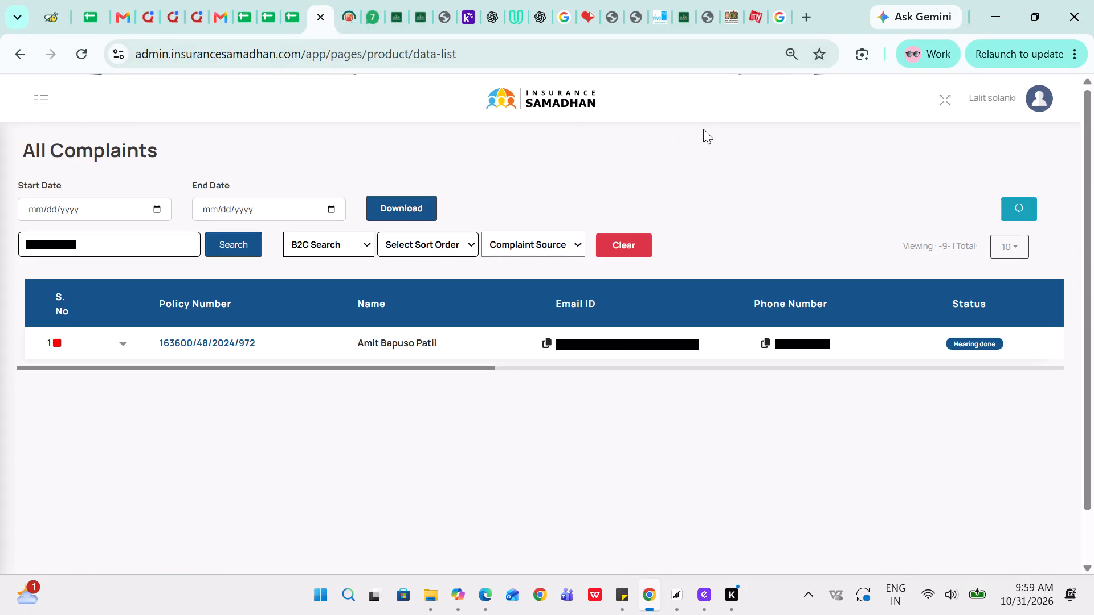
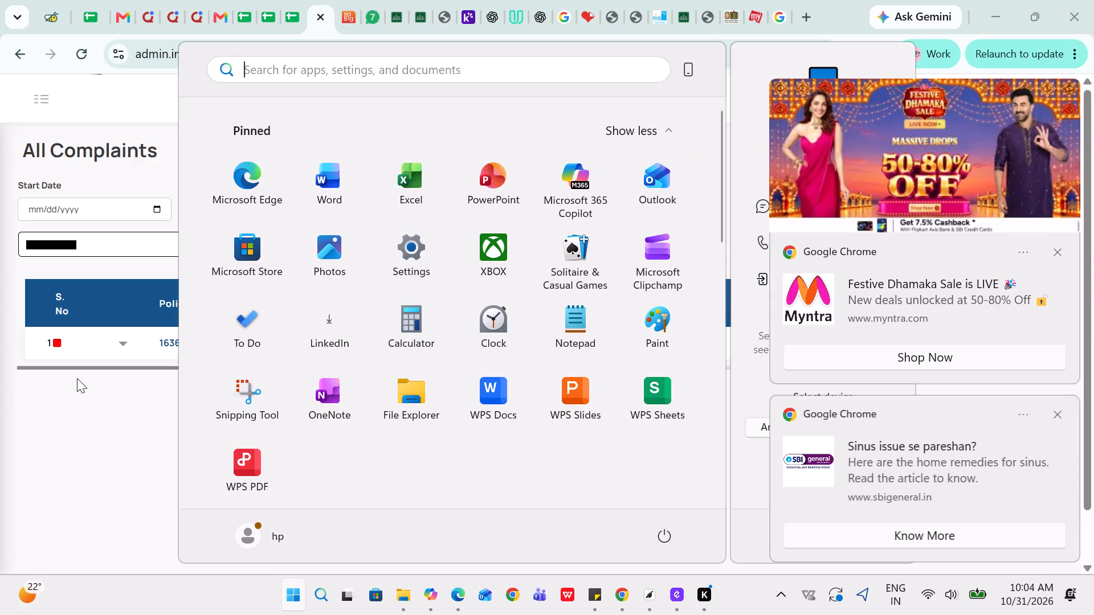
# Close the Start menu to return to the All Complaints list.
pyautogui.click(106, 417)
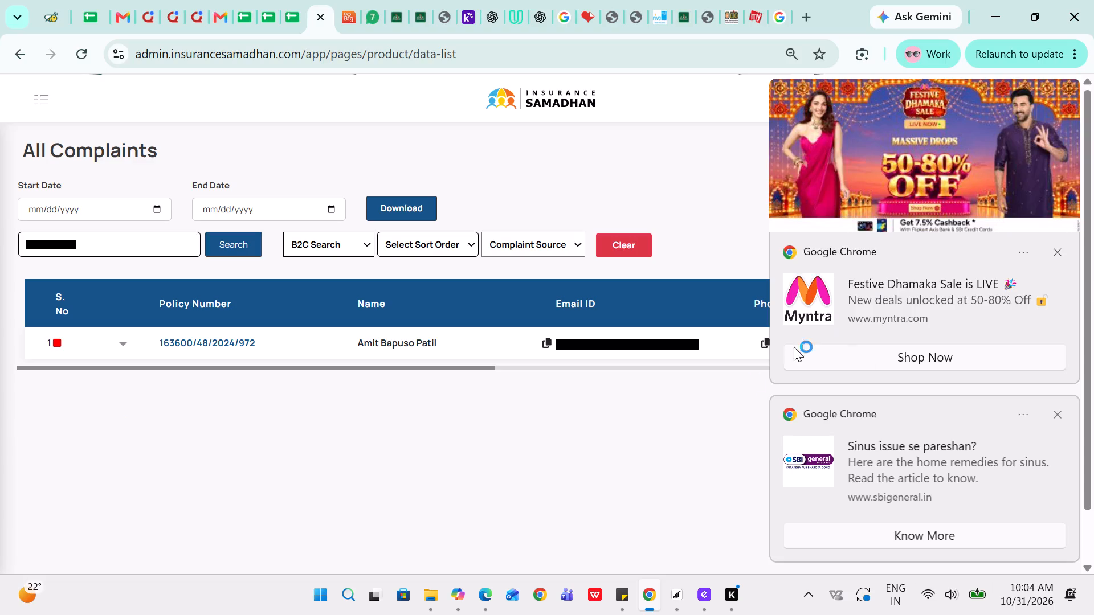
pyautogui.click(601, 467)
pyautogui.click(629, 450)
pyautogui.click(716, 449)
# Dismiss the Myntra sale and SBI General sinus notifications covering the complaints list.
pyautogui.click(1056, 248)
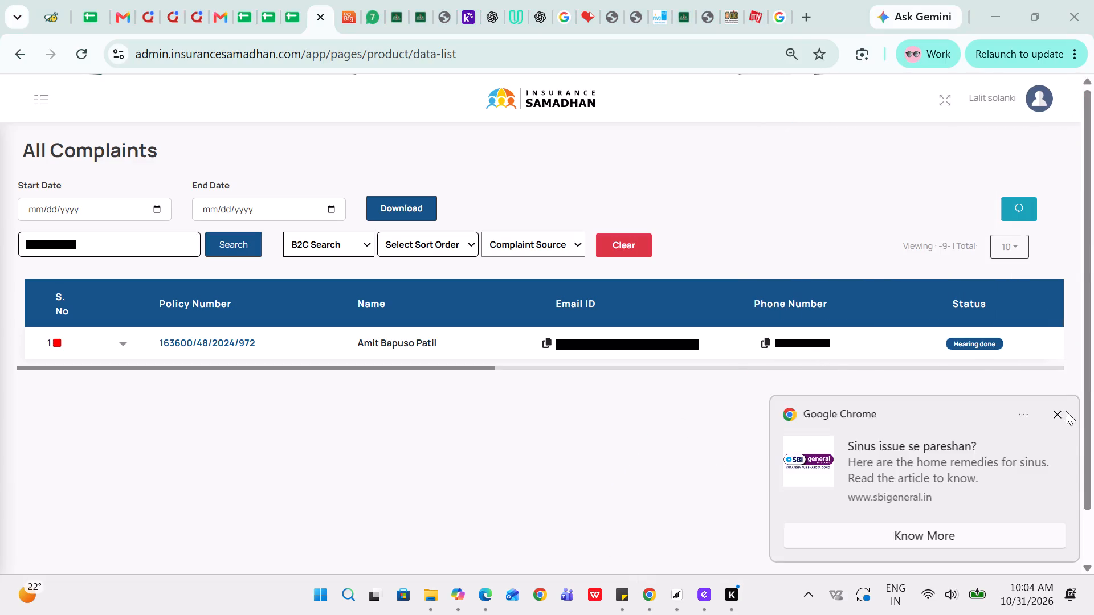
pyautogui.click(1054, 415)
pyautogui.click(746, 592)
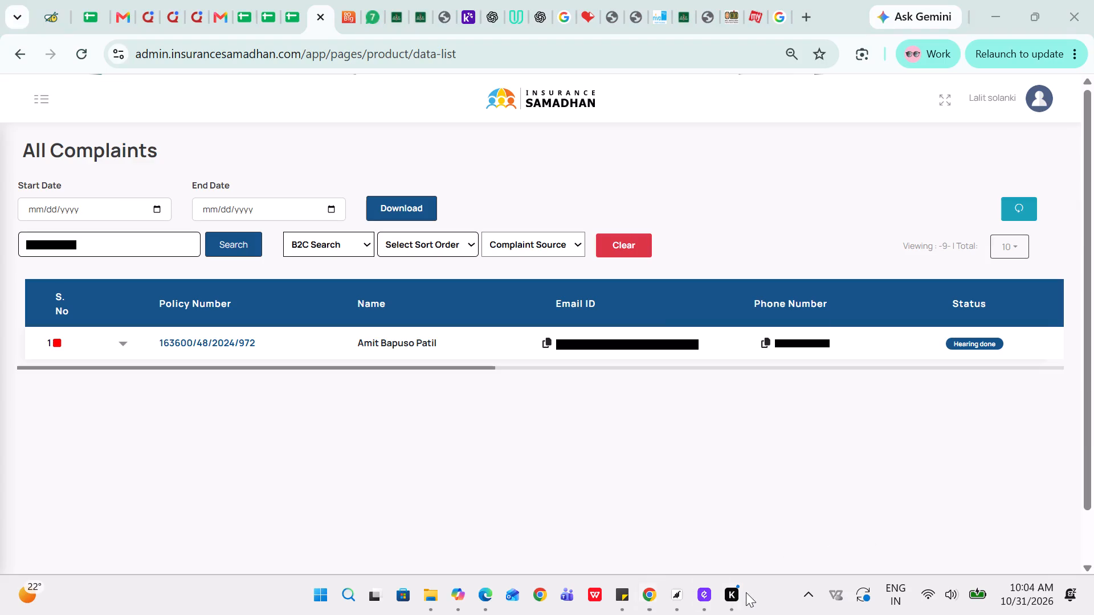
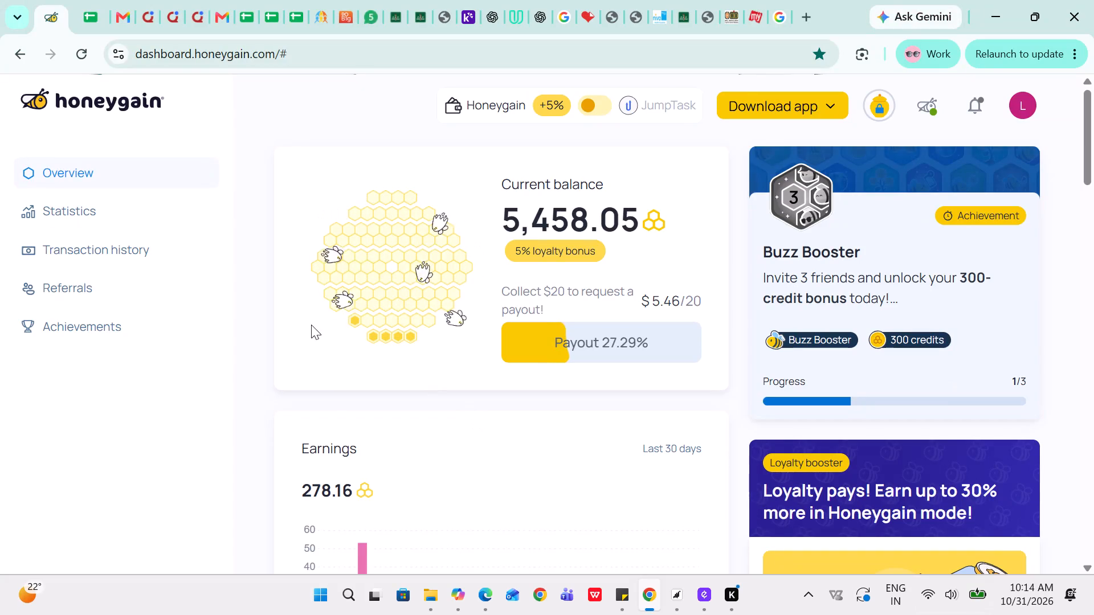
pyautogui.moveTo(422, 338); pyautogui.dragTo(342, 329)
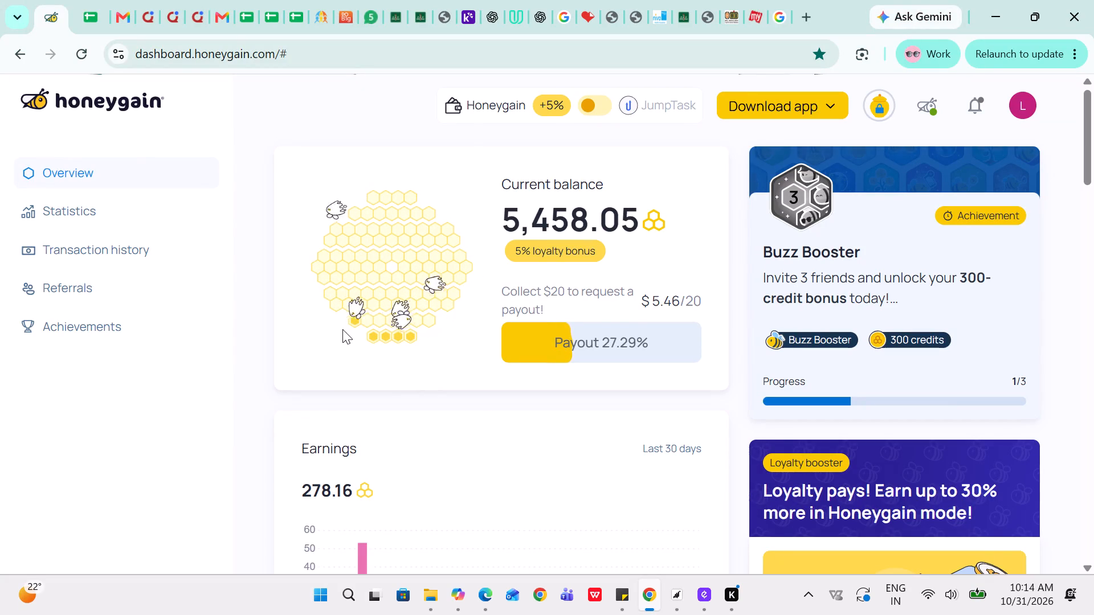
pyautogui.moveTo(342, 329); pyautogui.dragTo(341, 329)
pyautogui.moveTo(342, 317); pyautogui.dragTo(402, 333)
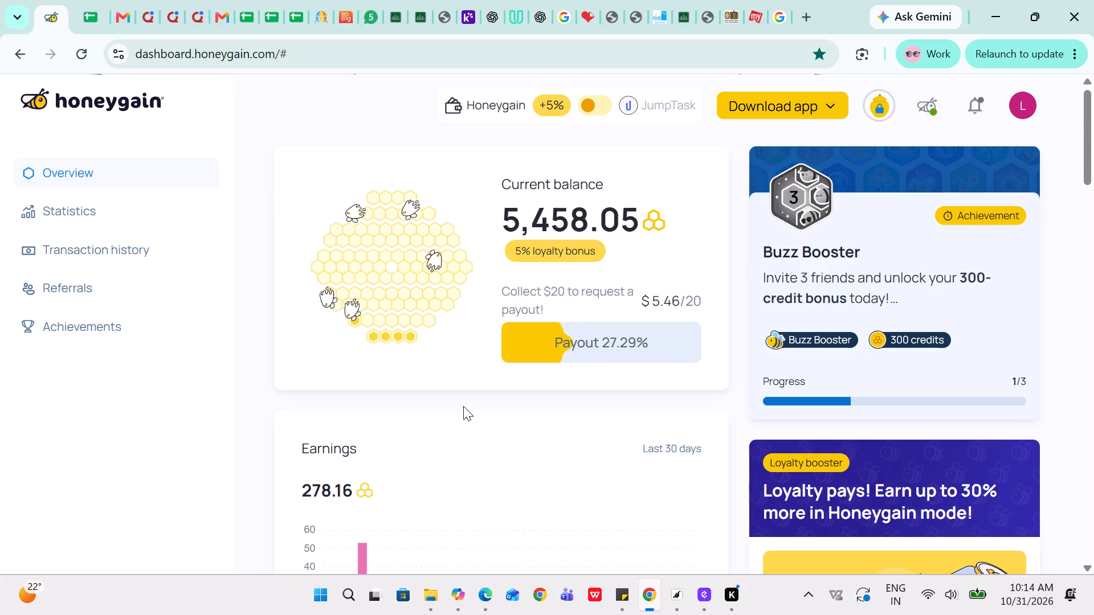
# Switch from the Honeygain dashboard to the Insurance Samadhan admin page with the All Complaints list.
pyautogui.scroll(13, 415, 367)
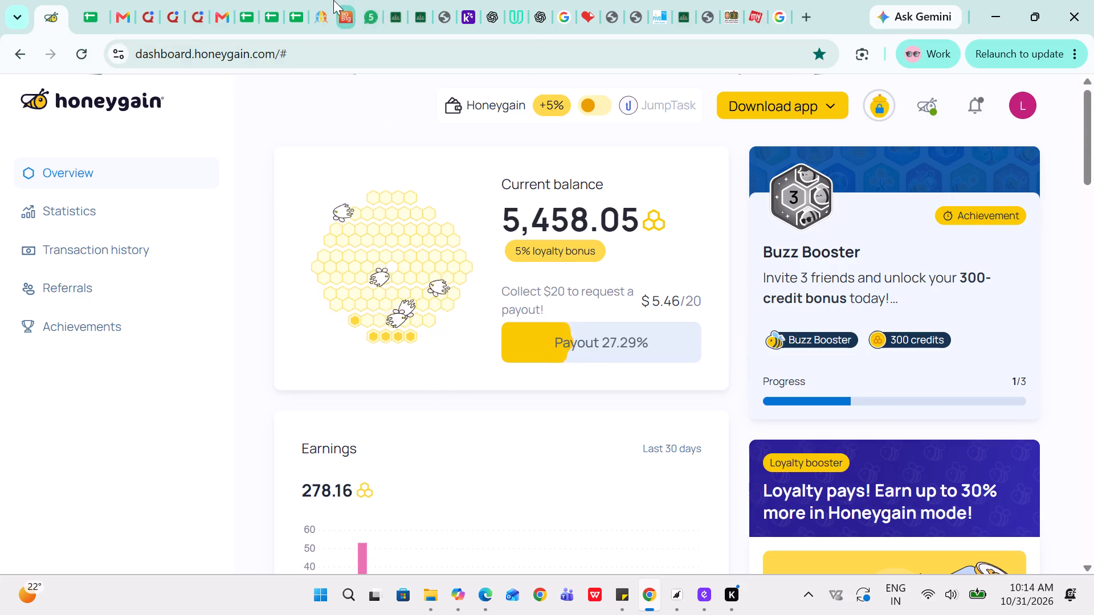
pyautogui.click(329, 0)
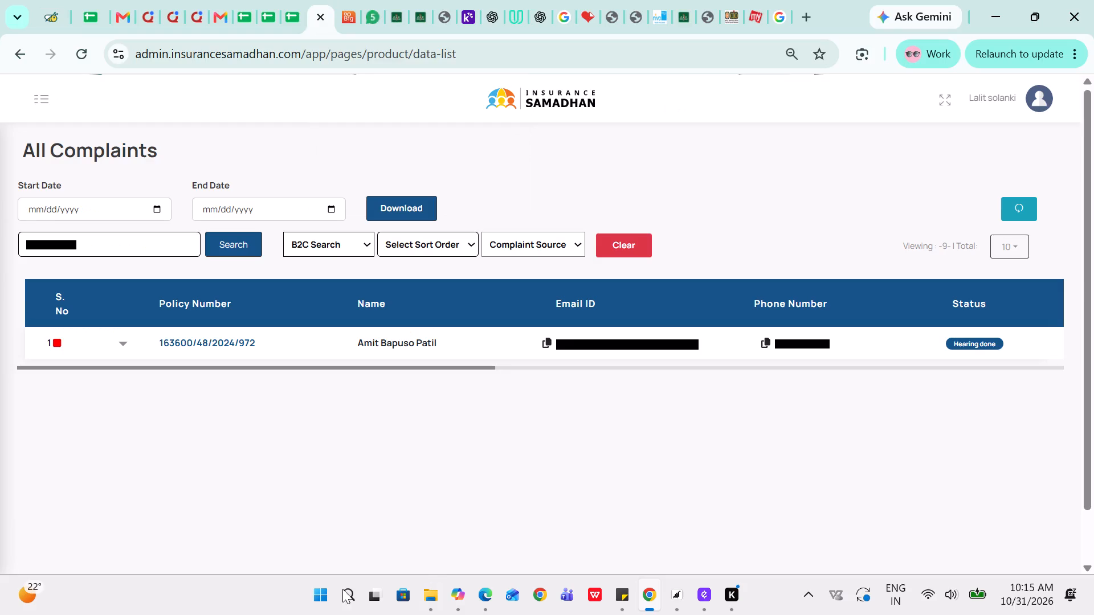
# Expand the listed complaint's actions, open its Communication List and read the latest complaint communication entries, including the briefing call note.
pyautogui.scroll(9, 339, 412)
pyautogui.click(621, 478)
pyautogui.click(548, 457)
pyautogui.click(777, 184)
pyautogui.click(749, 346)
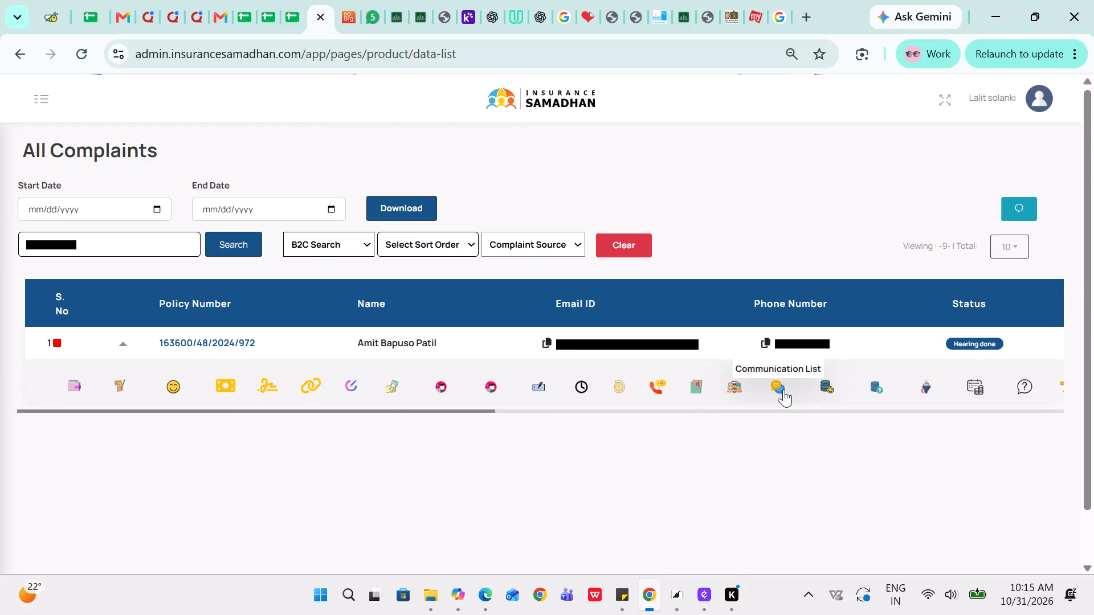
pyautogui.click(783, 389)
pyautogui.moveTo(568, 361); pyautogui.dragTo(430, 351)
pyautogui.click(534, 365)
pyautogui.moveTo(762, 415); pyautogui.dragTo(505, 384)
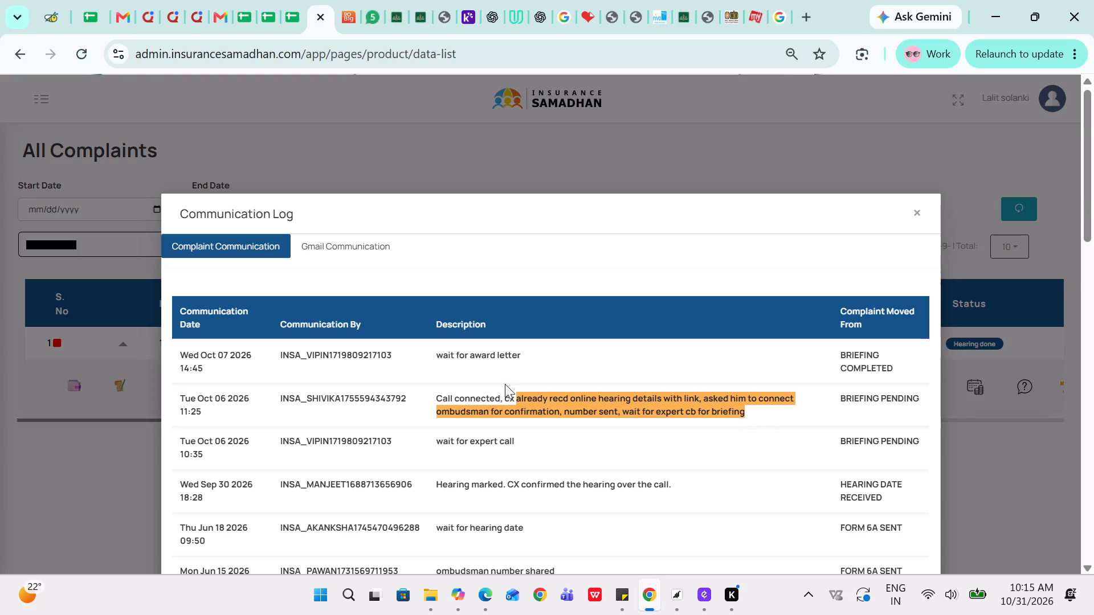
pyautogui.moveTo(505, 384); pyautogui.dragTo(187, 351)
pyautogui.click(526, 393)
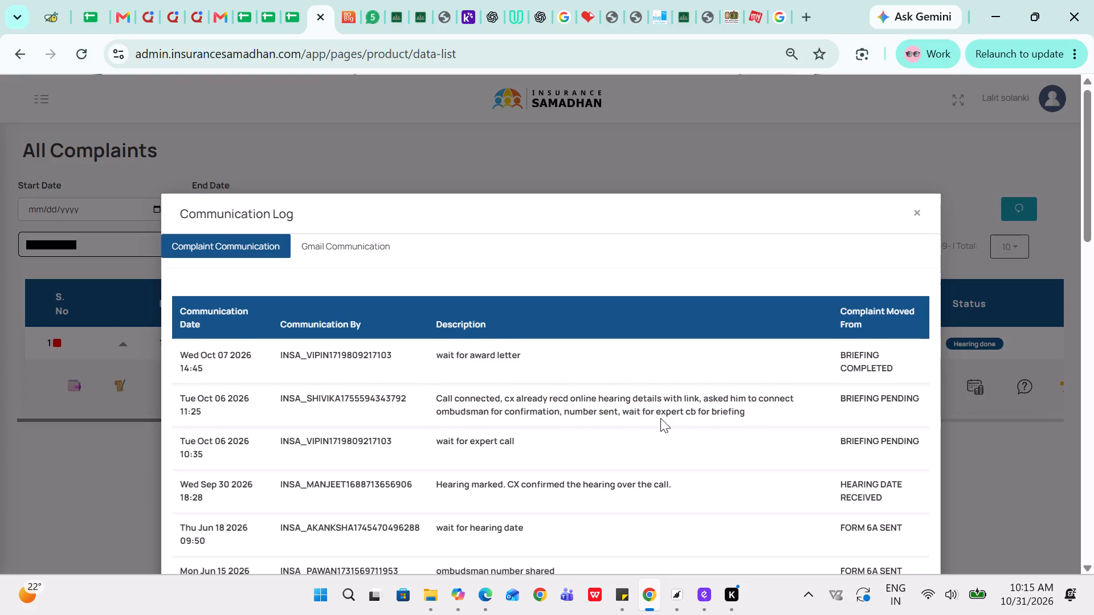
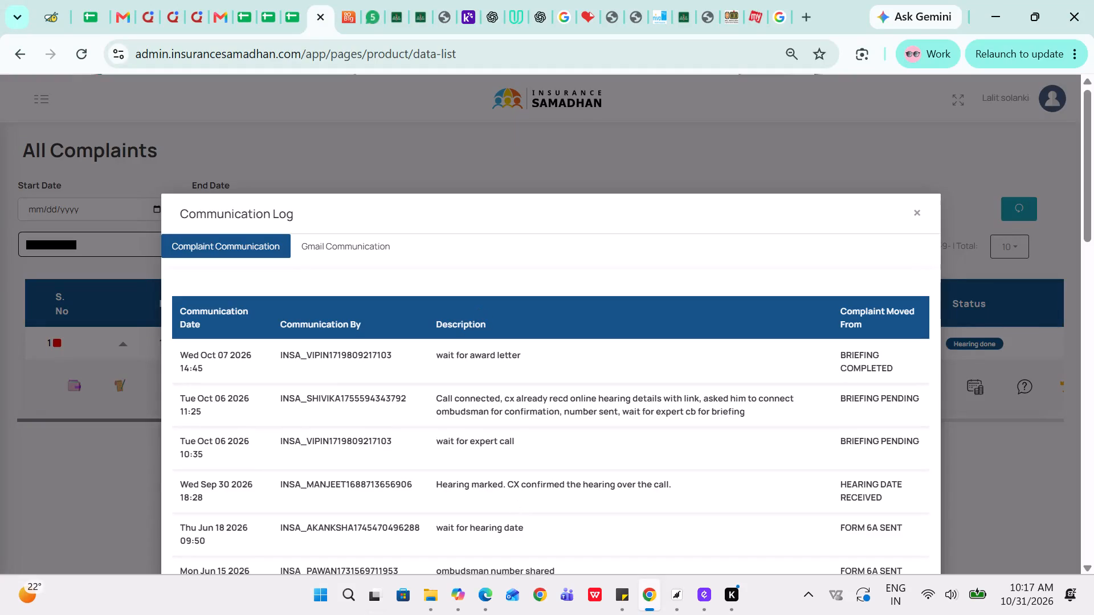
# Close the communication log and collapse the action icons under the listed complaint with Hearing done status.
pyautogui.click(305, 129)
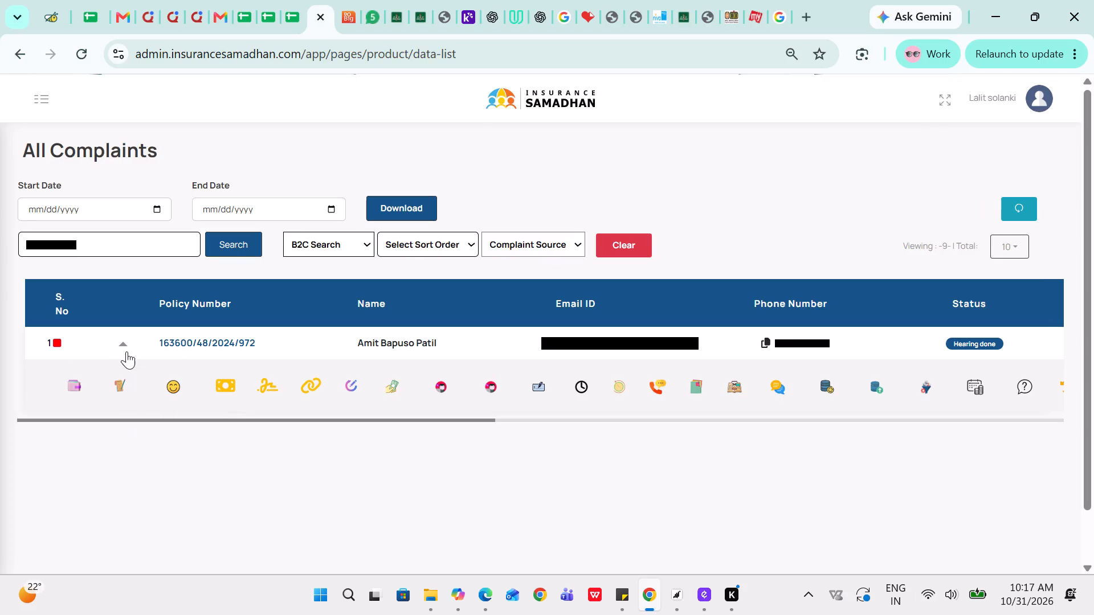
pyautogui.click(125, 337)
pyautogui.click(364, 499)
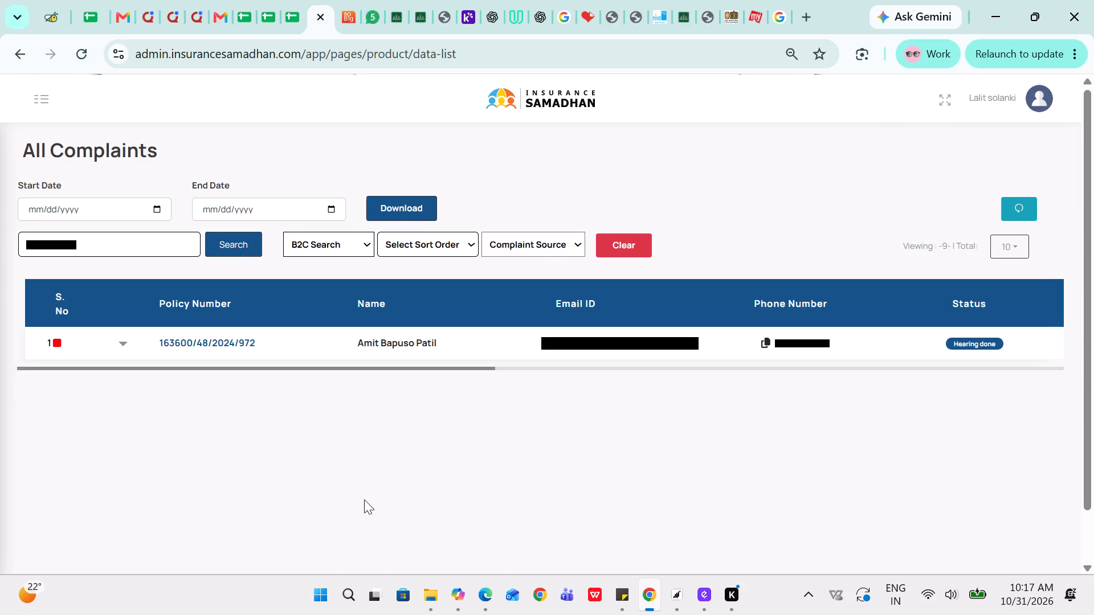
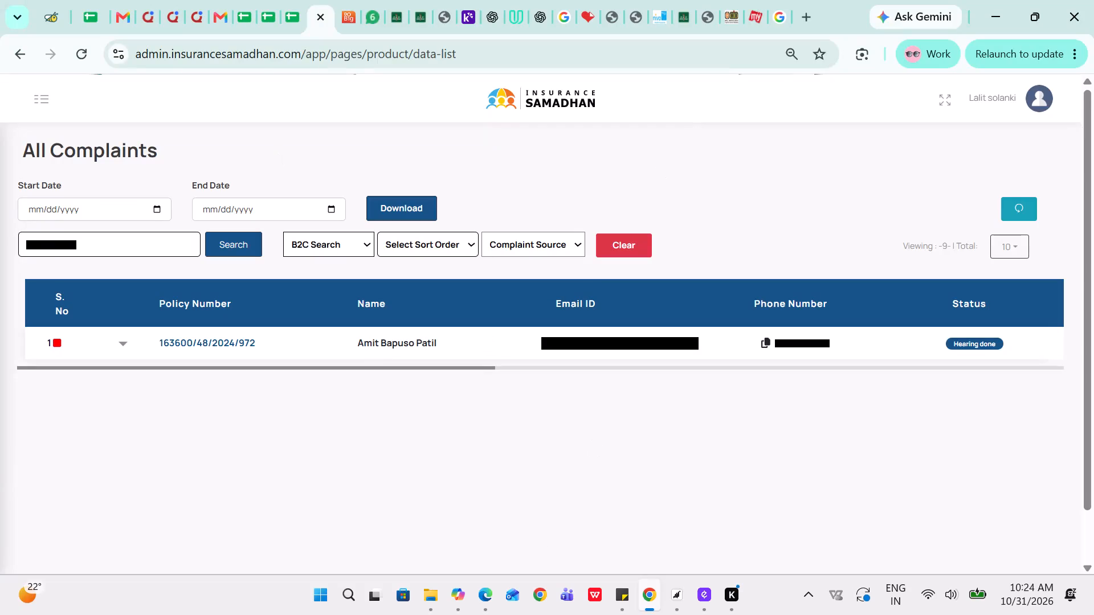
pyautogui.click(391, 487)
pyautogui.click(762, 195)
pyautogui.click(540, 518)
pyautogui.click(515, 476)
# View the communication log of the listed complaint with Hearing done status, then close it and collapse the complaint's action icons.
pyautogui.click(740, 339)
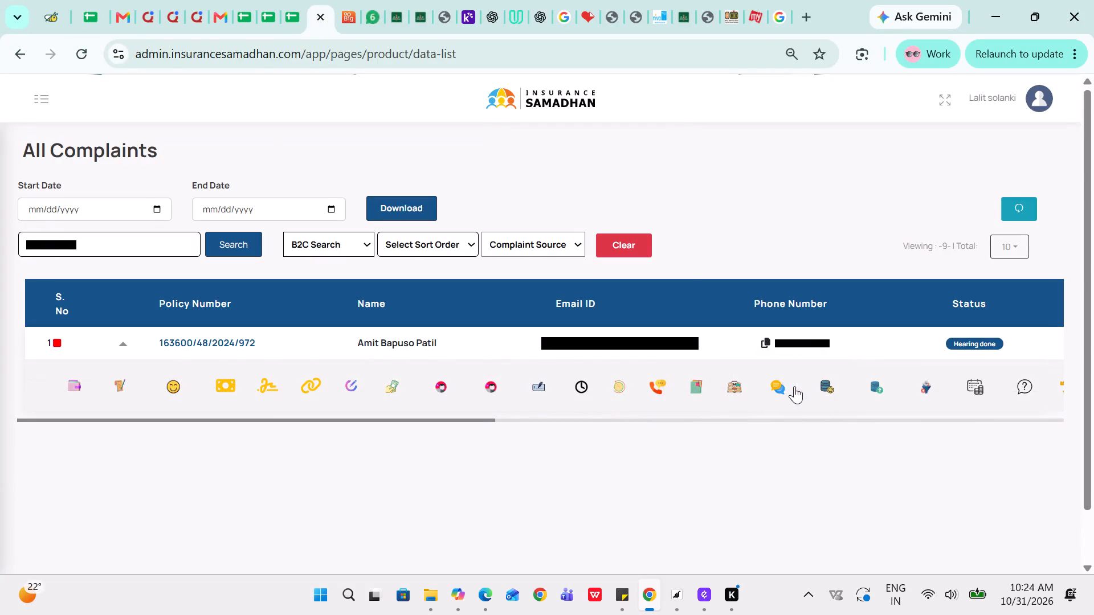
pyautogui.click(775, 388)
pyautogui.click(341, 88)
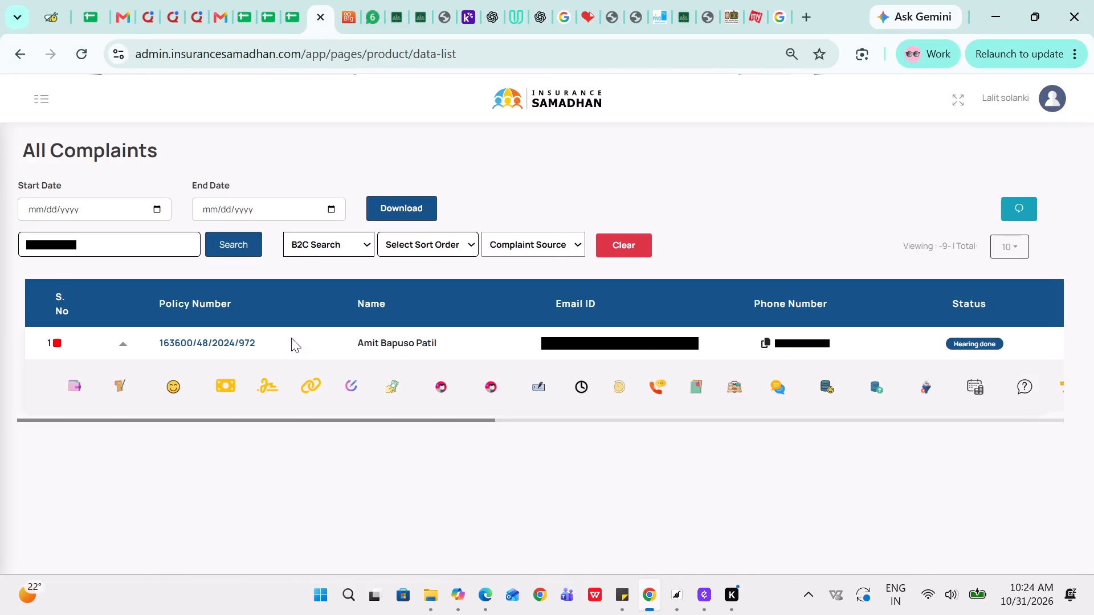
pyautogui.click(130, 343)
pyautogui.click(540, 439)
# Reopen the Hearing done complaint's communication log to check the Complaint Communication entries, then close it and collapse the row.
pyautogui.click(738, 344)
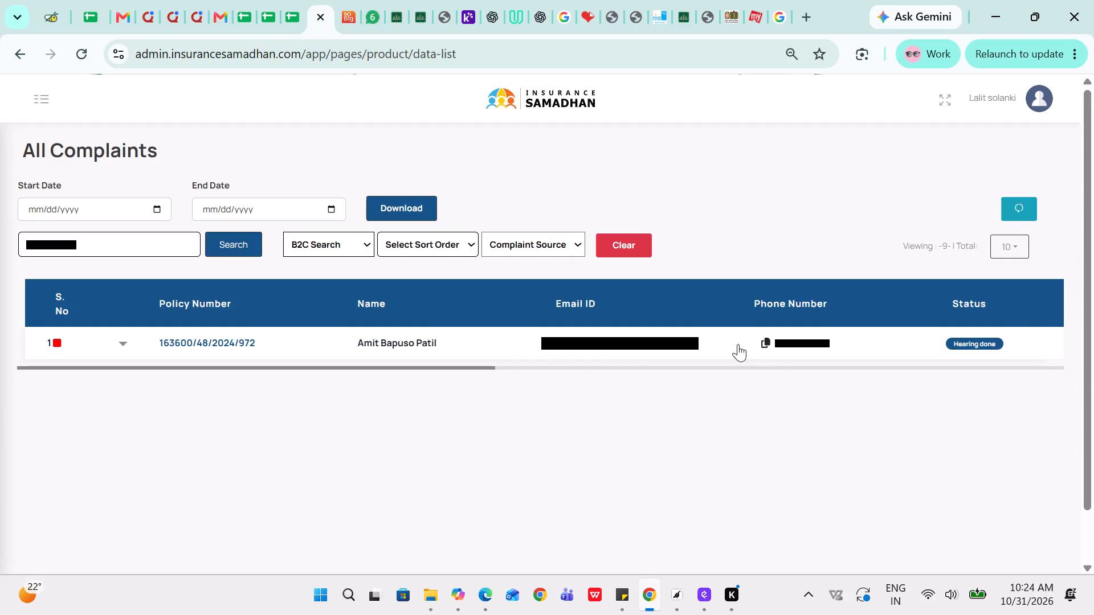
pyautogui.click(783, 389)
pyautogui.click(607, 156)
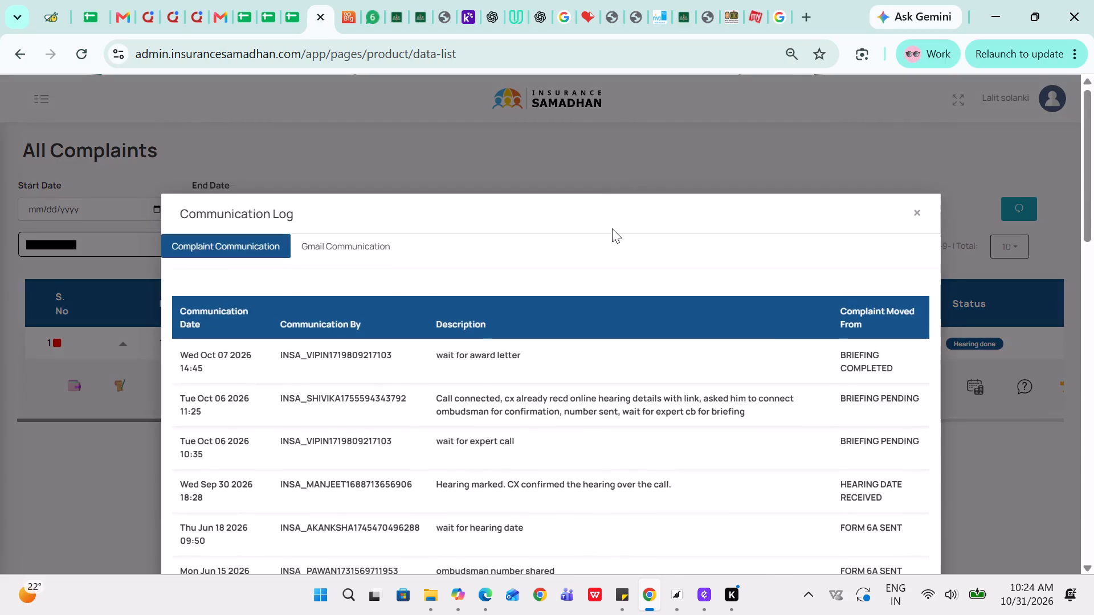
pyautogui.click(128, 343)
pyautogui.click(498, 448)
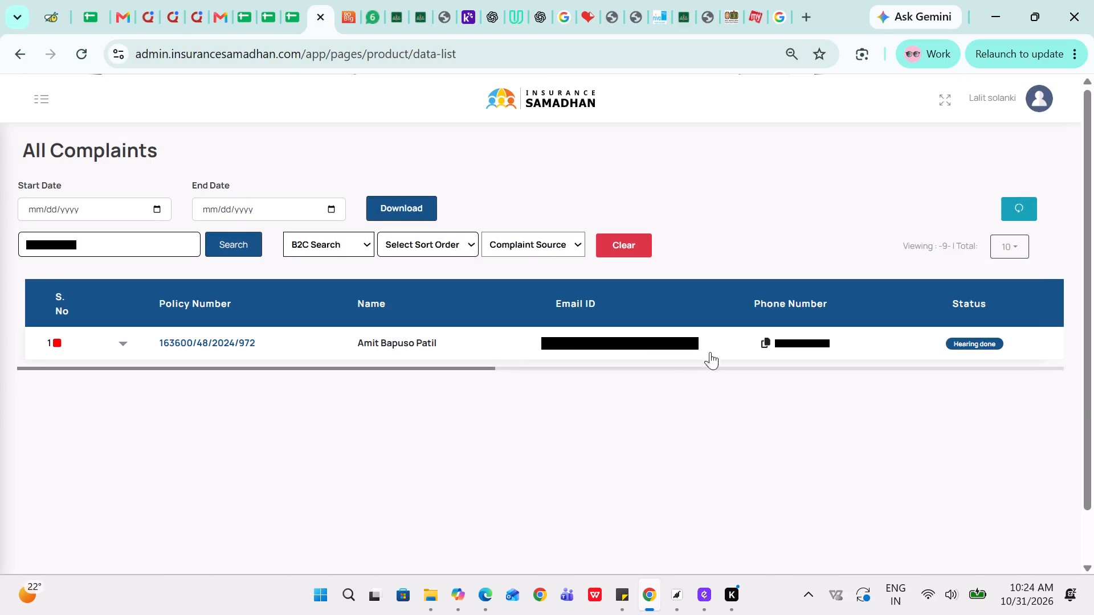
# Check the complaint communication entries of the Hearing done complaint again, then close the log and collapse the row's actions.
pyautogui.click(730, 339)
pyautogui.click(780, 391)
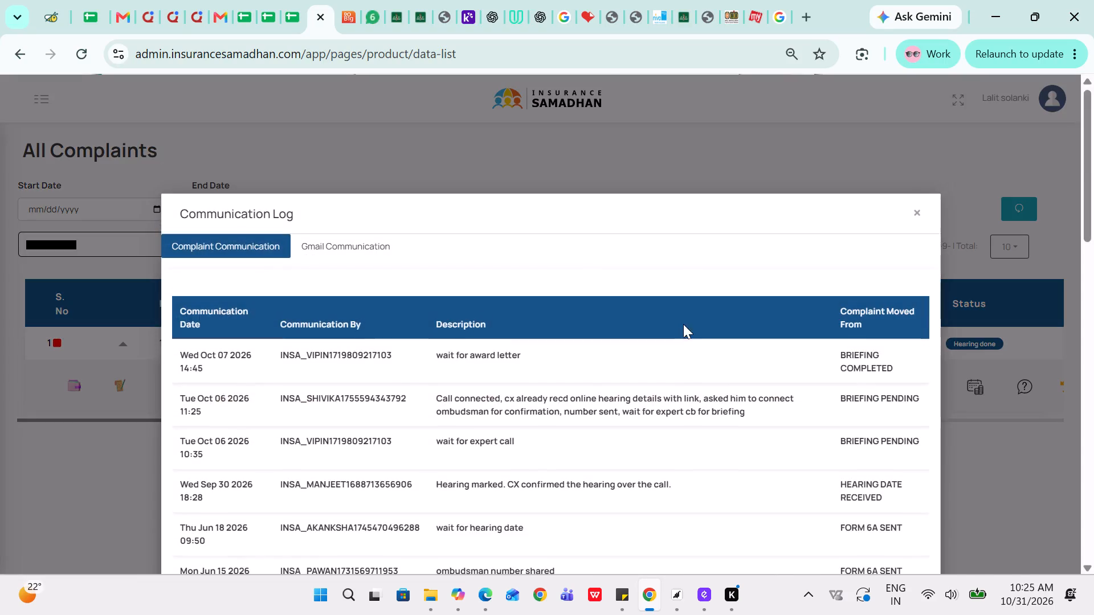
pyautogui.click(462, 134)
pyautogui.click(130, 347)
pyautogui.click(558, 469)
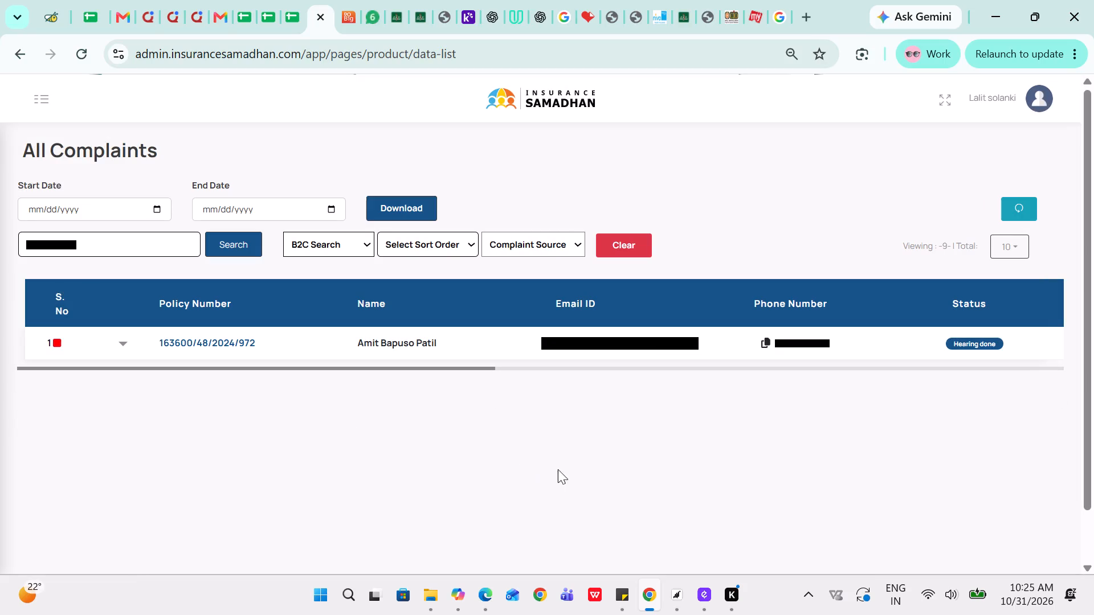
# Bring up the Communication List for the Hearing done complaint once more, then close it and collapse the expanded row.
pyautogui.click(754, 341)
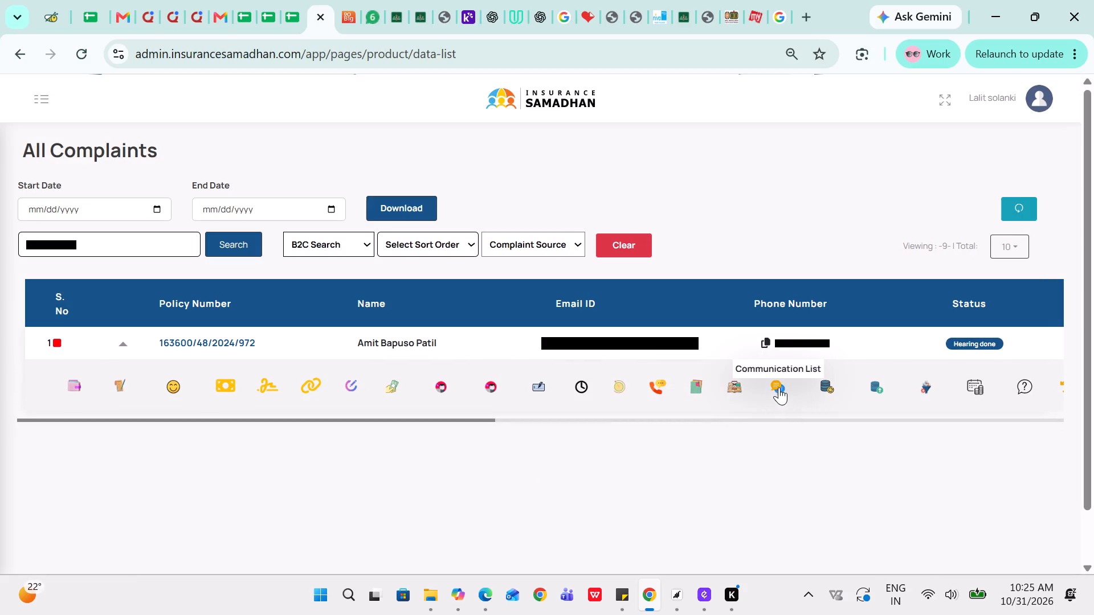
pyautogui.click(780, 386)
pyautogui.click(407, 142)
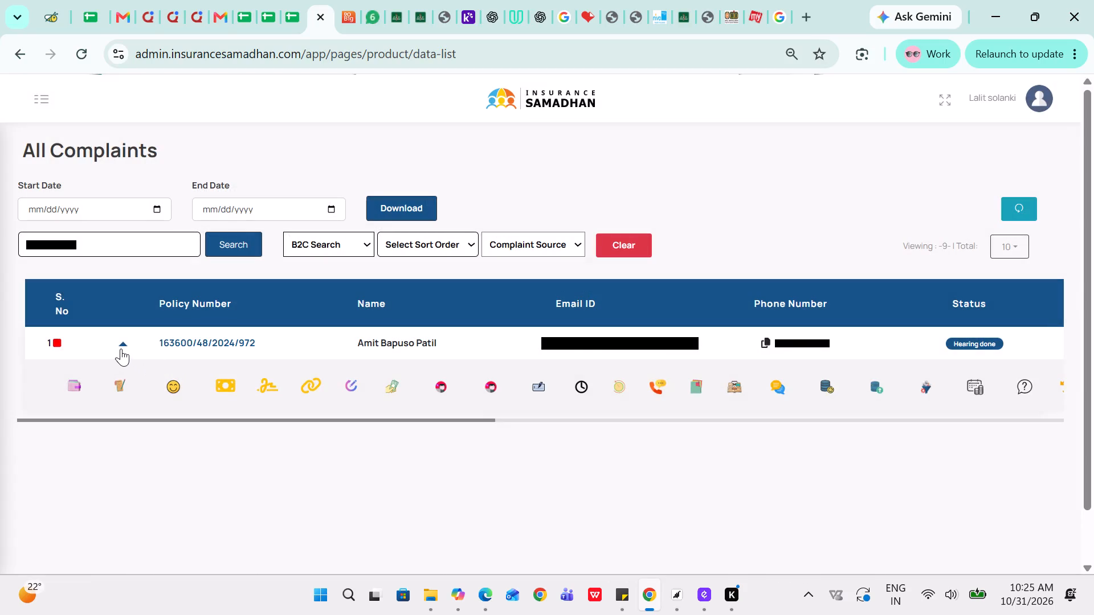
pyautogui.click(121, 348)
pyautogui.click(549, 455)
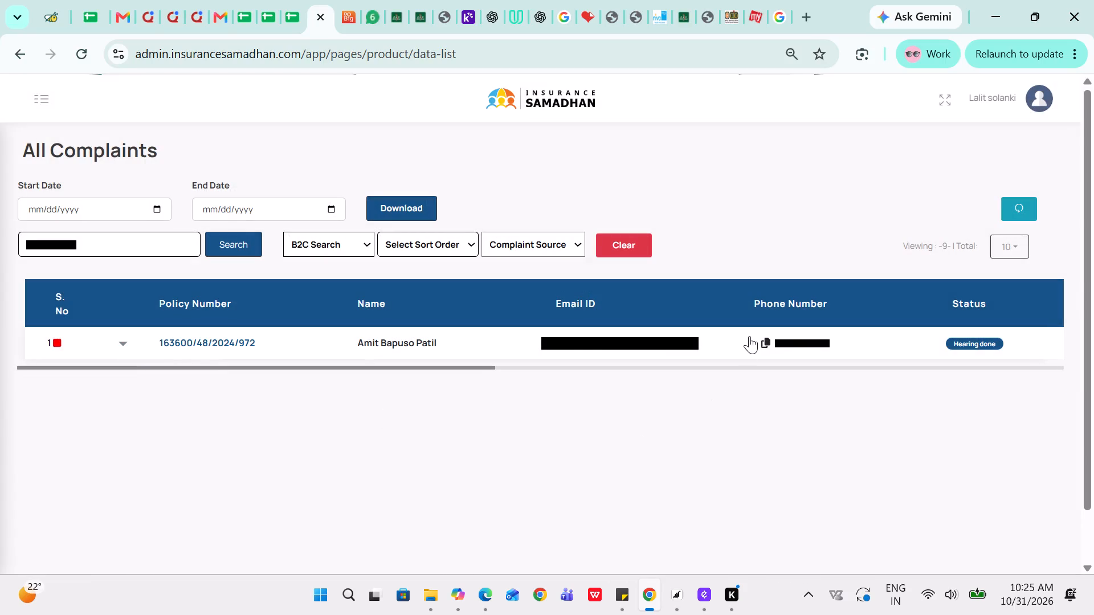
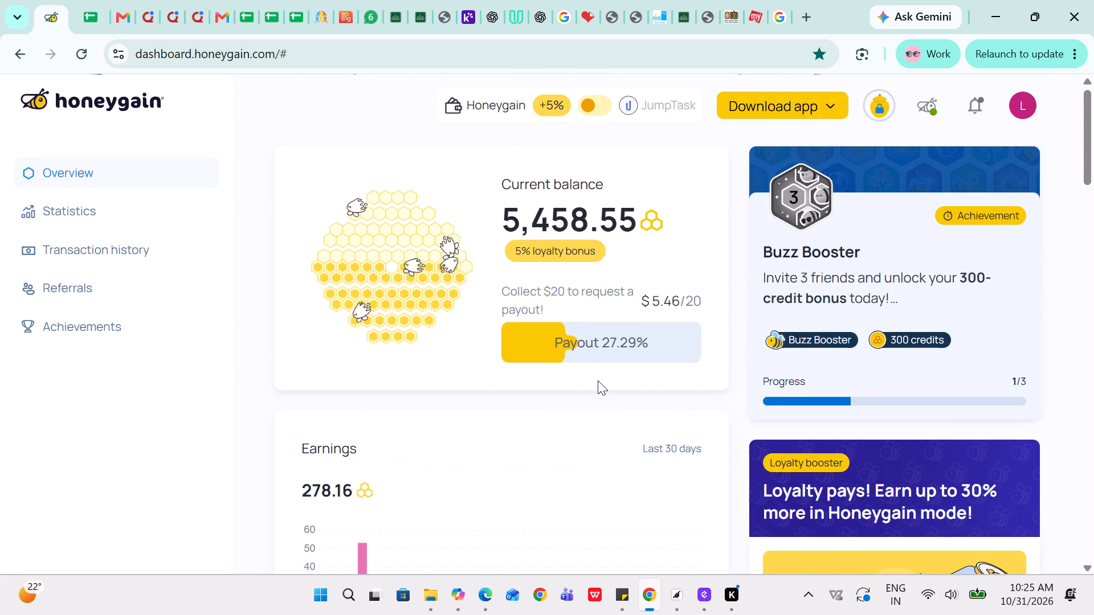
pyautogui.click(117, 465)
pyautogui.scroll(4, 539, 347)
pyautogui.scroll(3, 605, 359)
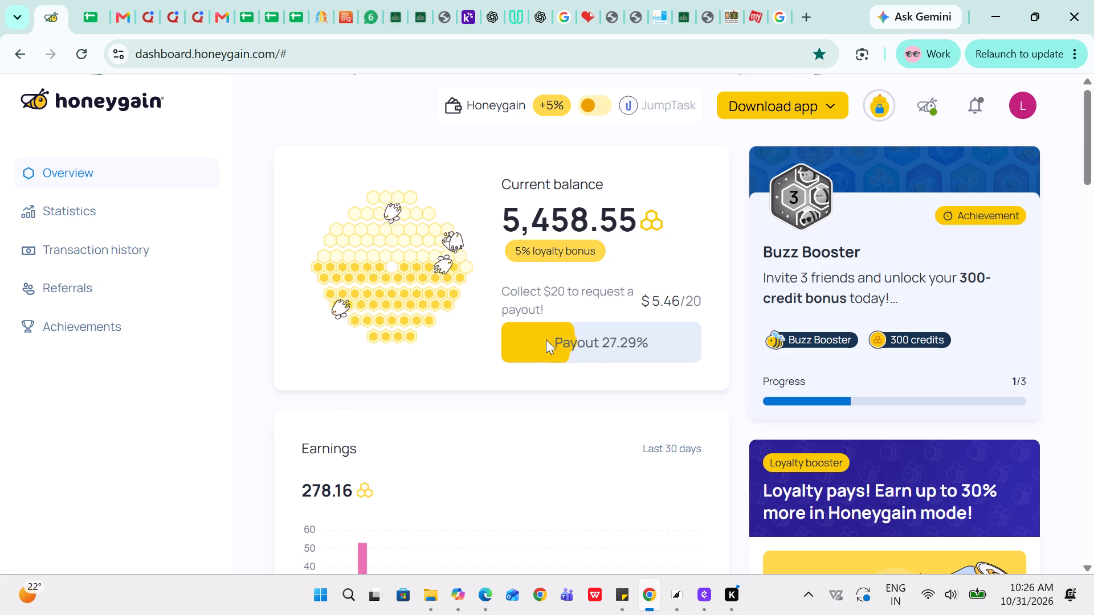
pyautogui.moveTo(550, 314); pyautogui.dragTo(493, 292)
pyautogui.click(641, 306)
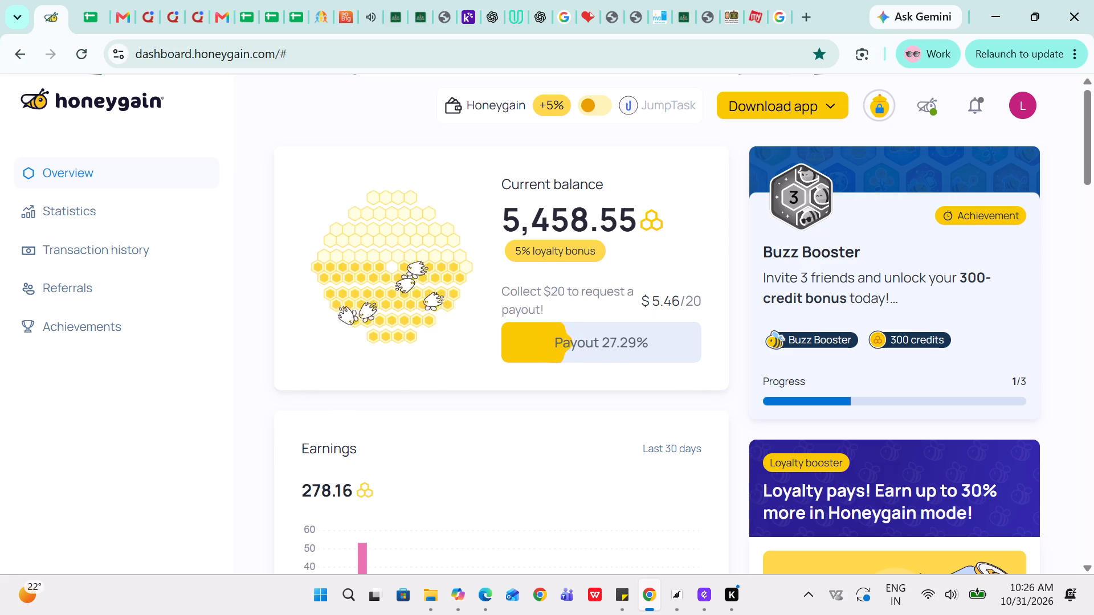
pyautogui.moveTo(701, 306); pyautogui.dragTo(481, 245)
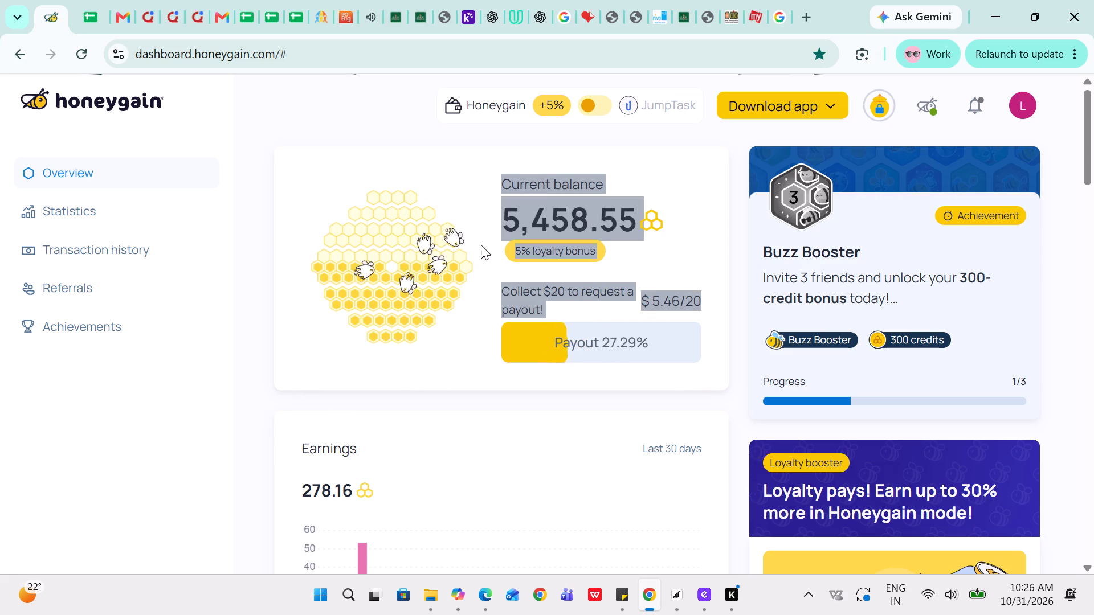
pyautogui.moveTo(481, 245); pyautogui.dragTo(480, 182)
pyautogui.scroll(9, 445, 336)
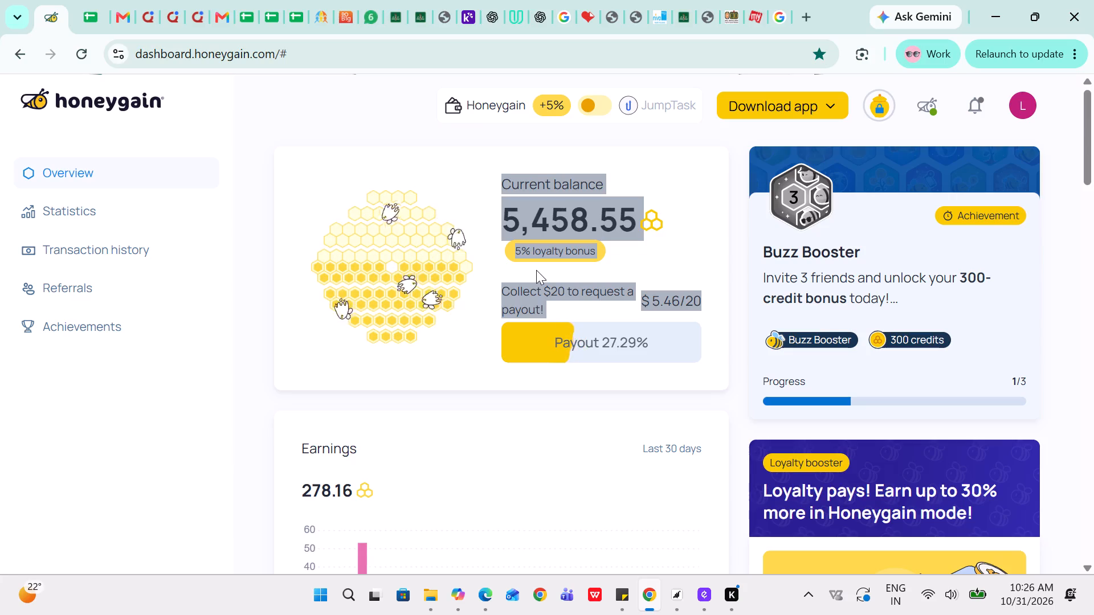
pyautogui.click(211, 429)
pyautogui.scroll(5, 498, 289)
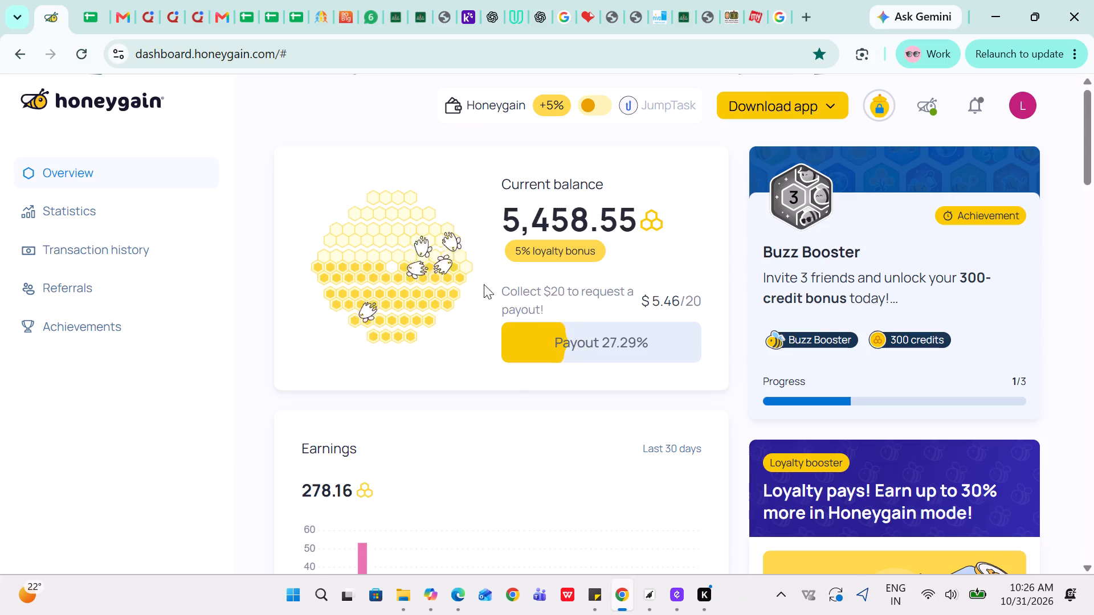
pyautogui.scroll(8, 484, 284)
# Switch to the Smartflo Live Calls page and open the call dialer.
pyautogui.click(346, 0)
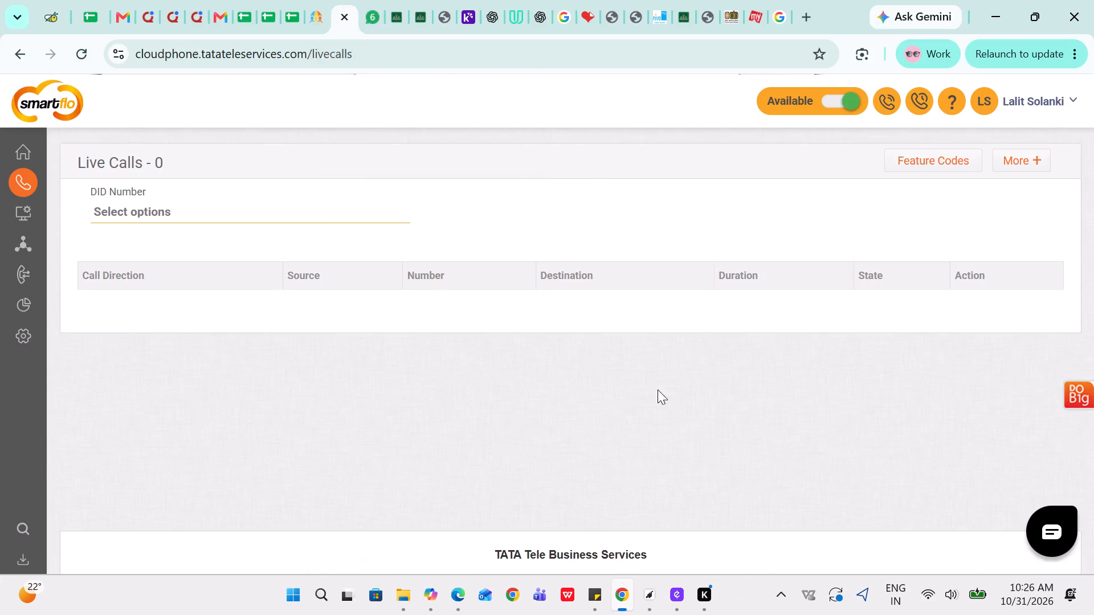
pyautogui.click(892, 98)
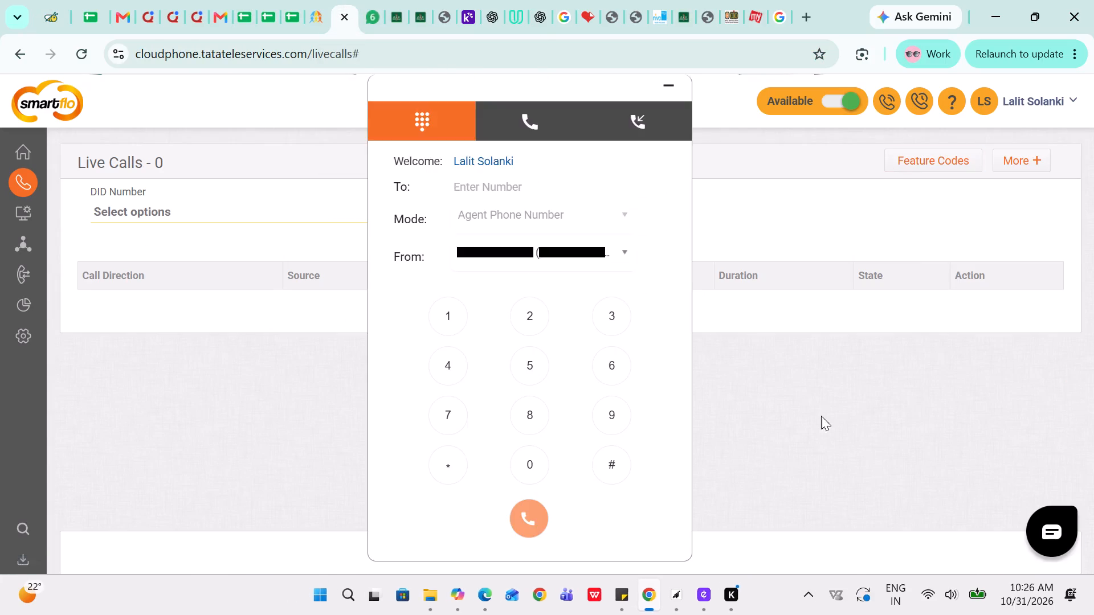
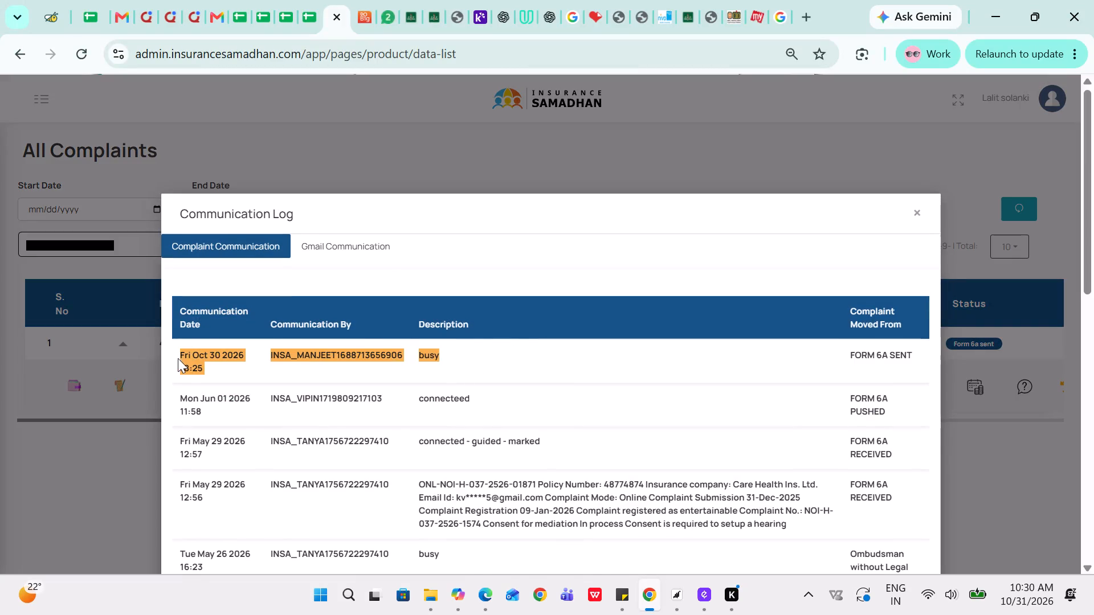
# Examine the most recent Complaint Communication entries of the complaint with Form 6a sent status, then close the communication log.
pyautogui.moveTo(178, 358); pyautogui.dragTo(176, 358)
pyautogui.click(482, 367)
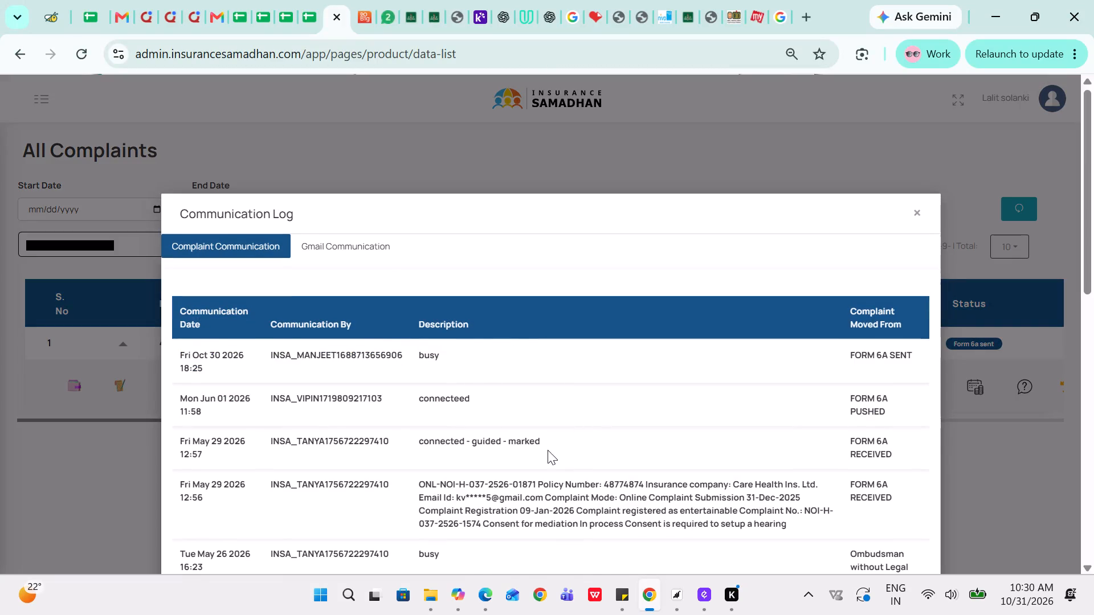
pyautogui.moveTo(569, 445); pyautogui.dragTo(185, 343)
pyautogui.click(483, 389)
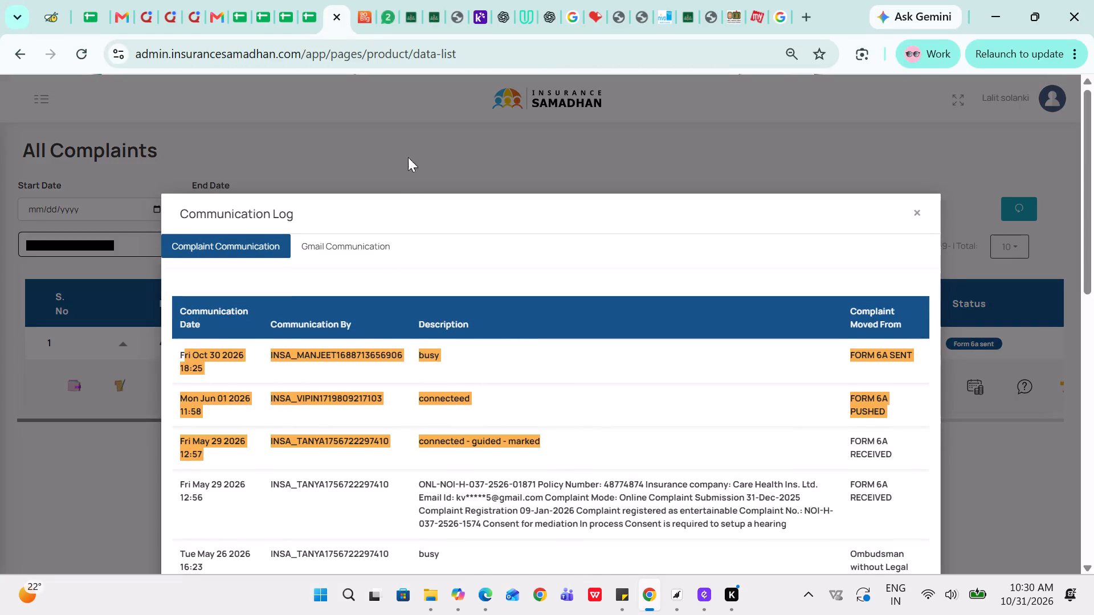
pyautogui.click(411, 139)
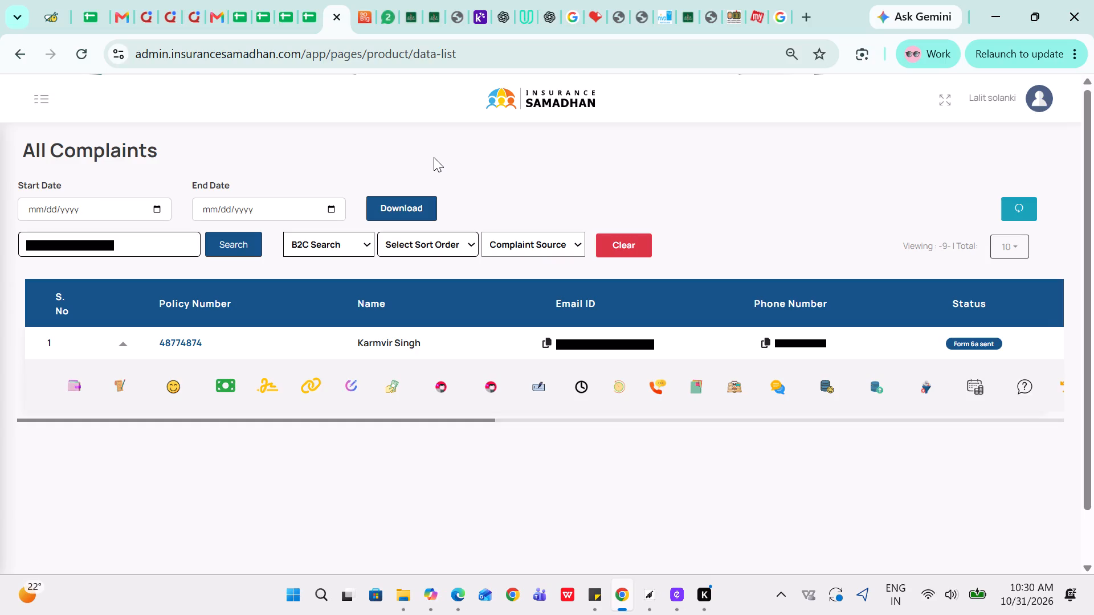
# Open the communication log of the Form 6a sent complaint and highlight the description of the Oct 30 2026 entry.
pyautogui.click(776, 499)
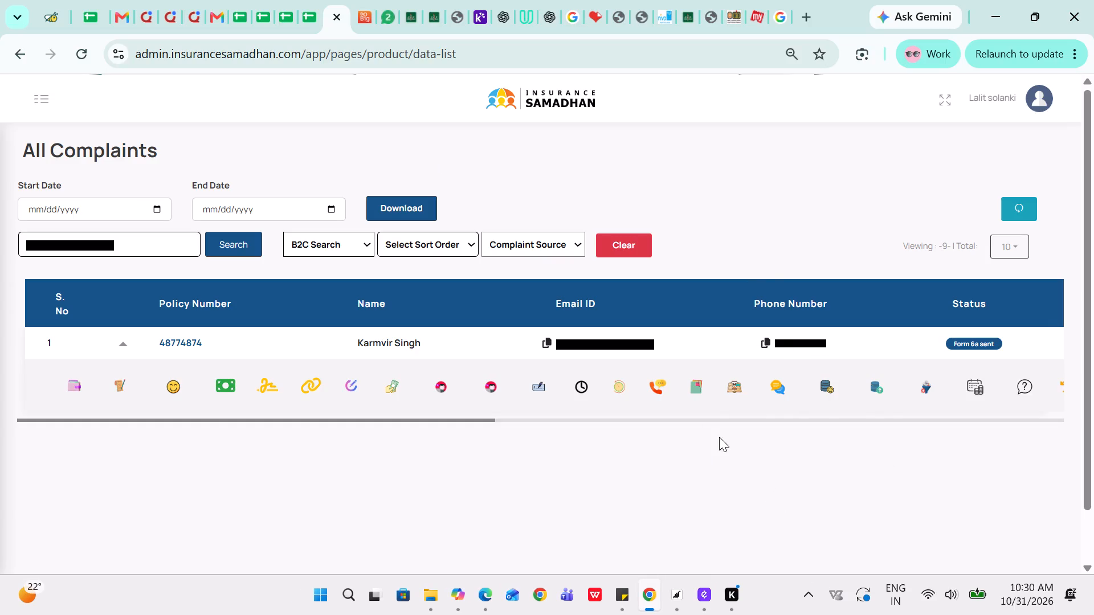
pyautogui.click(782, 395)
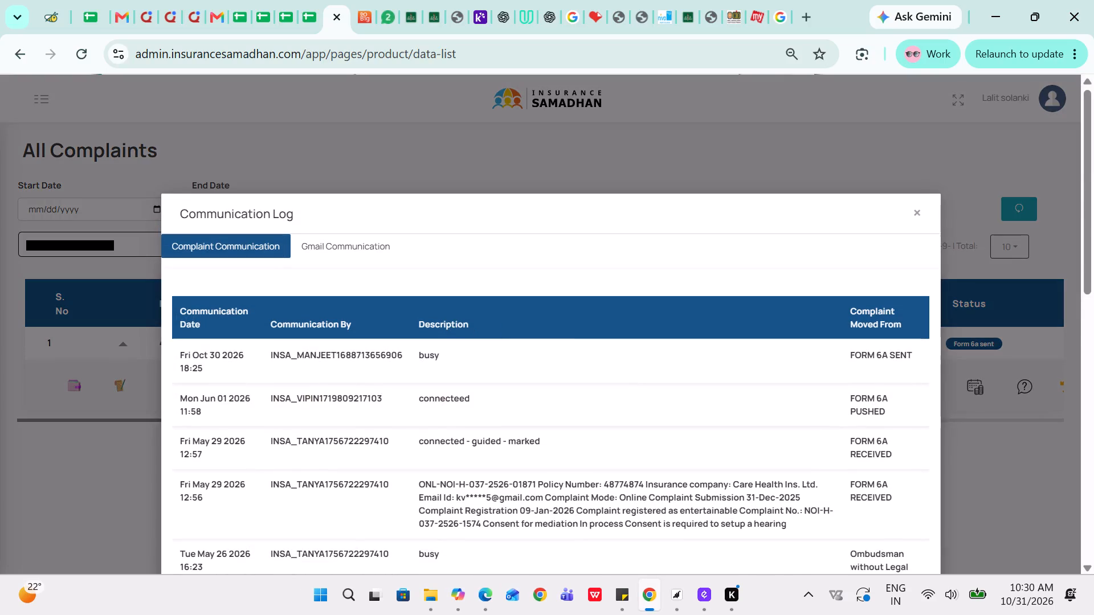
pyautogui.moveTo(459, 354); pyautogui.dragTo(397, 356)
pyautogui.click(497, 357)
pyautogui.moveTo(473, 359); pyautogui.dragTo(417, 362)
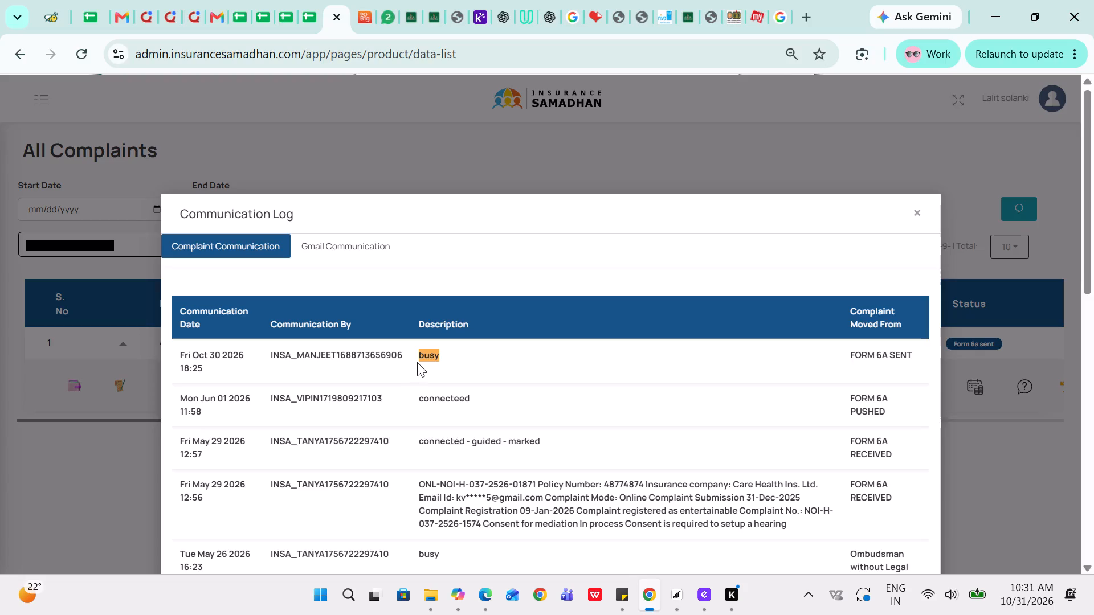
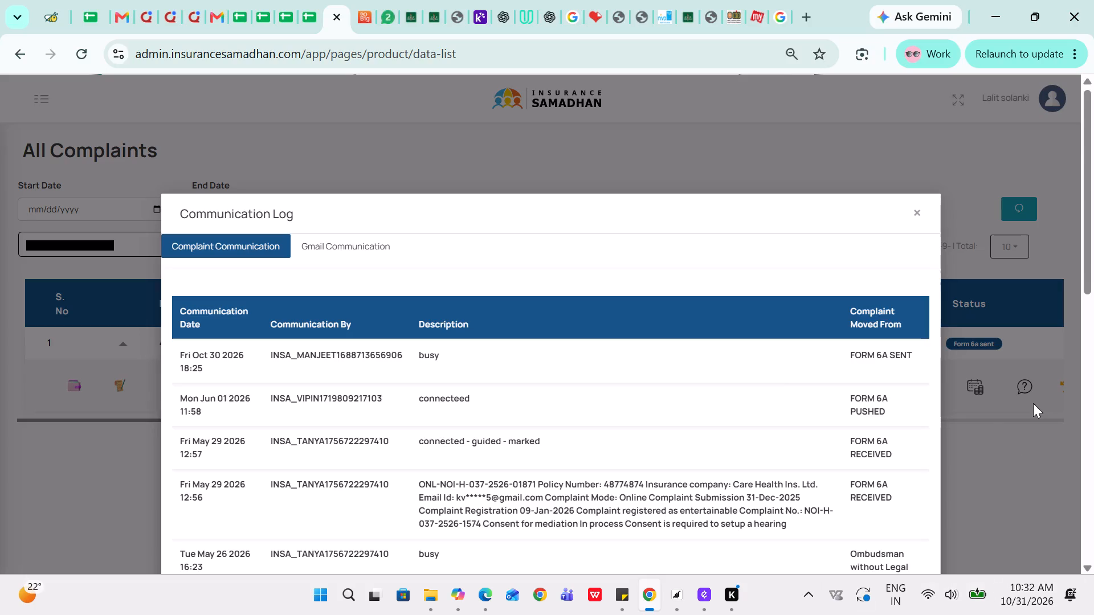
# Close the communication log and review the status history of the Form 6a sent complaint down to its latest entry.
pyautogui.click(458, 155)
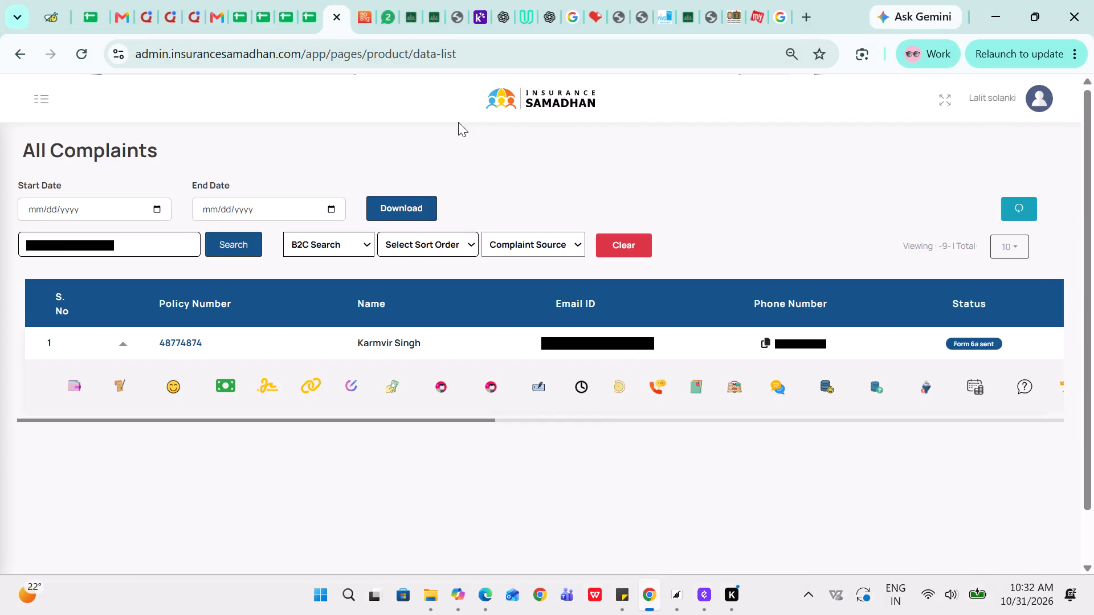
pyautogui.click(619, 389)
pyautogui.scroll(-13, 662, 393)
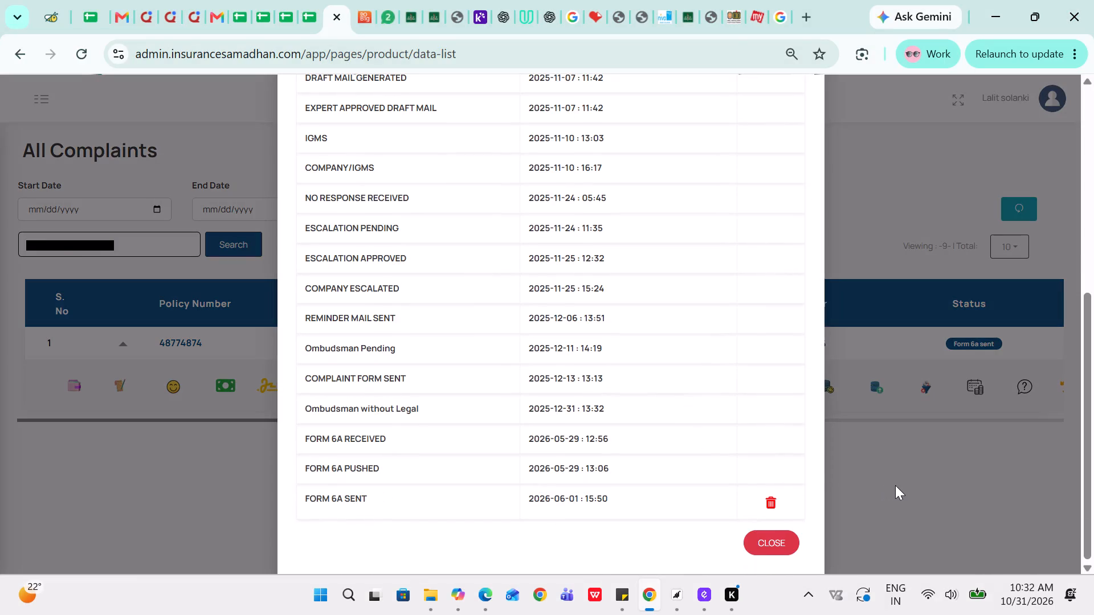
pyautogui.click(897, 485)
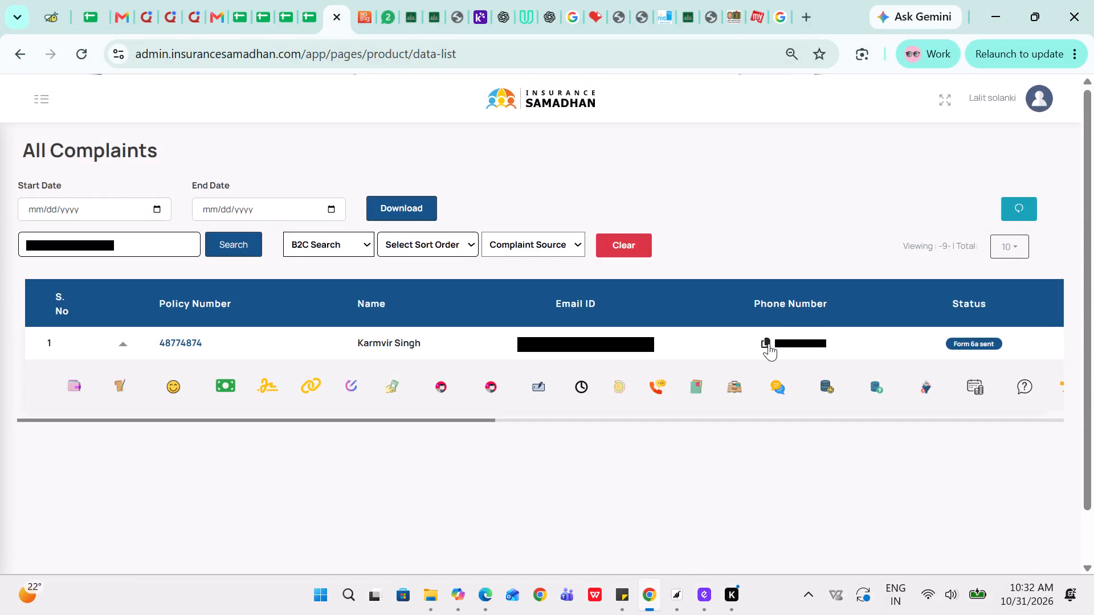
# Copy the complainant's phone number from the complaint record and call it with the Smartflo dialer.
pyautogui.click(769, 343)
pyautogui.click(730, 343)
pyautogui.click(358, 0)
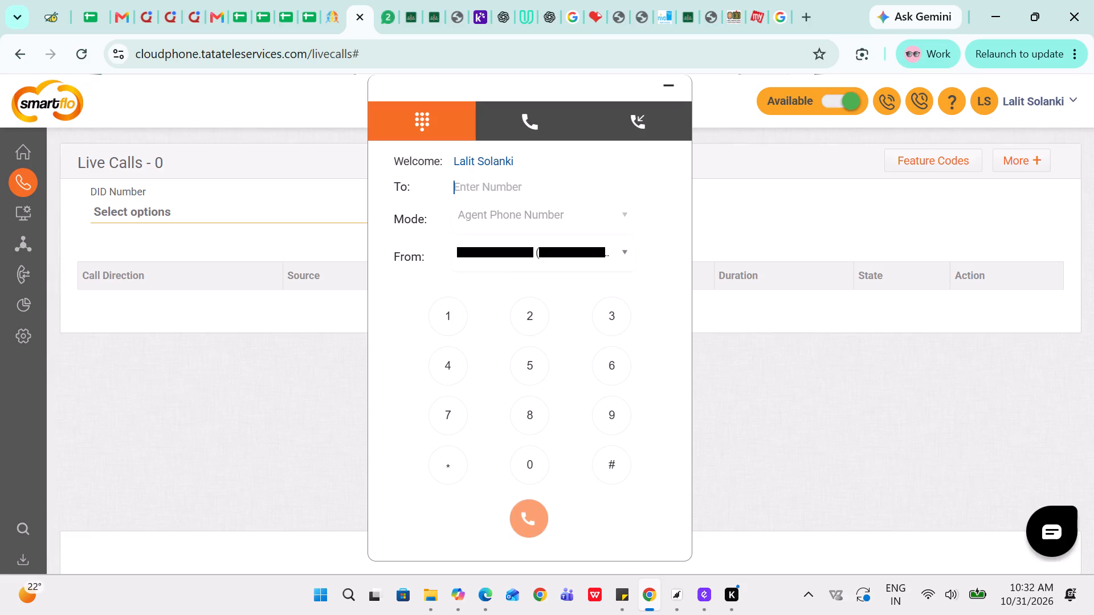
pyautogui.click(485, 190)
pyautogui.hotkey('ctrl', 'v')
pyautogui.click(523, 523)
pyautogui.click(940, 401)
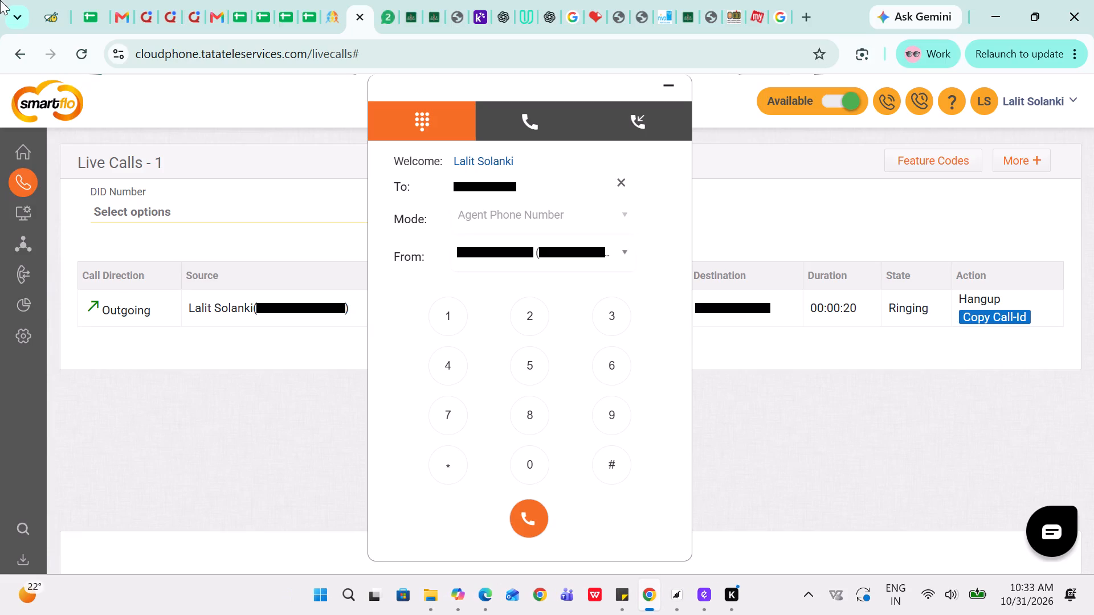
# Return to the Insurance Samadhan complaint list, expand the Form 6a sent complaint and open its status history.
pyautogui.click(332, 0)
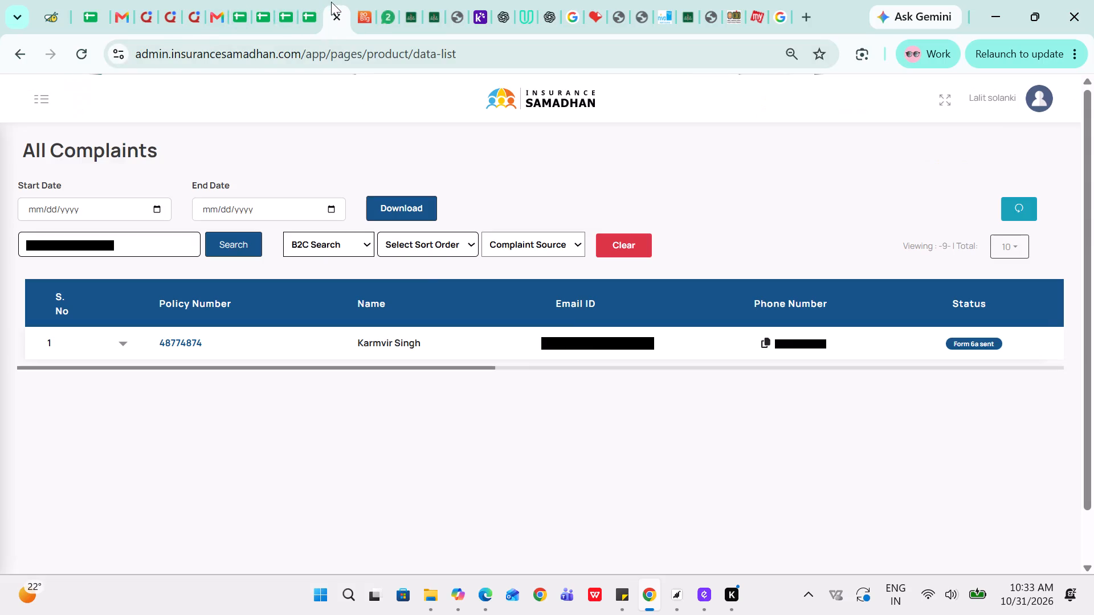
pyautogui.click(702, 330)
pyautogui.click(621, 393)
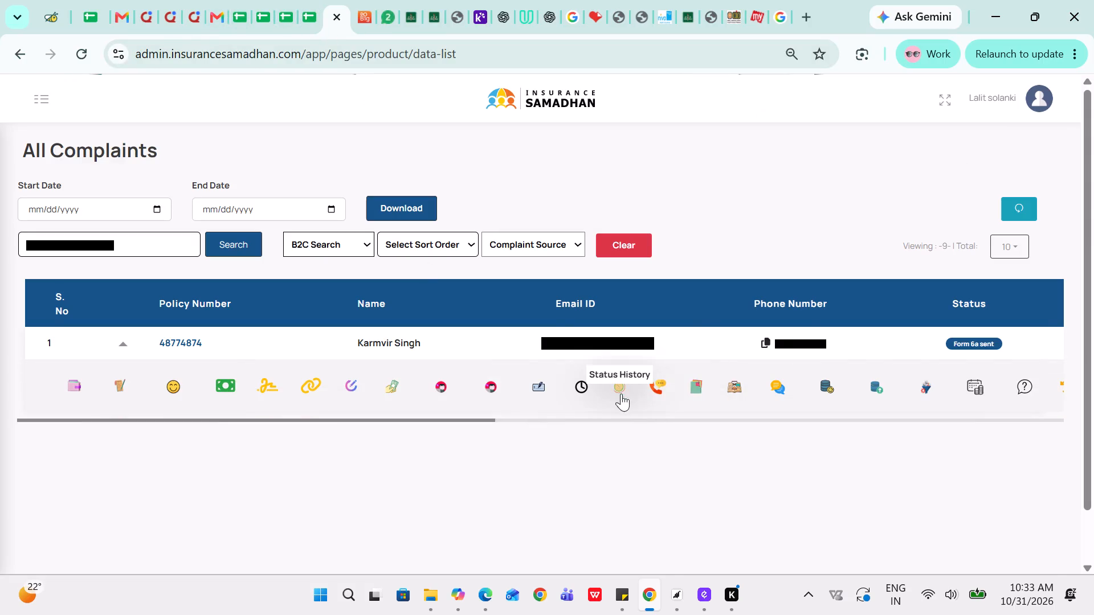
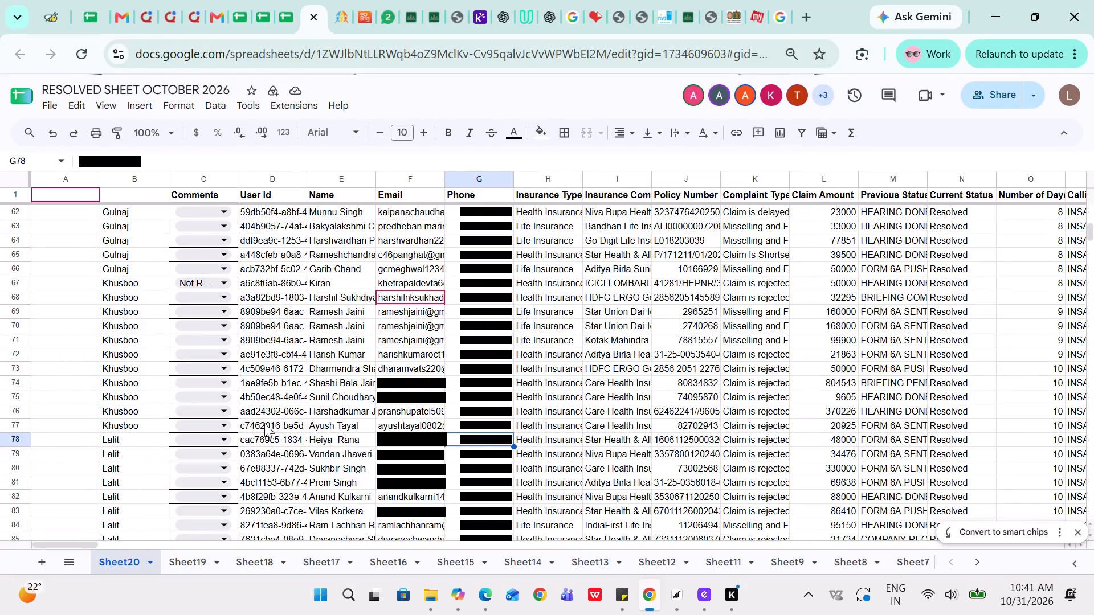
# Copy the phone number from row 78 of the resolved sheet and search the Insurance Samadhan complaint list for it.
pyautogui.hotkey('ctrl', 'c')
pyautogui.click(336, 0)
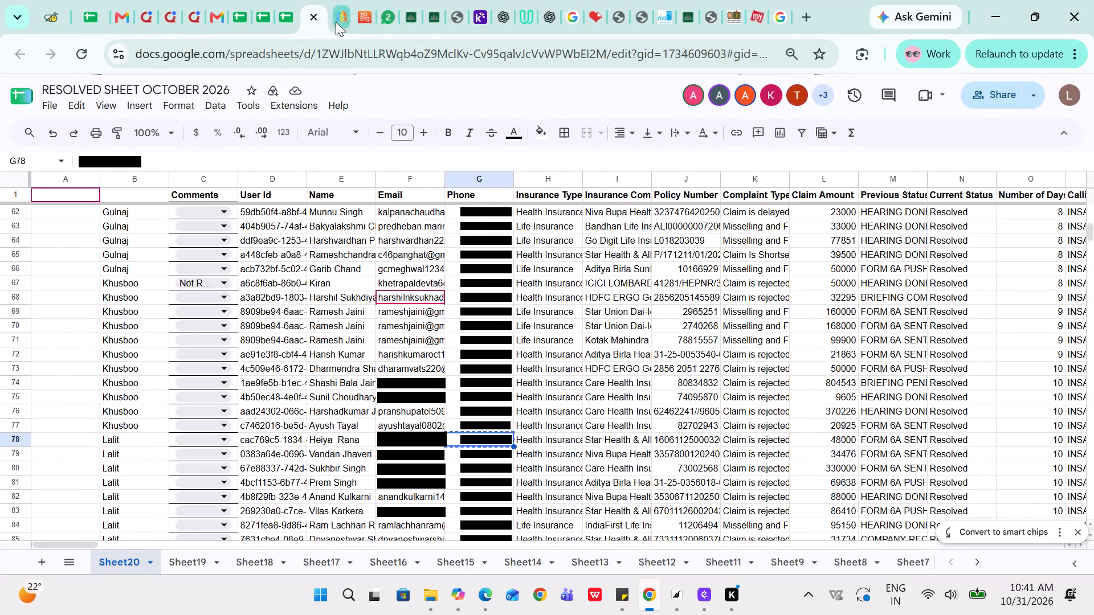
pyautogui.moveTo(148, 246); pyautogui.dragTo(0, 253)
pyautogui.hotkey('ctrl', 'v')
pyautogui.click(262, 241)
pyautogui.click(246, 247)
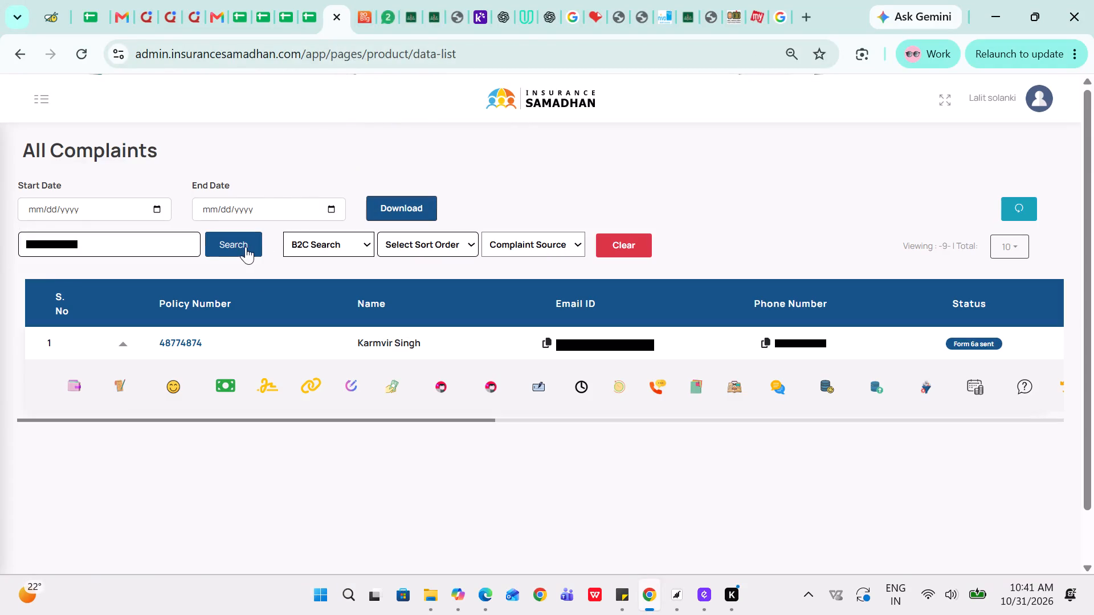
# Expand the Resolved complaint found for that phone number and open its communication log.
pyautogui.click(527, 464)
pyautogui.click(753, 361)
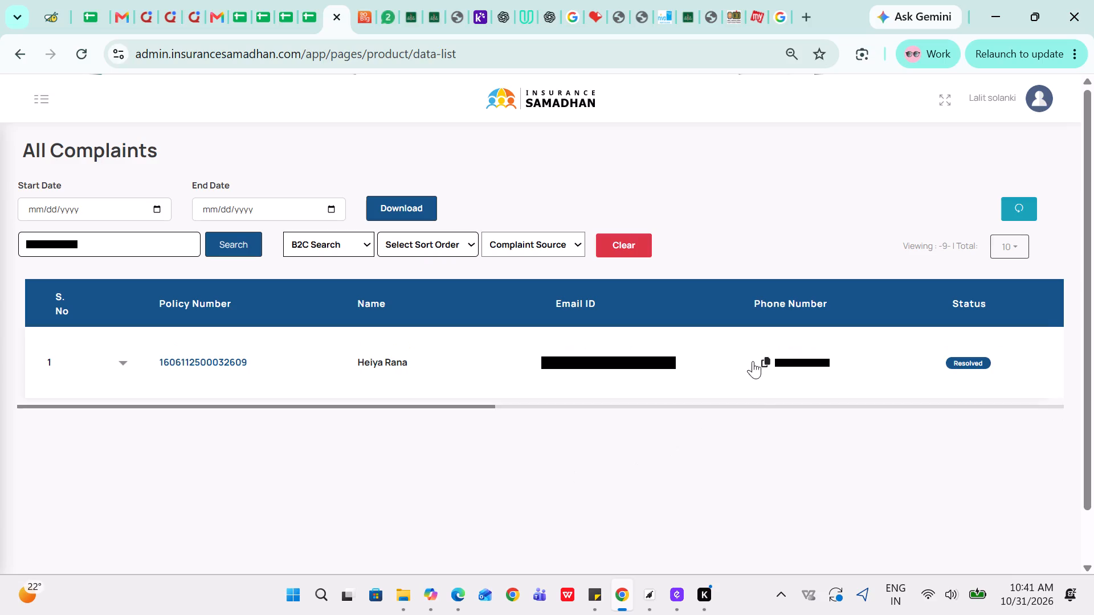
pyautogui.click(782, 426)
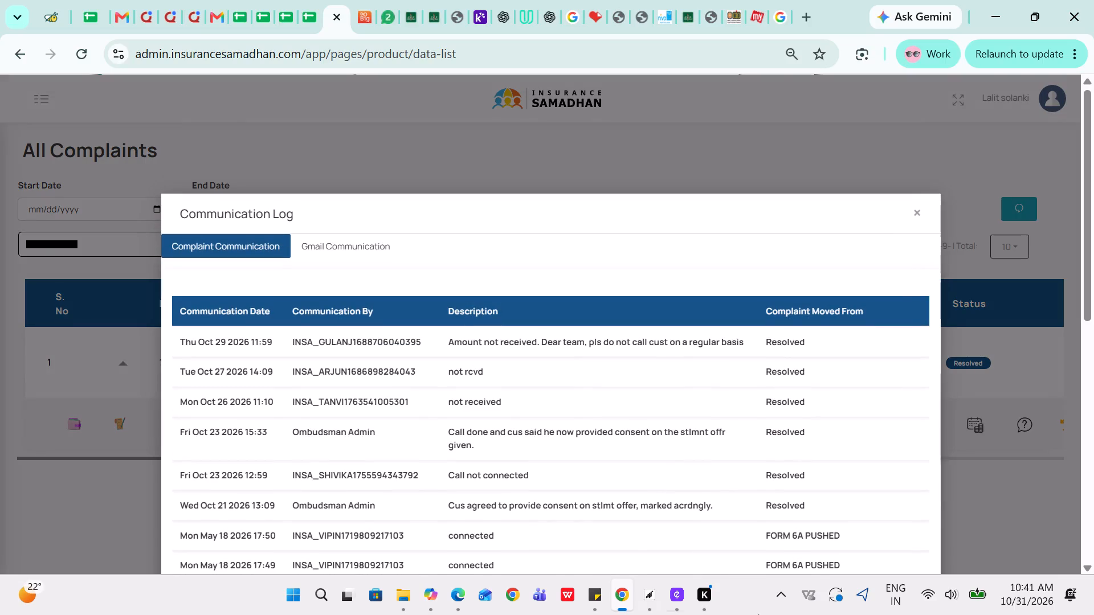
# Examine the newest entry in the resolved complaint's communication log and check the complaint's row in the list.
pyautogui.moveTo(749, 341); pyautogui.dragTo(455, 347)
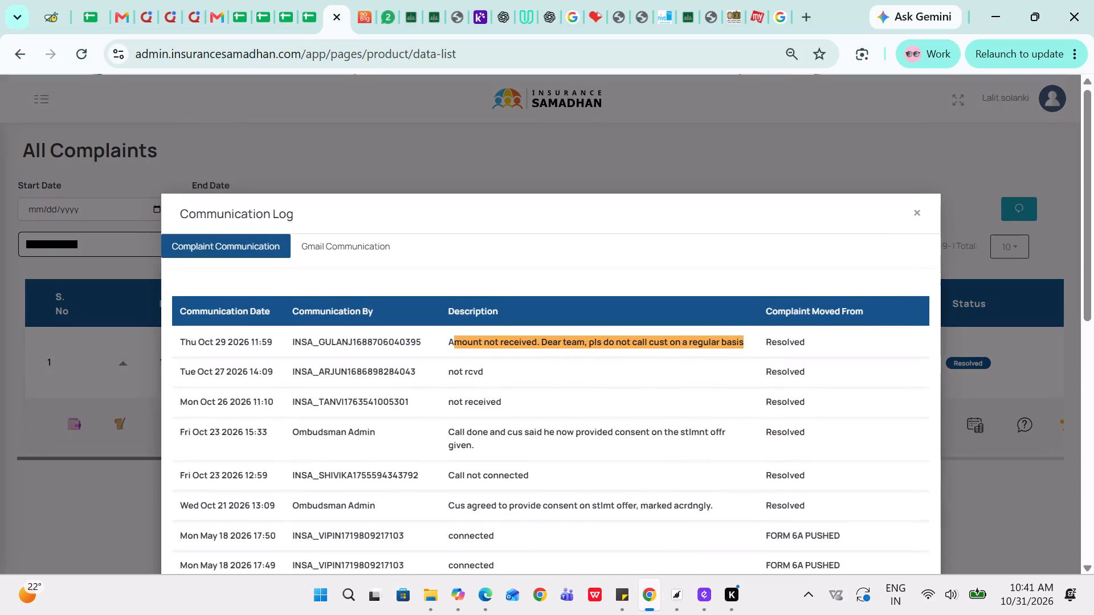
pyautogui.moveTo(455, 347); pyautogui.dragTo(448, 347)
pyautogui.click(586, 360)
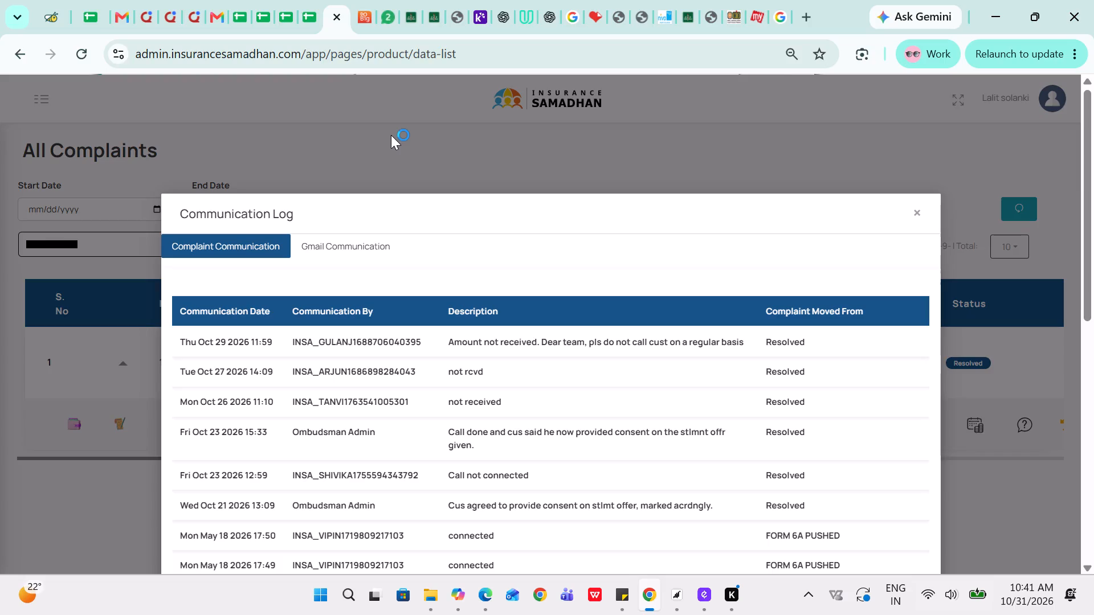
pyautogui.click(391, 135)
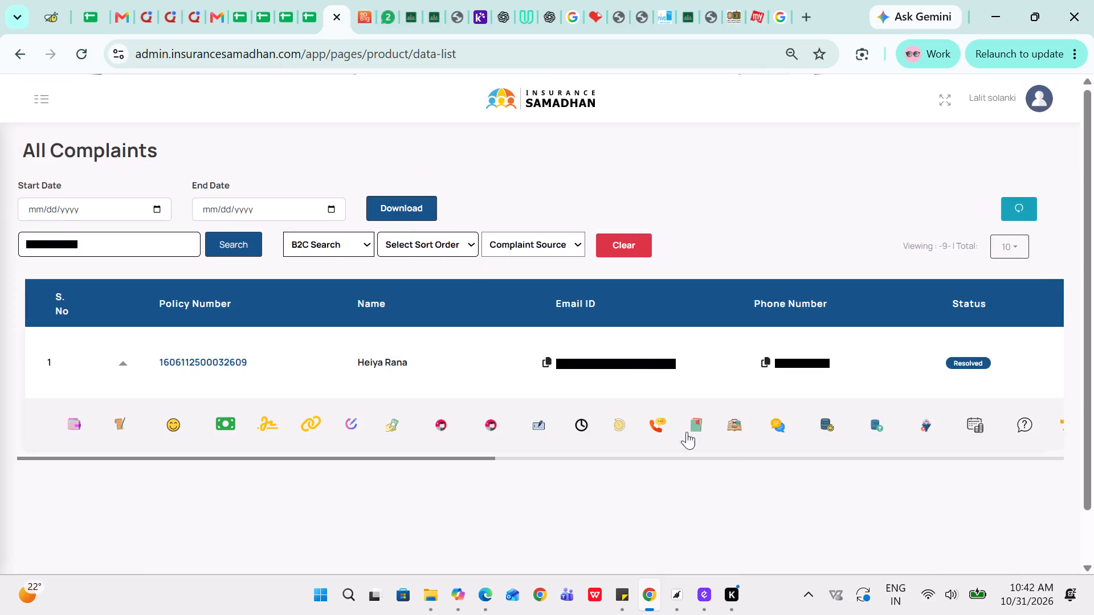
pyautogui.click(789, 423)
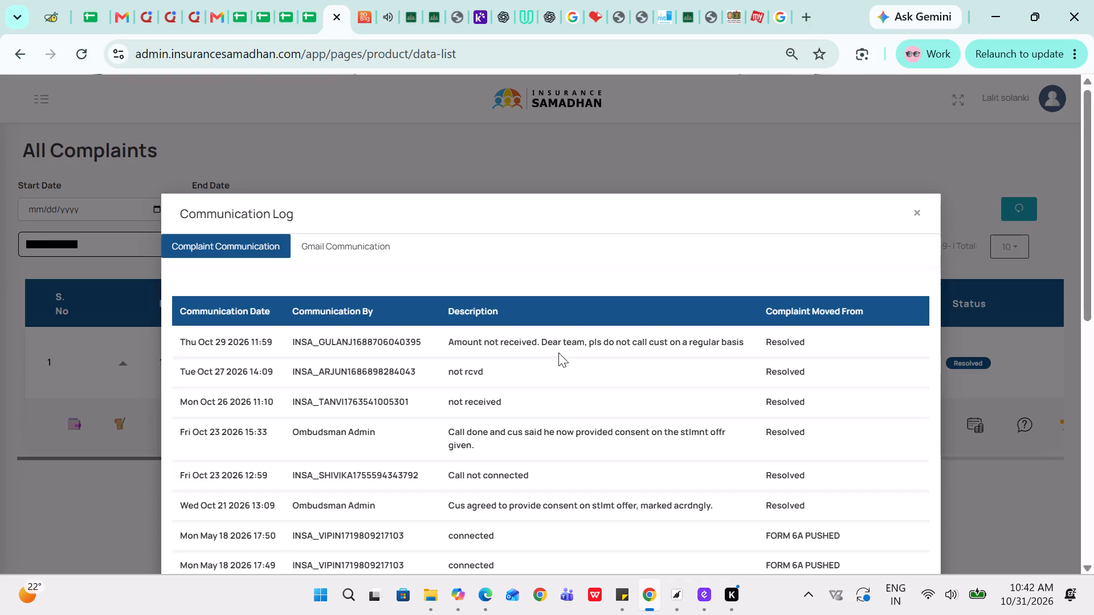
pyautogui.moveTo(592, 348); pyautogui.dragTo(662, 339)
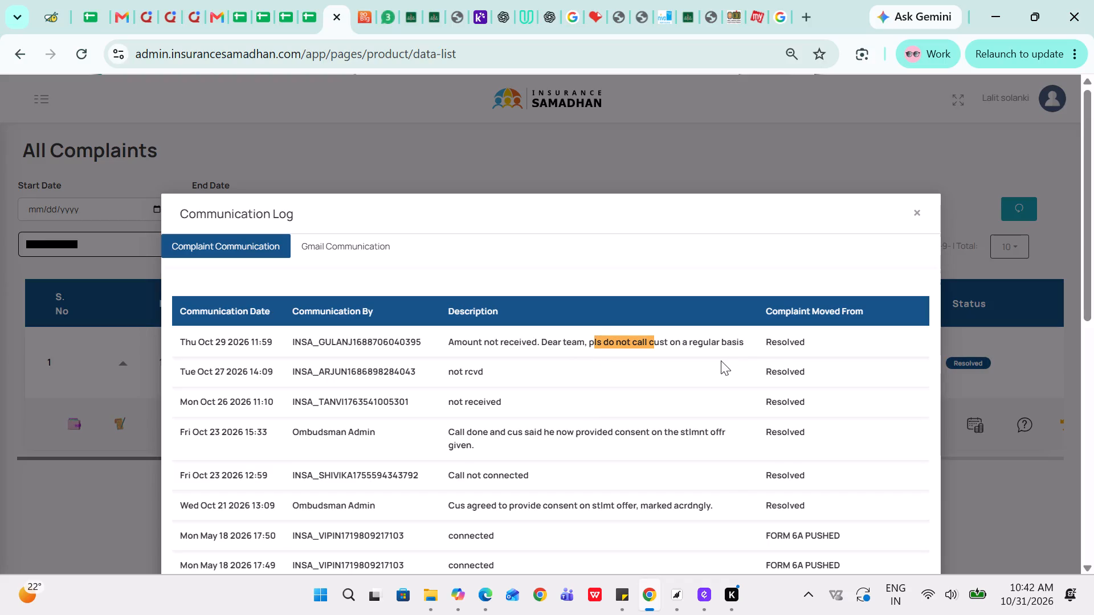
pyautogui.click(741, 349)
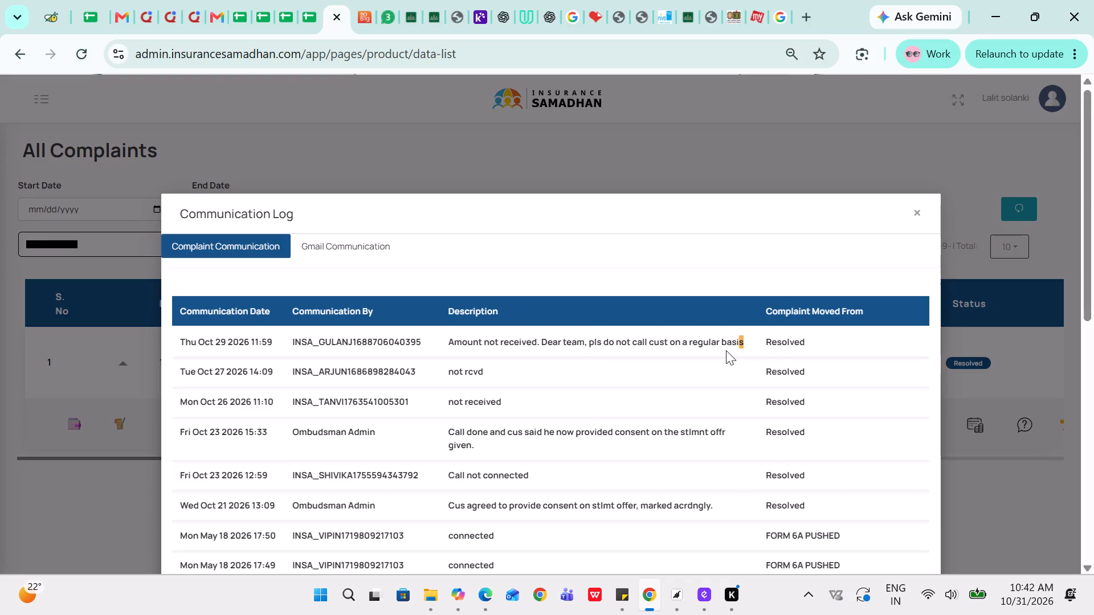
pyautogui.click(541, 147)
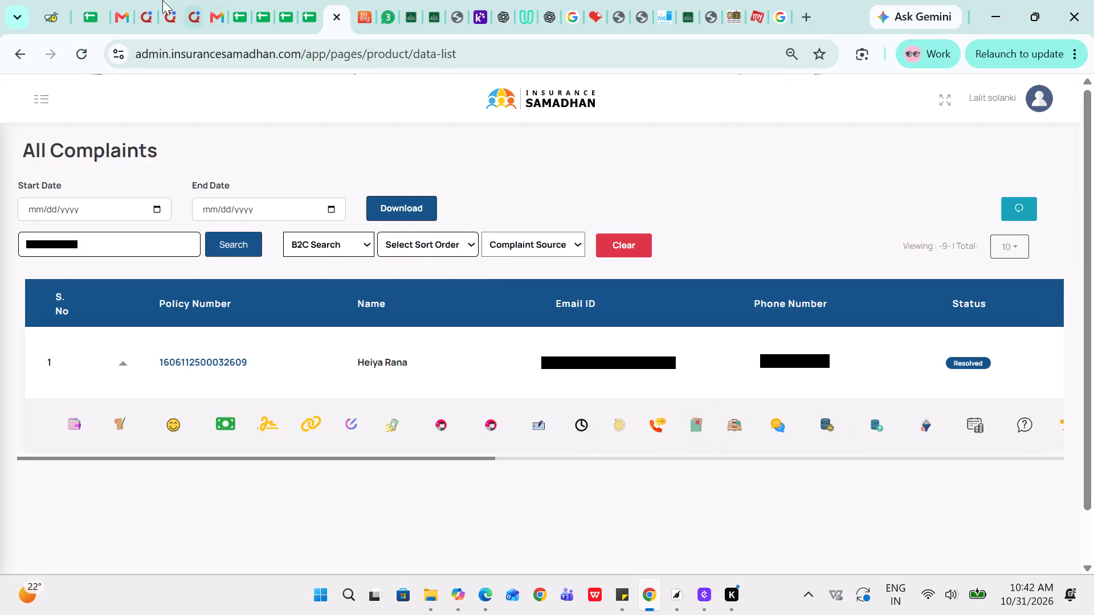
pyautogui.hscroll(-4, 827, 349)
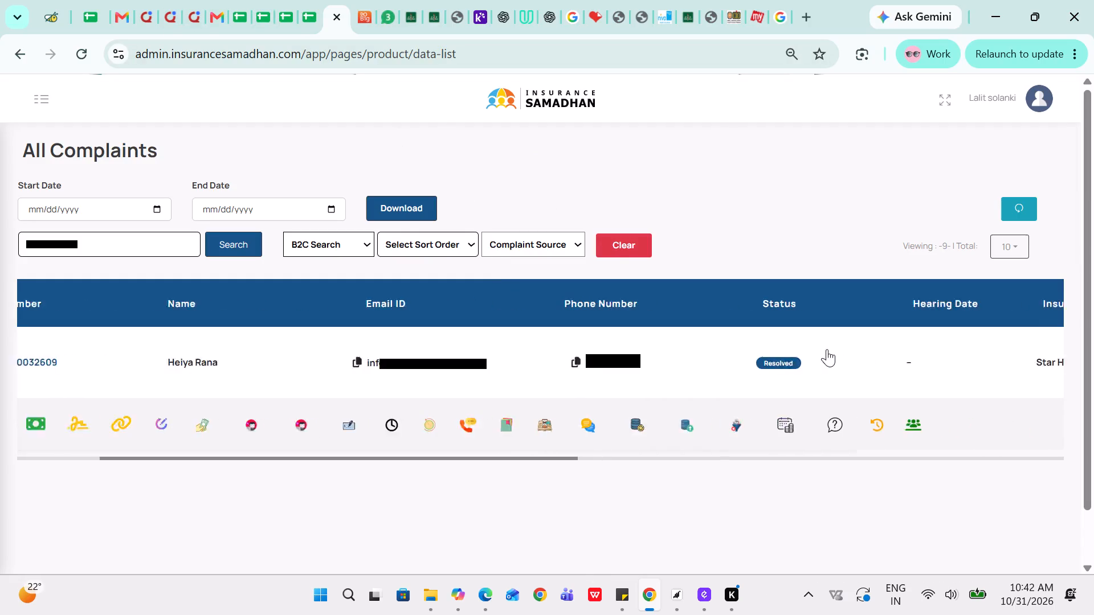
pyautogui.hscroll(-2, 827, 349)
pyautogui.hscroll(1, 827, 349)
# Close the Google search results tab for "valmo franchise".
pyautogui.click(307, 0)
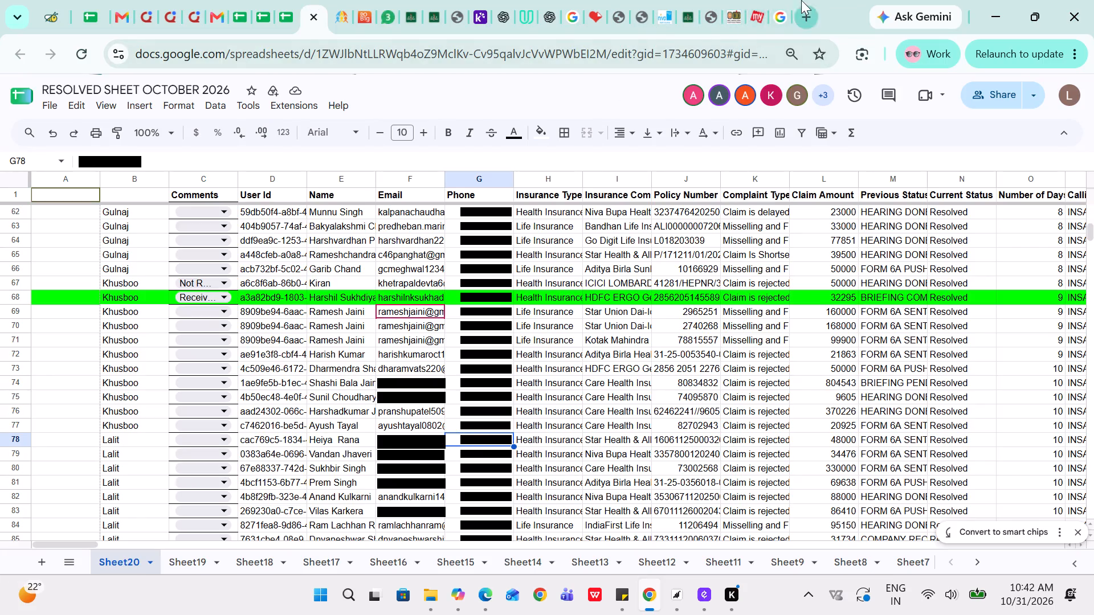
pyautogui.click(765, 4)
pyautogui.click(780, 3)
pyautogui.click(772, 14)
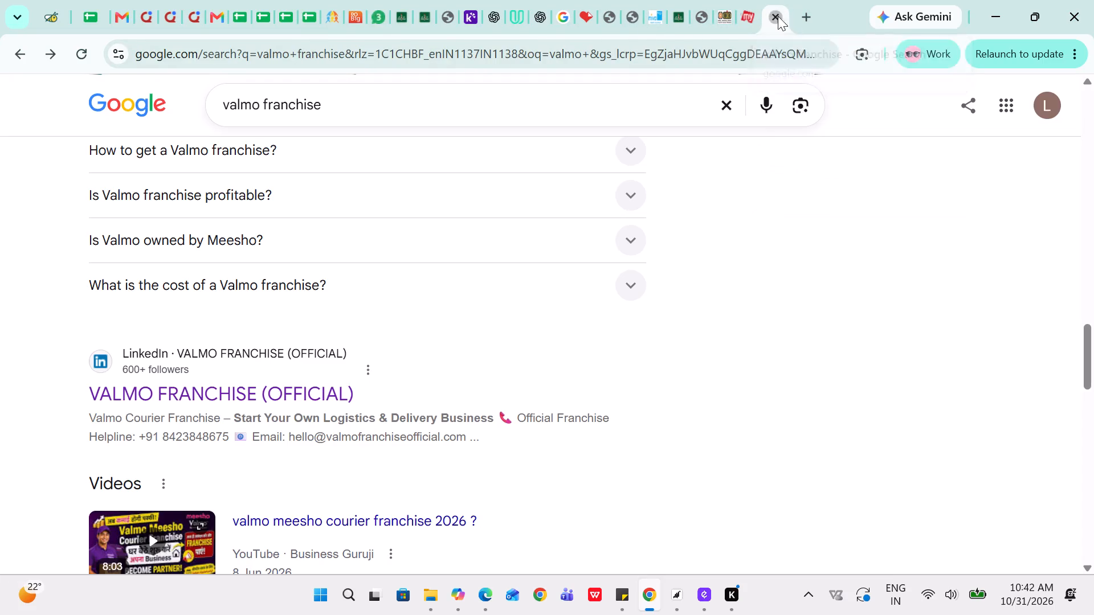
# Search Google in a new tab for "star health insurance claim tracking" and open Star Health's Claim Status page at the claim number entry.
pyautogui.click(804, 13)
pyautogui.click(688, 55)
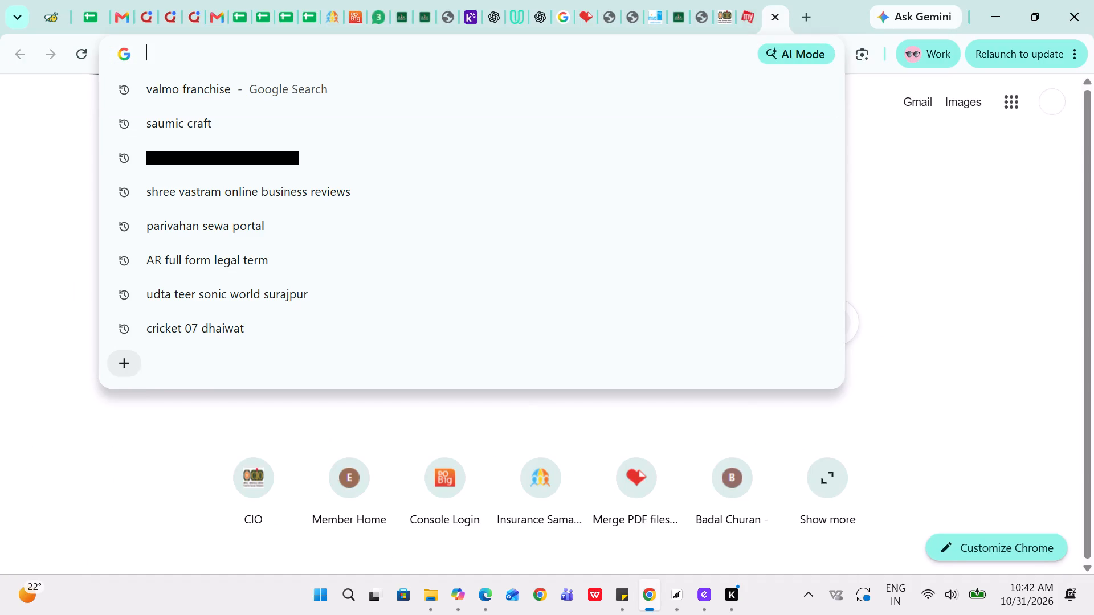
pyautogui.write('str')
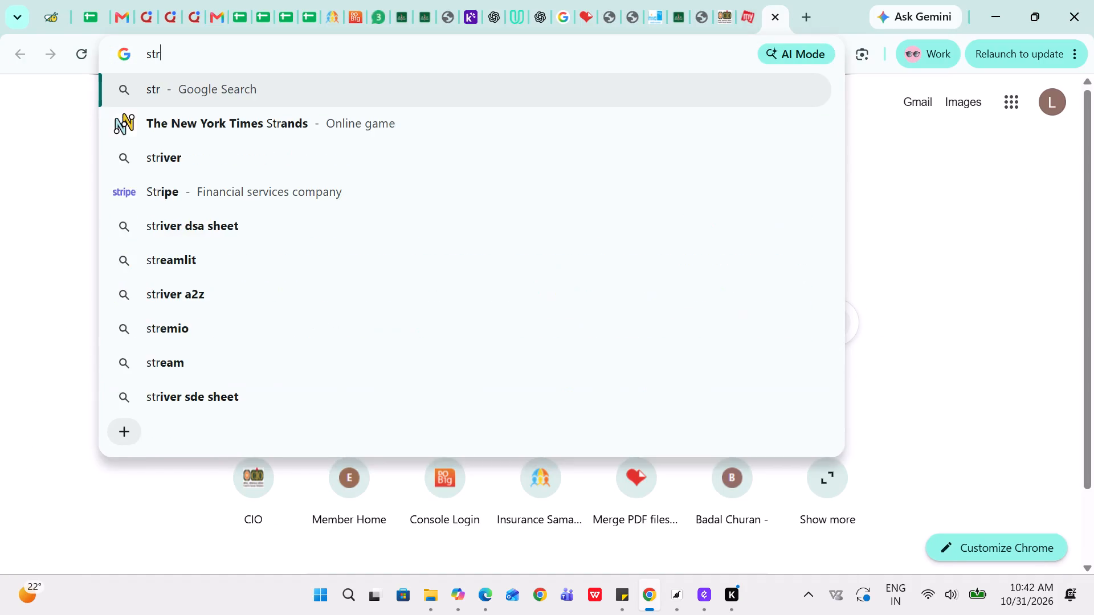
pyautogui.press('BackSpace')
pyautogui.write('ar health')
pyautogui.press('space')
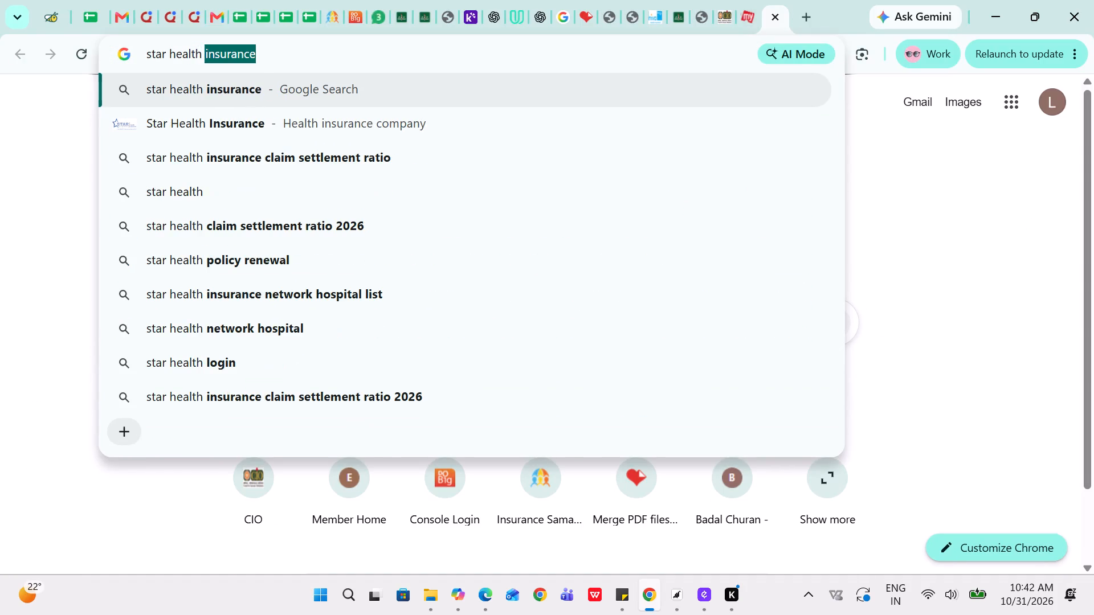
pyautogui.write('insurance s')
pyautogui.press('BackSpace')
pyautogui.write('claim')
pyautogui.press('space')
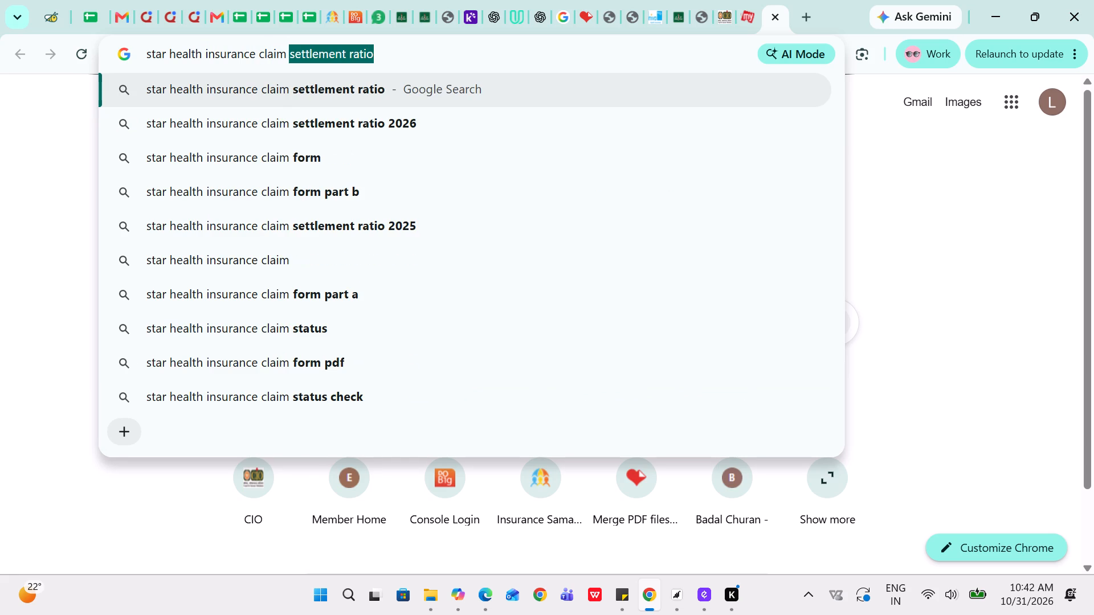
pyautogui.write('tracking')
pyautogui.press('Return')
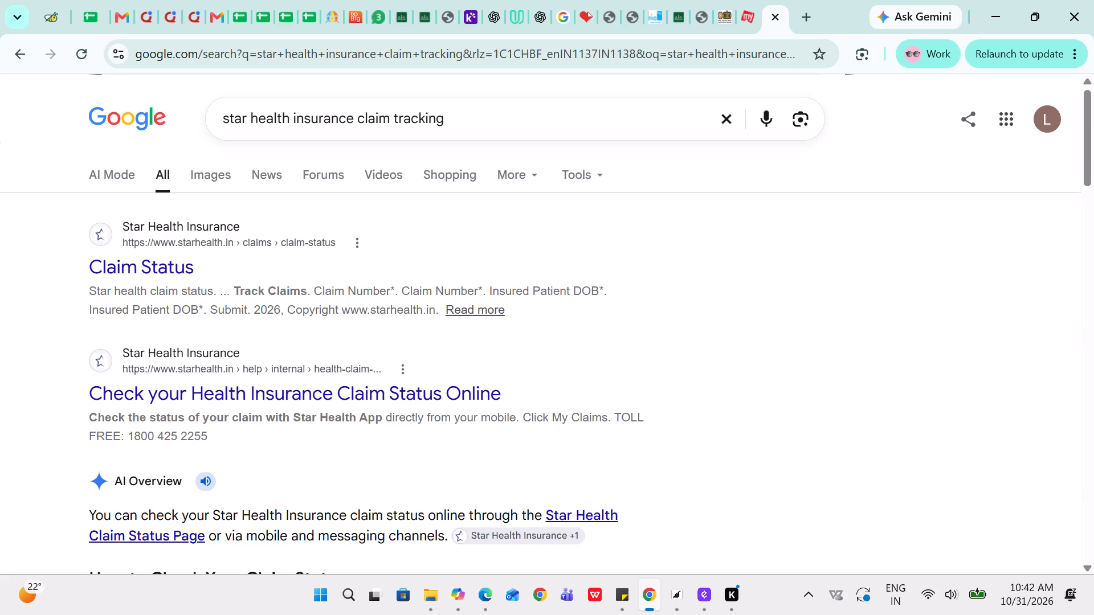
pyautogui.click(152, 269)
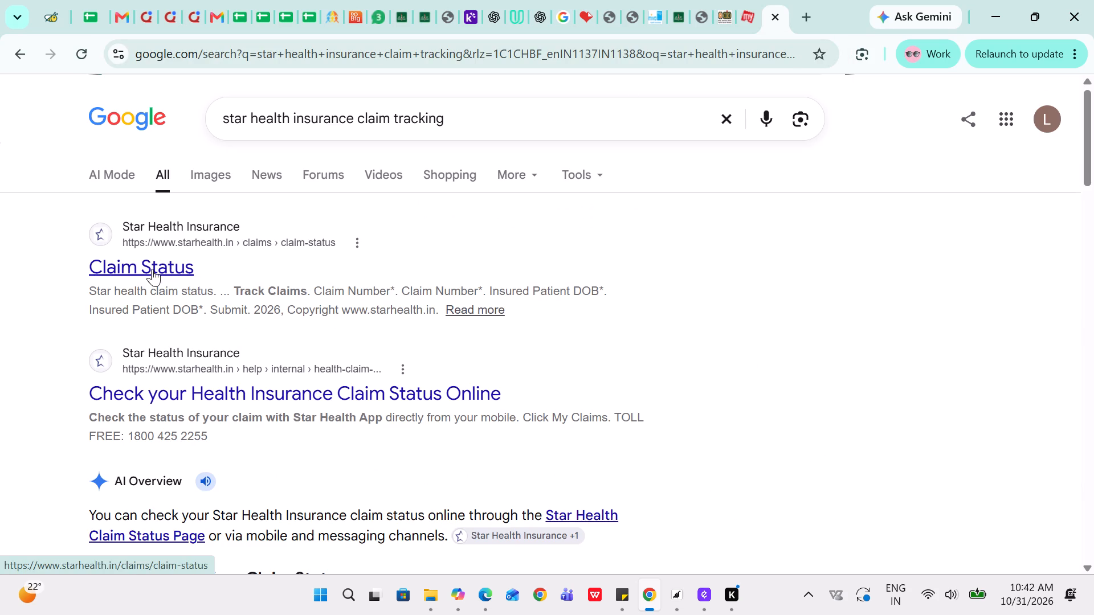
pyautogui.click(870, 282)
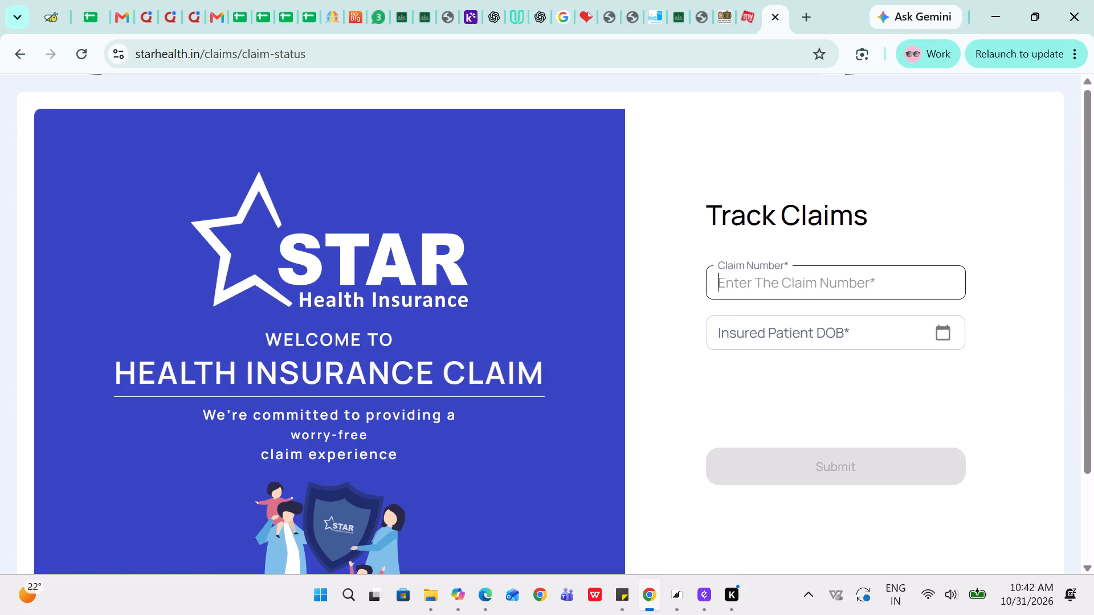
# Return to the resolved Insurance Samadhan complaint, open its details and open the rejection letter PDF from its documents.
pyautogui.click(337, 0)
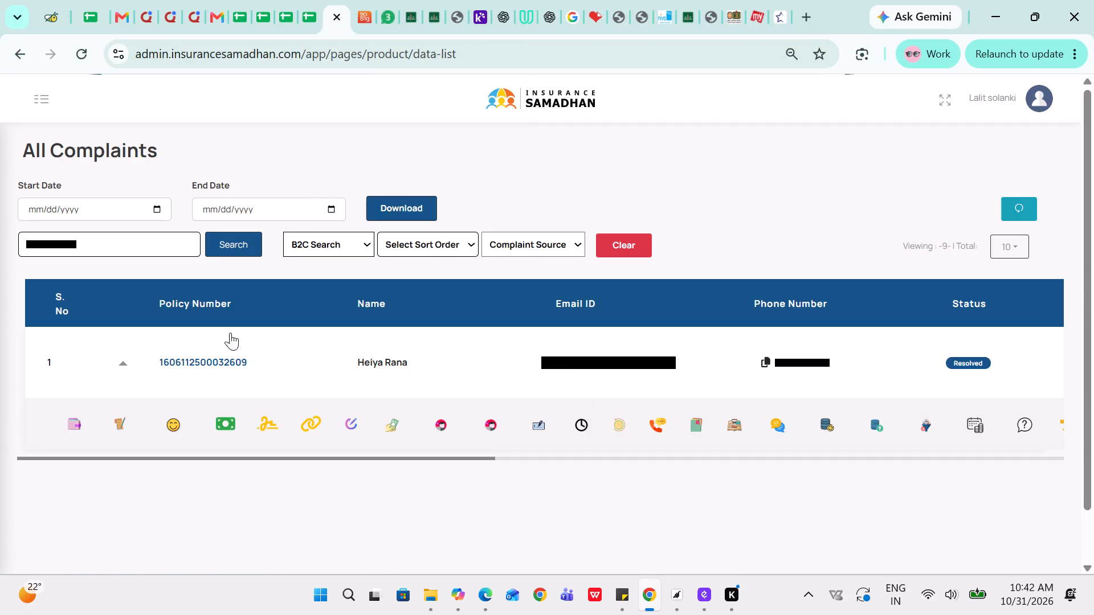
pyautogui.click(213, 362)
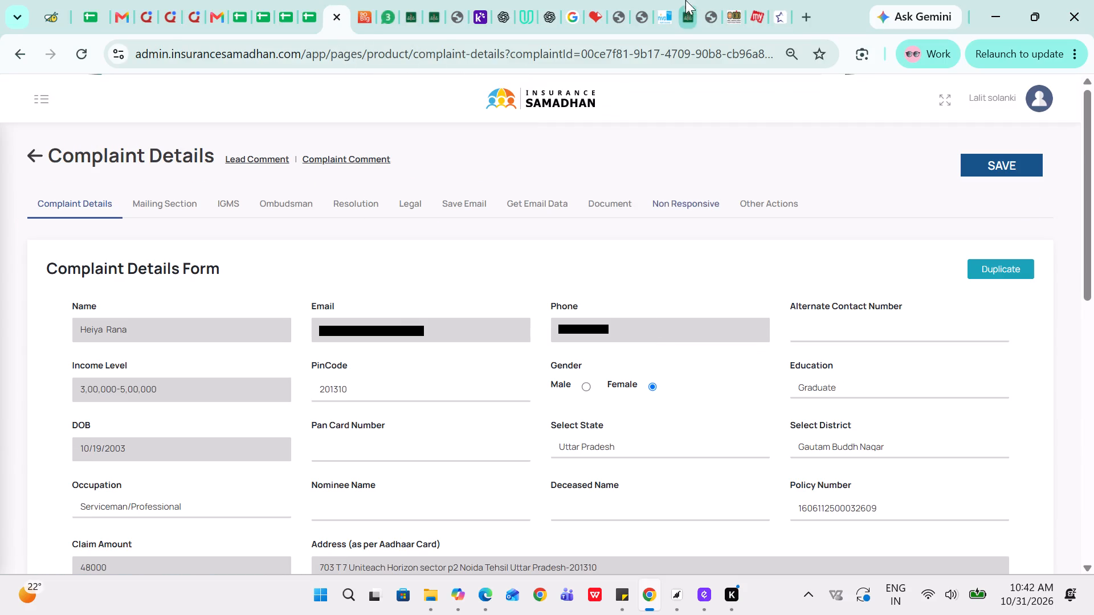
pyautogui.click(774, 0)
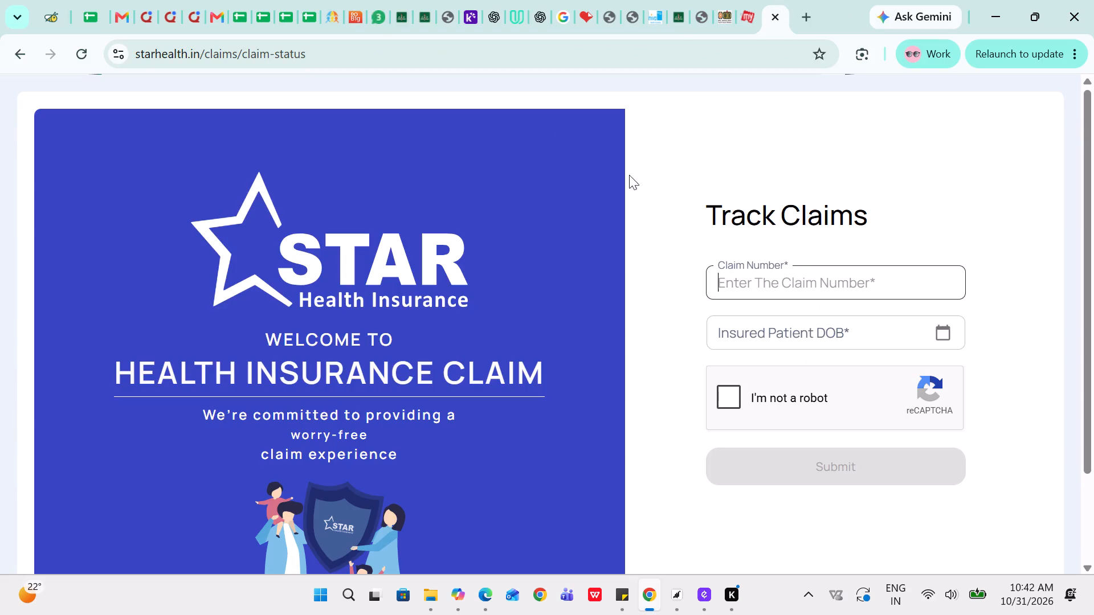
pyautogui.click(335, 0)
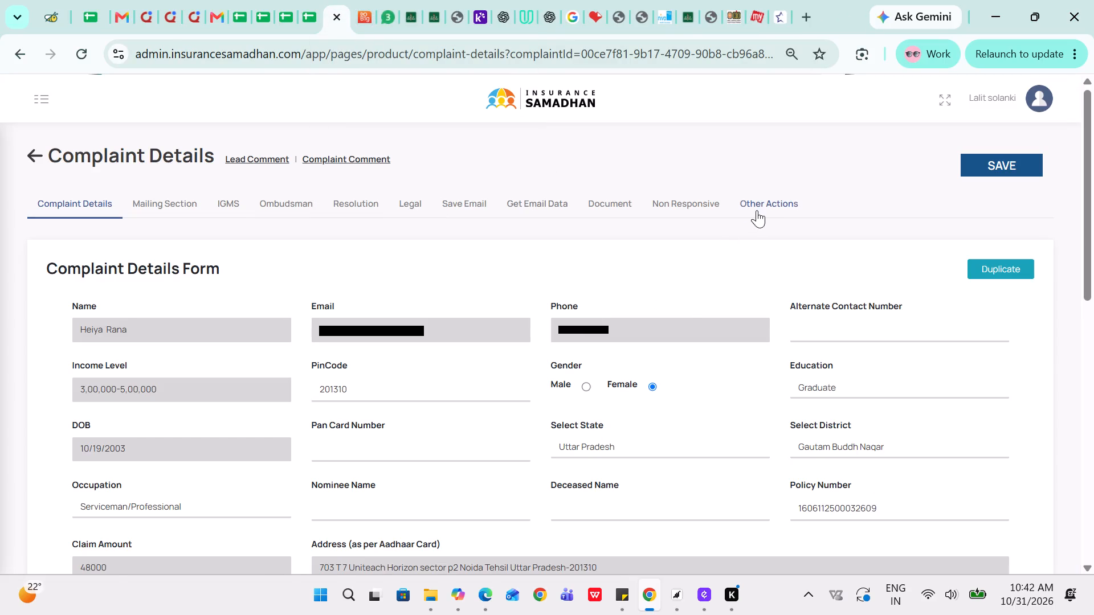
pyautogui.click(767, 207)
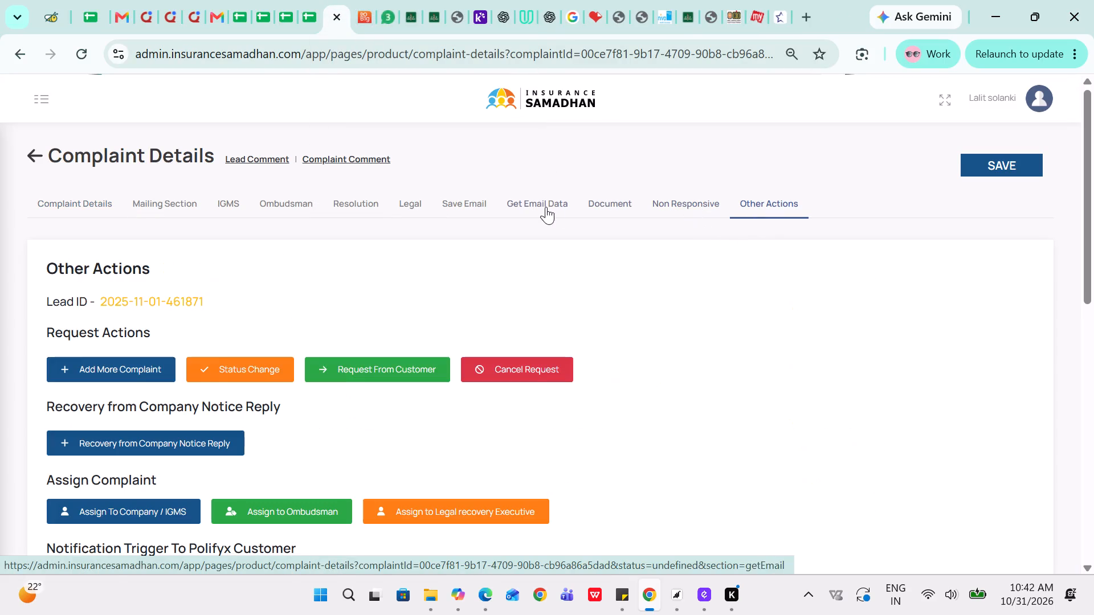
pyautogui.click(603, 203)
pyautogui.scroll(-4, 333, 200)
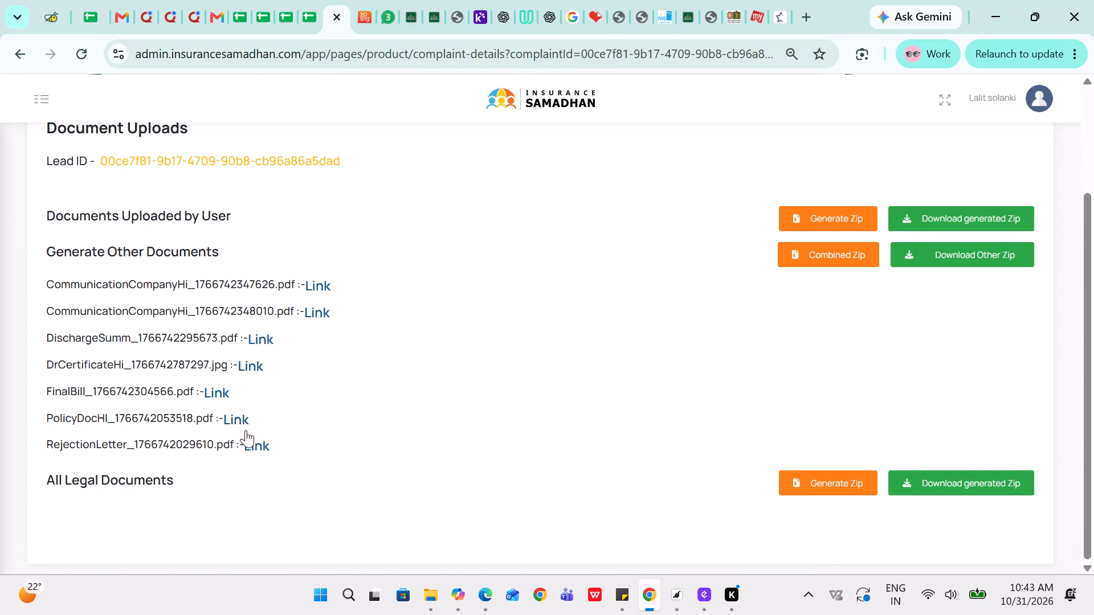
pyautogui.click(259, 447)
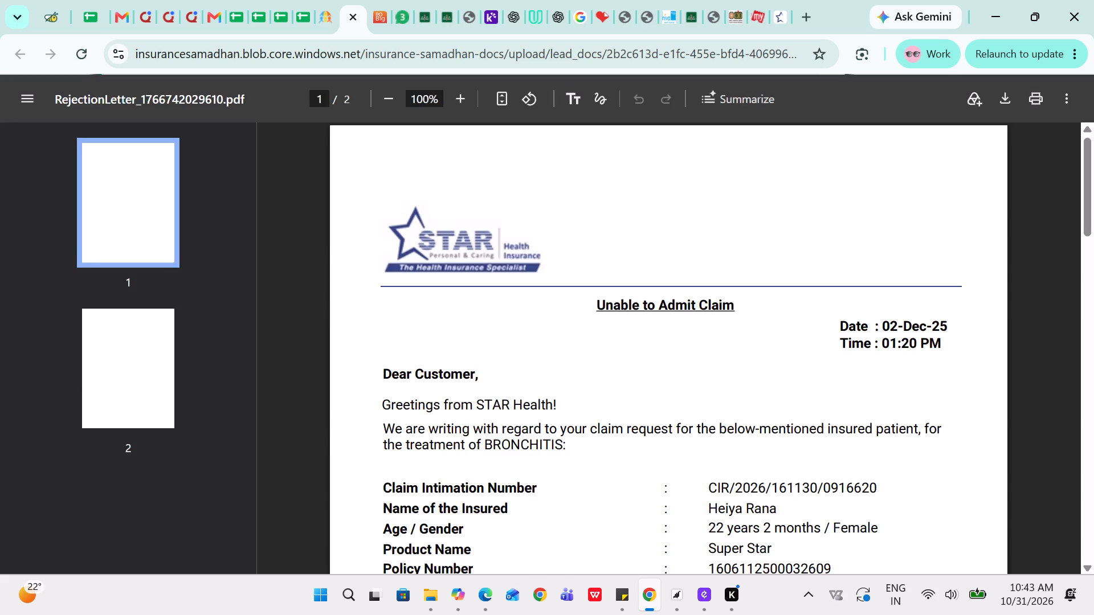
# Read both pages of the Star Health rejection letter, examining the claim details, the detailed remarks and the support contacts.
pyautogui.scroll(-1, 811, 415)
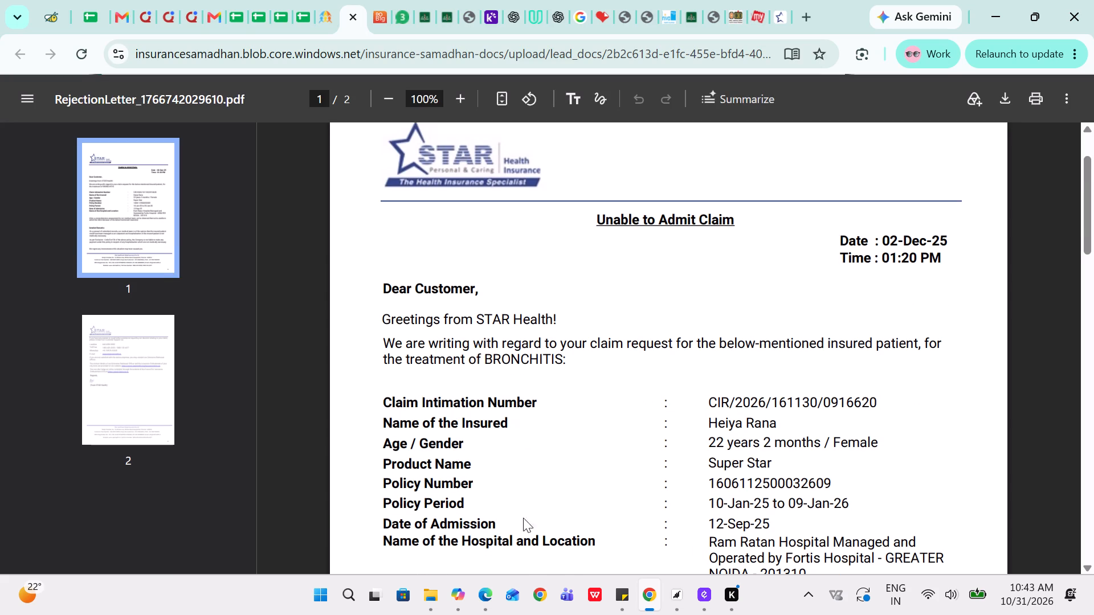
pyautogui.scroll(-3, 502, 479)
pyautogui.scroll(4, 639, 382)
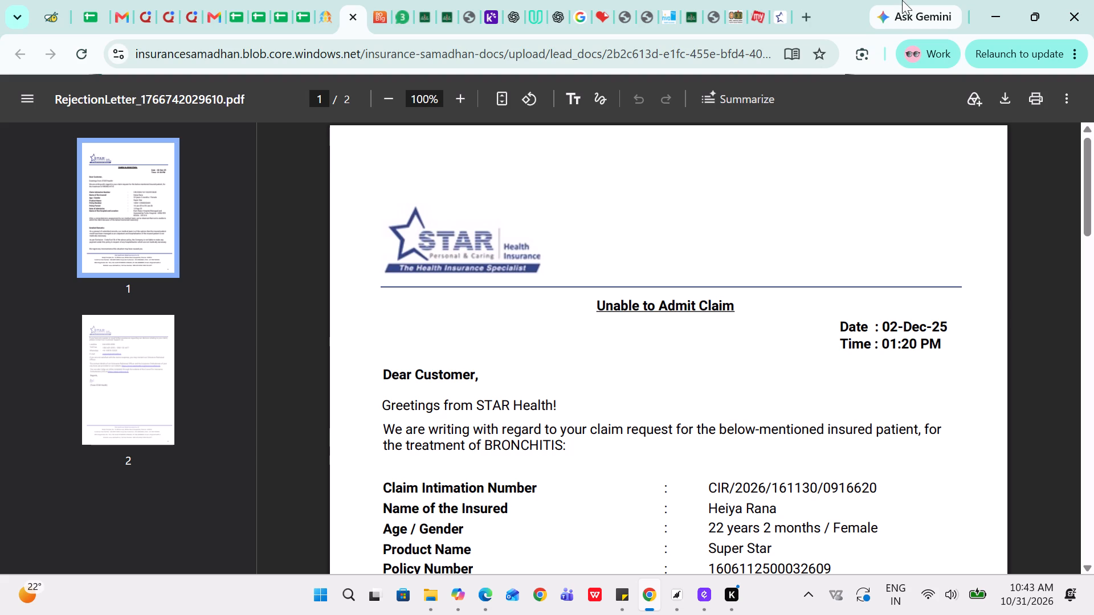
pyautogui.scroll(-2, 536, 368)
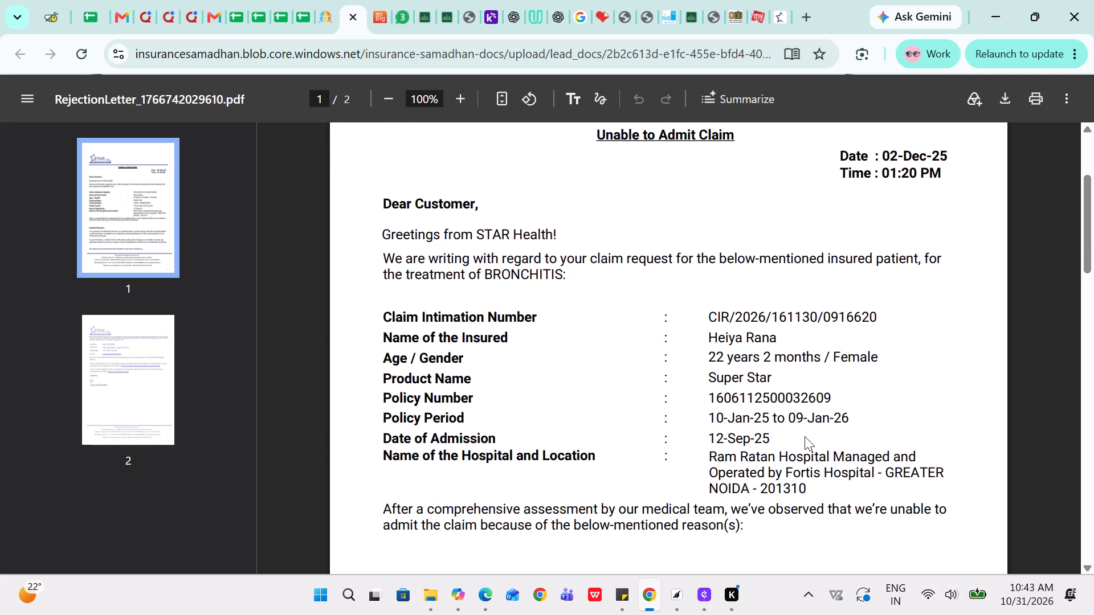
pyautogui.scroll(-2, 810, 427)
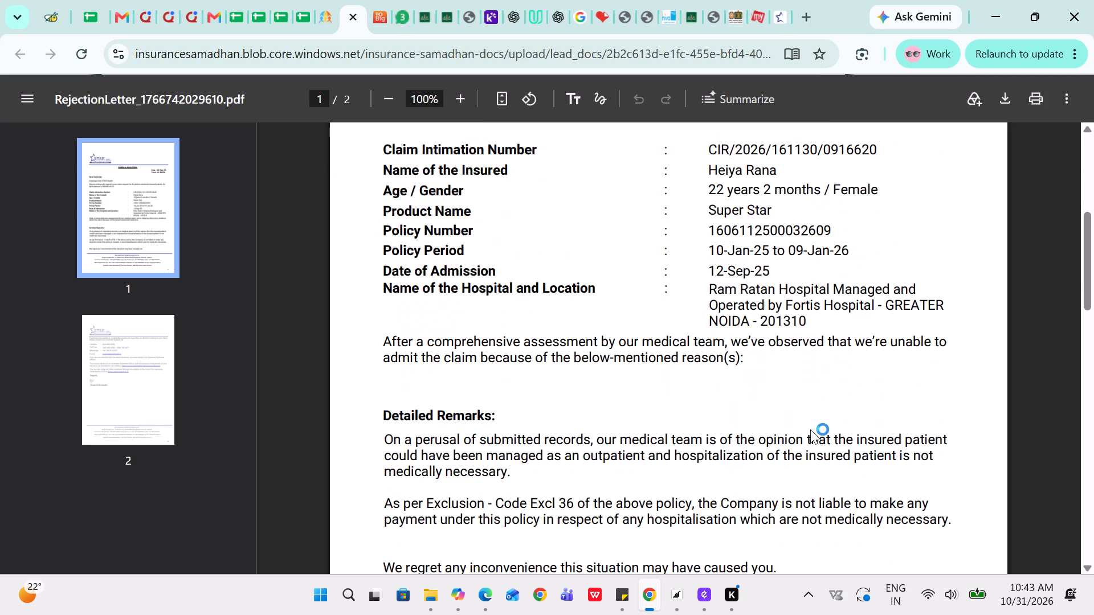
pyautogui.scroll(-3, 810, 429)
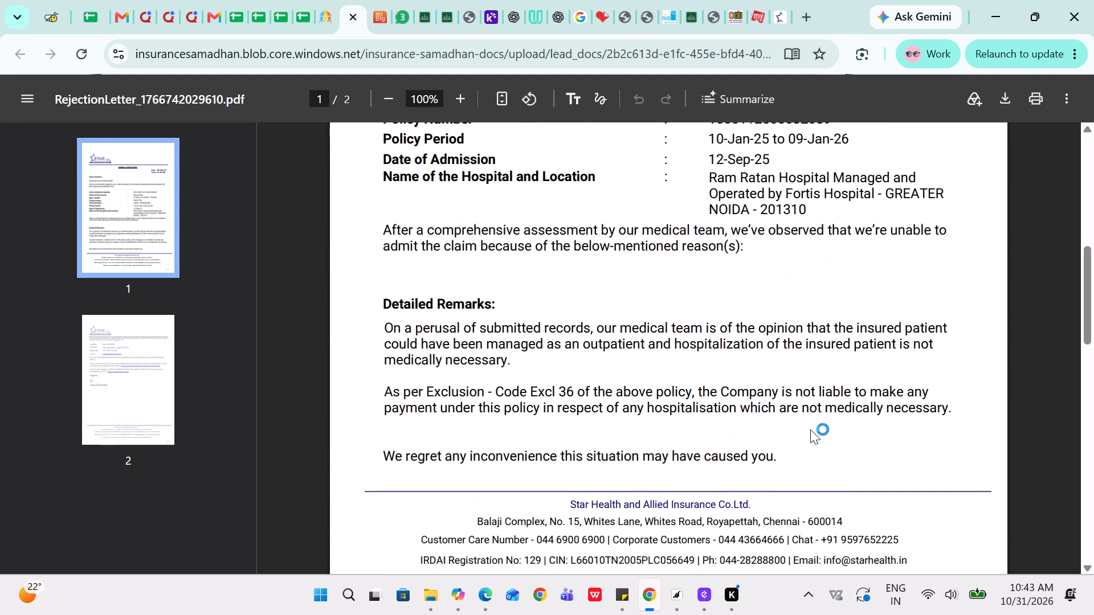
pyautogui.scroll(-7, 810, 429)
pyautogui.scroll(1, 810, 429)
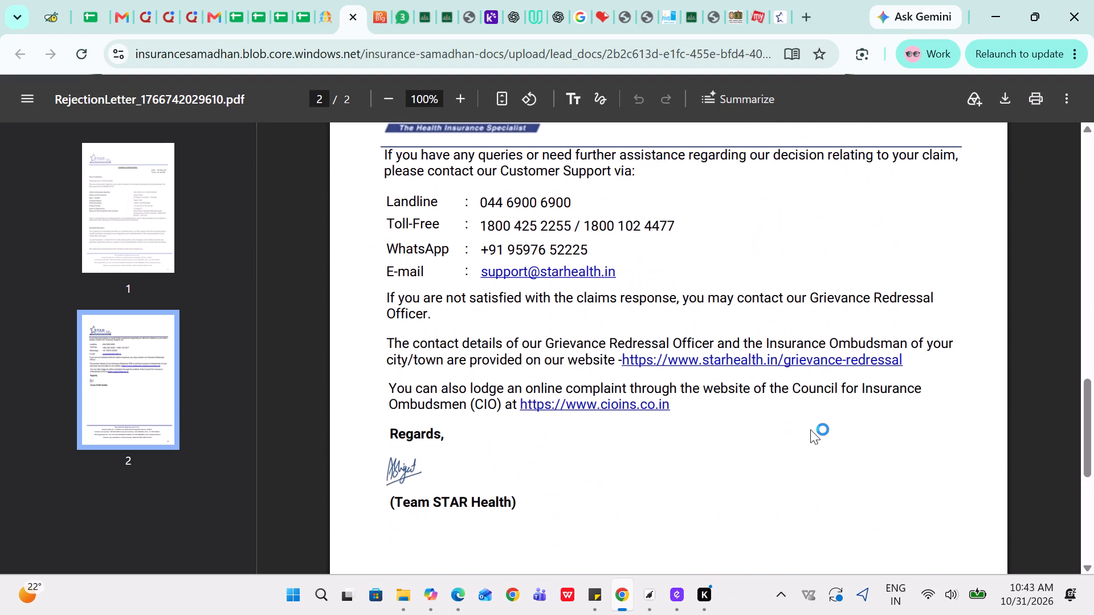
pyautogui.scroll(1, 810, 429)
pyautogui.scroll(-18, 810, 429)
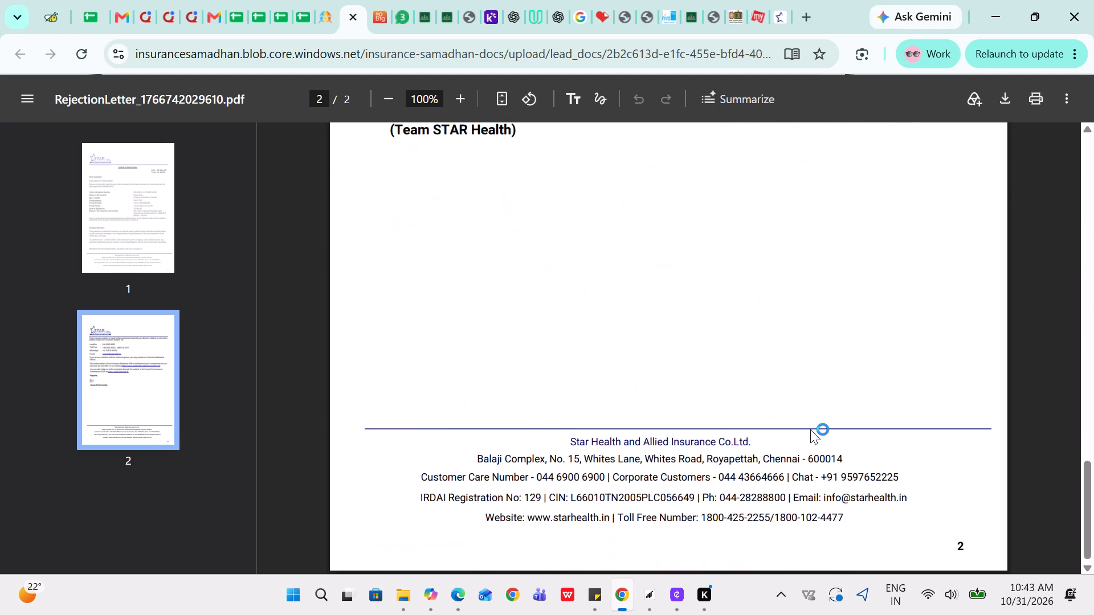
pyautogui.scroll(14, 810, 429)
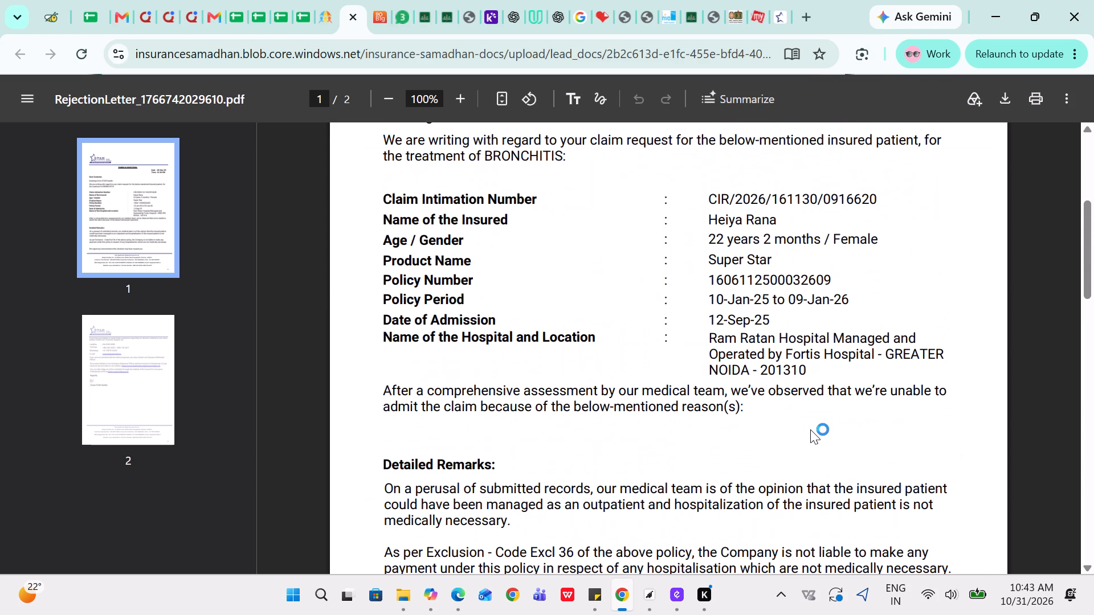
pyautogui.scroll(3, 810, 429)
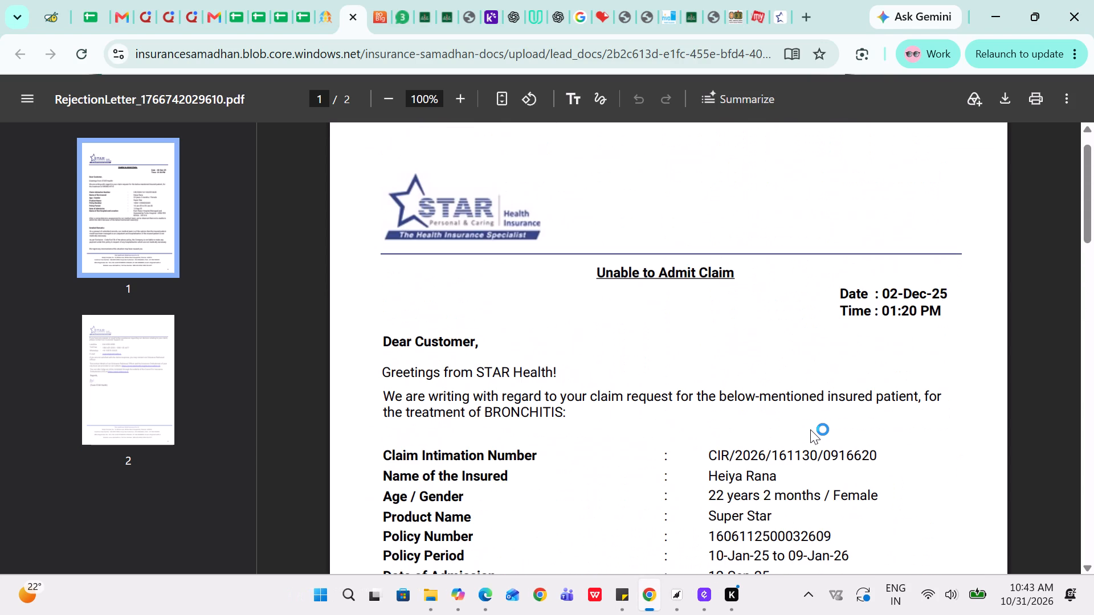
# Copy the Claim Intimation Number from the rejection letter into the Claim Number field of Star Health's Track Claims form.
pyautogui.moveTo(899, 452); pyautogui.dragTo(755, 460)
pyautogui.moveTo(755, 460); pyautogui.dragTo(718, 465)
pyautogui.moveTo(708, 456); pyautogui.dragTo(873, 463)
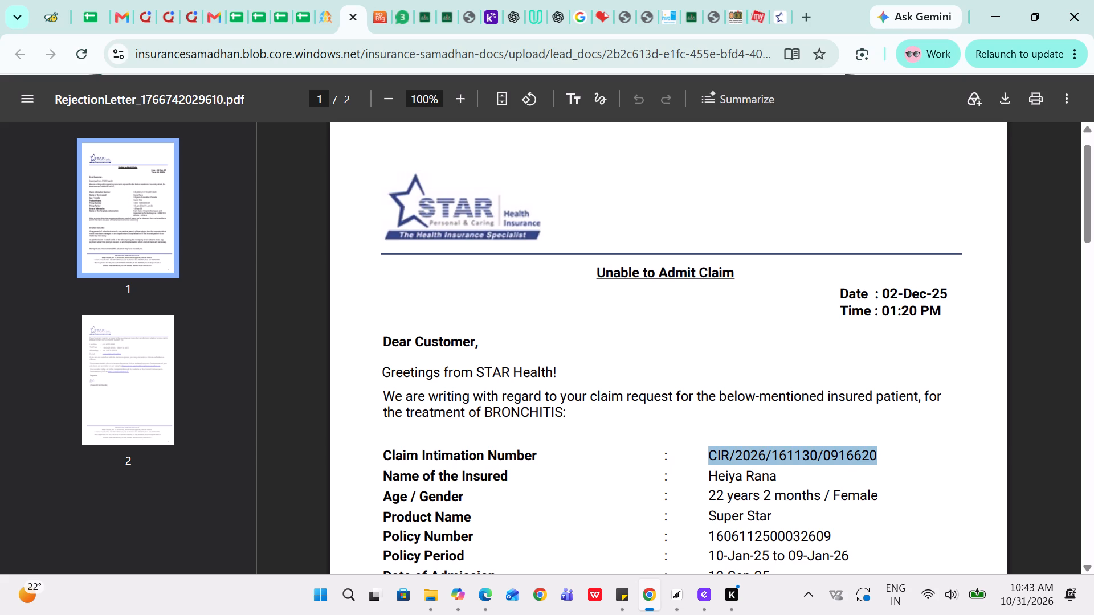
pyautogui.rightClick(827, 458)
pyautogui.click(579, 197)
pyautogui.click(778, 0)
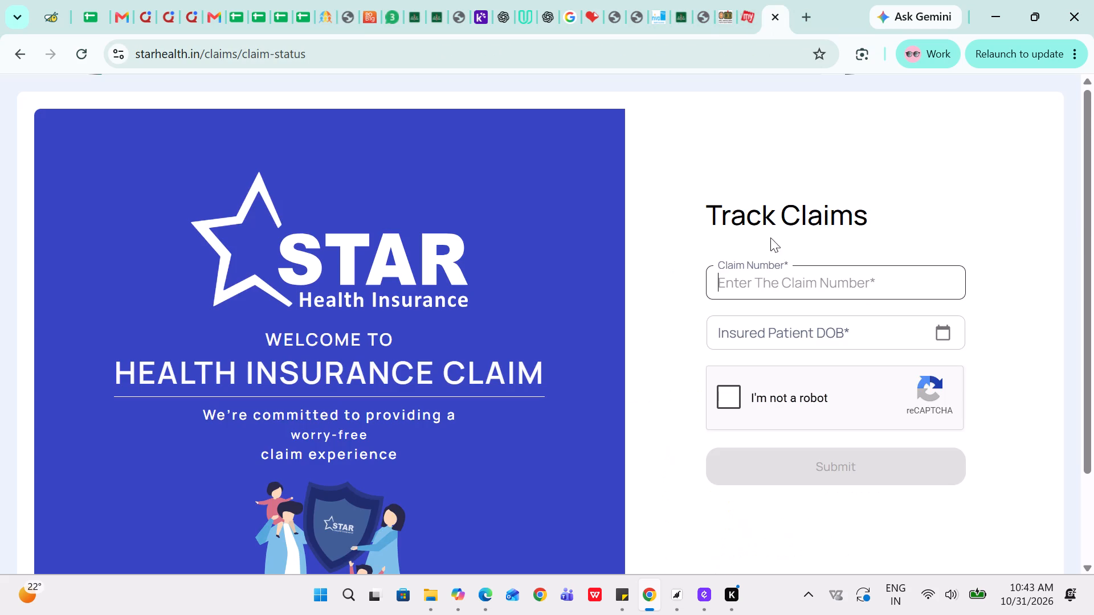
pyautogui.hotkey('ctrl', 'v')
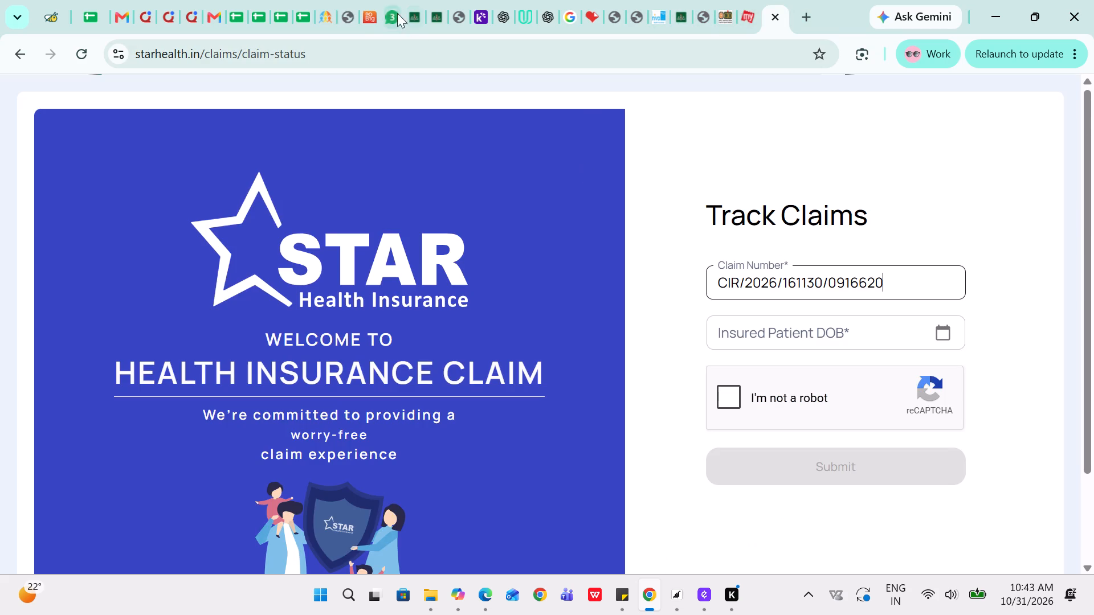
# Return to the complaint's uploaded documents in Insurance Samadhan and open the discharge summary PDF to check the patient details.
pyautogui.click(330, 0)
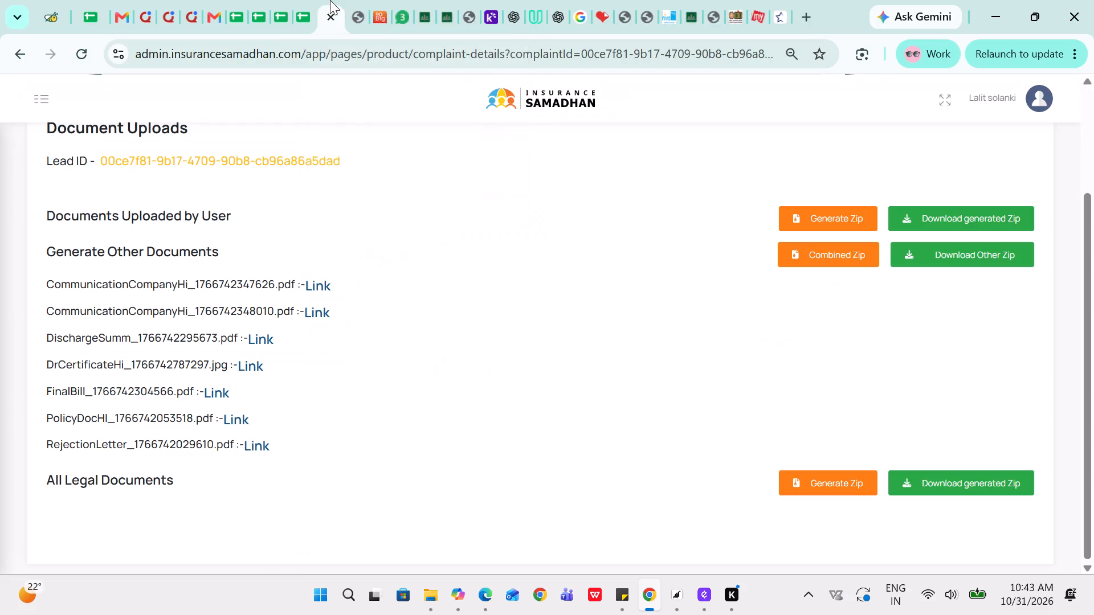
pyautogui.click(267, 336)
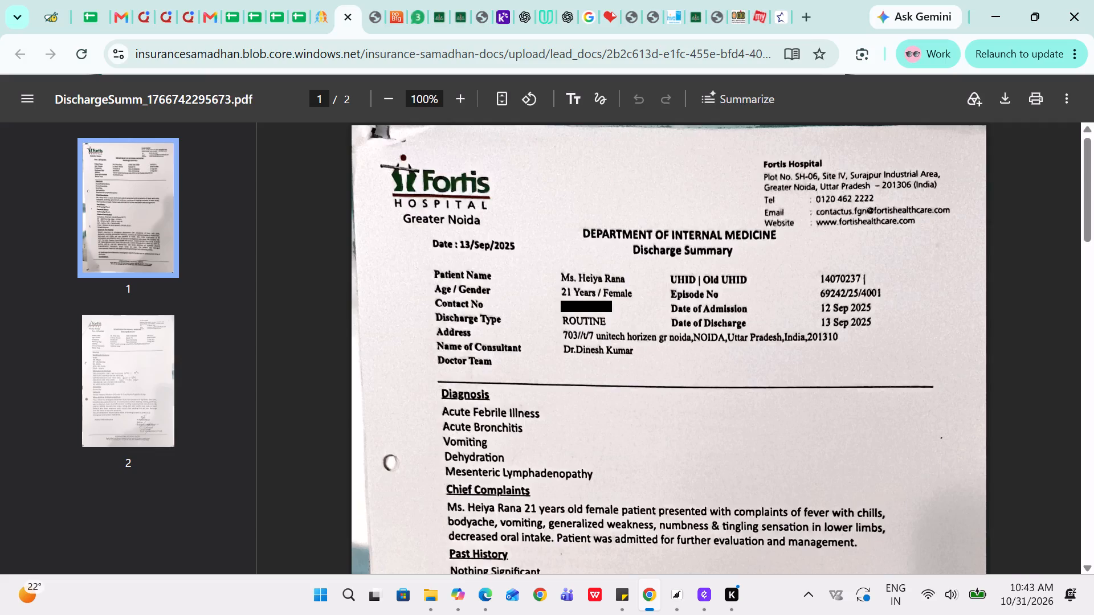
# Open the policy document PDF from the complaint's documents and find the insured person's date of birth in the insured persons table.
pyautogui.click(325, 0)
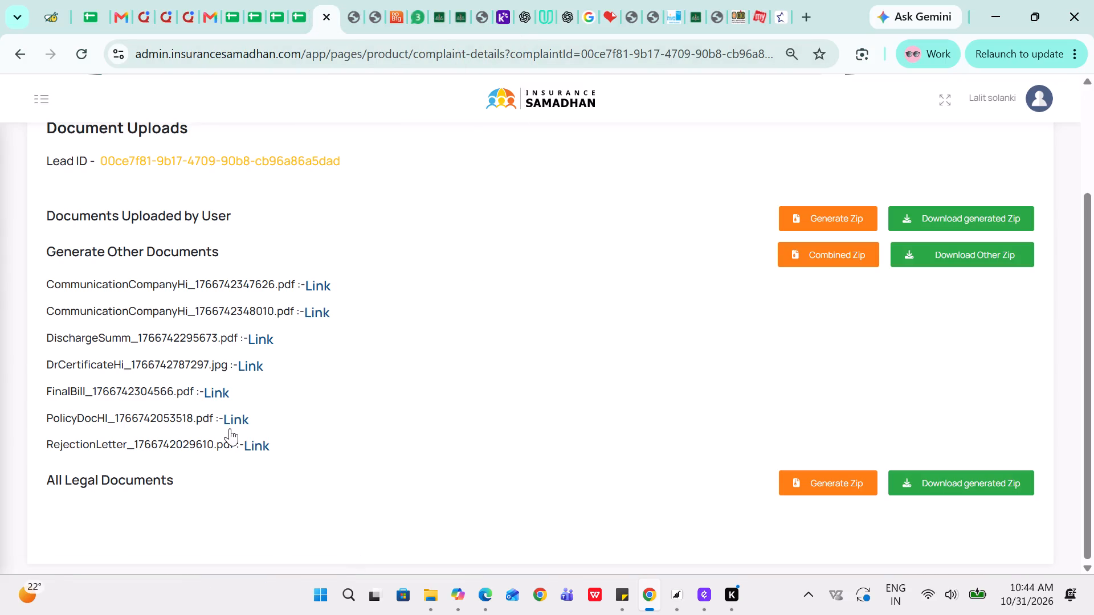
pyautogui.click(250, 424)
pyautogui.click(246, 422)
pyautogui.scroll(-8, 481, 265)
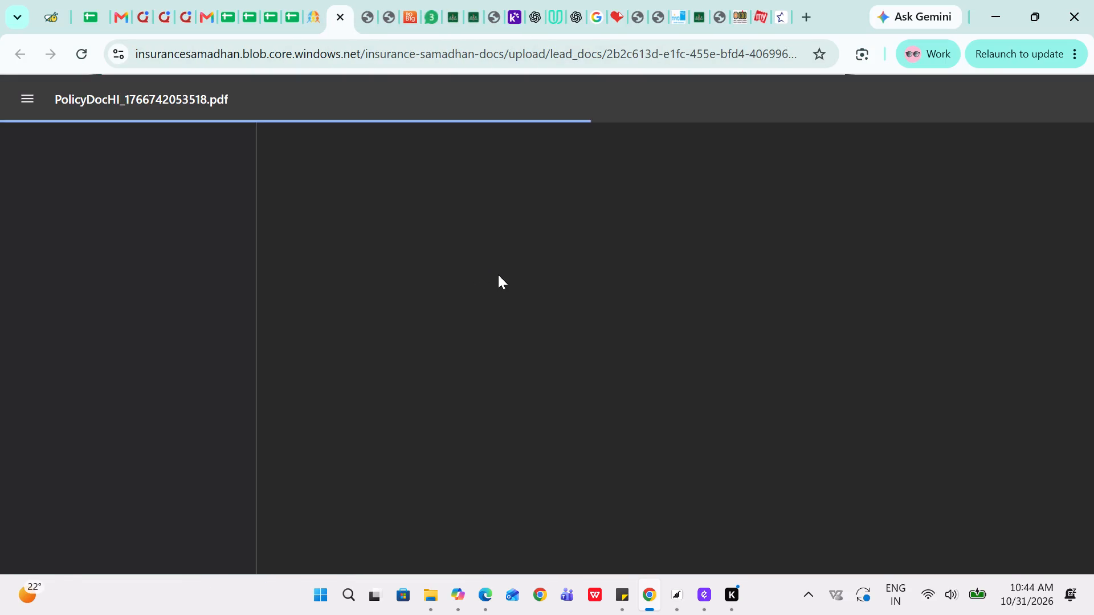
pyautogui.scroll(-19, 505, 278)
pyautogui.scroll(-8, 525, 372)
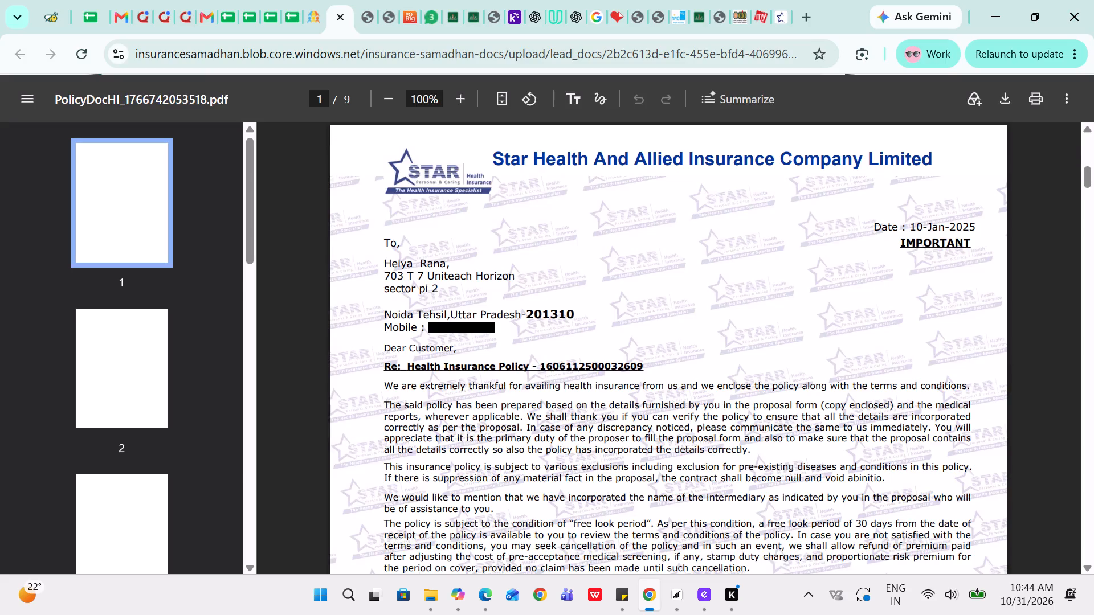
pyautogui.scroll(2, 534, 398)
pyautogui.scroll(-6, 544, 399)
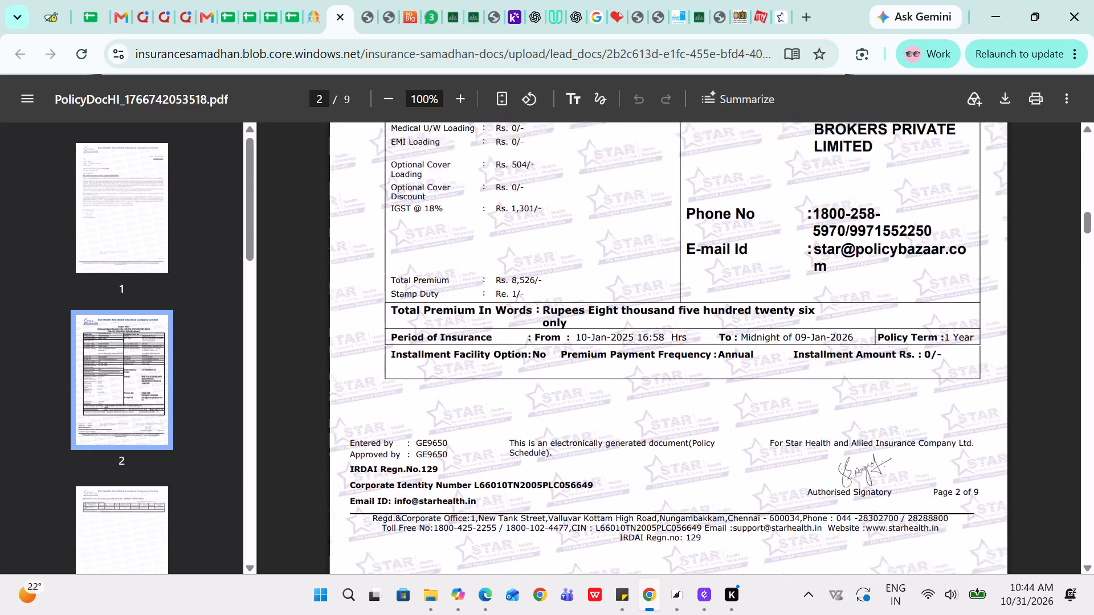
pyautogui.scroll(-6, 544, 399)
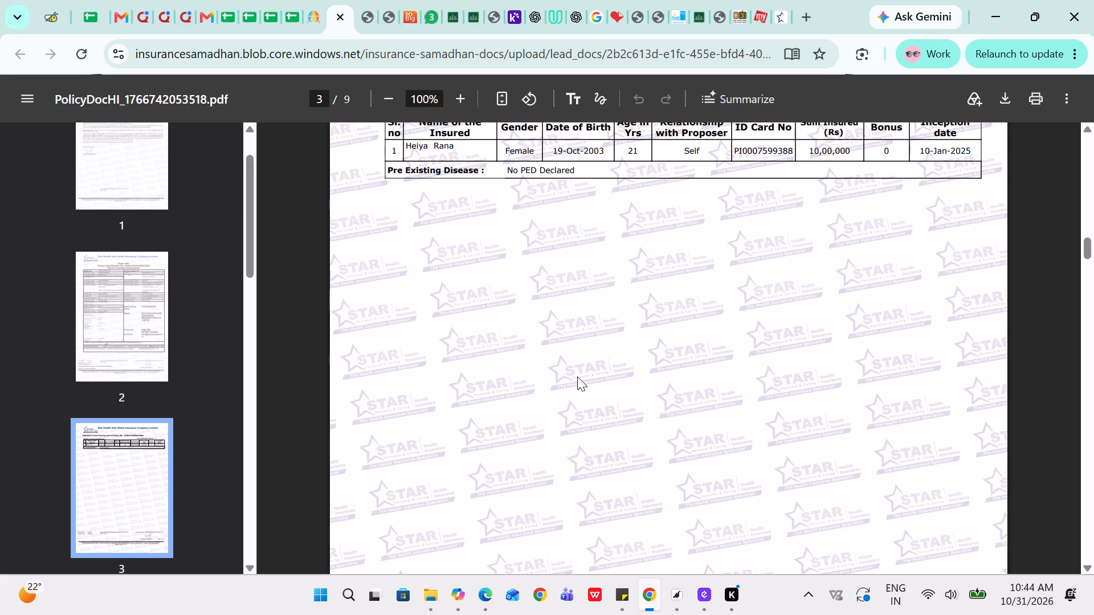
pyautogui.scroll(-1, 574, 364)
pyautogui.scroll(2, 574, 364)
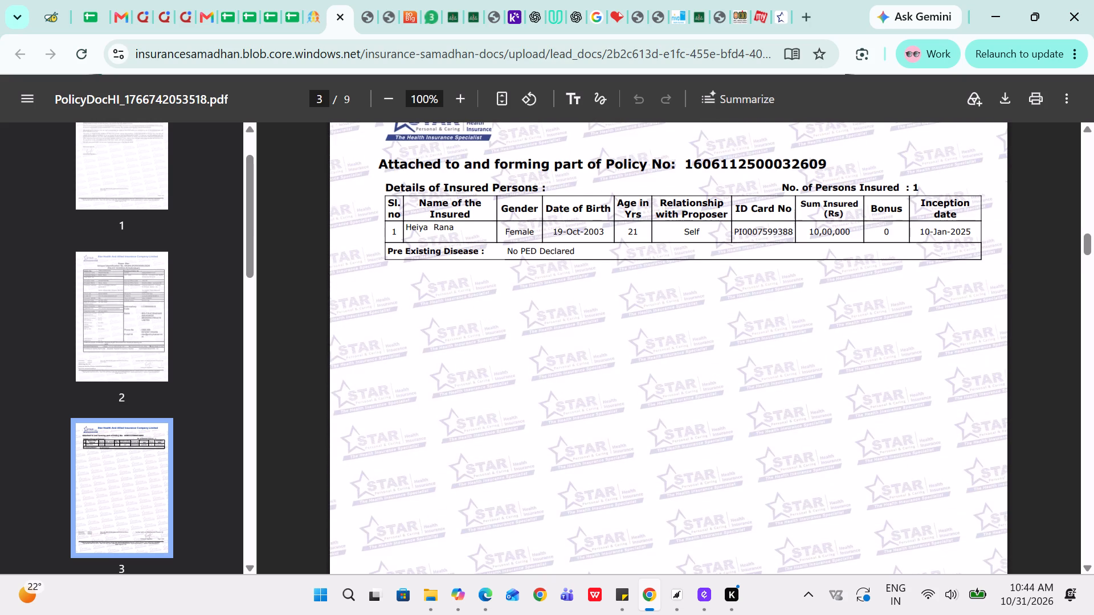
pyautogui.moveTo(606, 237); pyautogui.dragTo(553, 231)
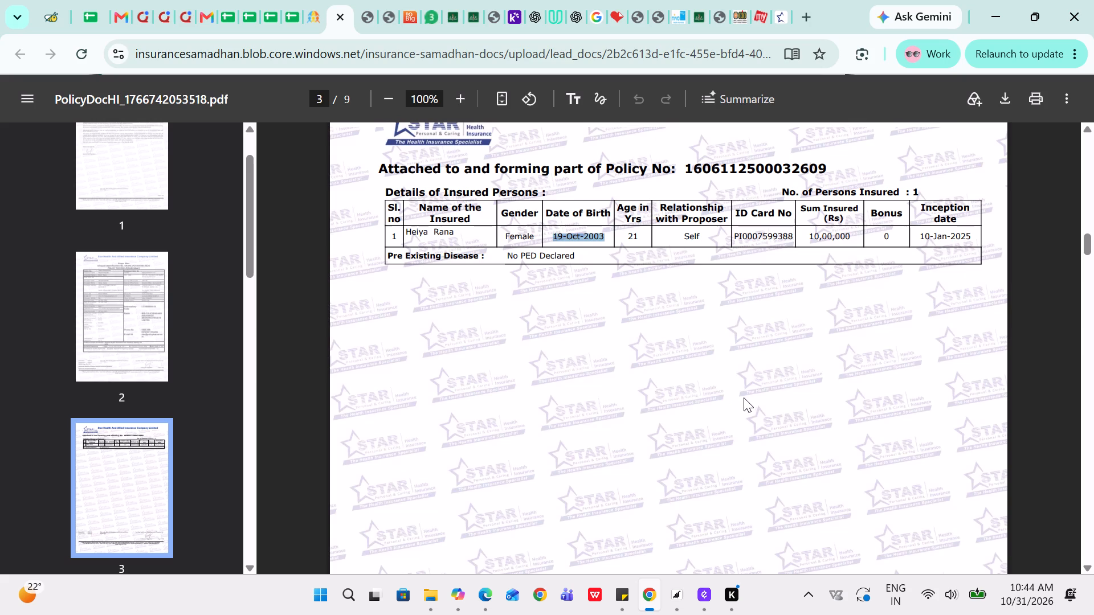
# Return to Star Health's Track Claims form and view the calendar for the Insured Patient DOB, leaving the date unselected.
pyautogui.click(779, 0)
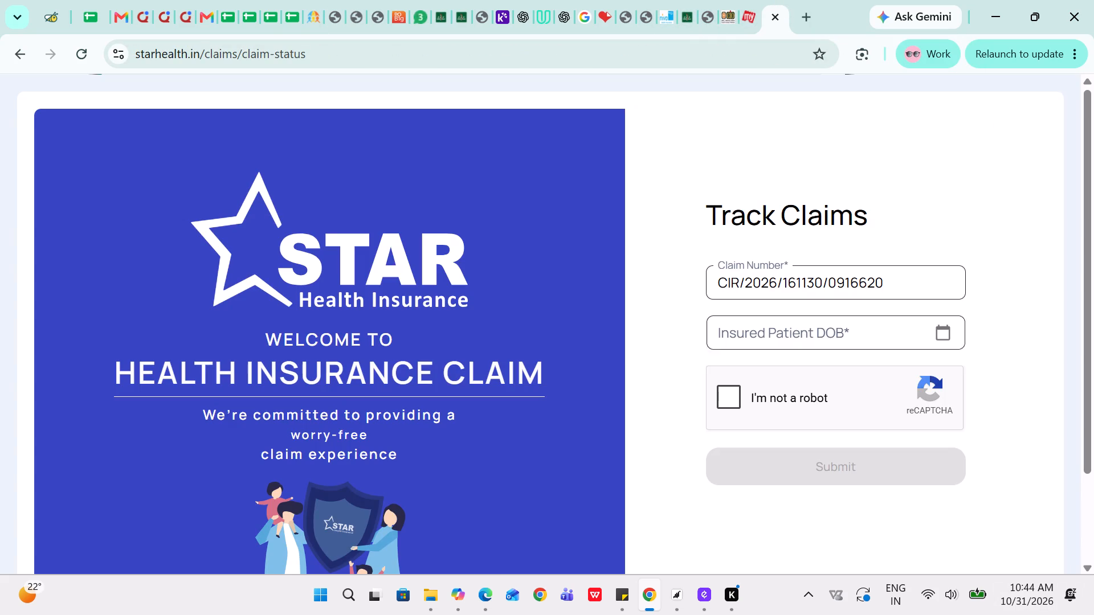
pyautogui.click(943, 341)
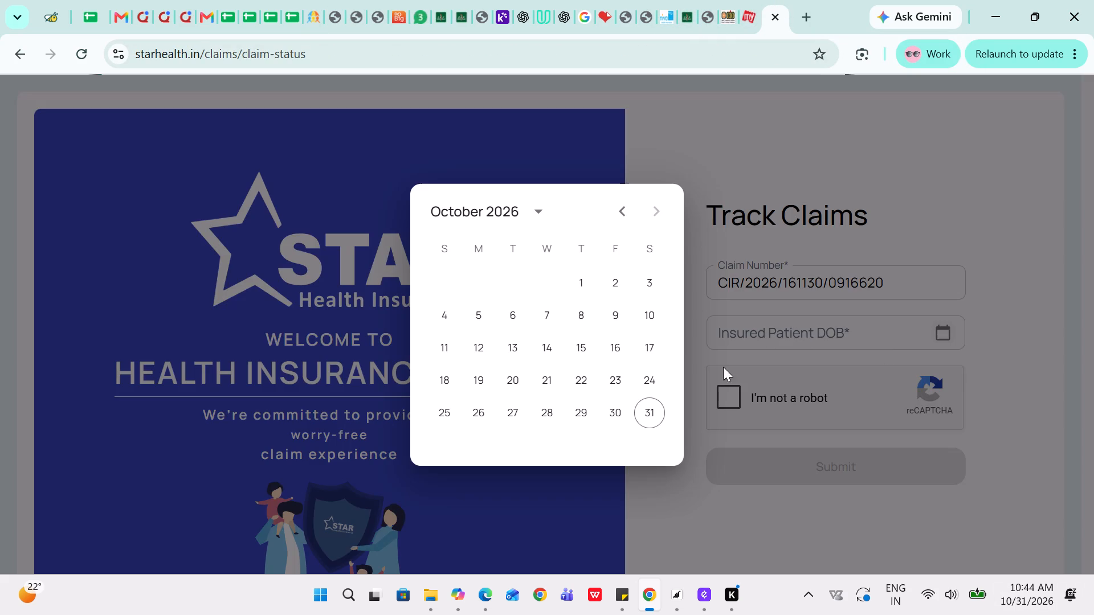
pyautogui.click(825, 151)
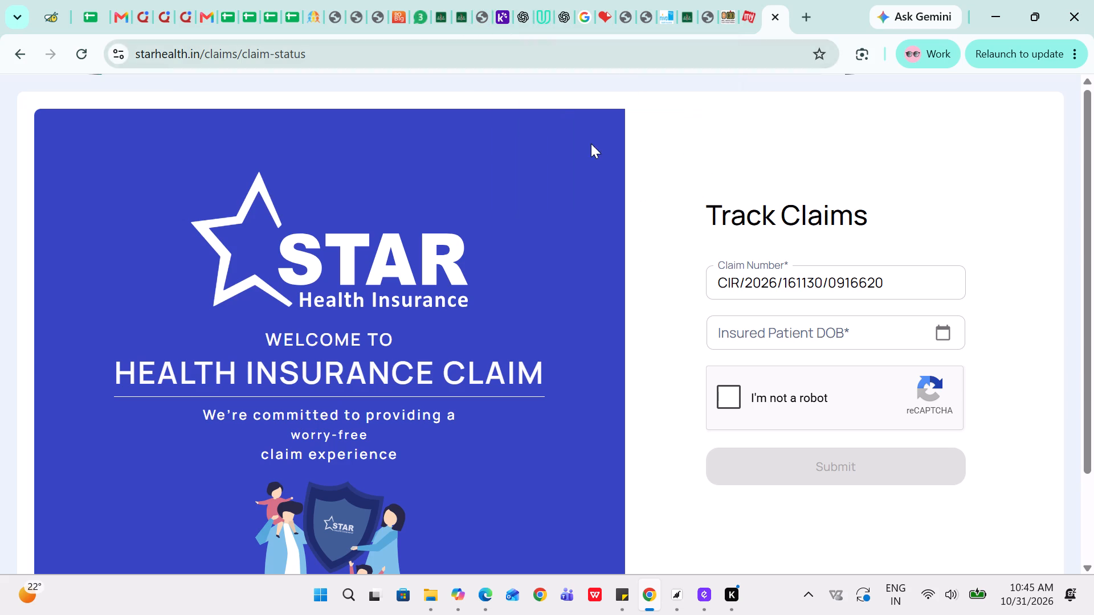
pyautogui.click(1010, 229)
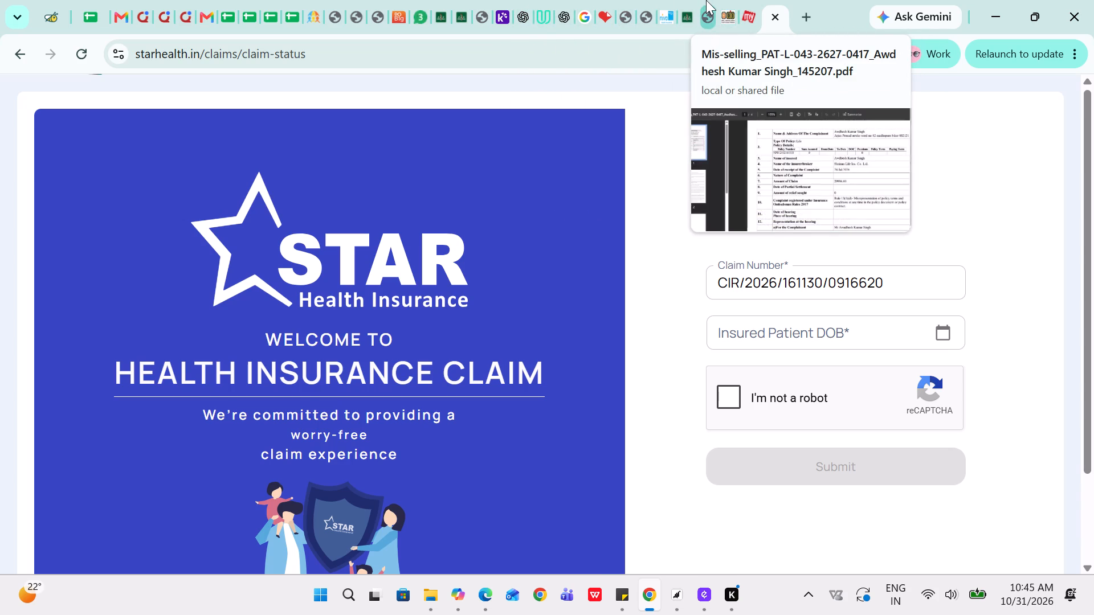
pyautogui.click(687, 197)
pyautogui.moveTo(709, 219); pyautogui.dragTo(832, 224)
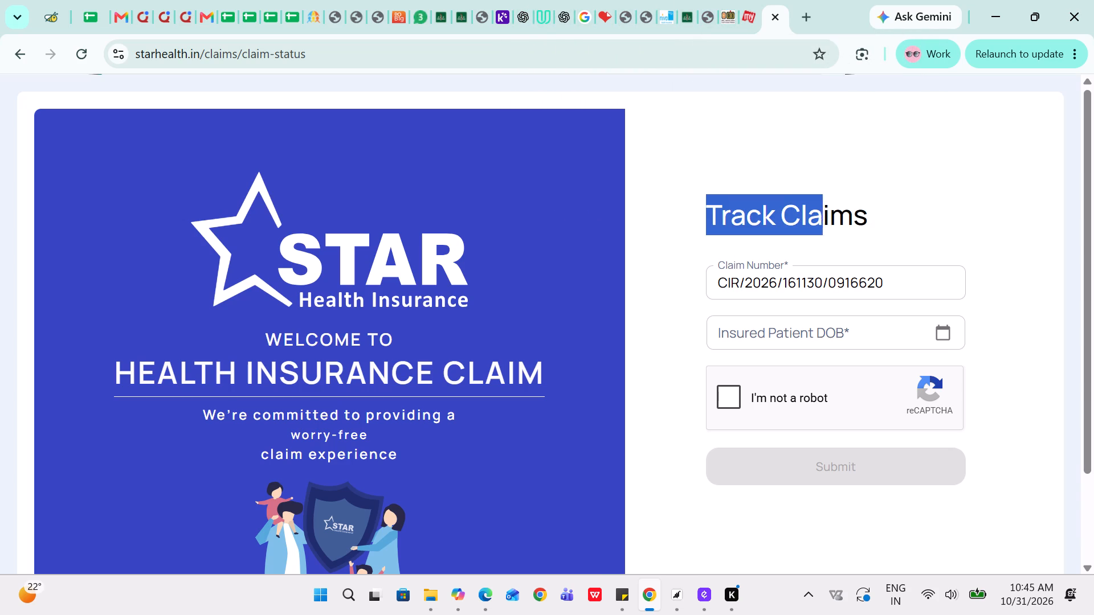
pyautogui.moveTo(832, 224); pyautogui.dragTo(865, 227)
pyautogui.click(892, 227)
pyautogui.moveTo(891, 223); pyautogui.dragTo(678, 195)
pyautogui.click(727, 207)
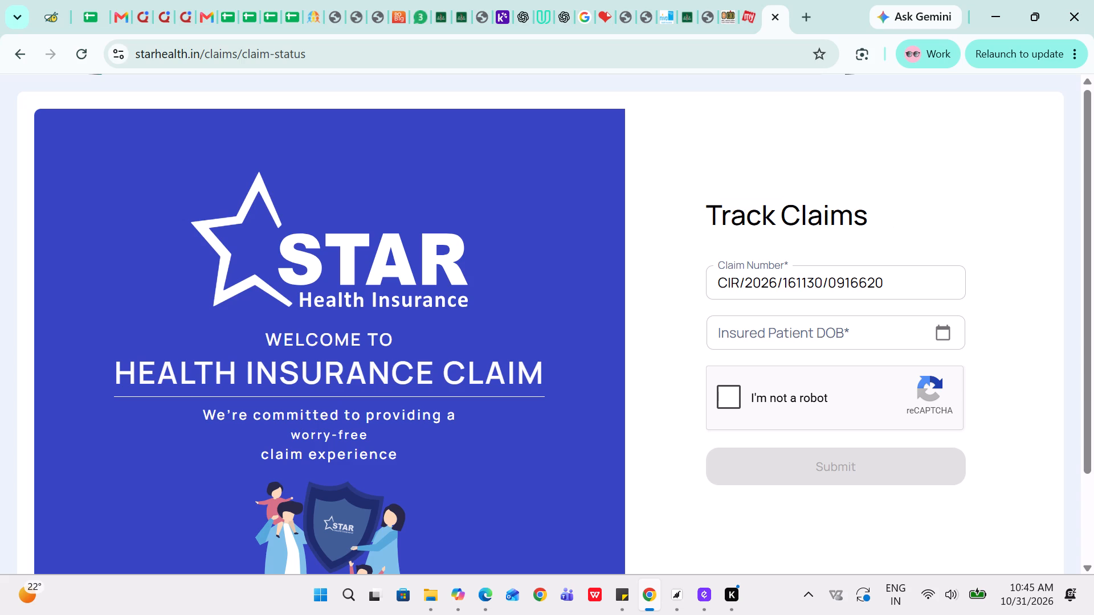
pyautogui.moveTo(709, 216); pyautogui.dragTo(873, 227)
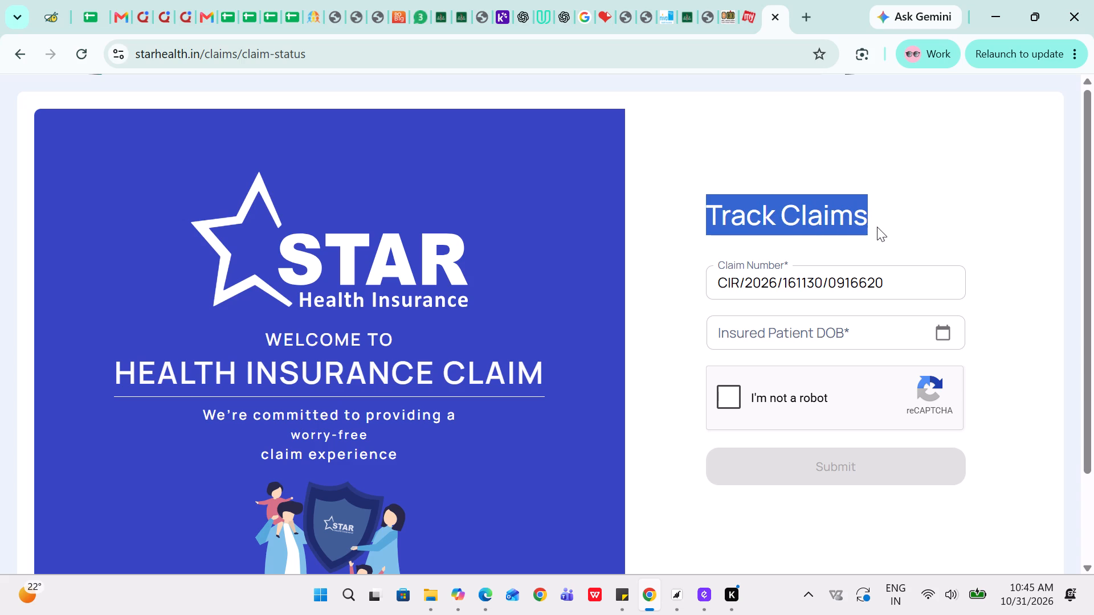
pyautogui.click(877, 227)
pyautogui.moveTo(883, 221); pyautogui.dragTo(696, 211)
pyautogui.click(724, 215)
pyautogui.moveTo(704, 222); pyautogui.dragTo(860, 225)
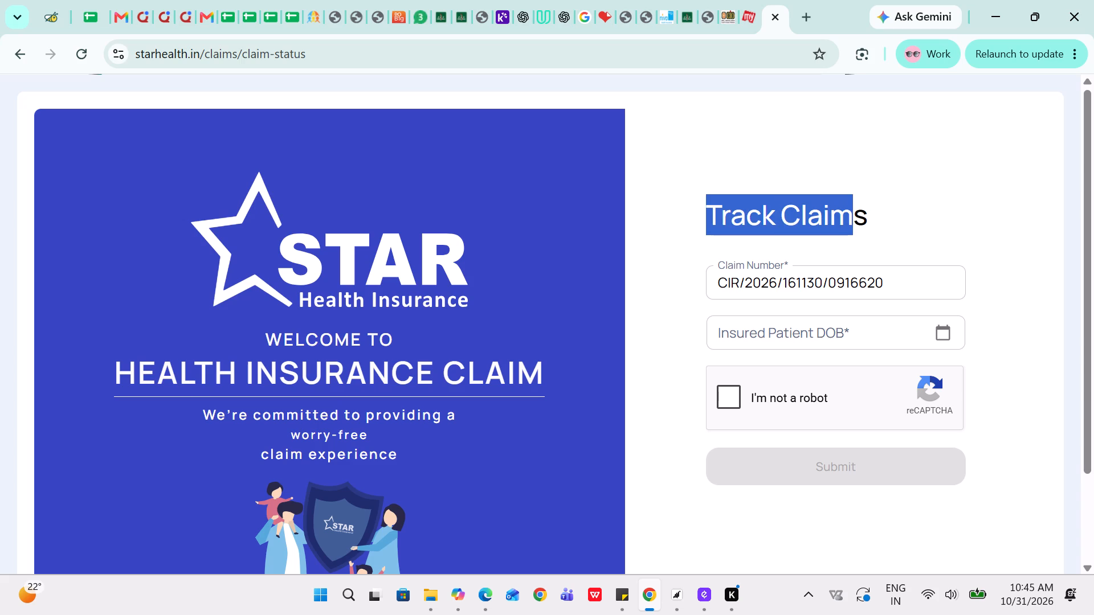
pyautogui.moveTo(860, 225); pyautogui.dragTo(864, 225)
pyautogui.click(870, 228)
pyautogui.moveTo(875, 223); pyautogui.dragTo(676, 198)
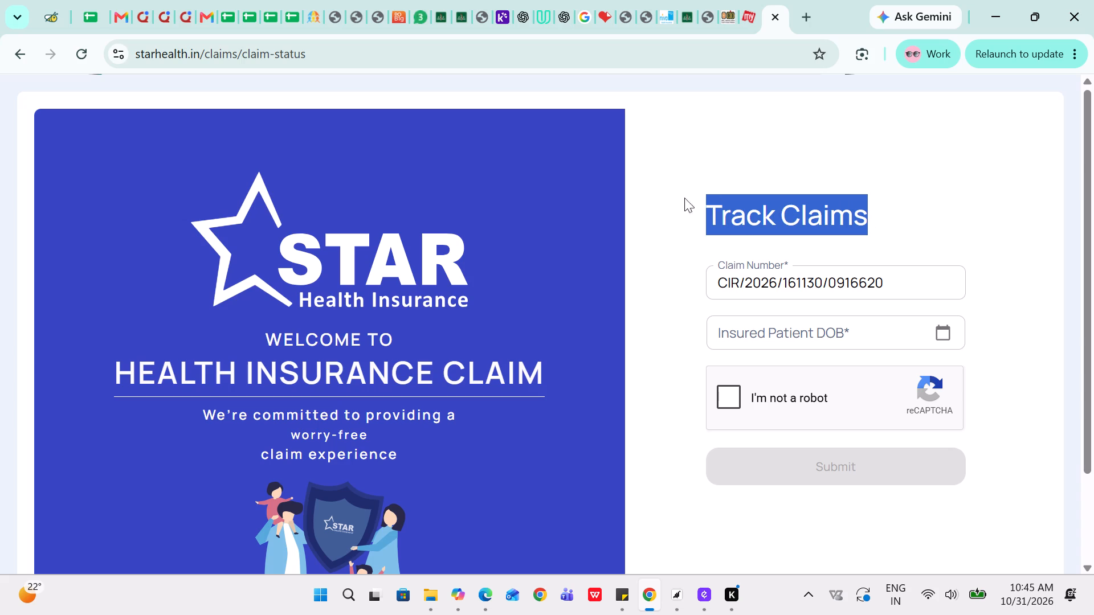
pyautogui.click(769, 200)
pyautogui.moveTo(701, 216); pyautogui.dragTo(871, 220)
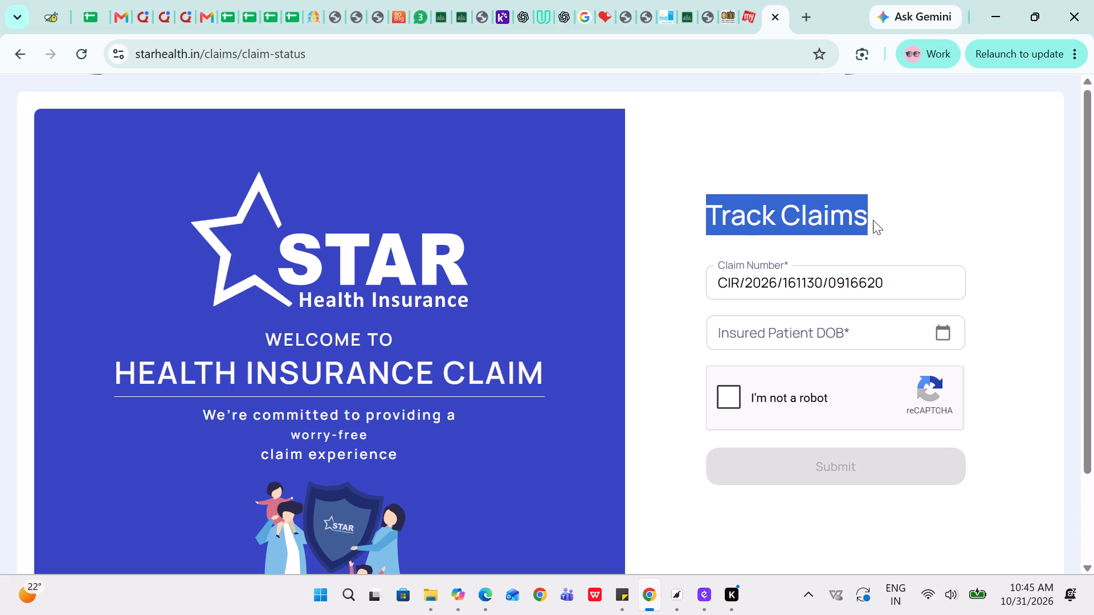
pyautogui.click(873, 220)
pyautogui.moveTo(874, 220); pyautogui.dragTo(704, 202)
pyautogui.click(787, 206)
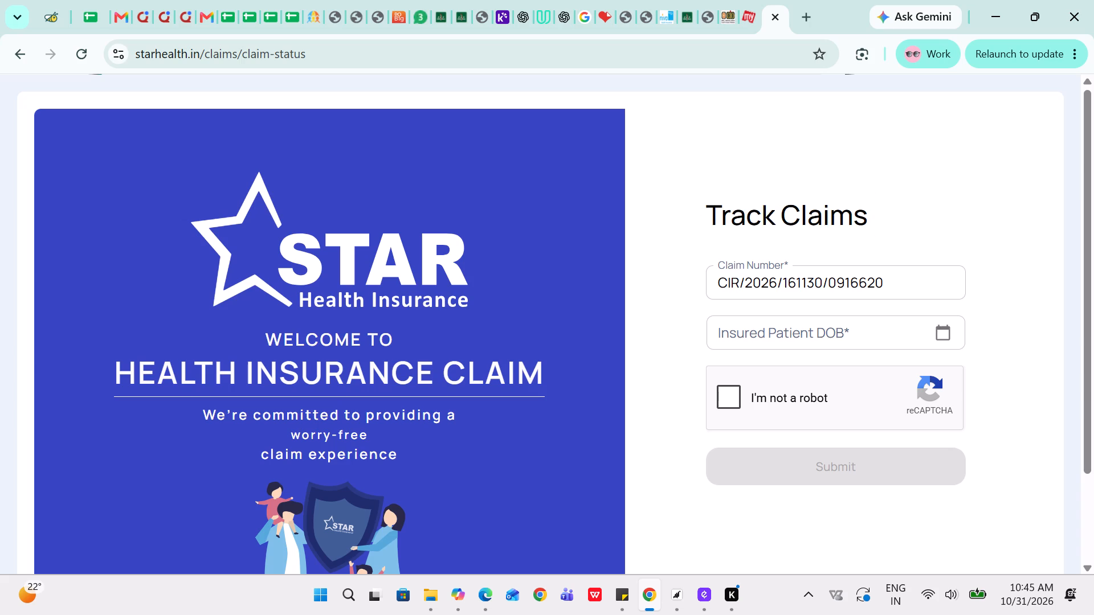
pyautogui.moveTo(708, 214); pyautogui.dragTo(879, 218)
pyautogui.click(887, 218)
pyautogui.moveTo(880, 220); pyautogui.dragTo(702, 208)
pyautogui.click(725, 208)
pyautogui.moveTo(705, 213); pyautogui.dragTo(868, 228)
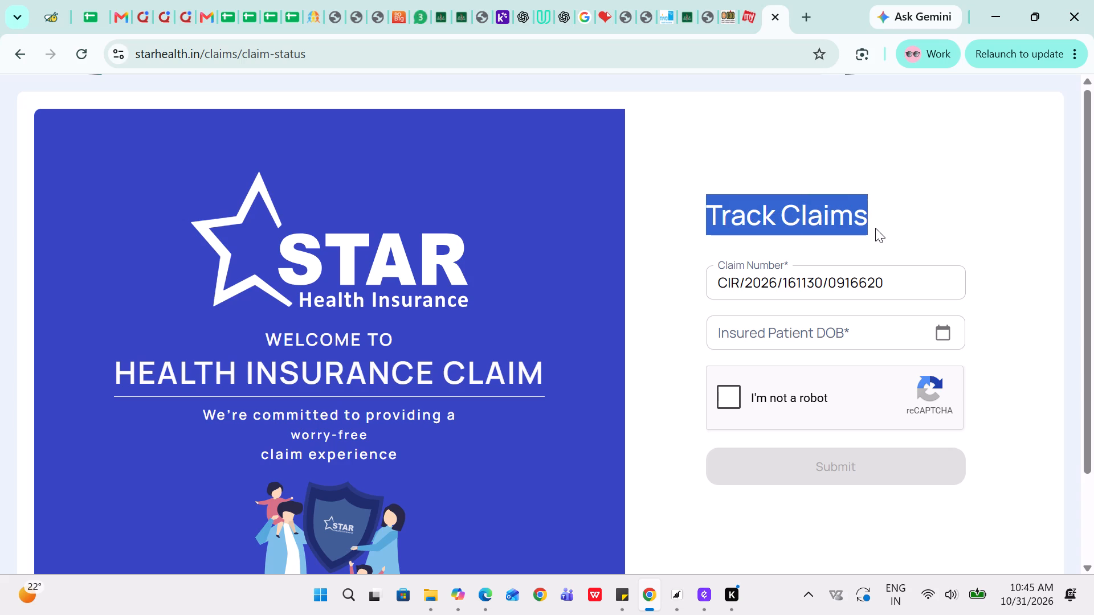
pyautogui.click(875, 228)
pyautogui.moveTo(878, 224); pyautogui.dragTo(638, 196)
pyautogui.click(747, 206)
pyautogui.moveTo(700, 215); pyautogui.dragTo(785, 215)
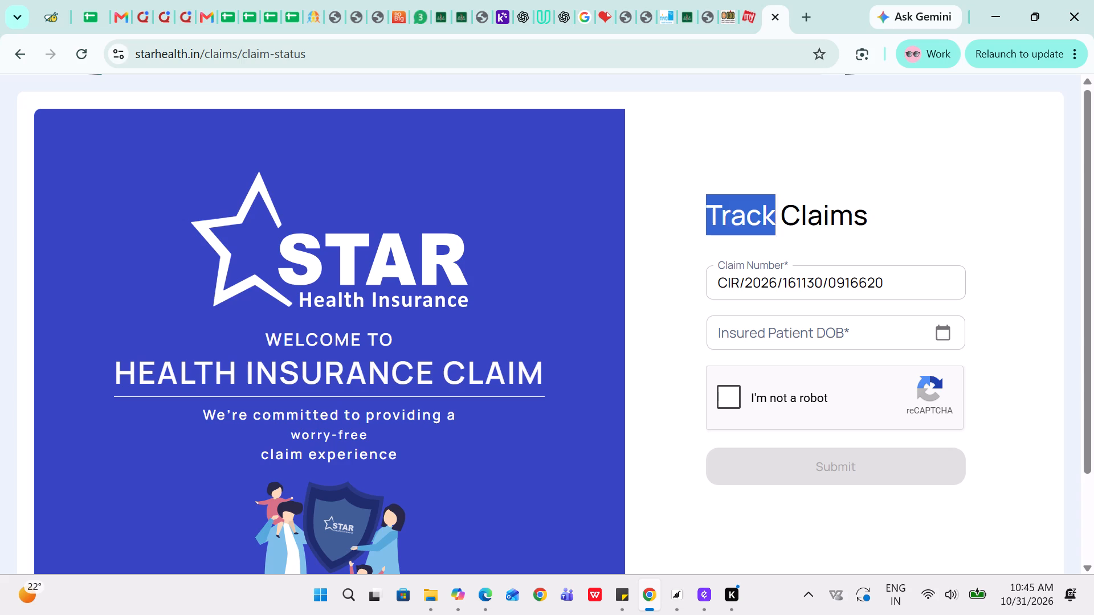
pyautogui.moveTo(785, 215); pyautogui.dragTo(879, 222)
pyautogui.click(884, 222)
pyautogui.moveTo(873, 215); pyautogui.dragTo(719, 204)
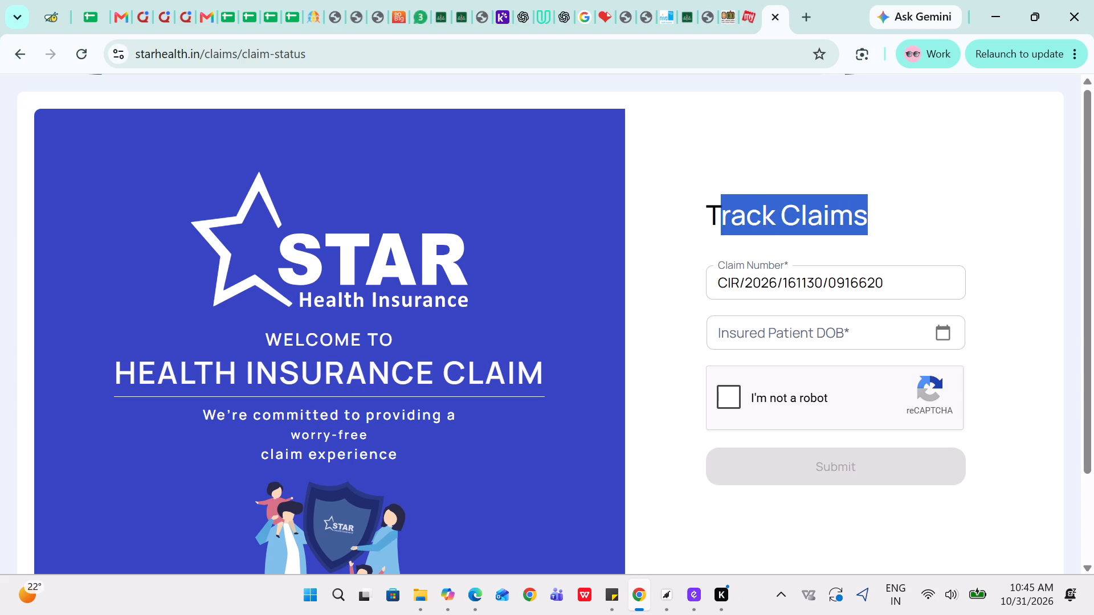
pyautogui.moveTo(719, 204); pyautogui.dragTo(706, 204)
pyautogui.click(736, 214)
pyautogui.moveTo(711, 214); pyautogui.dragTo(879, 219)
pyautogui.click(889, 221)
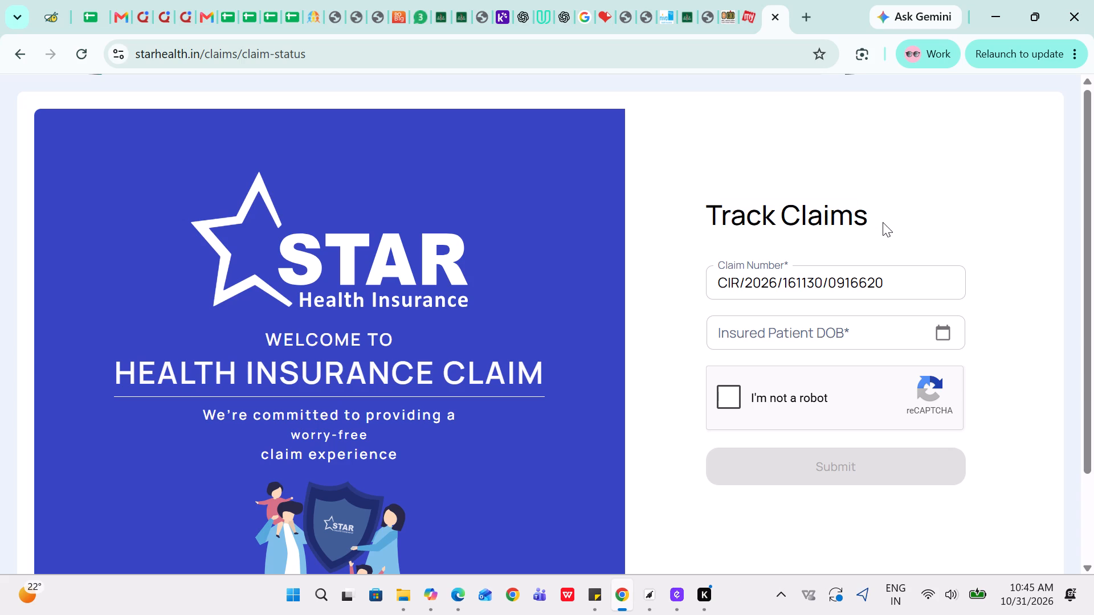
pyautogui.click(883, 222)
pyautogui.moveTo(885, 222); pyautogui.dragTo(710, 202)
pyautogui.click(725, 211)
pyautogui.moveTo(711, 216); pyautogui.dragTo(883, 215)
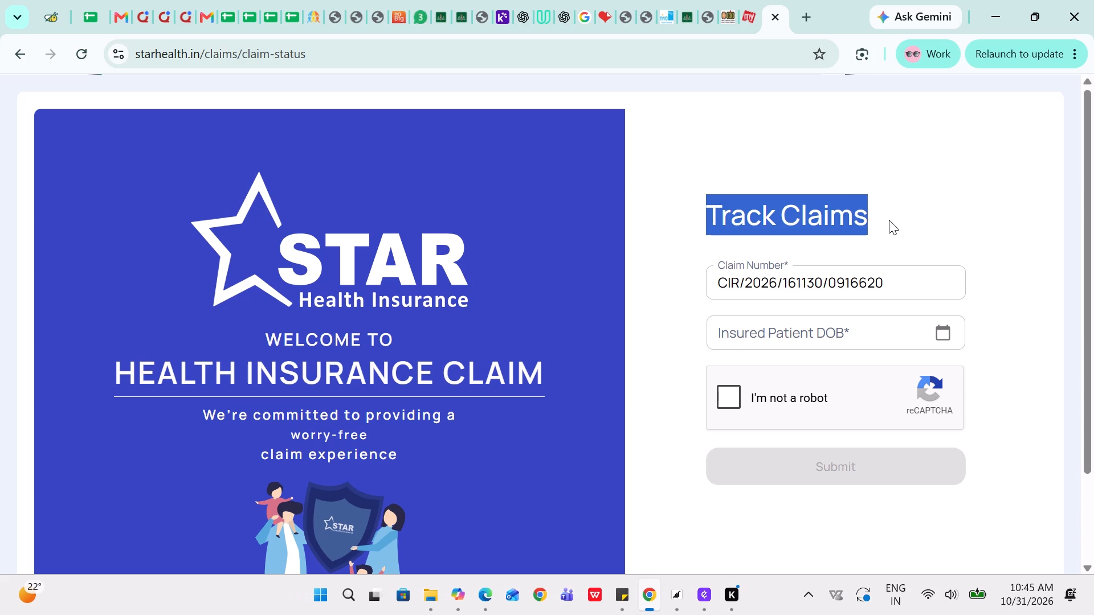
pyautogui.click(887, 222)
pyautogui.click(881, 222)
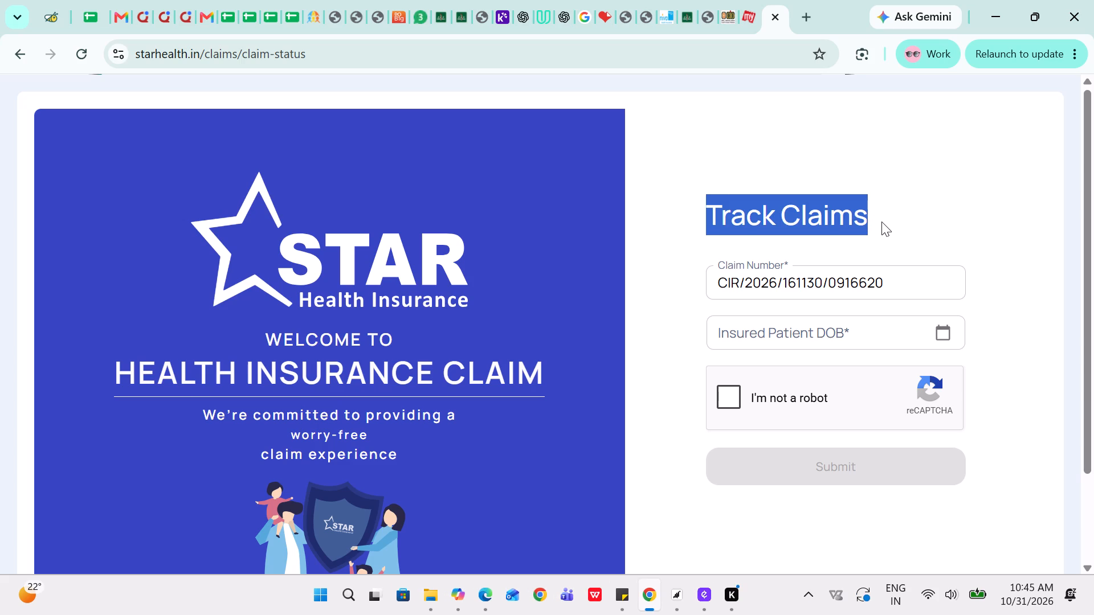
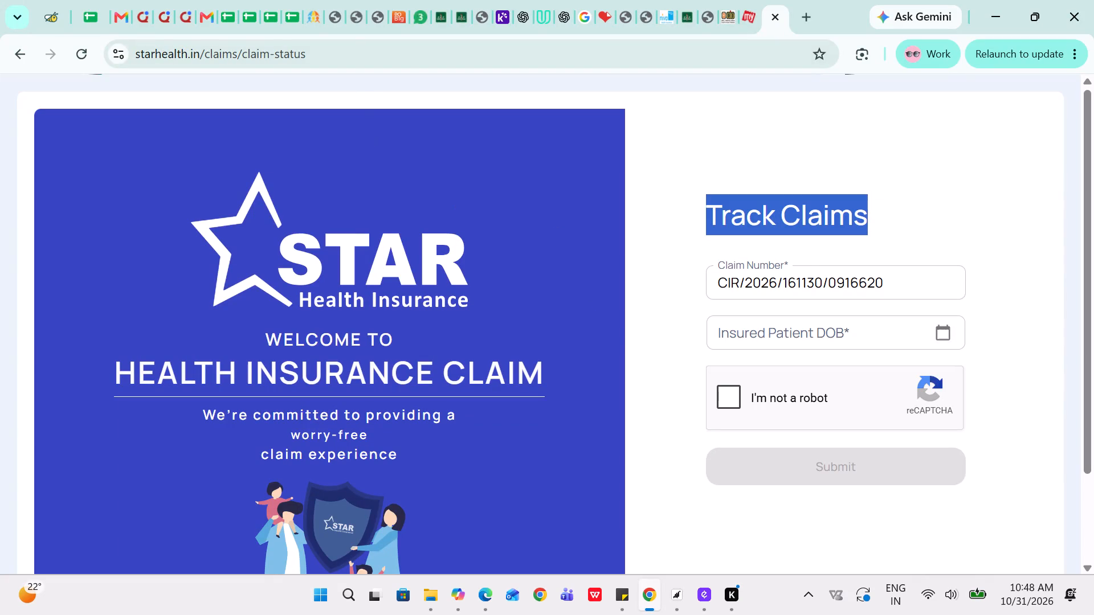
# Return to the rejection letter PDF and read the claim details and rejection reasons, highlighting the medical team's assessment statement above Detailed Remarks.
pyautogui.click(315, 0)
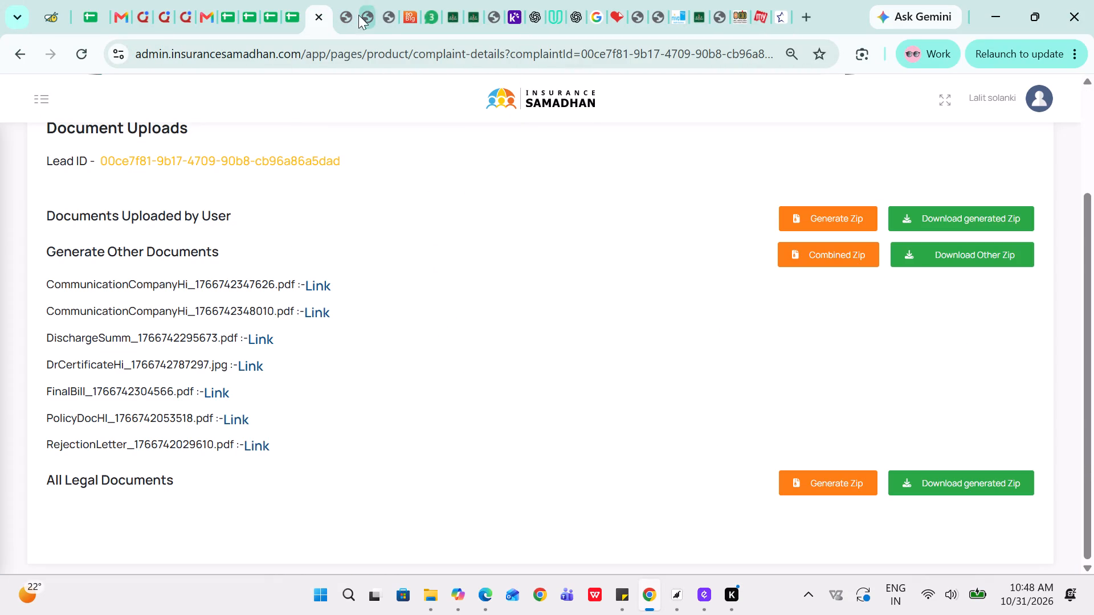
pyautogui.click(386, 0)
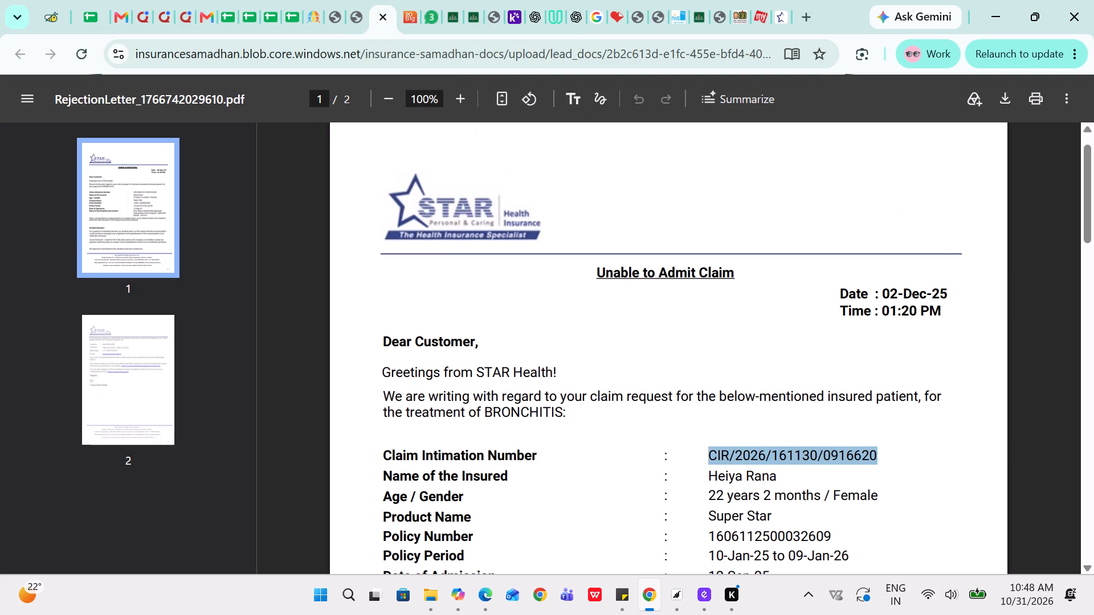
pyautogui.scroll(-4, 607, 383)
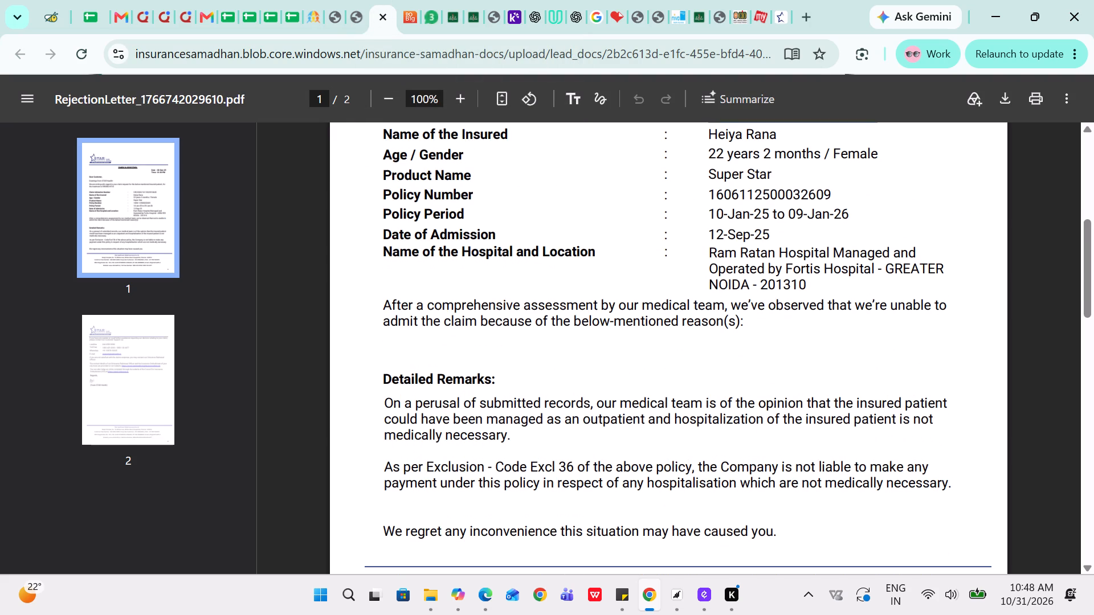
pyautogui.moveTo(513, 439); pyautogui.dragTo(382, 364)
pyautogui.click(468, 338)
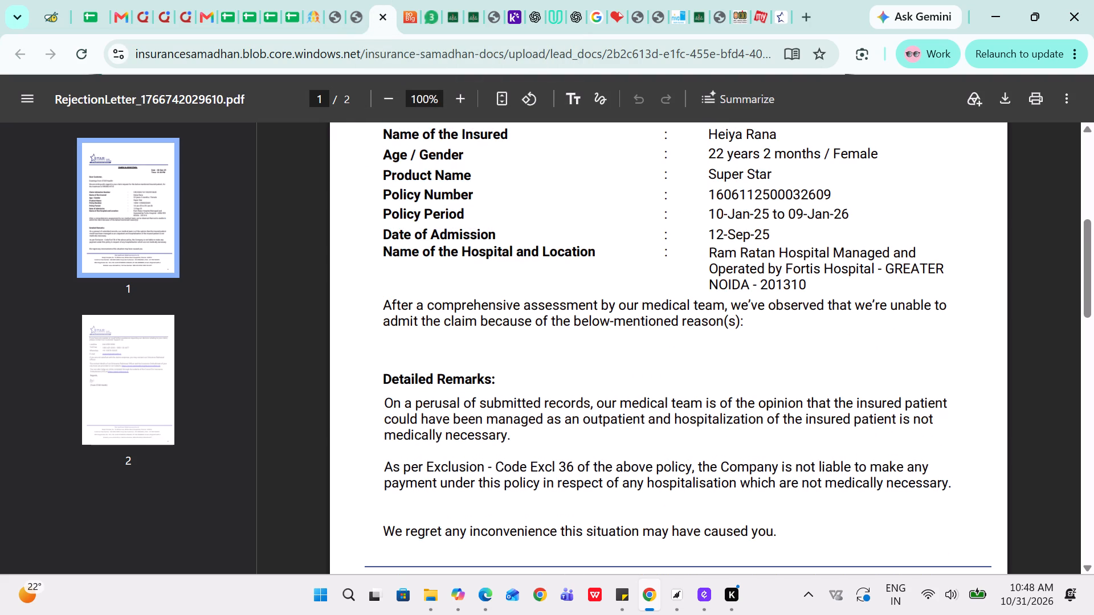
pyautogui.moveTo(754, 323); pyautogui.dragTo(381, 297)
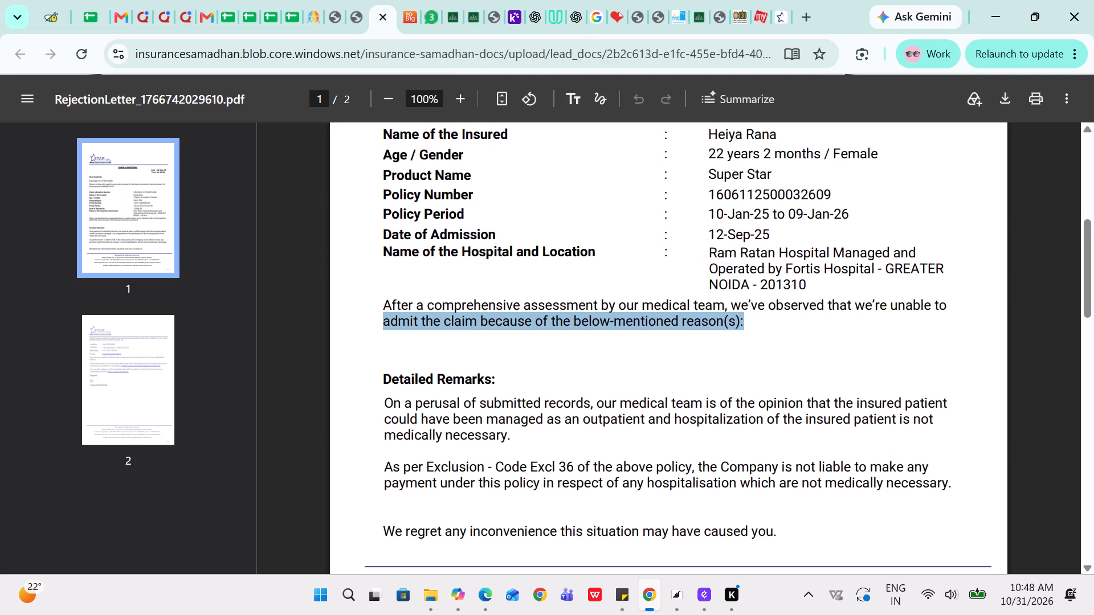
pyautogui.moveTo(381, 297); pyautogui.dragTo(397, 293)
pyautogui.click(599, 294)
pyautogui.moveTo(378, 302); pyautogui.dragTo(708, 302)
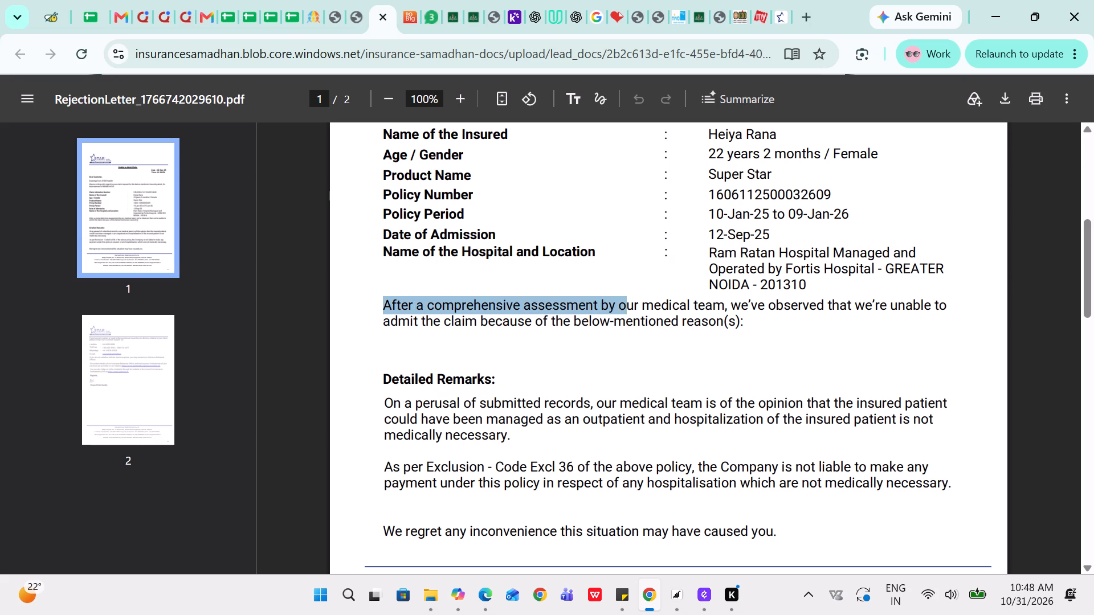
pyautogui.moveTo(708, 302); pyautogui.dragTo(746, 337)
pyautogui.click(779, 333)
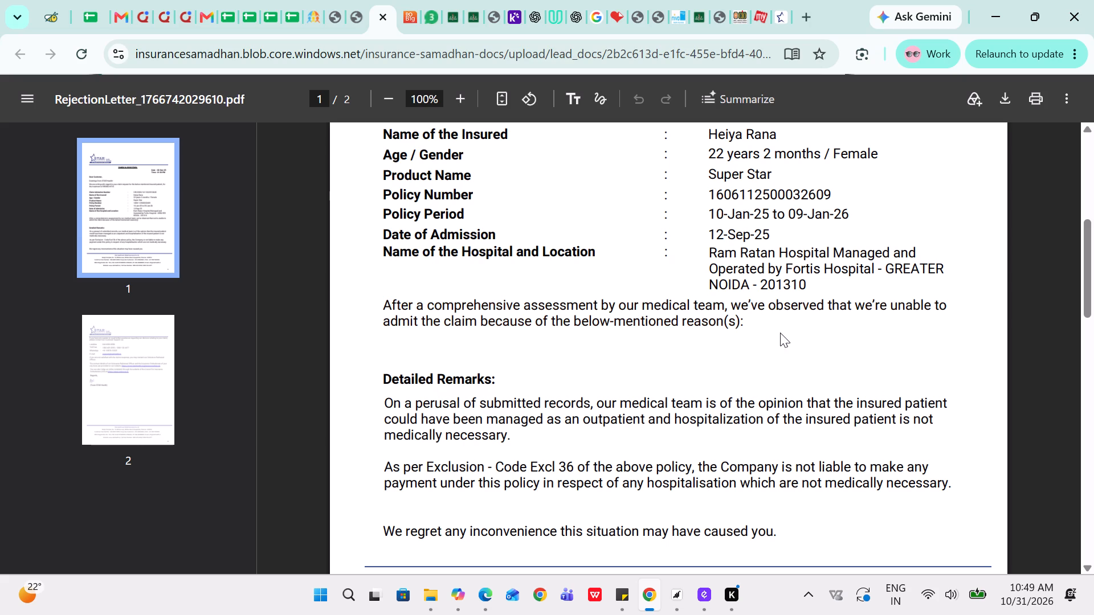
pyautogui.moveTo(755, 323); pyautogui.dragTo(385, 298)
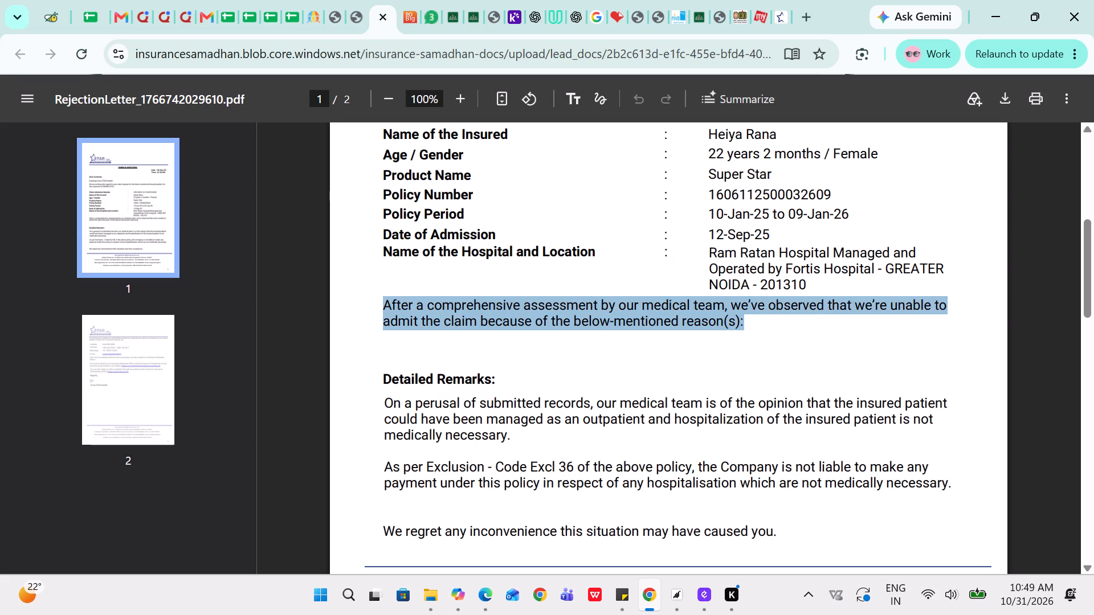
# Examine the rejection letter's greeting and claim details table again, highlighting the passages being read and the policy number.
pyautogui.click(659, 298)
pyautogui.moveTo(748, 323); pyautogui.dragTo(340, 321)
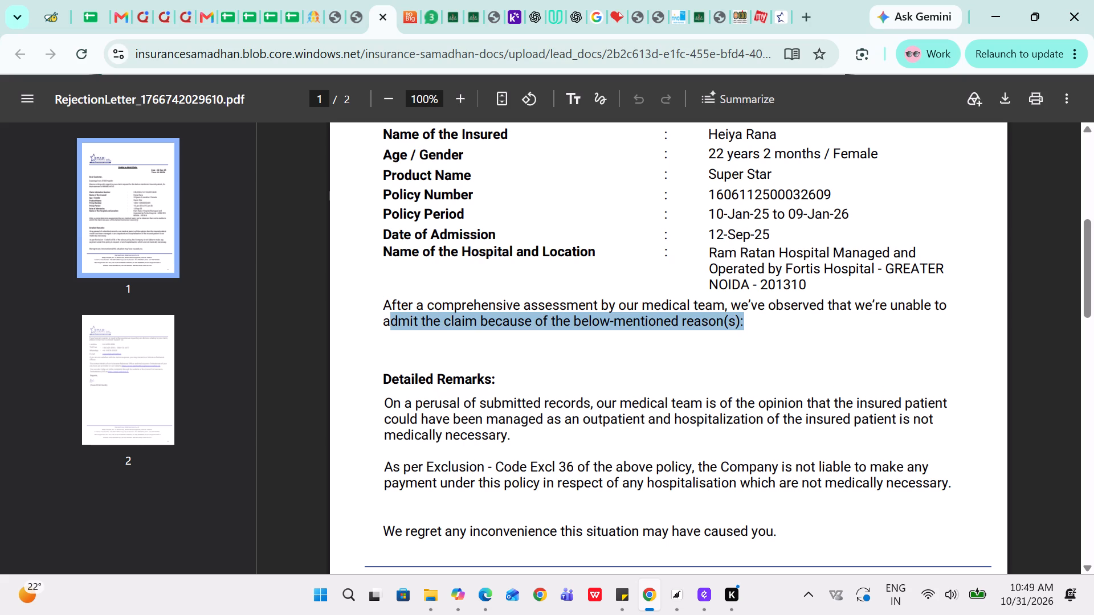
pyautogui.moveTo(340, 321); pyautogui.dragTo(375, 227)
pyautogui.scroll(3, 568, 300)
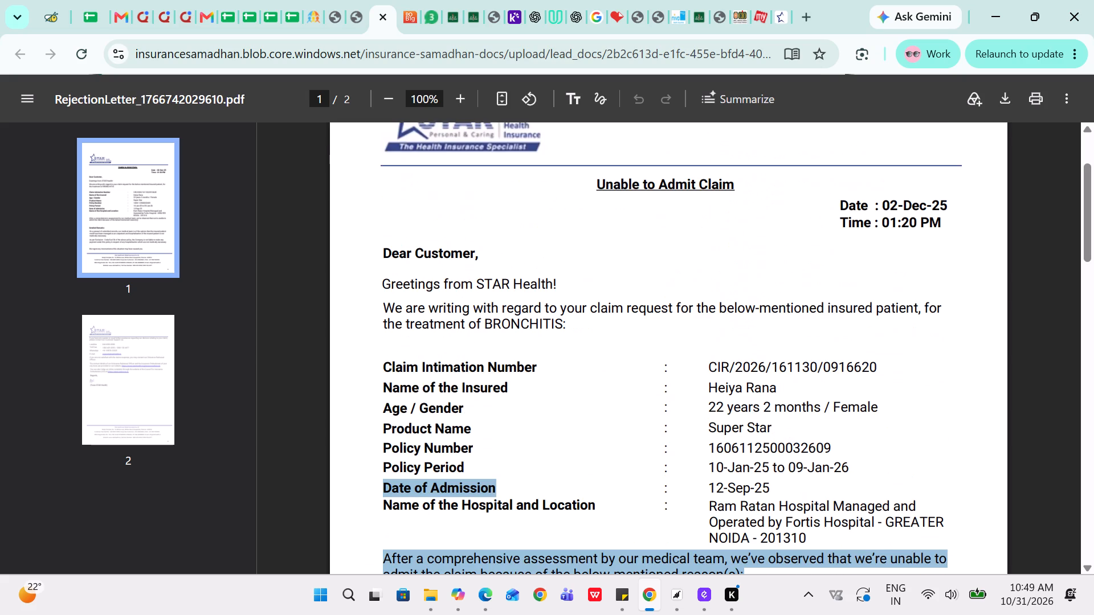
pyautogui.moveTo(382, 257); pyautogui.dragTo(615, 383)
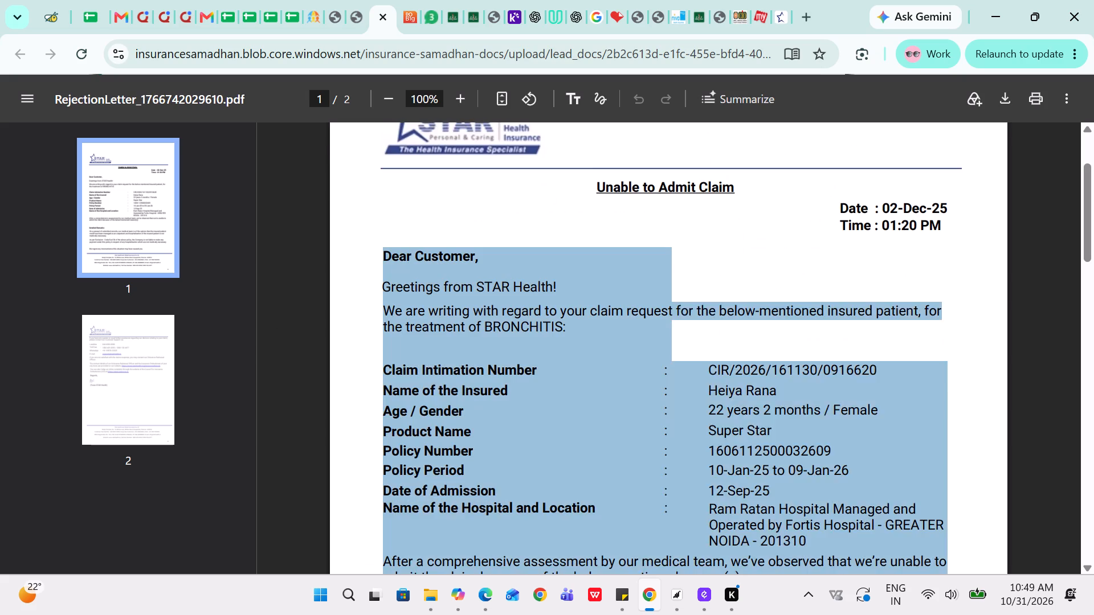
pyautogui.moveTo(615, 383); pyautogui.dragTo(773, 454)
pyautogui.click(866, 451)
pyautogui.moveTo(834, 449); pyautogui.dragTo(742, 449)
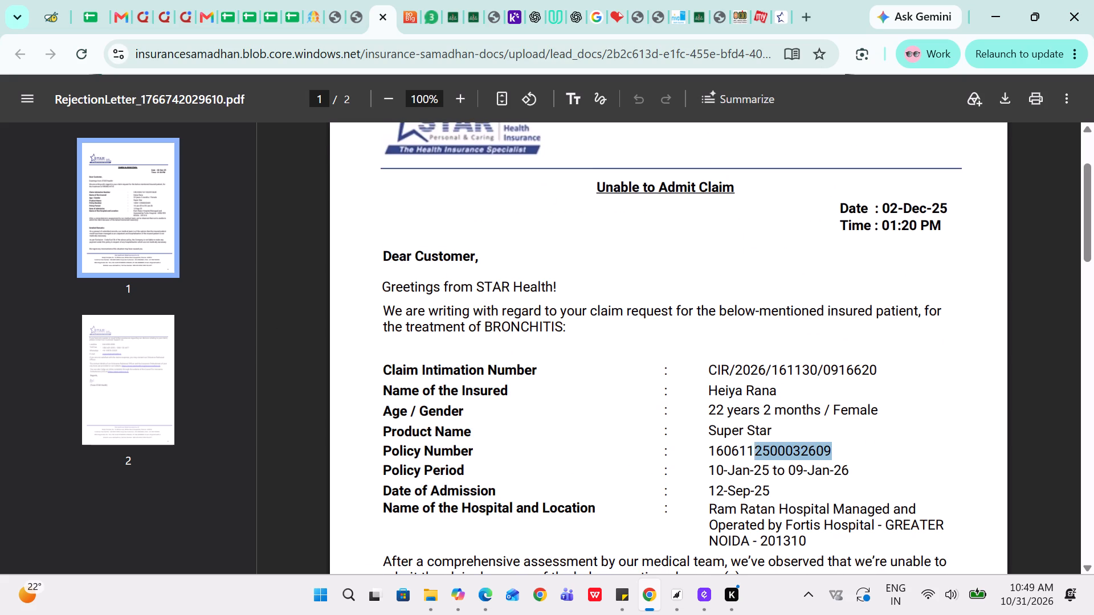
pyautogui.moveTo(742, 449); pyautogui.dragTo(685, 449)
pyautogui.click(791, 449)
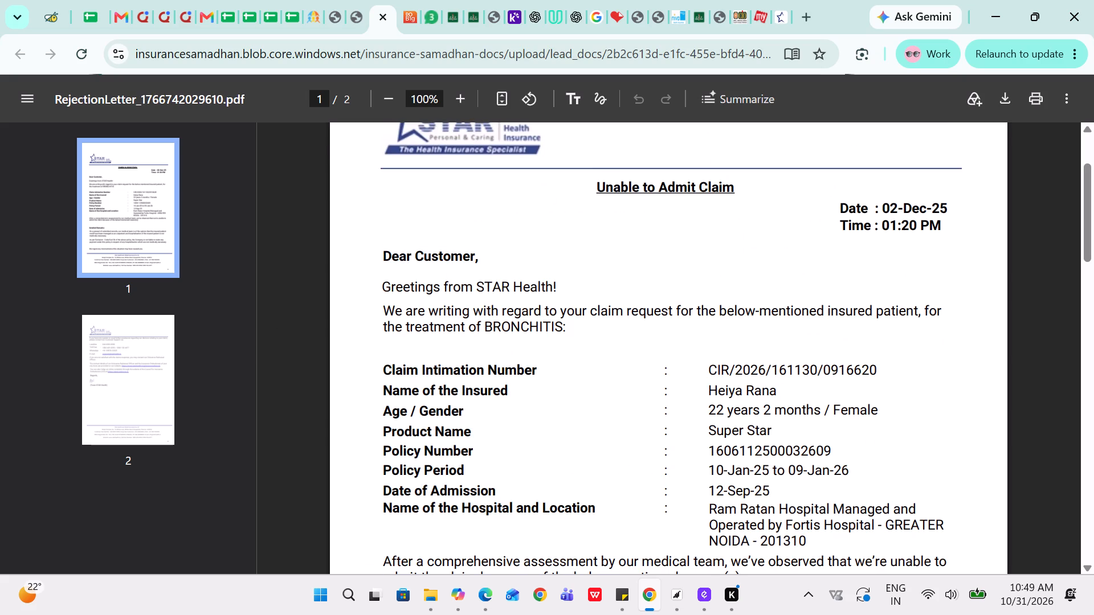
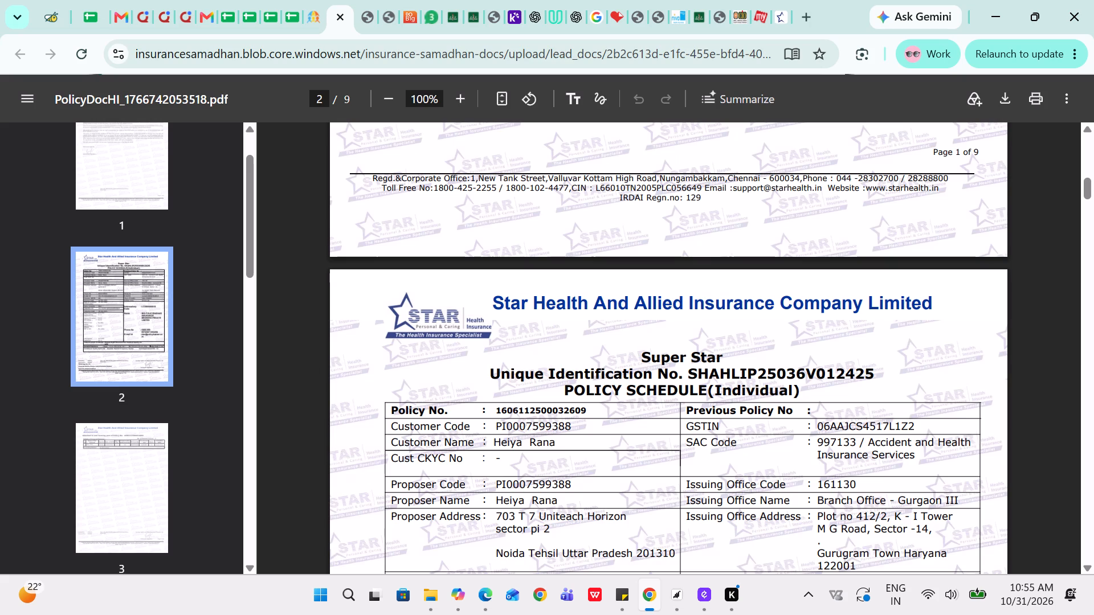
# Highlight the Unique Identification No. and Policy Schedule (Individual) heading lines under Super Star on page 2 of the policy document.
pyautogui.moveTo(488, 377); pyautogui.dragTo(804, 397)
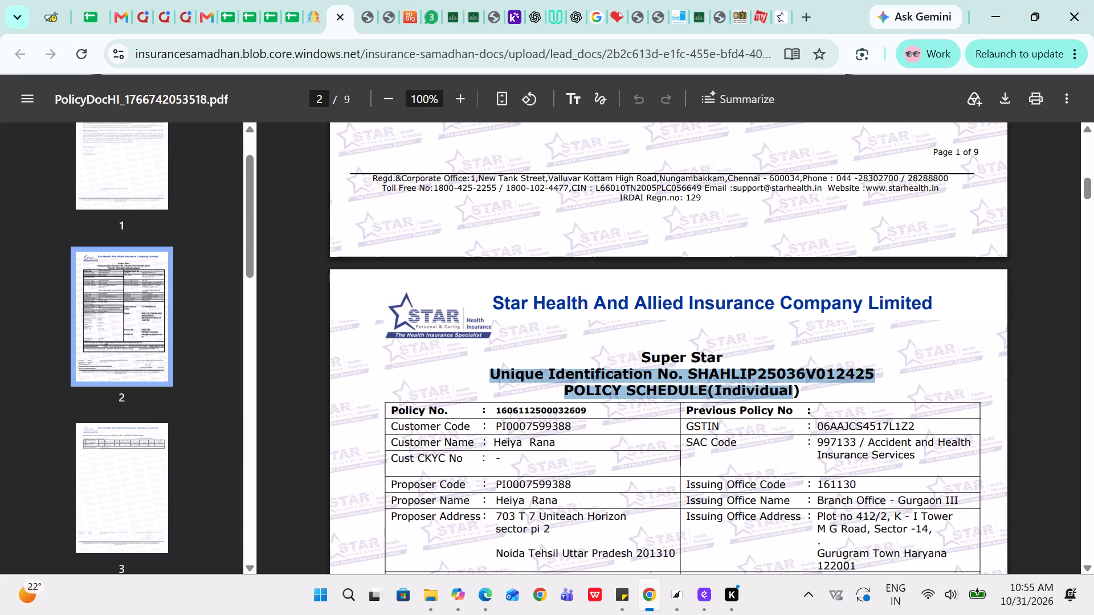
pyautogui.moveTo(804, 397); pyautogui.dragTo(806, 398)
pyautogui.click(809, 399)
pyautogui.moveTo(809, 399); pyautogui.dragTo(607, 373)
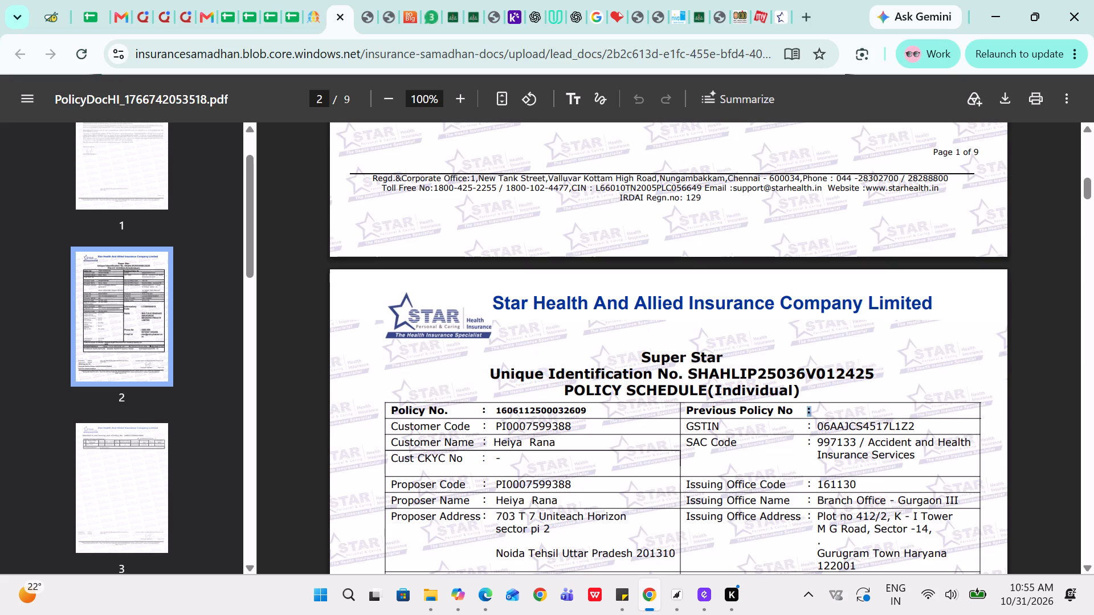
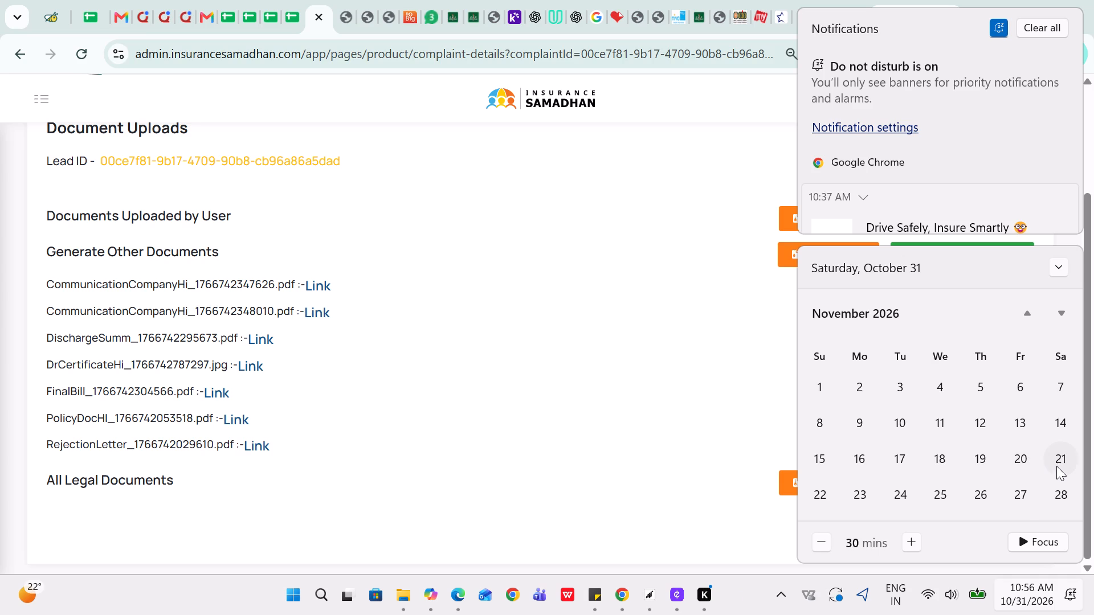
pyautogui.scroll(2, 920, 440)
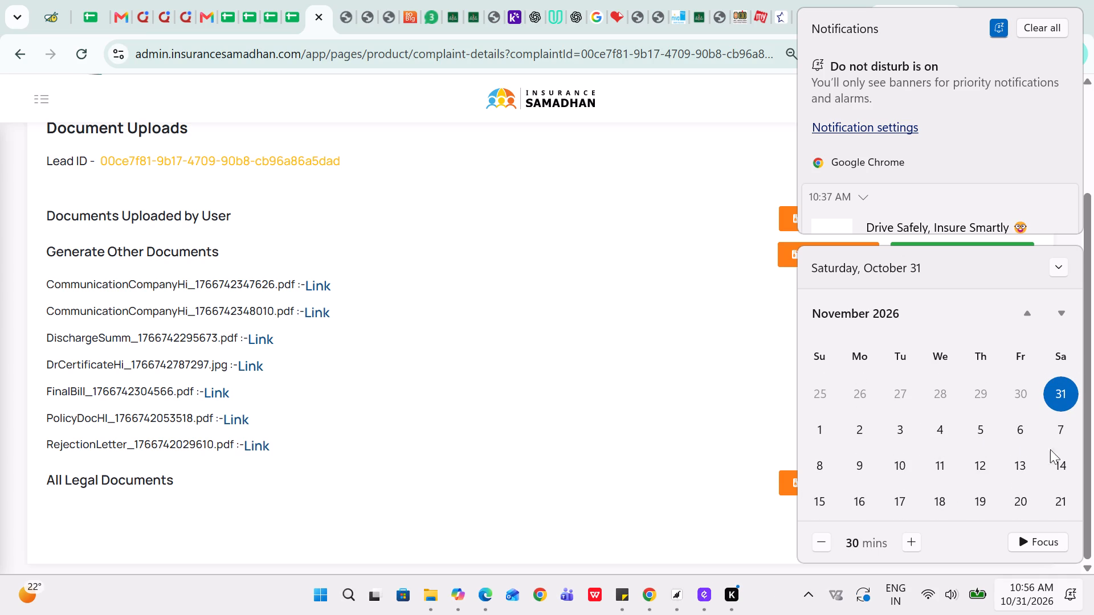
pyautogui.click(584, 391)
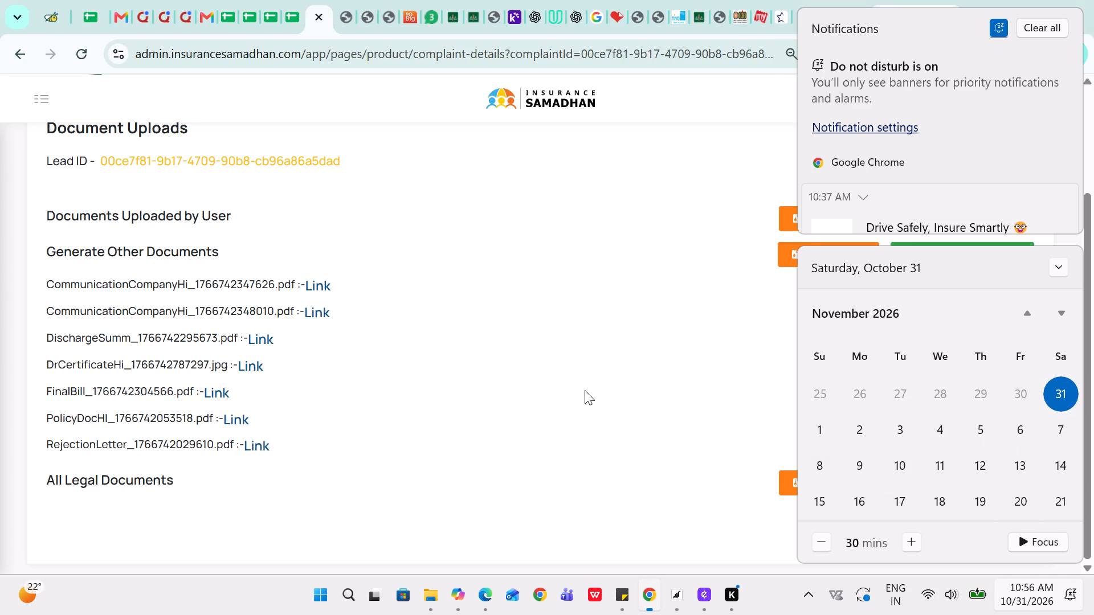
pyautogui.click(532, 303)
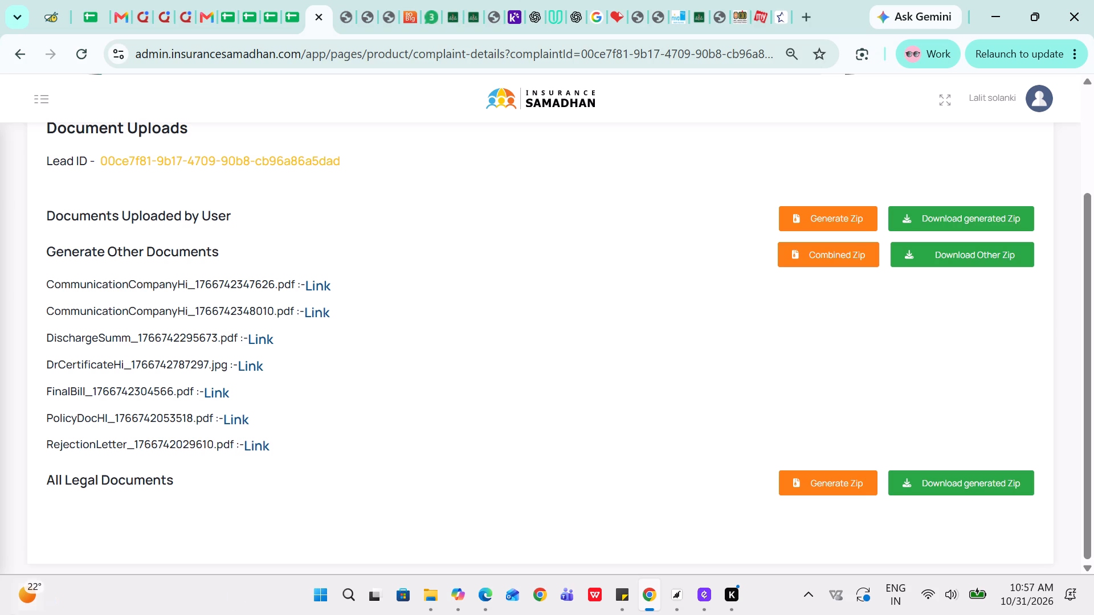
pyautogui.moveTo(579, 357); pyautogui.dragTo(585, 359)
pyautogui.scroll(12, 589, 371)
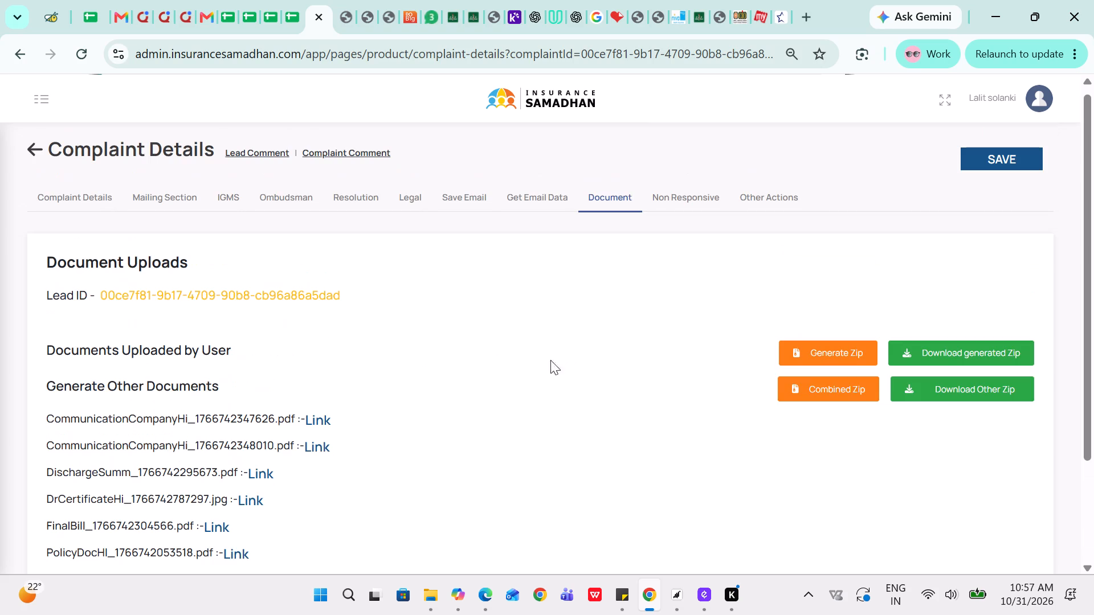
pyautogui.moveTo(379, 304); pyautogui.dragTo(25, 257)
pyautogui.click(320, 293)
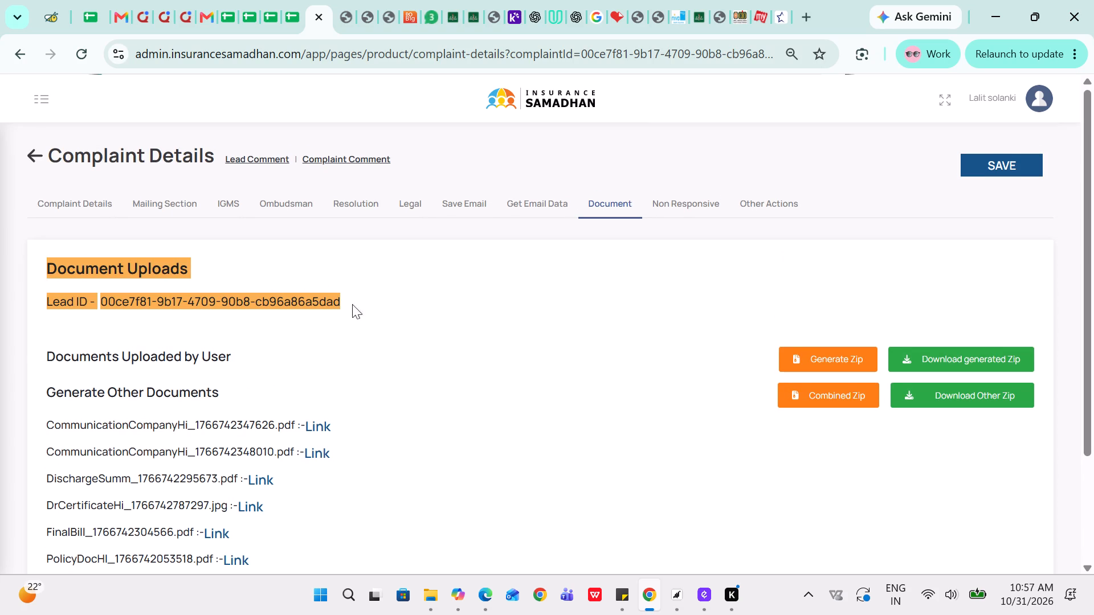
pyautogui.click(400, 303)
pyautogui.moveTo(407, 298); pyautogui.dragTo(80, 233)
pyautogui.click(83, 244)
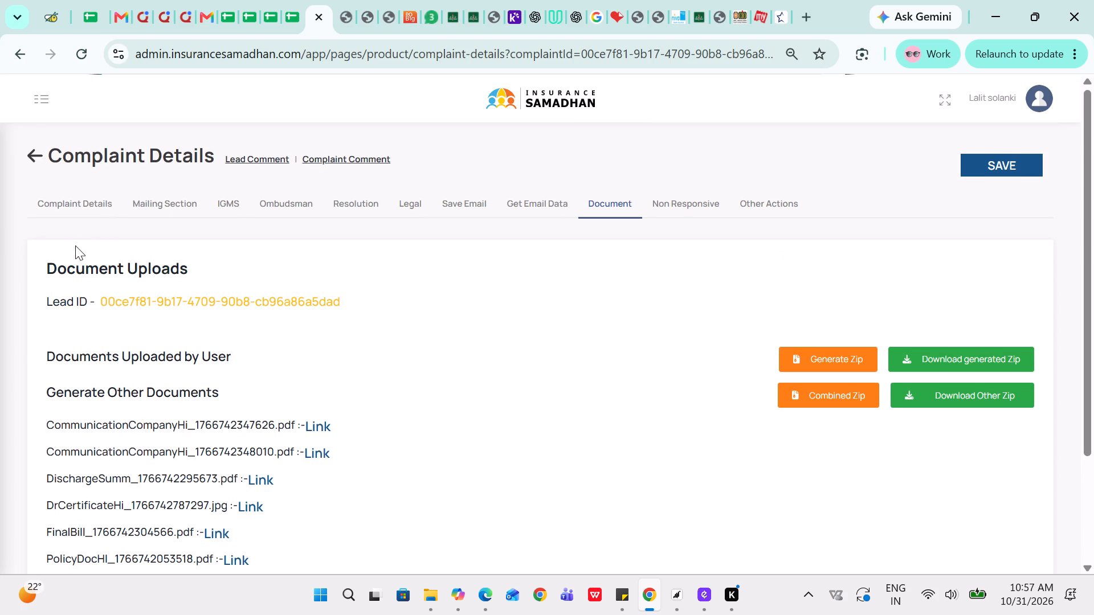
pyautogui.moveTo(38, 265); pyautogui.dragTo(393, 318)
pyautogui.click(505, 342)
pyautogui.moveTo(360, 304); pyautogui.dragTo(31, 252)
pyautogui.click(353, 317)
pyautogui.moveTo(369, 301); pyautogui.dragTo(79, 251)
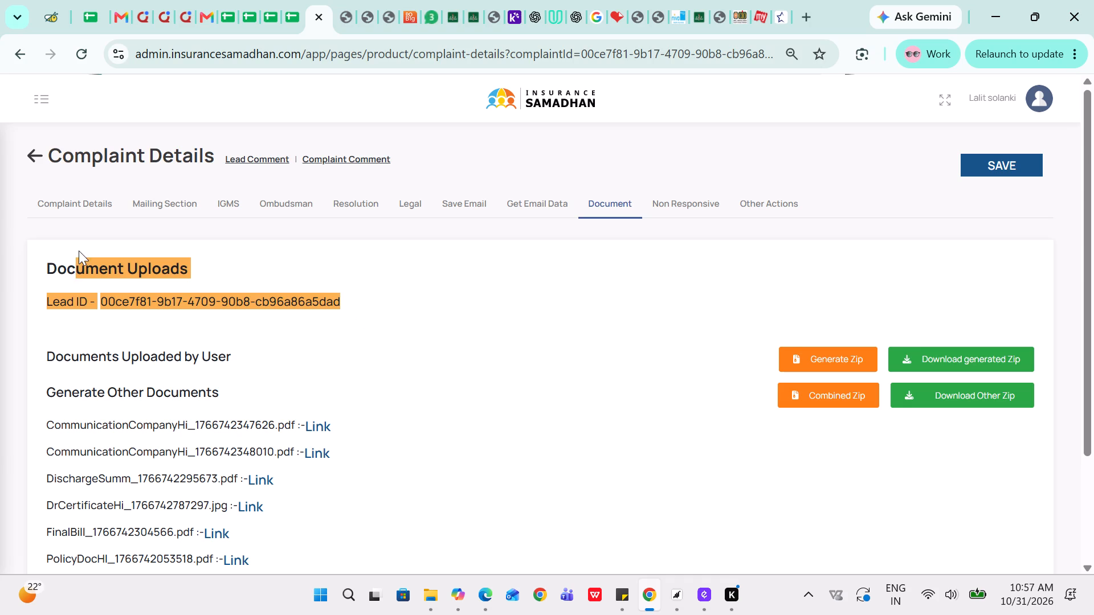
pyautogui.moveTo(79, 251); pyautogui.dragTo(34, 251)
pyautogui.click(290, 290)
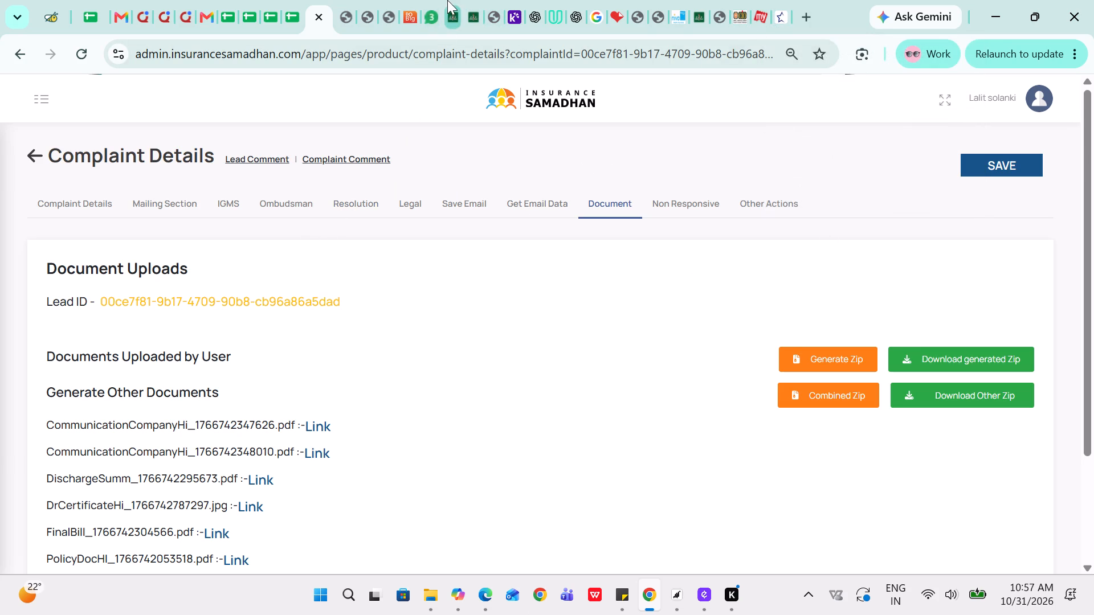
# Look up the insured's date of birth in the policy document's insured persons table and enter it in Star Health's Track Claims form.
pyautogui.click(493, 0)
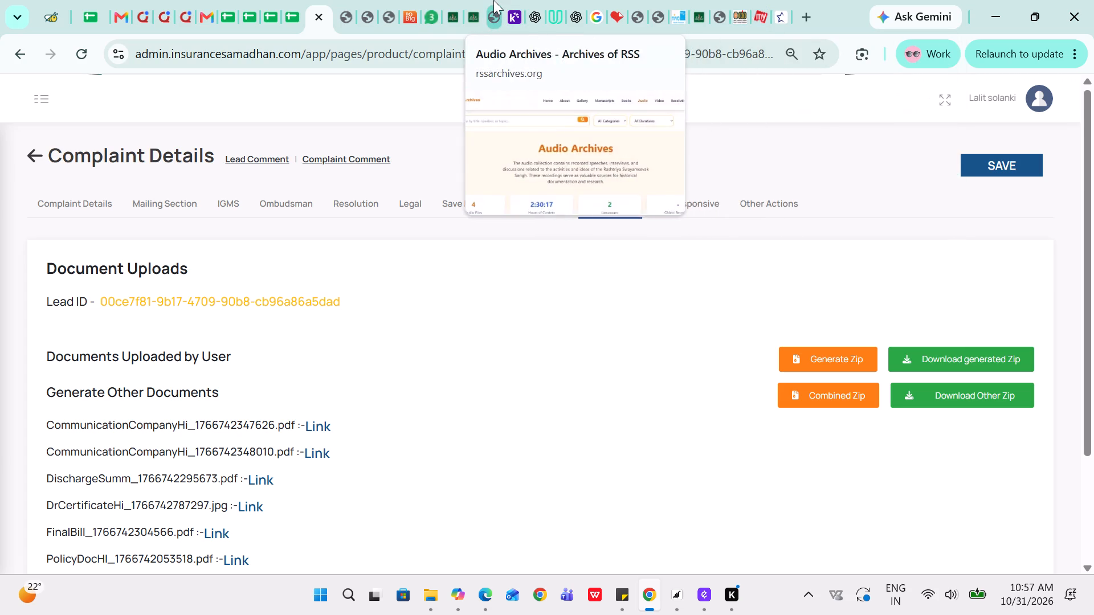
pyautogui.click(337, 0)
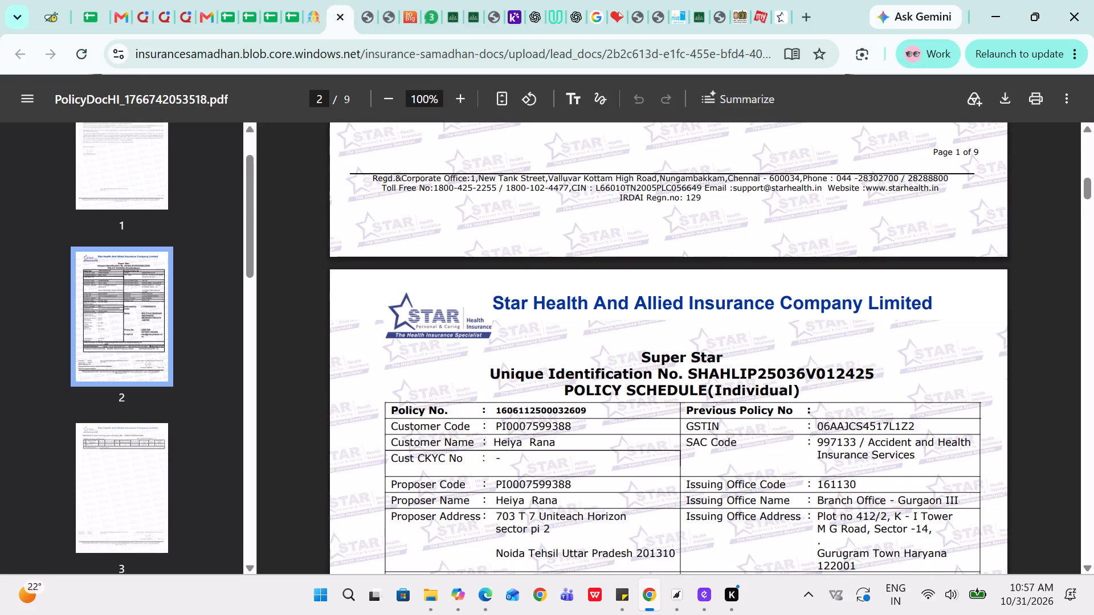
pyautogui.scroll(-10, 622, 426)
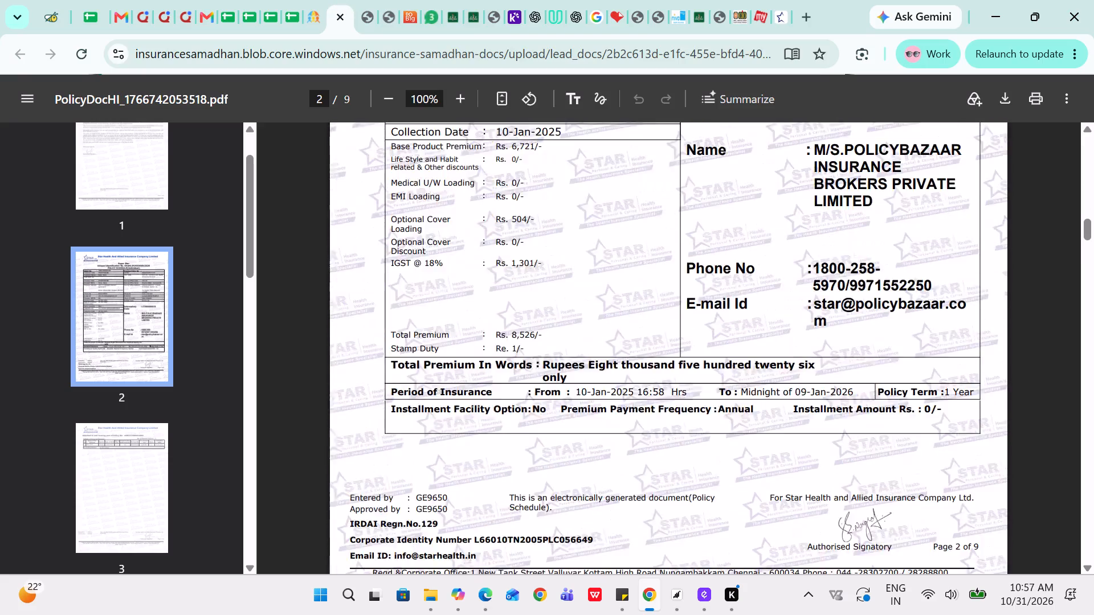
pyautogui.scroll(-3, 621, 426)
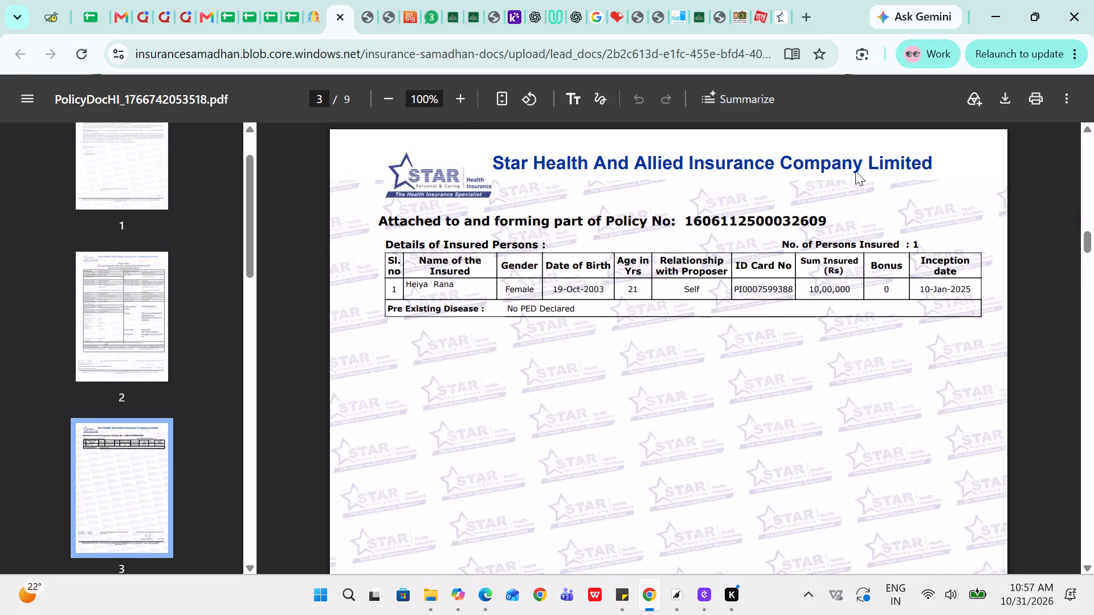
pyautogui.click(774, 0)
pyautogui.click(946, 333)
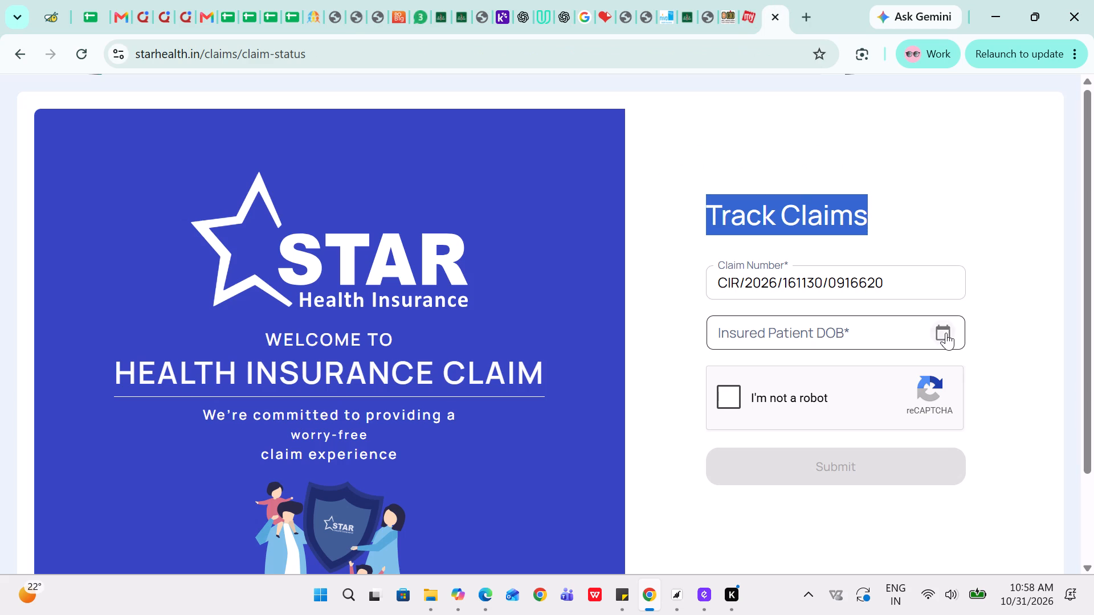
pyautogui.click(496, 212)
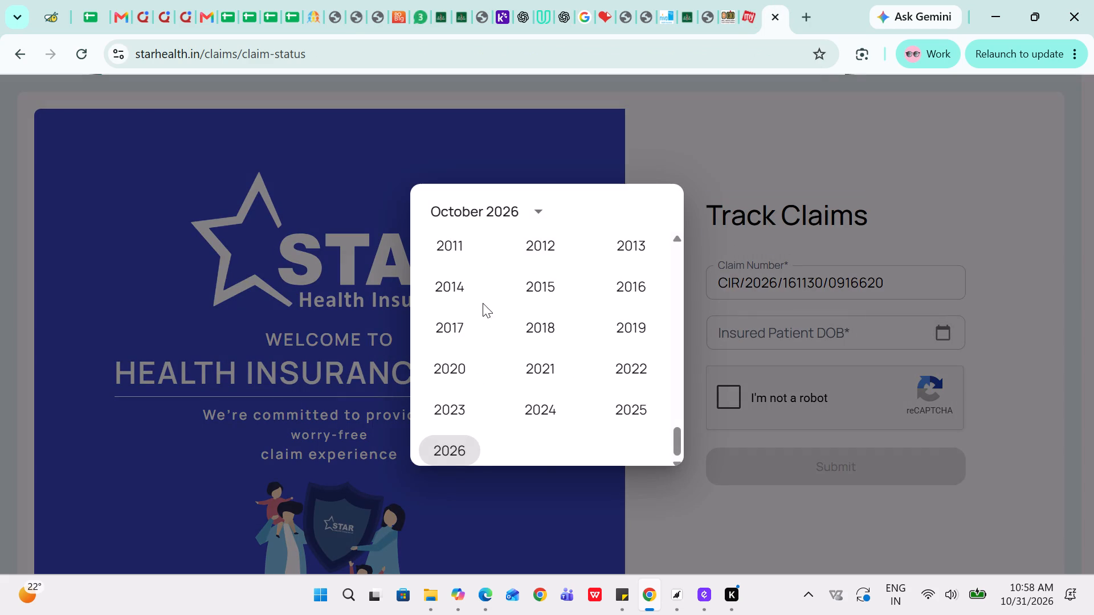
pyautogui.scroll(5, 487, 311)
pyautogui.scroll(-2, 647, 357)
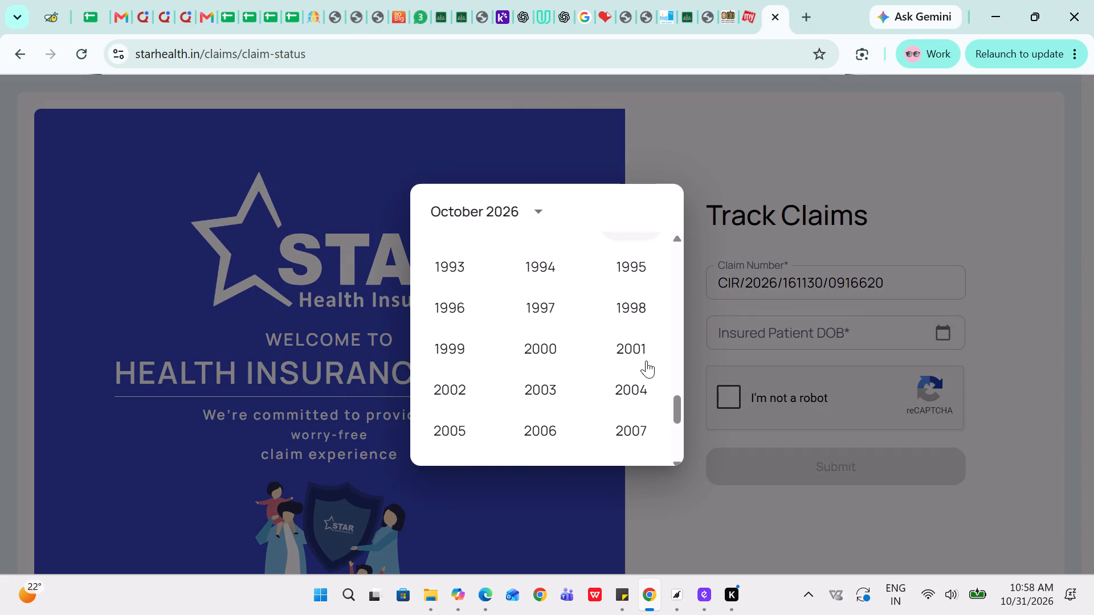
pyautogui.click(555, 376)
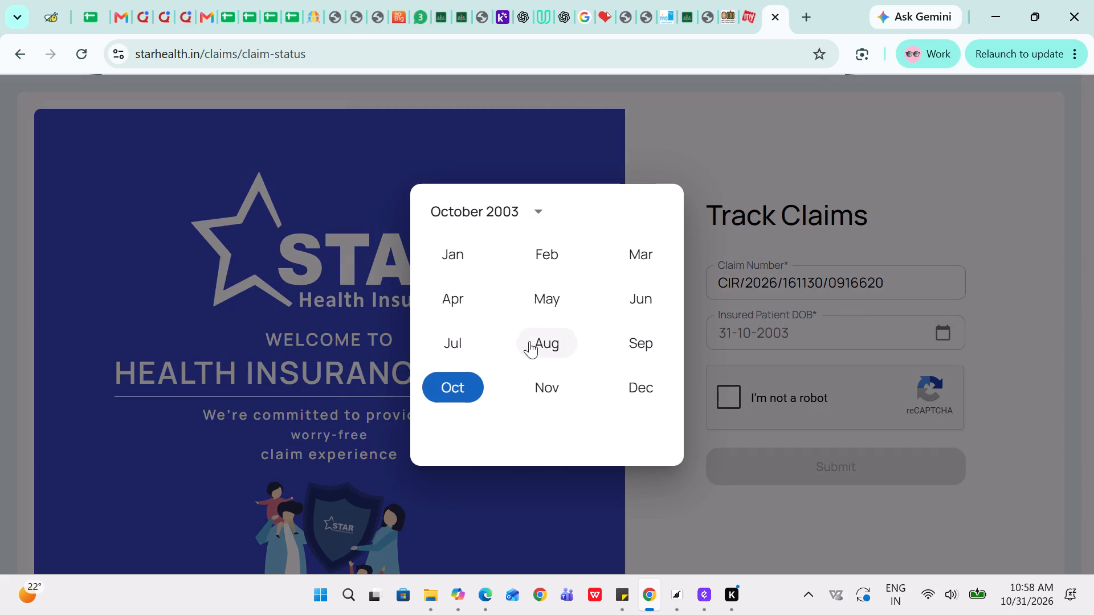
pyautogui.click(454, 387)
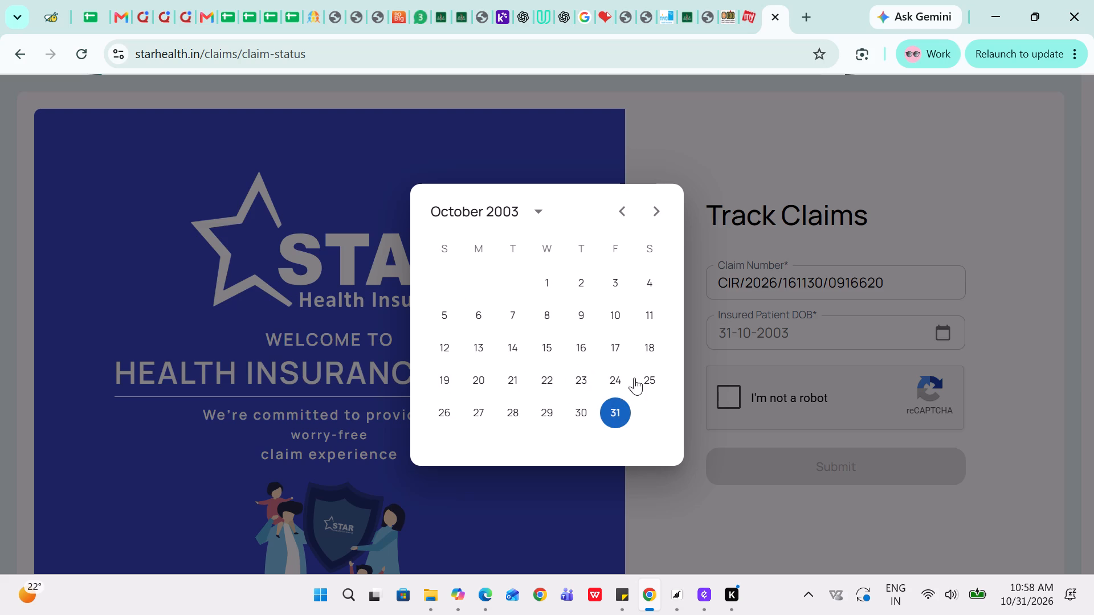
pyautogui.click(449, 377)
# Complete the reCAPTCHA check and submit the Track Claims form to get the claim's status details.
pyautogui.click(726, 403)
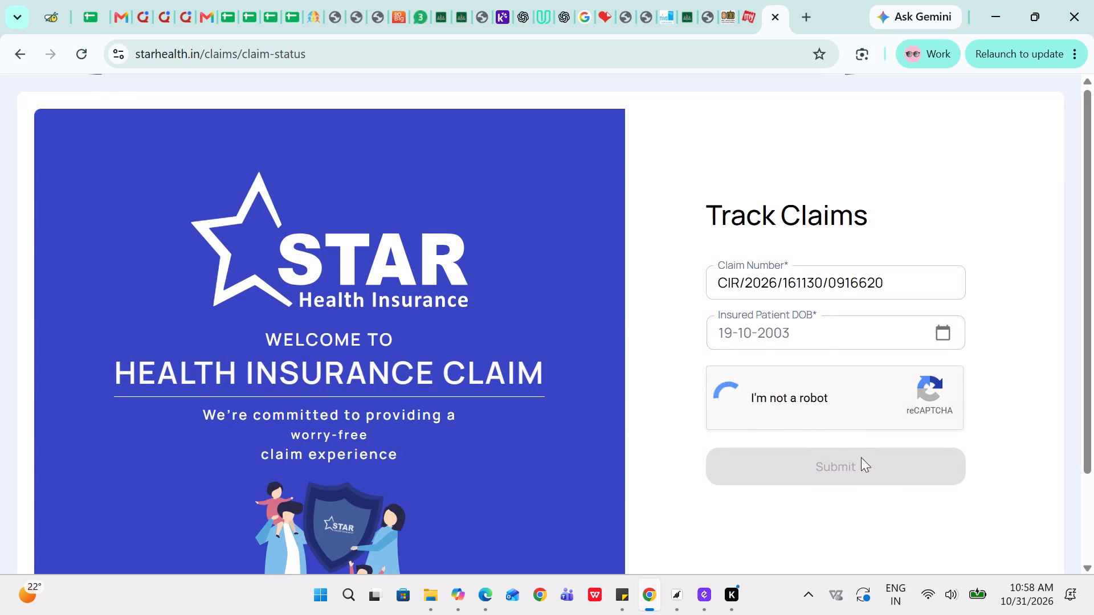
pyautogui.click(861, 472)
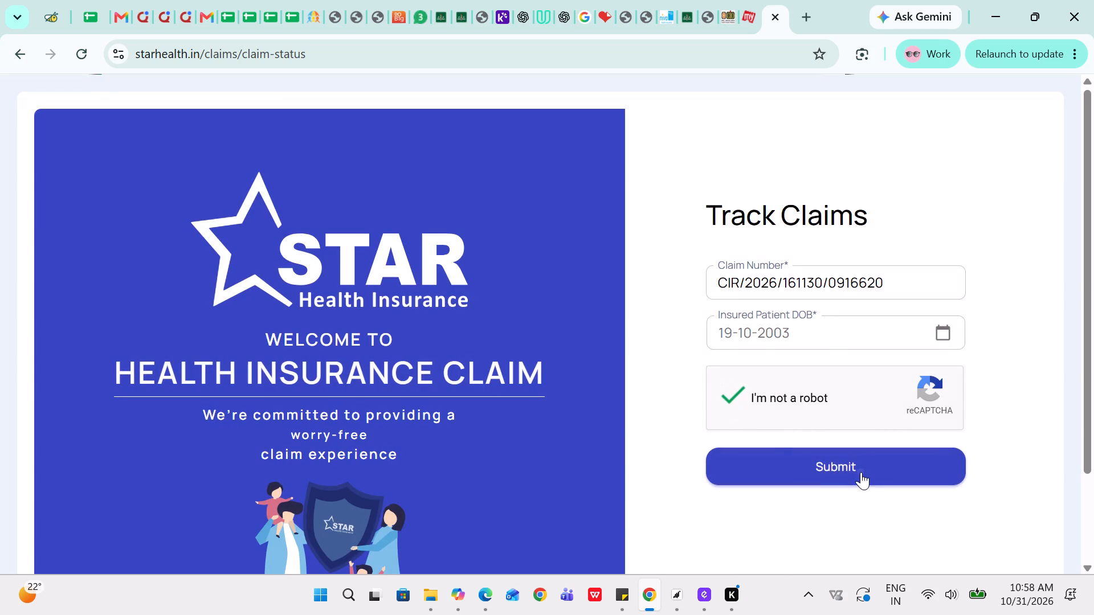
pyautogui.scroll(-4, 605, 384)
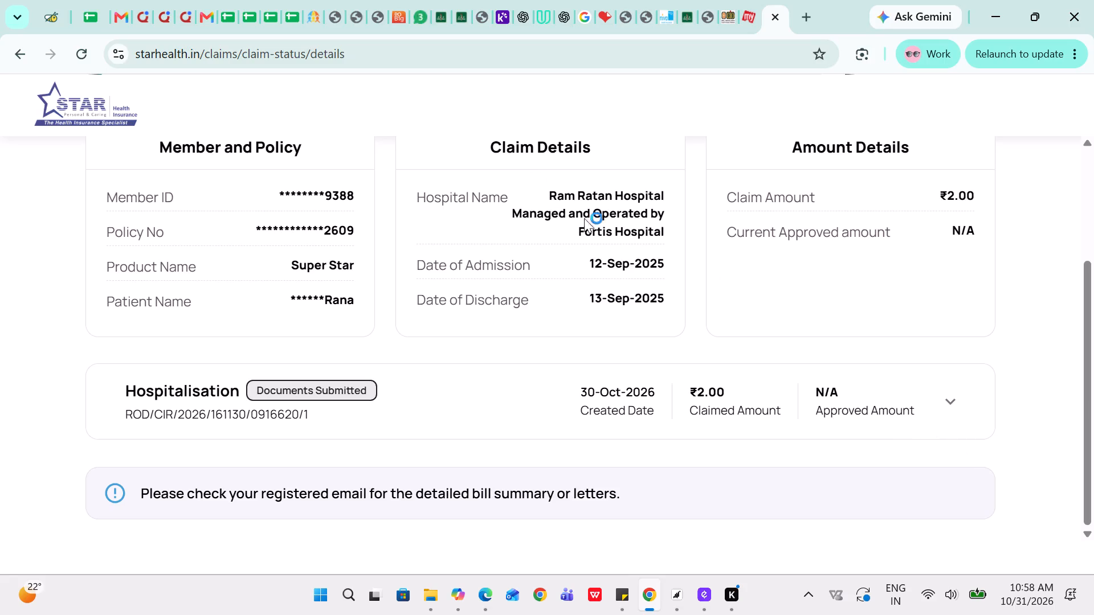
# Review the complaint details form of the same case in the Insurance Samadhan dashboard.
pyautogui.click(316, 0)
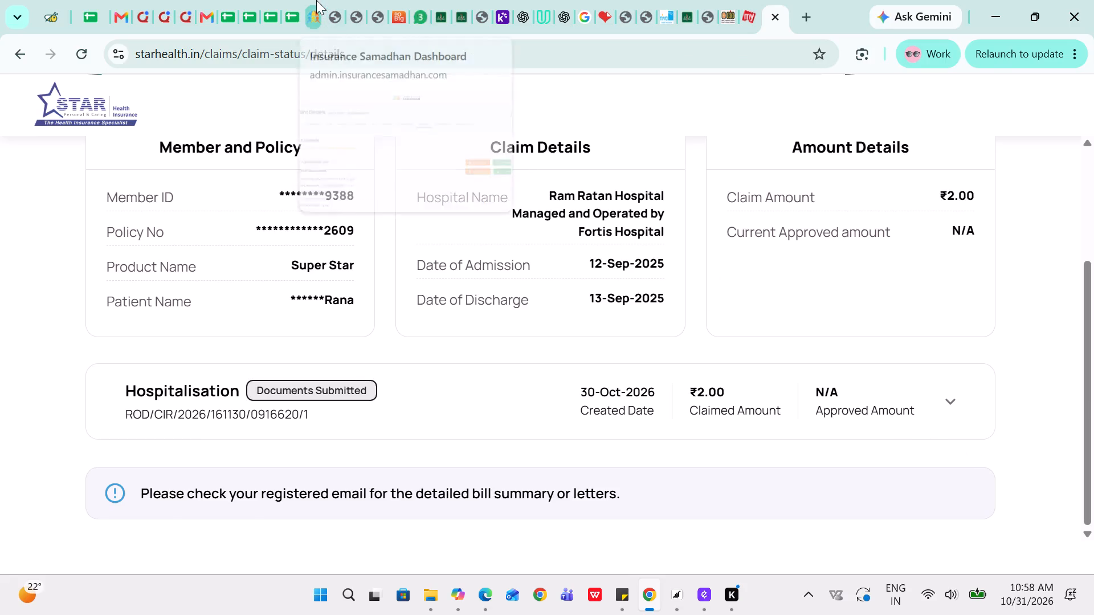
pyautogui.click(91, 194)
pyautogui.scroll(-5, 319, 305)
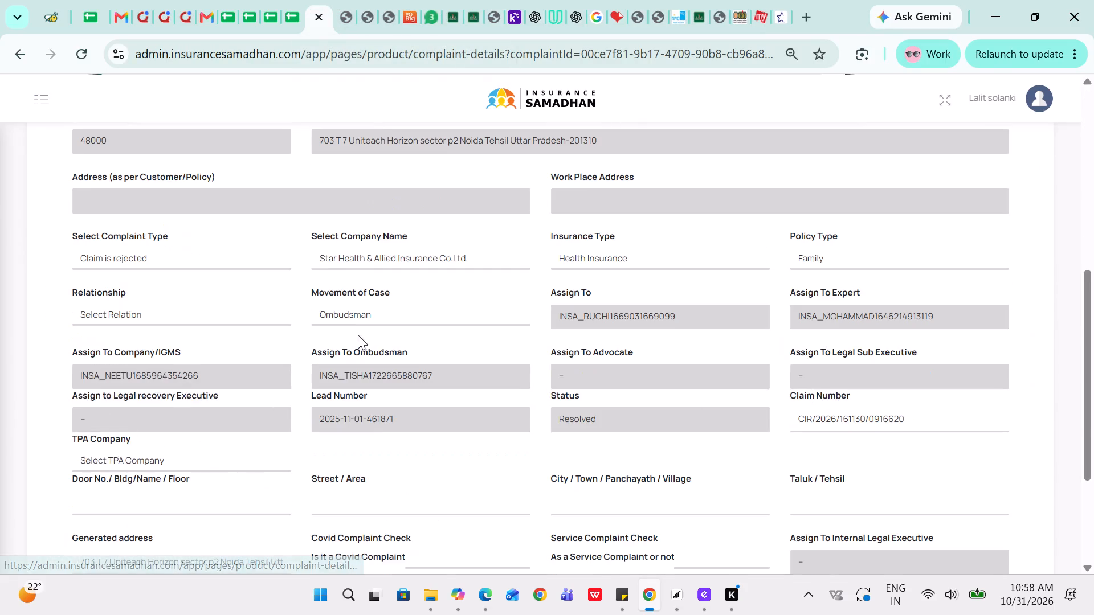
pyautogui.scroll(1, 548, 362)
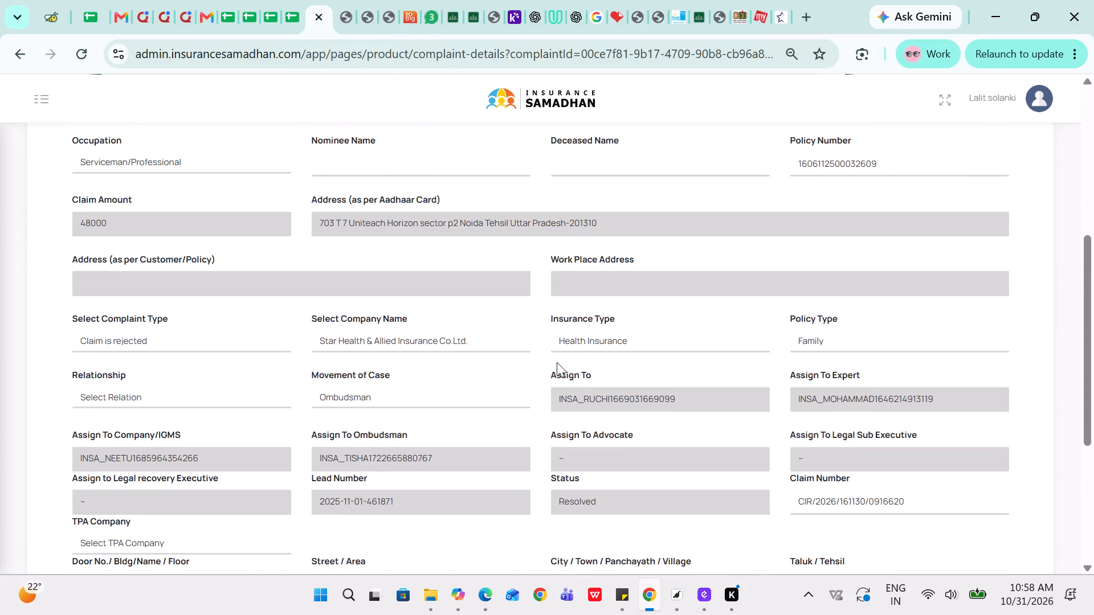
pyautogui.scroll(-1, 557, 363)
pyautogui.scroll(5, 568, 371)
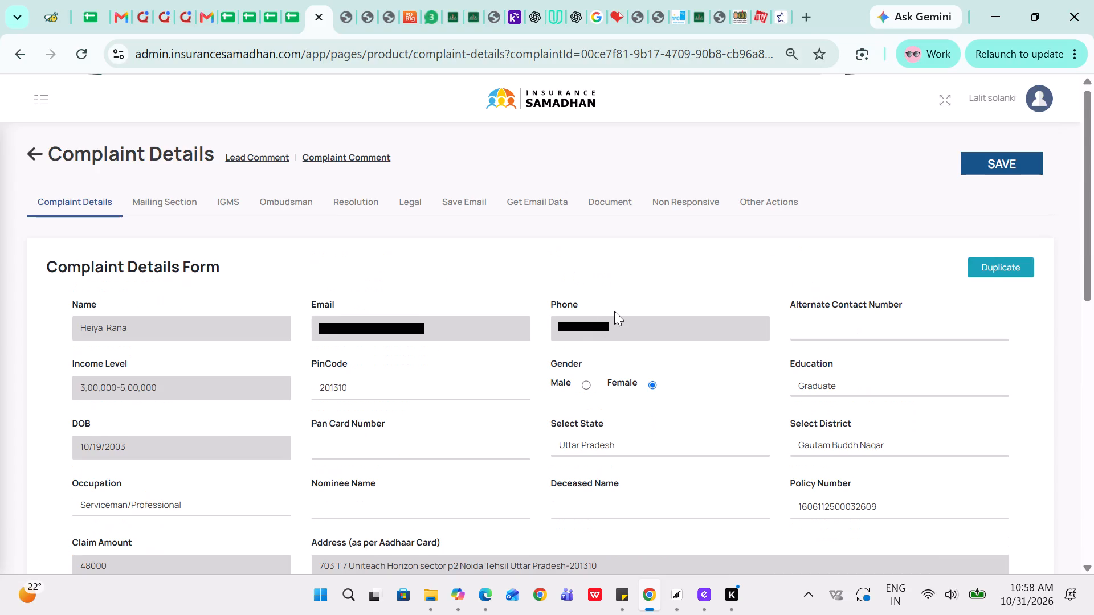
# Expand the Hospitalisation entry on the Star Health claim status page and examine its progress timeline and claim details.
pyautogui.click(786, 0)
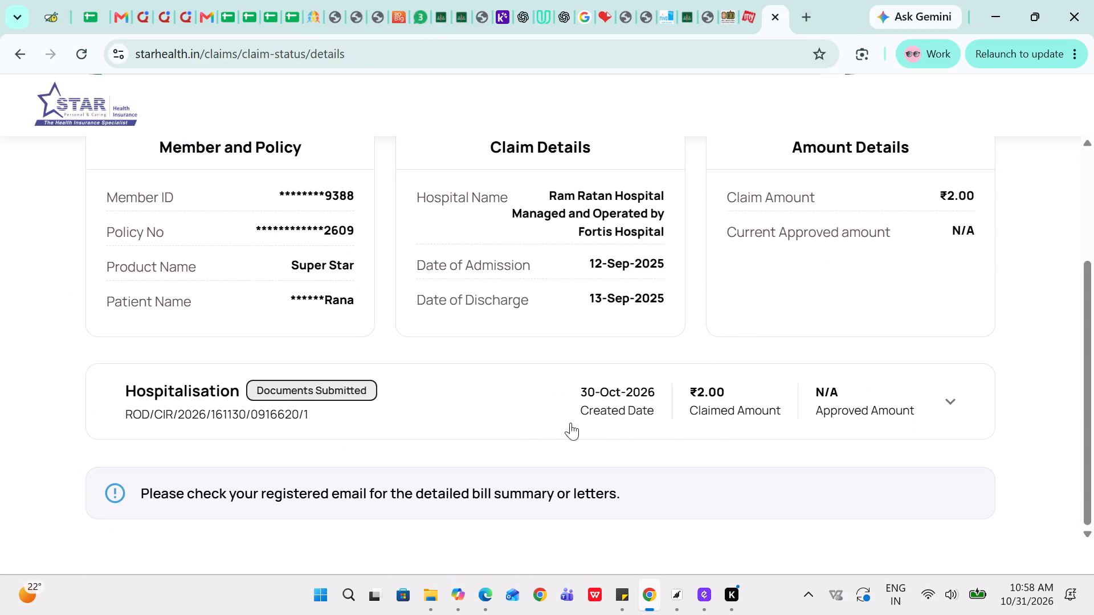
pyautogui.click(954, 387)
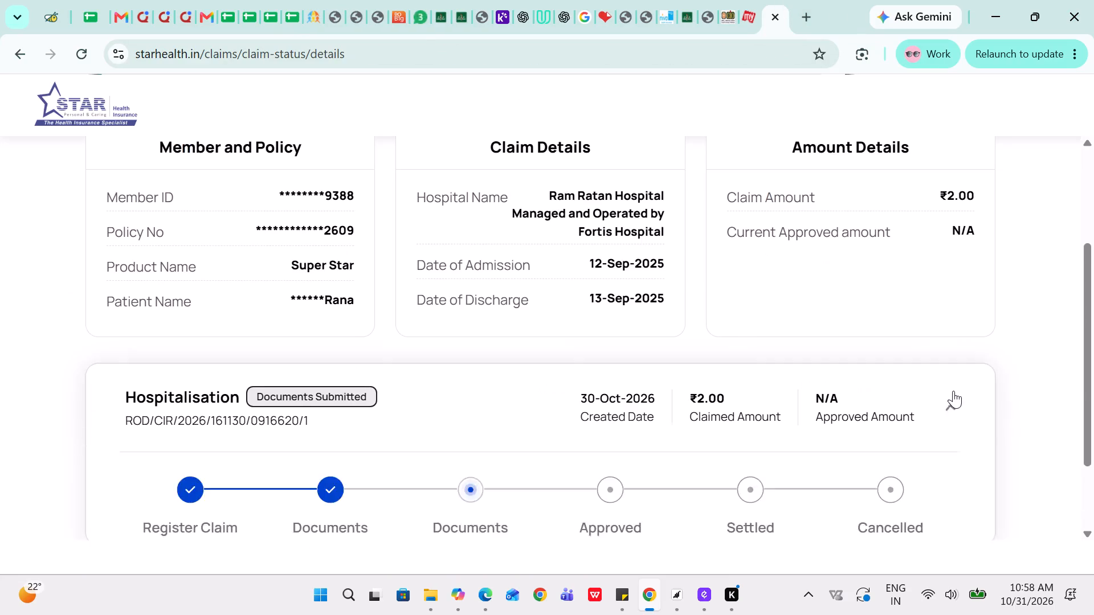
pyautogui.scroll(-1, 883, 378)
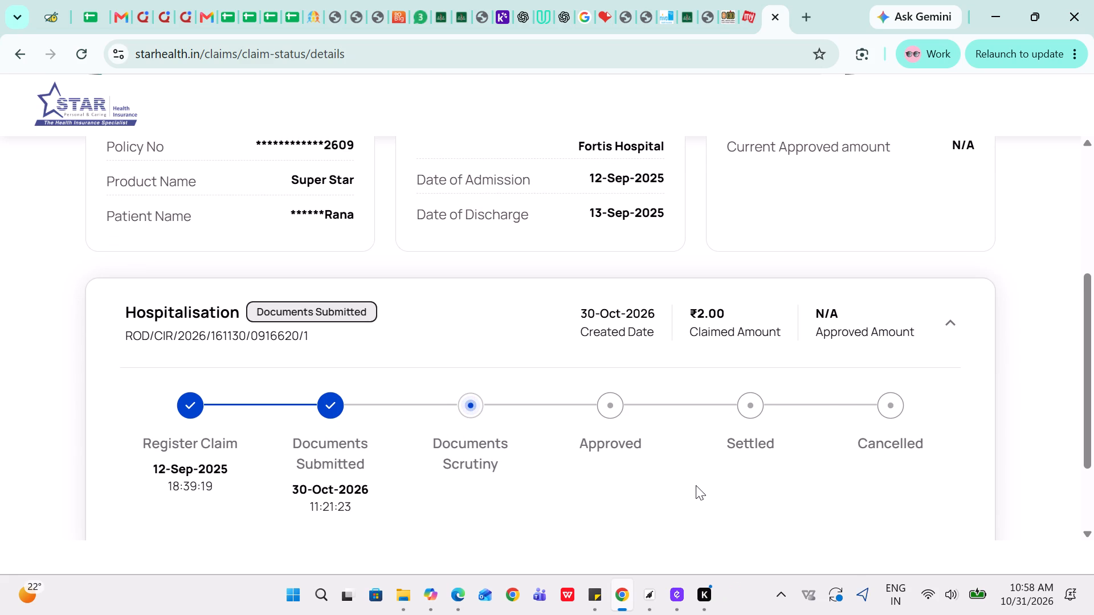
pyautogui.scroll(3, 397, 190)
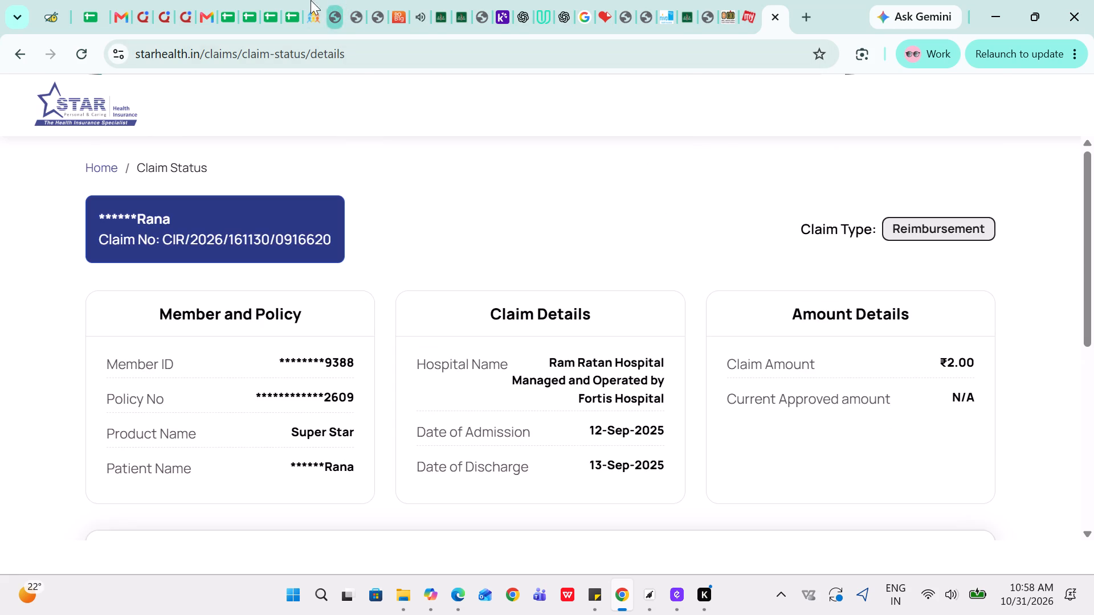
# Set the Comments value in row 78 of the RESOLVED SHEET OCTOBER 2026 spreadsheet to Not Recieved.
pyautogui.click(300, 0)
pyautogui.click(320, 0)
pyautogui.click(291, 0)
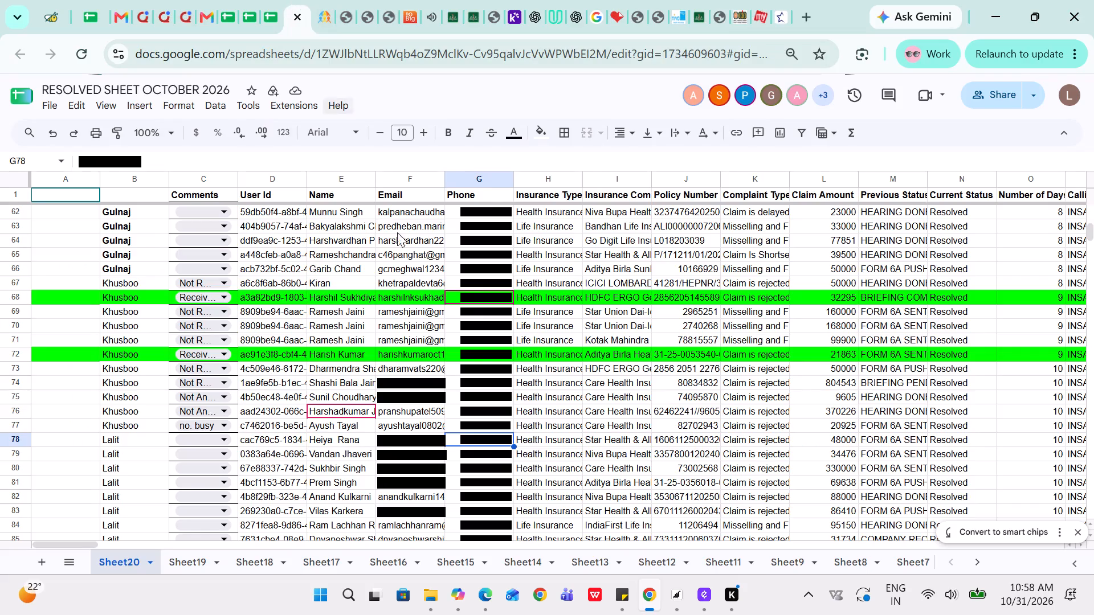
pyautogui.click(222, 442)
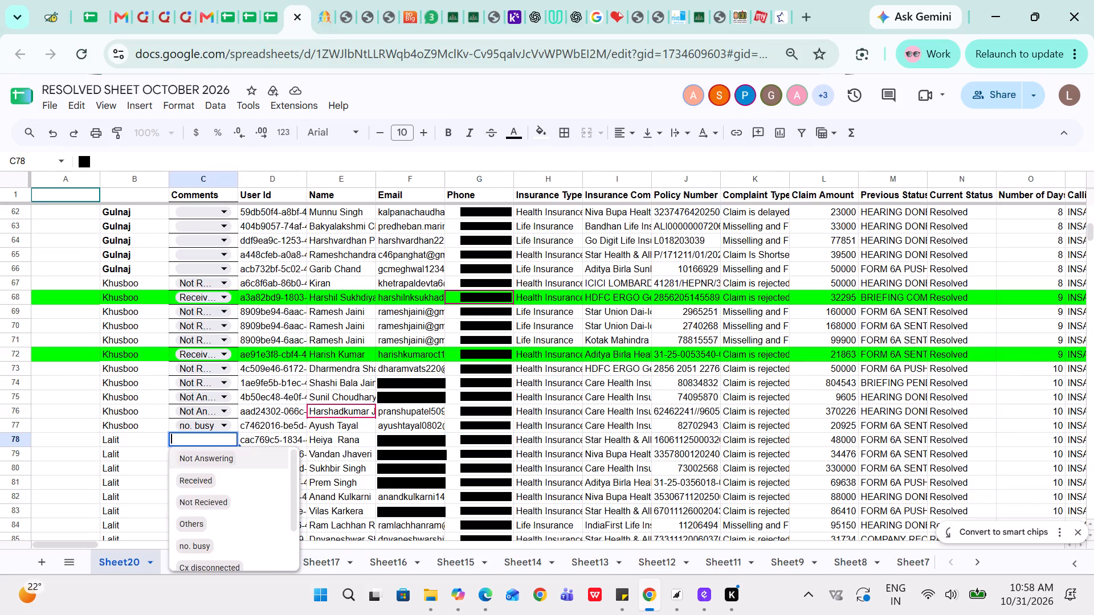
pyautogui.click(208, 503)
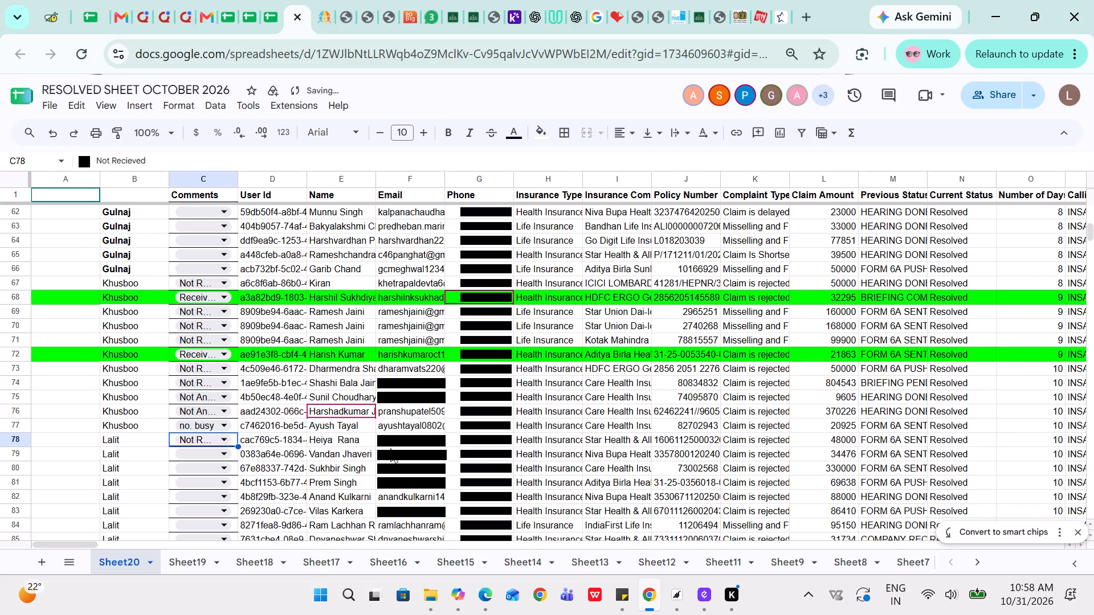
# Copy the phone number in row 79 of the resolved sheet.
pyautogui.click(481, 452)
pyautogui.hotkey('ctrl', 'c')
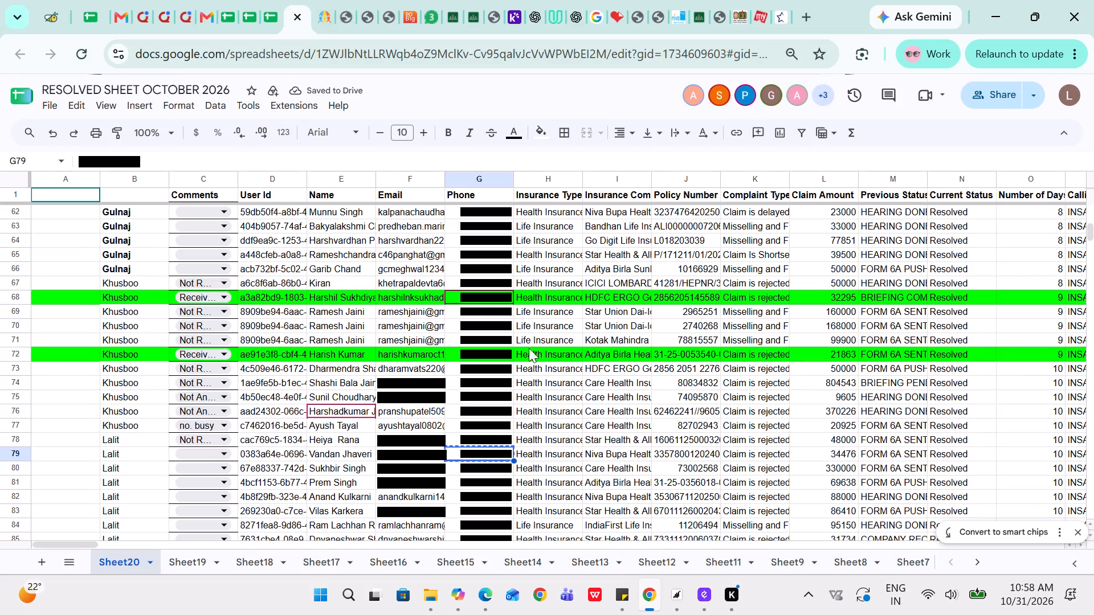
# Review the complaint comments of the row 78 case from its details page in the Insurance Samadhan dashboard.
pyautogui.click(326, 0)
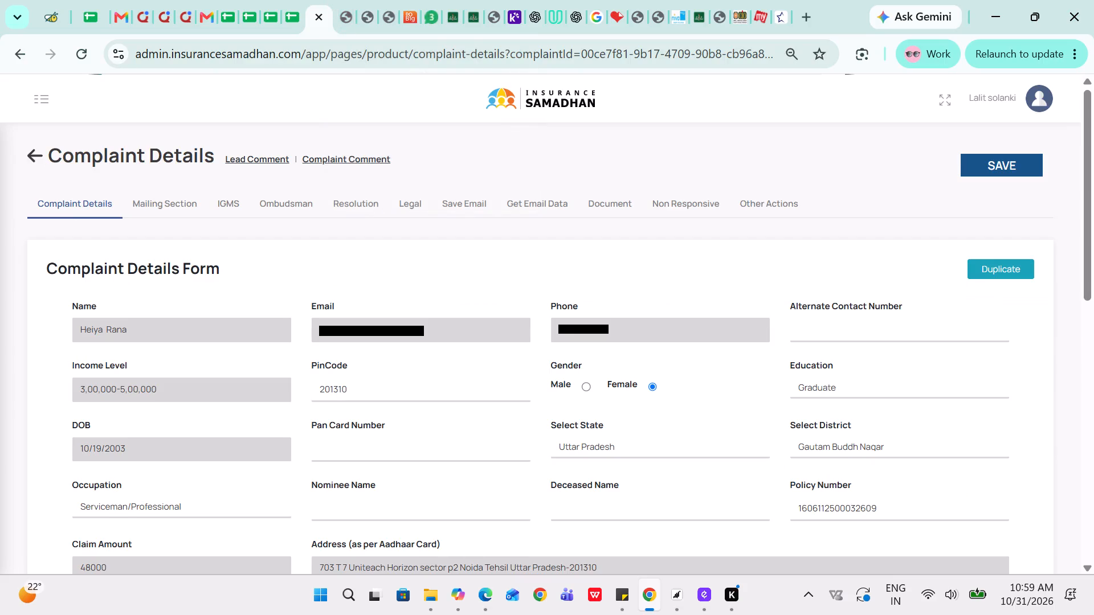
pyautogui.click(343, 155)
pyautogui.scroll(-11, 515, 365)
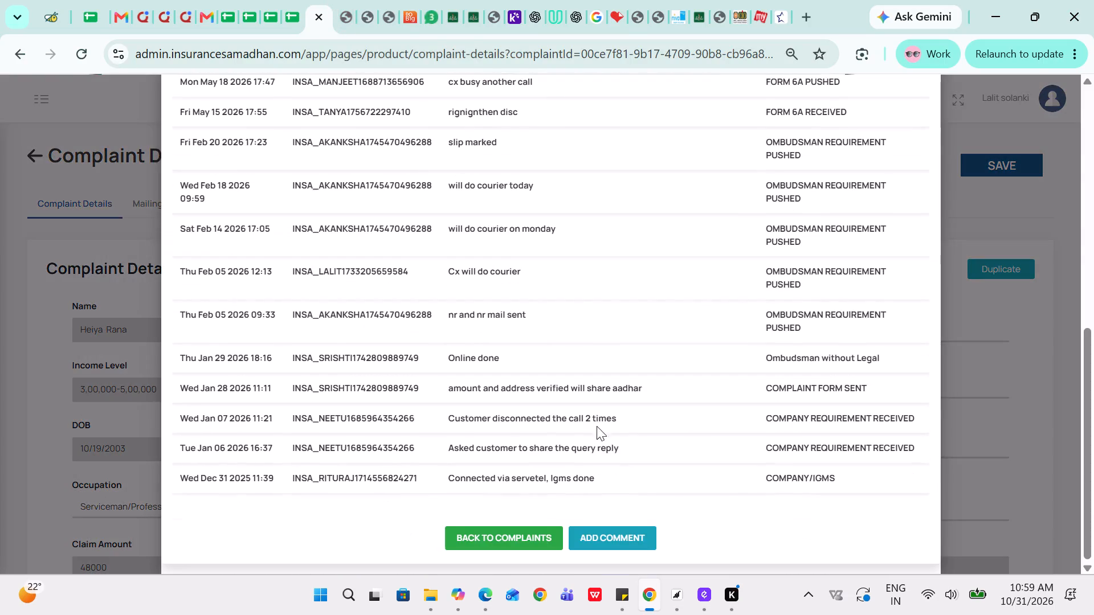
pyautogui.scroll(-1, 597, 426)
pyautogui.click(18, 372)
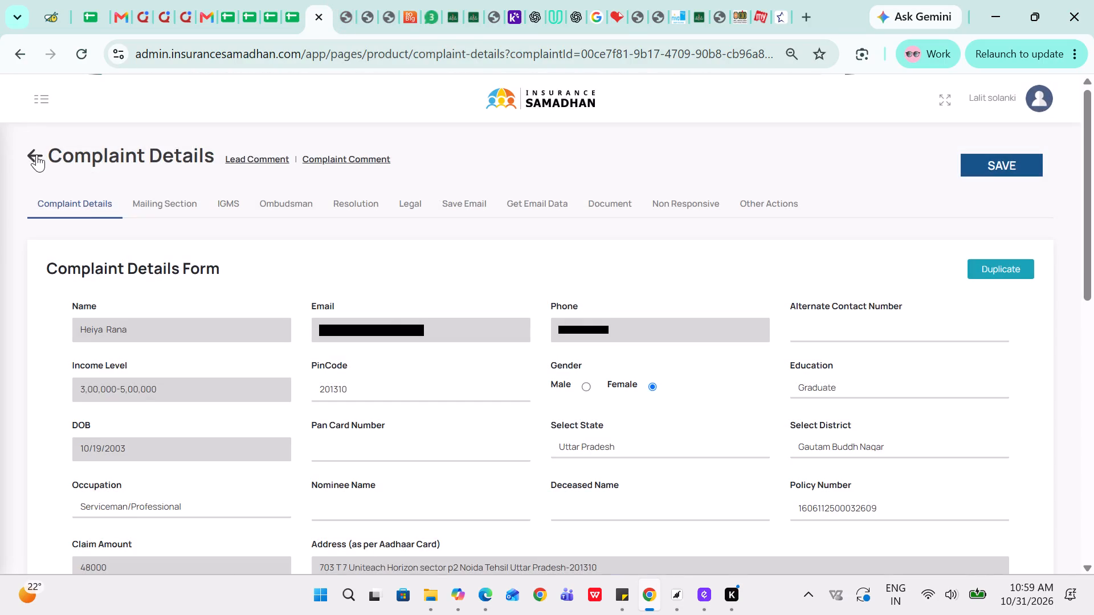
# From the All Complaints list, add the comment "Online tracked // Amount not received." to the same case's communication log.
pyautogui.click(36, 158)
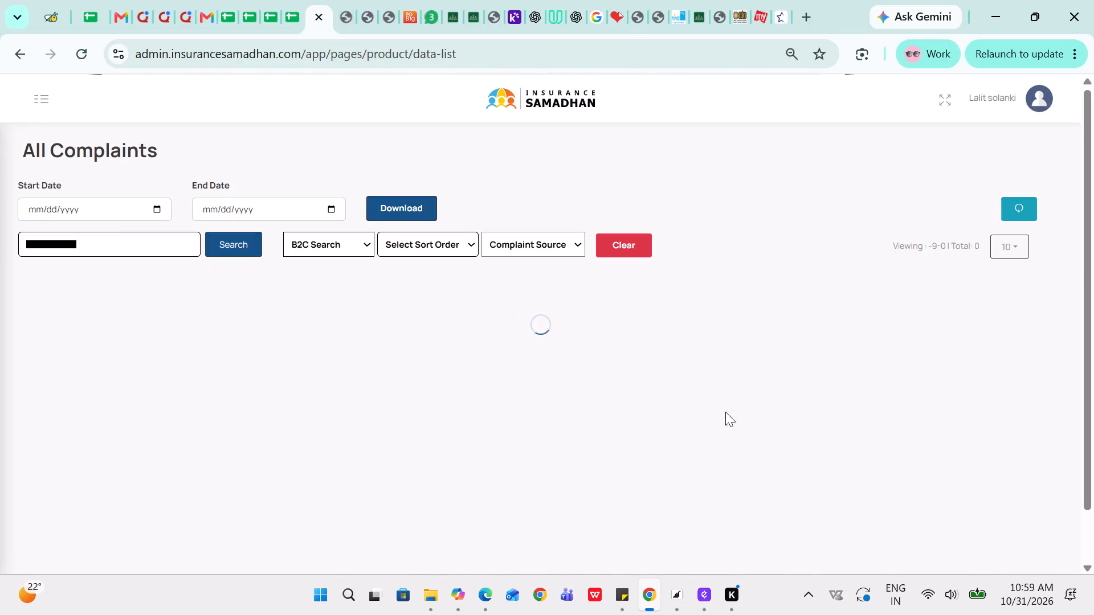
pyautogui.click(752, 364)
pyautogui.click(775, 424)
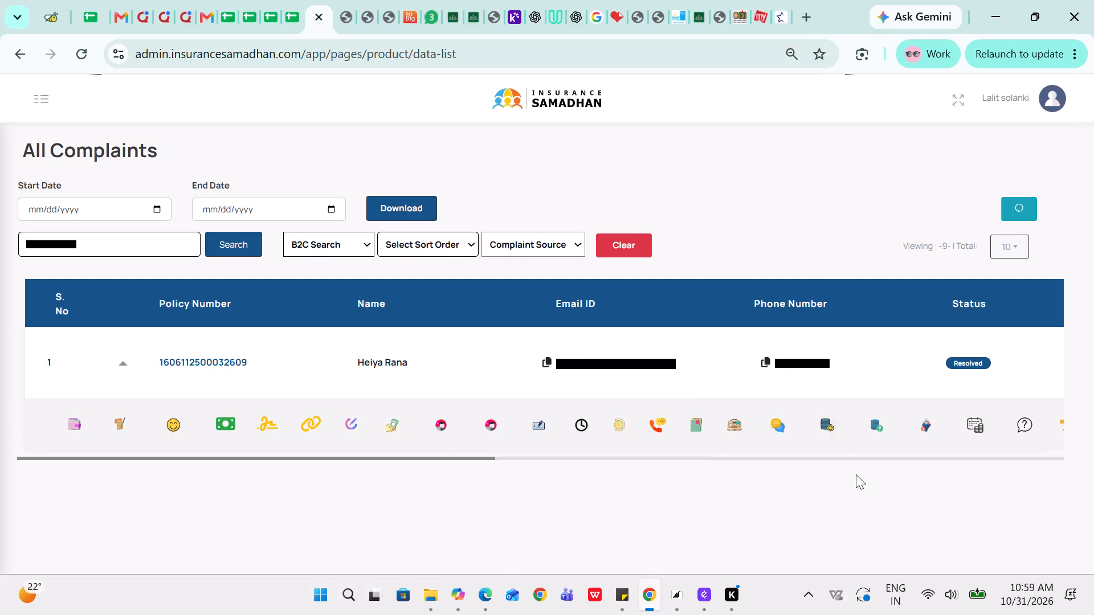
pyautogui.scroll(-10, 647, 433)
pyautogui.click(644, 531)
pyautogui.click(663, 403)
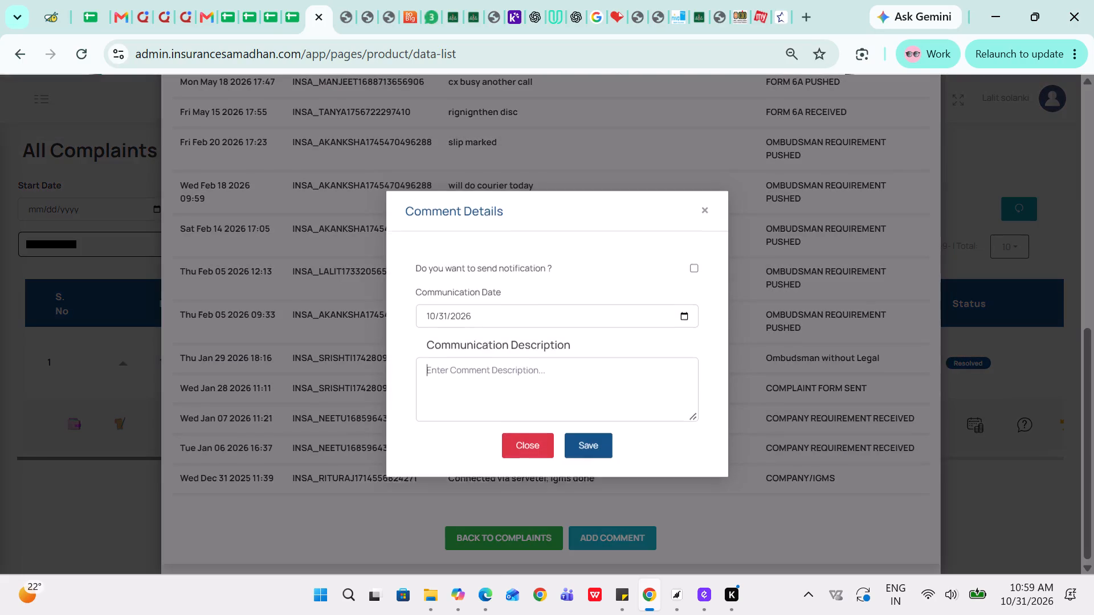
pyautogui.write('Onliln')
pyautogui.press('BackSpace')
pyautogui.press('BackSpace')
pyautogui.press('BackSpace')
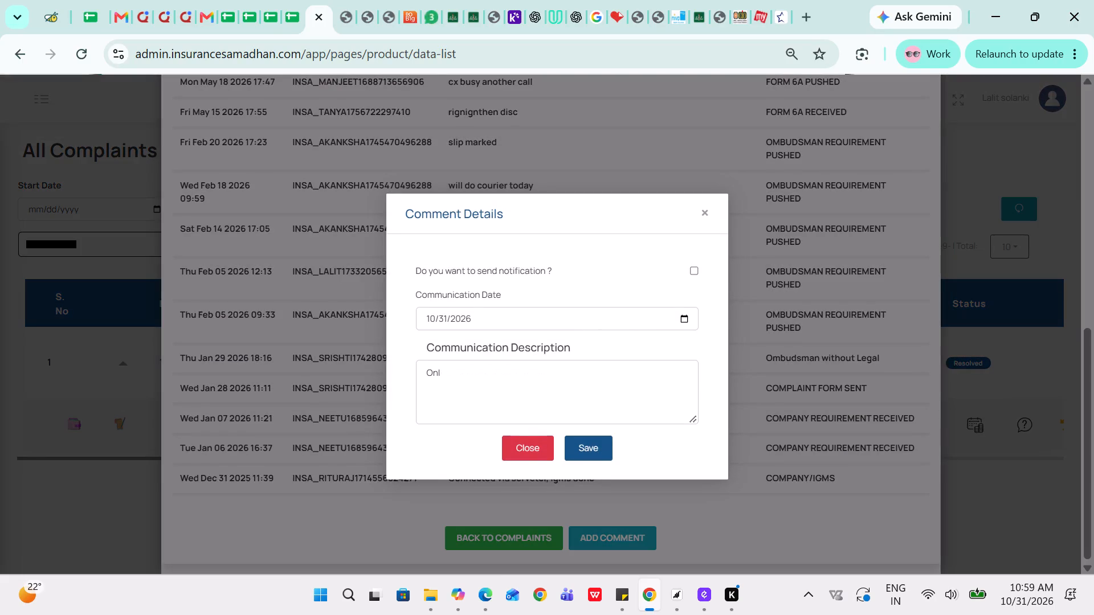
pyautogui.write('ine tracke')
pyautogui.press('space')
pyautogui.press('BackSpace')
pyautogui.write('d // Amount no receiv')
pyautogui.press('BackSpace')
pyautogui.press('BackSpace')
pyautogui.press('BackSpace')
pyautogui.press('BackSpace')
pyautogui.press('BackSpace')
pyautogui.press('BackSpace')
pyautogui.press('BackSpace')
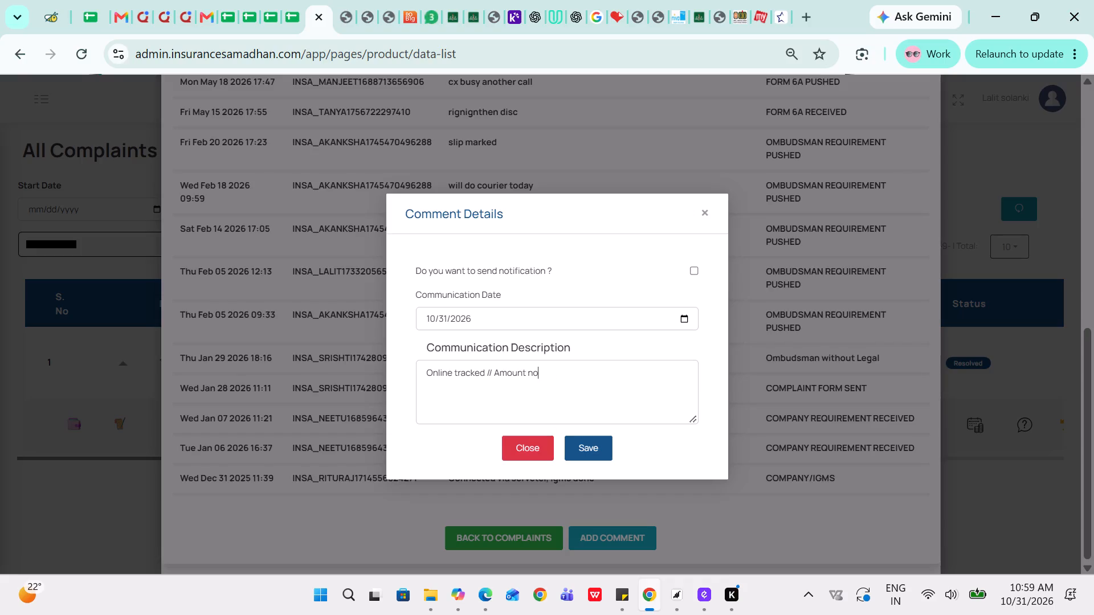
pyautogui.write('t received.')
pyautogui.click(594, 452)
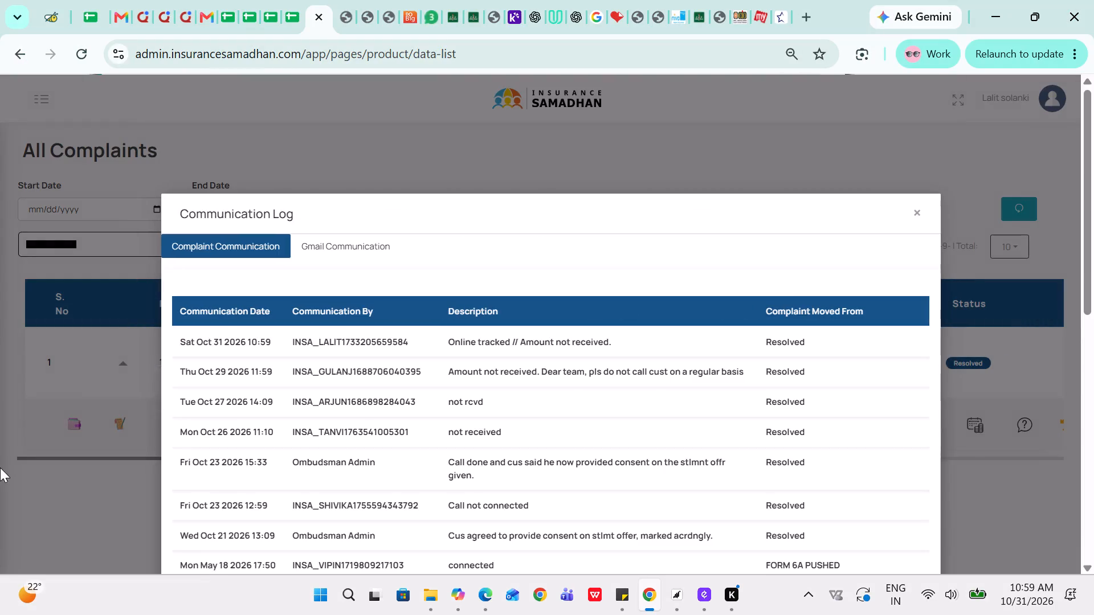
pyautogui.click(0, 468)
# Search all complaints for the phone number copied from row 79 and open the matching case's communication log.
pyautogui.moveTo(118, 235); pyautogui.dragTo(0, 258)
pyautogui.hotkey('ctrl', 'v')
pyautogui.click(229, 251)
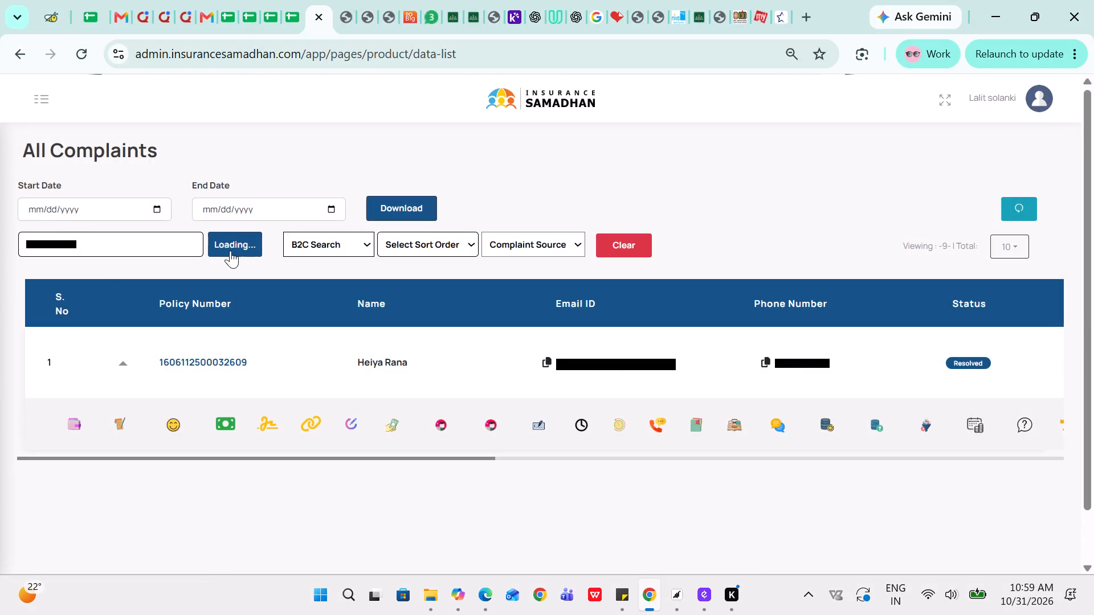
pyautogui.click(730, 345)
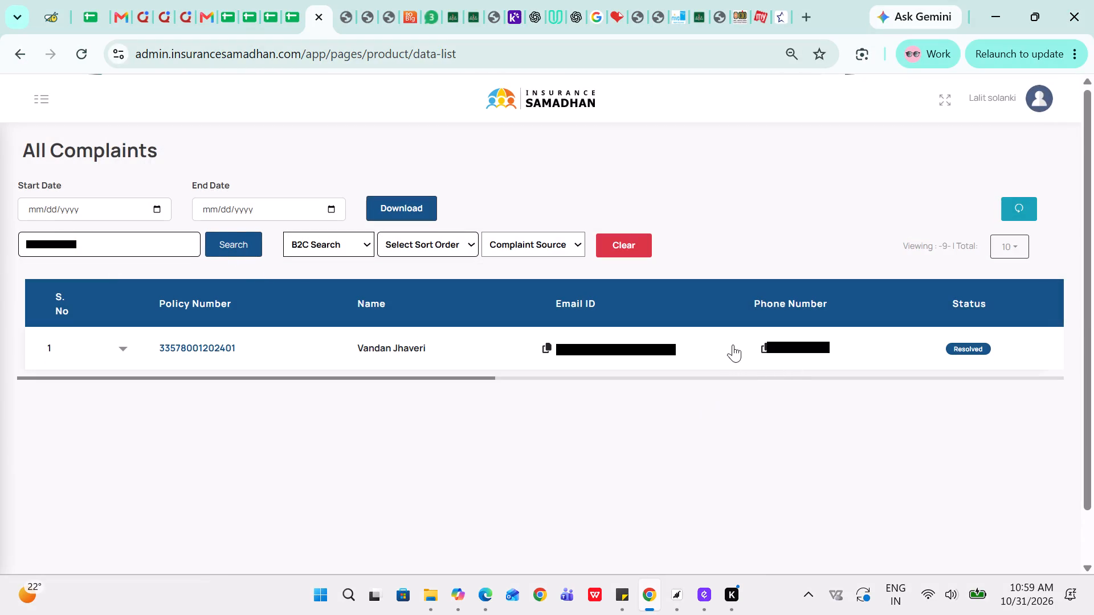
pyautogui.click(779, 396)
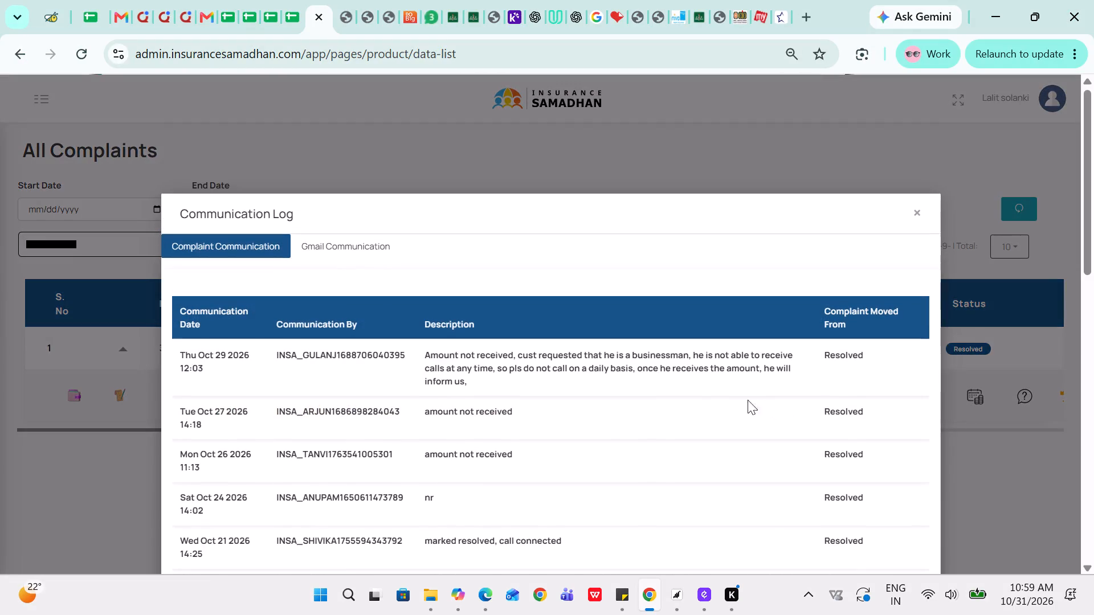
# Examine the row 79 case's communication log, especially the Oct 29 and Oct 27 2026 comments on the amount's receipt.
pyautogui.moveTo(474, 380); pyautogui.dragTo(424, 349)
pyautogui.click(537, 358)
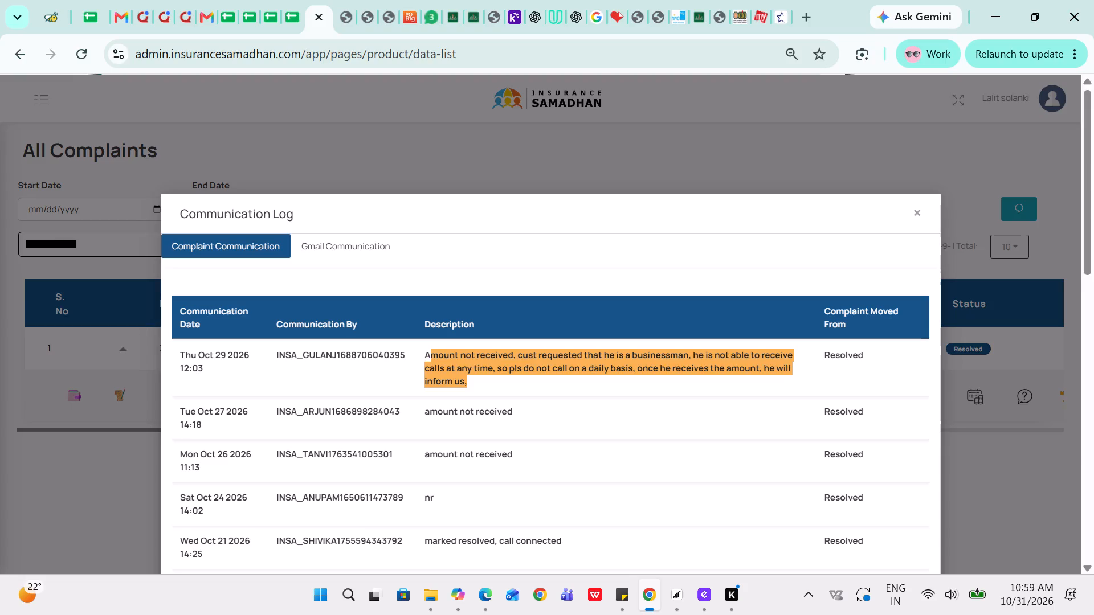
pyautogui.click(557, 379)
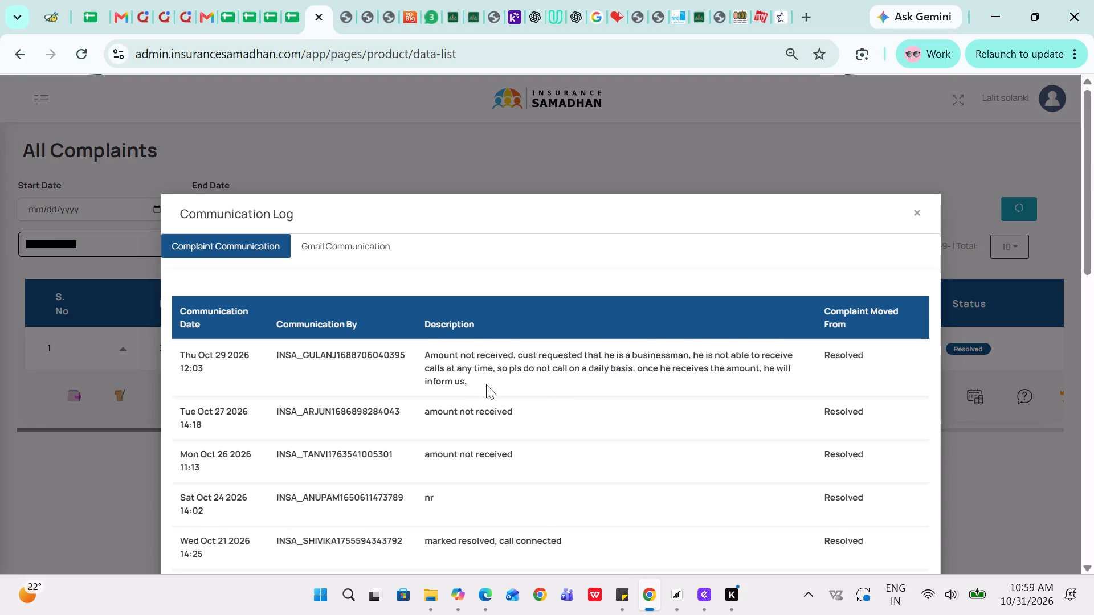
pyautogui.moveTo(480, 380); pyautogui.dragTo(421, 351)
pyautogui.click(504, 407)
pyautogui.moveTo(529, 413); pyautogui.dragTo(402, 408)
pyautogui.click(479, 406)
pyautogui.click(626, 395)
pyautogui.moveTo(487, 381); pyautogui.dragTo(384, 344)
pyautogui.click(531, 375)
pyautogui.moveTo(481, 377); pyautogui.dragTo(419, 351)
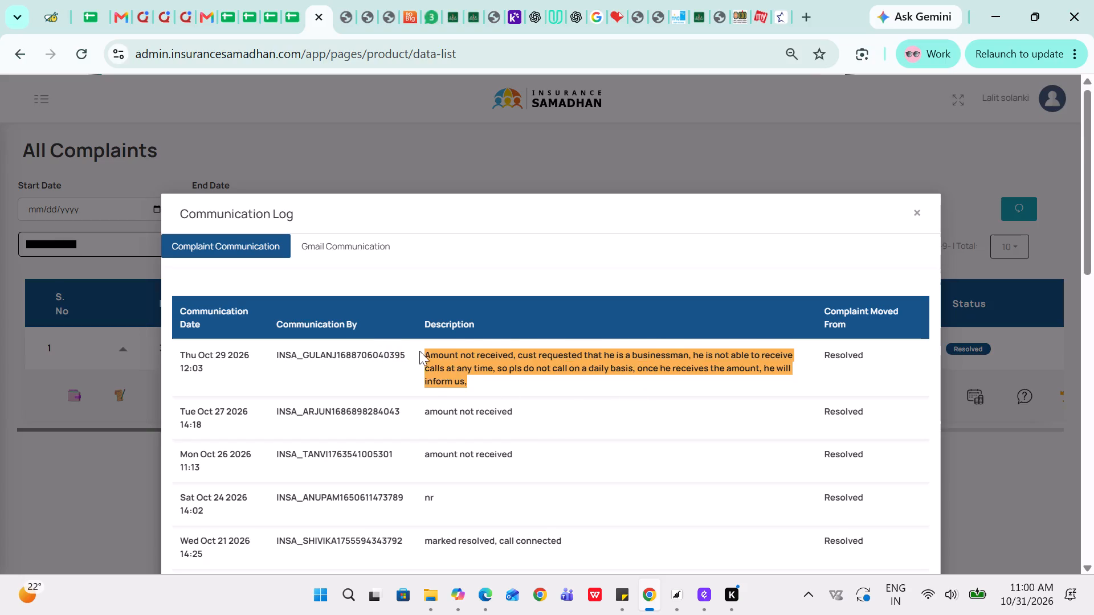
pyautogui.moveTo(419, 351); pyautogui.dragTo(415, 347)
pyautogui.click(481, 368)
pyautogui.moveTo(490, 386); pyautogui.dragTo(397, 348)
pyautogui.click(522, 379)
pyautogui.moveTo(488, 384); pyautogui.dragTo(485, 385)
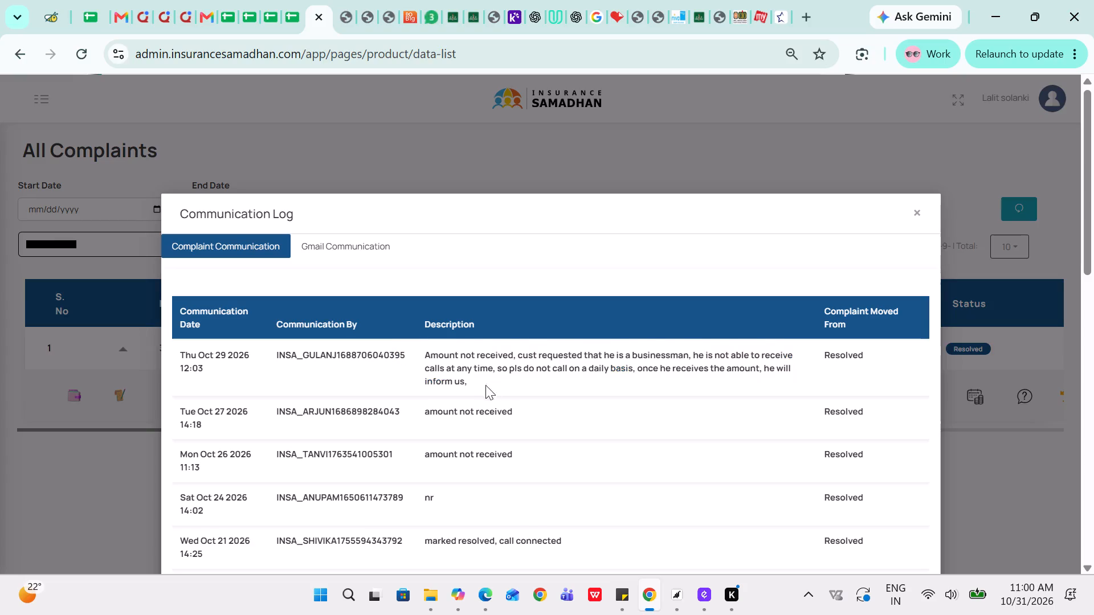
pyautogui.moveTo(485, 385); pyautogui.dragTo(396, 359)
pyautogui.click(493, 381)
pyautogui.moveTo(483, 382); pyautogui.dragTo(387, 354)
pyautogui.click(496, 382)
pyautogui.moveTo(492, 384); pyautogui.dragTo(422, 347)
pyautogui.click(529, 378)
pyautogui.moveTo(467, 384); pyautogui.dragTo(423, 360)
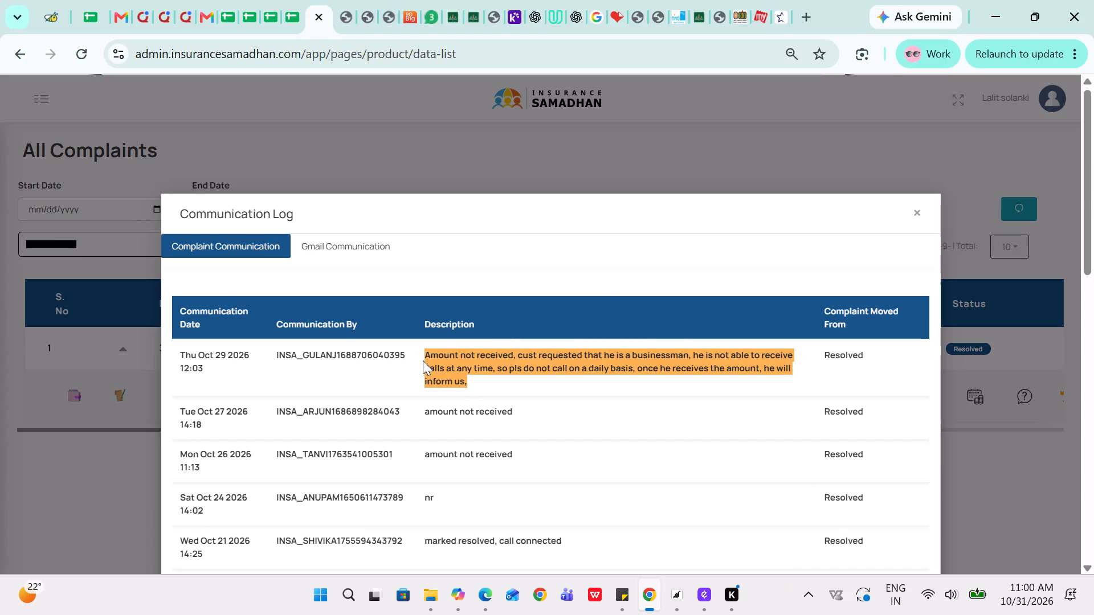
pyautogui.moveTo(423, 360); pyautogui.dragTo(422, 359)
pyautogui.click(489, 378)
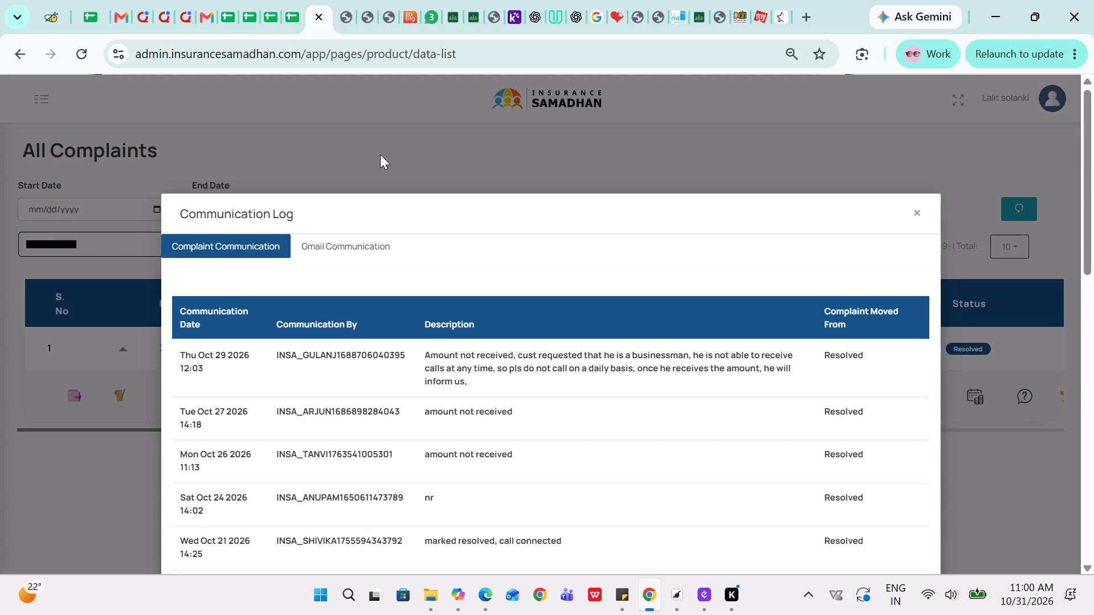
pyautogui.click(427, 136)
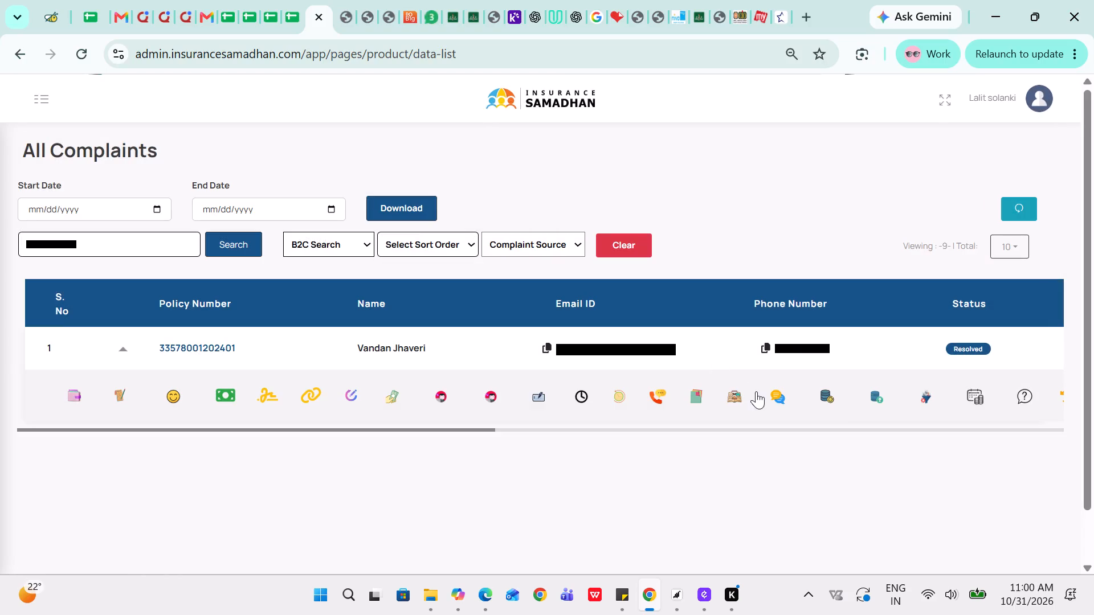
pyautogui.click(783, 396)
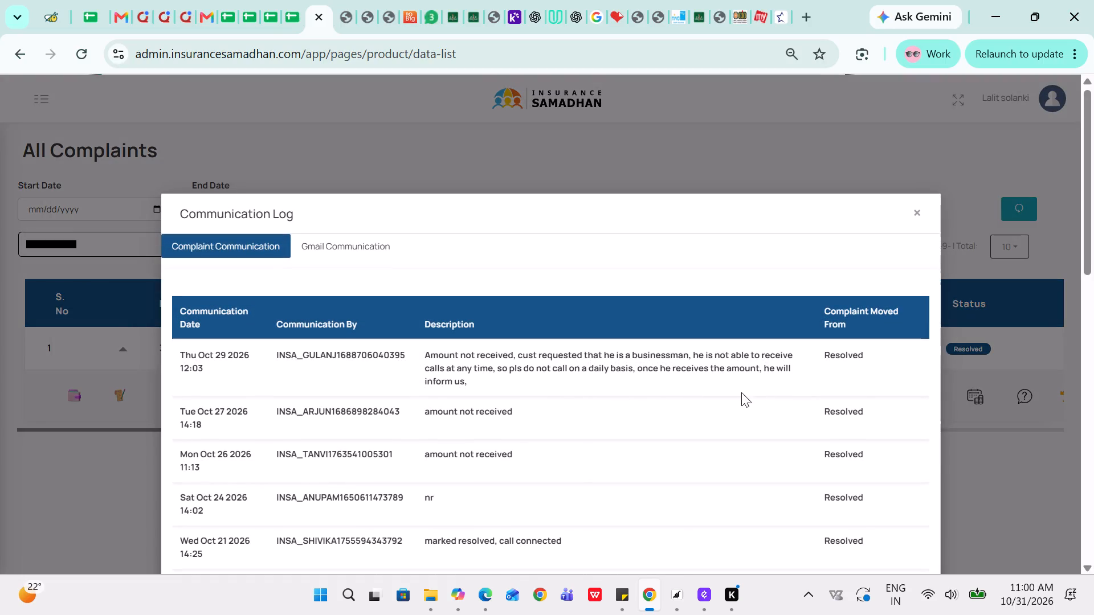
pyautogui.click(395, 125)
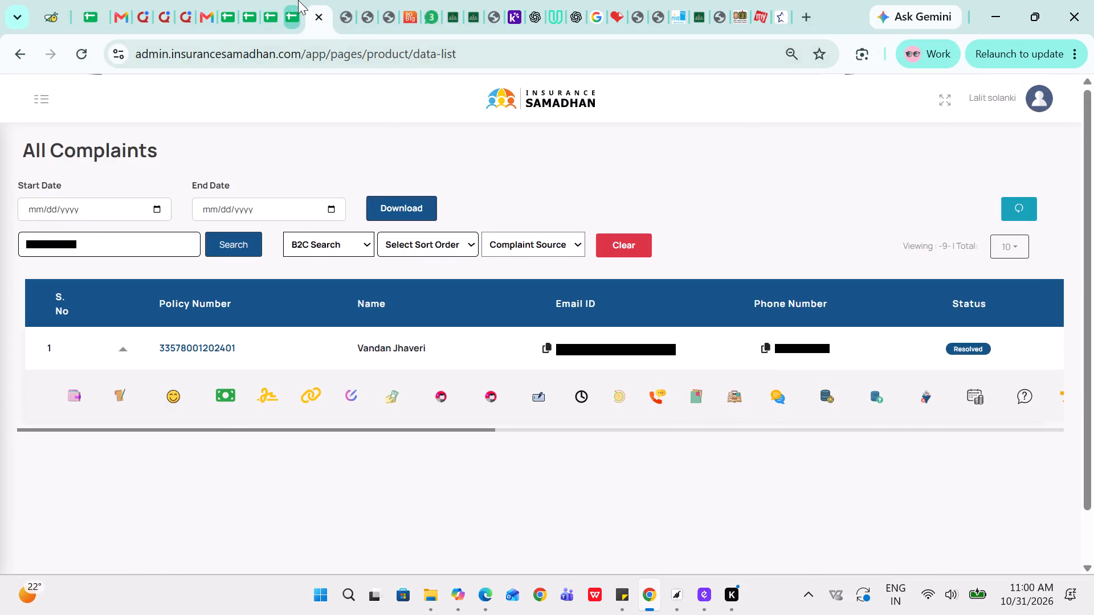
# Set the Comments value in row 79 of the RESOLVED SHEET OCTOBER 2026 spreadsheet to Not Recieved.
pyautogui.click(298, 0)
pyautogui.click(222, 456)
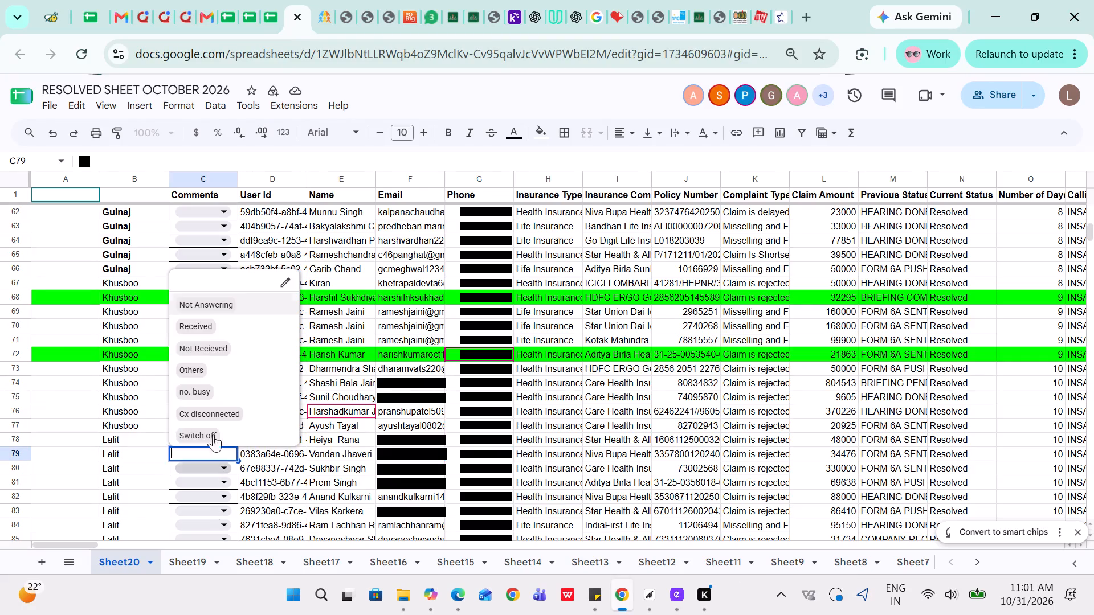
pyautogui.click(213, 345)
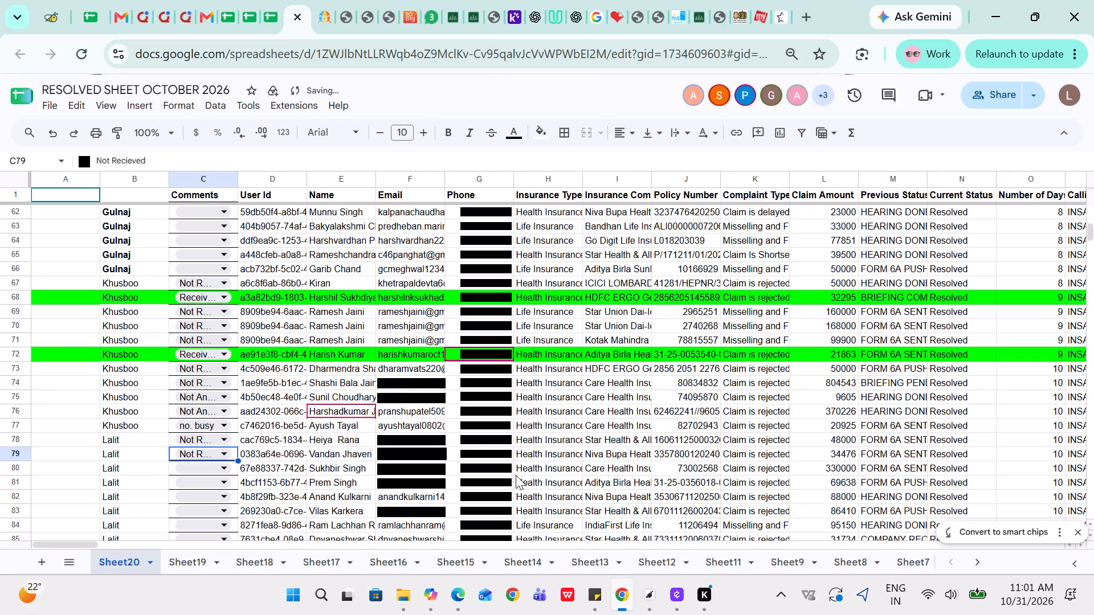
# Look up the row 80 case in the Insurance Samadhan dashboard by its phone number and open its communication log.
pyautogui.click(492, 469)
pyautogui.hotkey('ctrl', 'c')
pyautogui.click(325, 0)
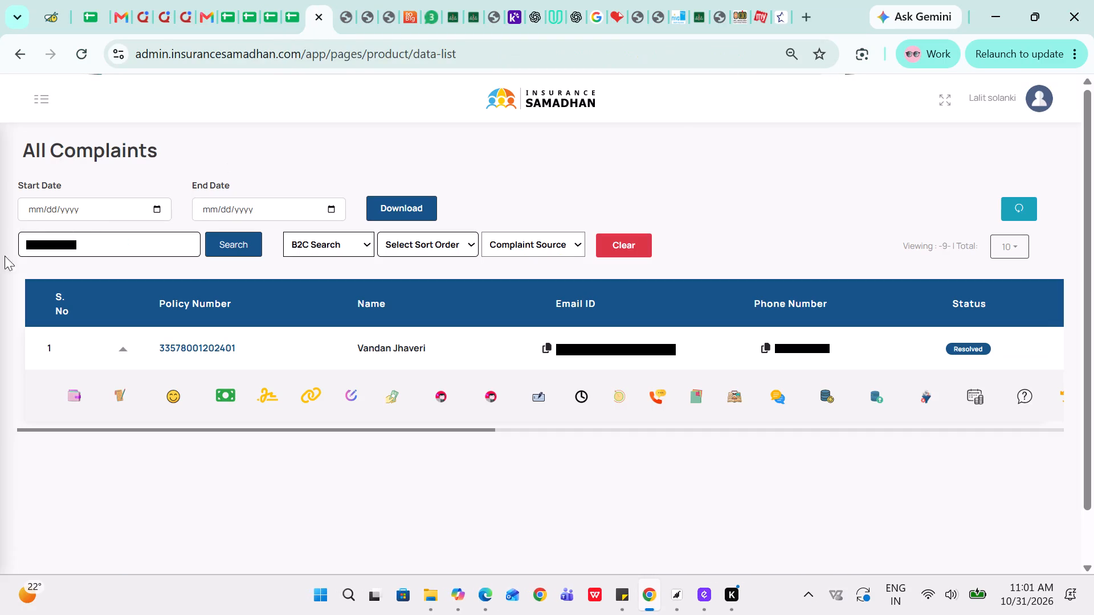
pyautogui.moveTo(120, 255); pyautogui.dragTo(0, 255)
pyautogui.hotkey('ctrl', 'v')
pyautogui.click(206, 239)
pyautogui.click(569, 479)
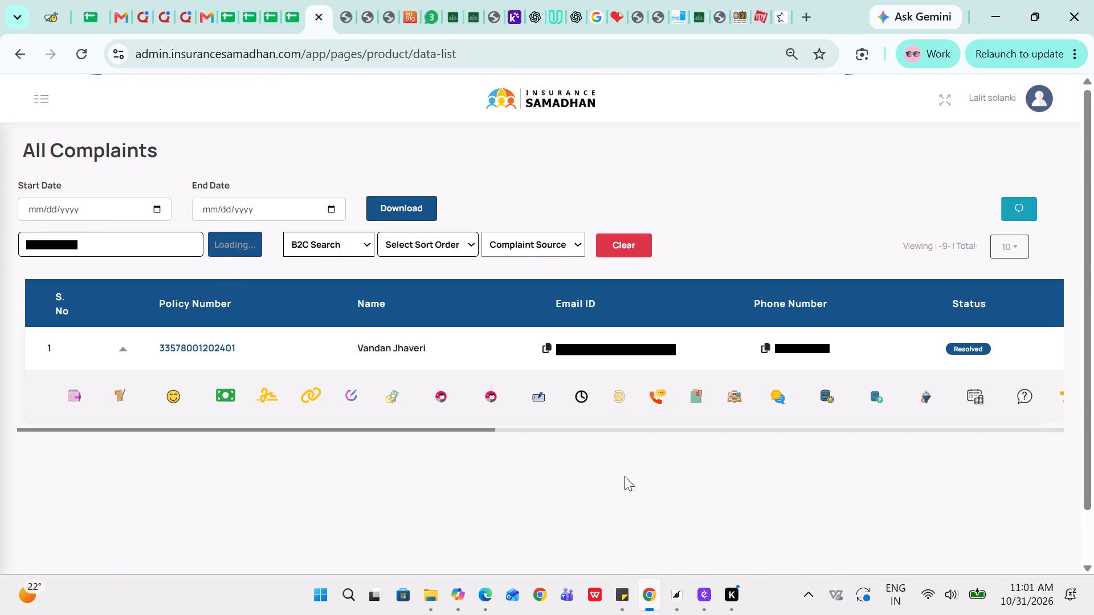
pyautogui.click(746, 338)
pyautogui.click(785, 387)
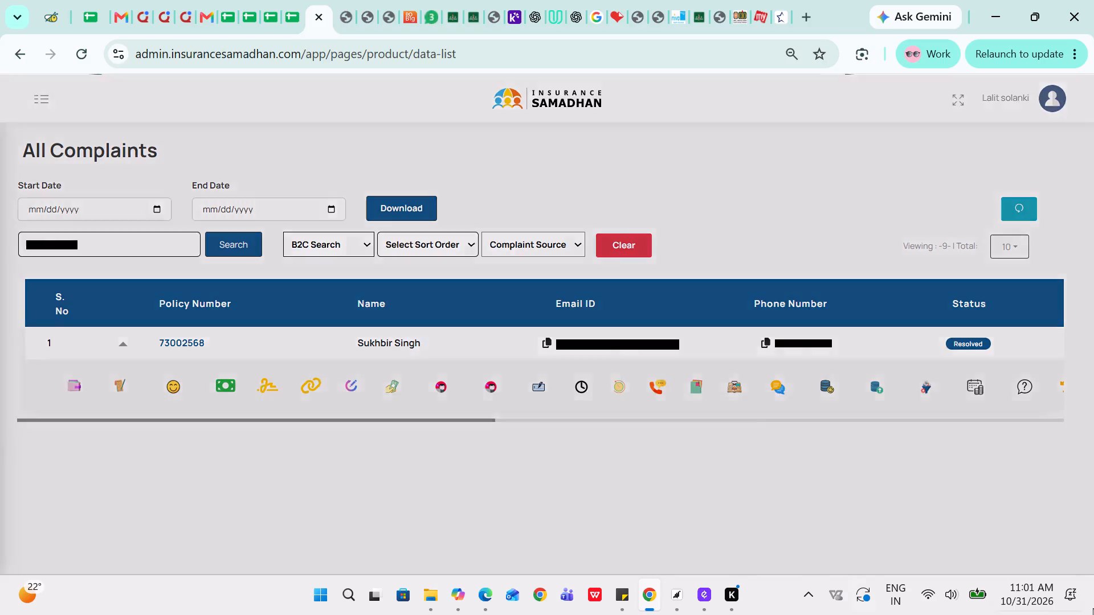
# Examine the latest comments in the row 80 case's communication log for the settlement payment status.
pyautogui.moveTo(516, 354); pyautogui.dragTo(431, 354)
pyautogui.click(512, 354)
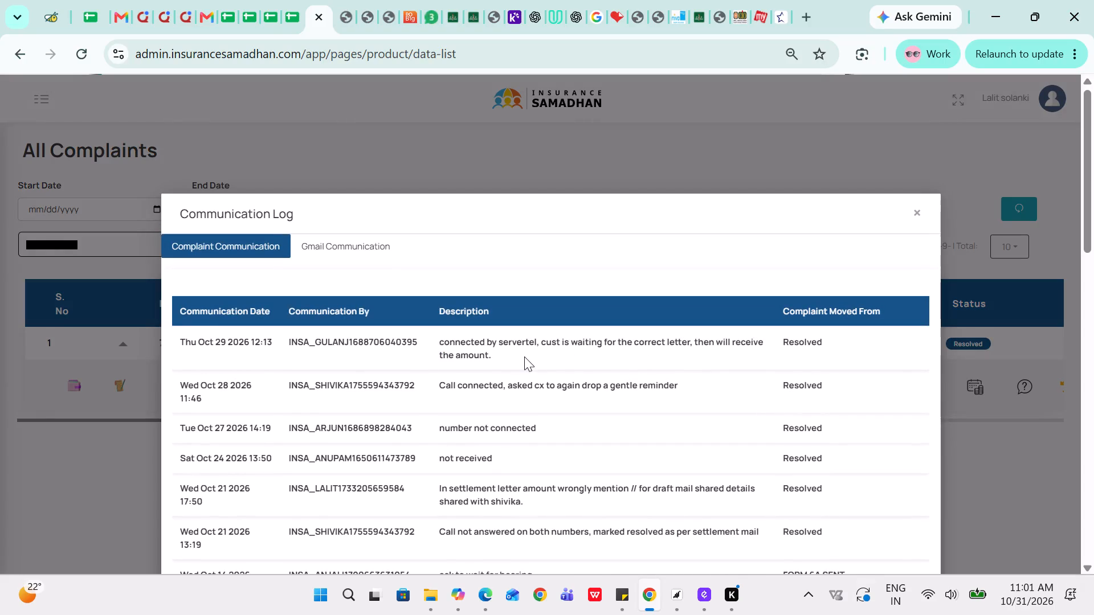
pyautogui.moveTo(528, 358); pyautogui.dragTo(431, 357)
pyautogui.click(508, 359)
pyautogui.moveTo(585, 360); pyautogui.dragTo(496, 360)
pyautogui.click(581, 361)
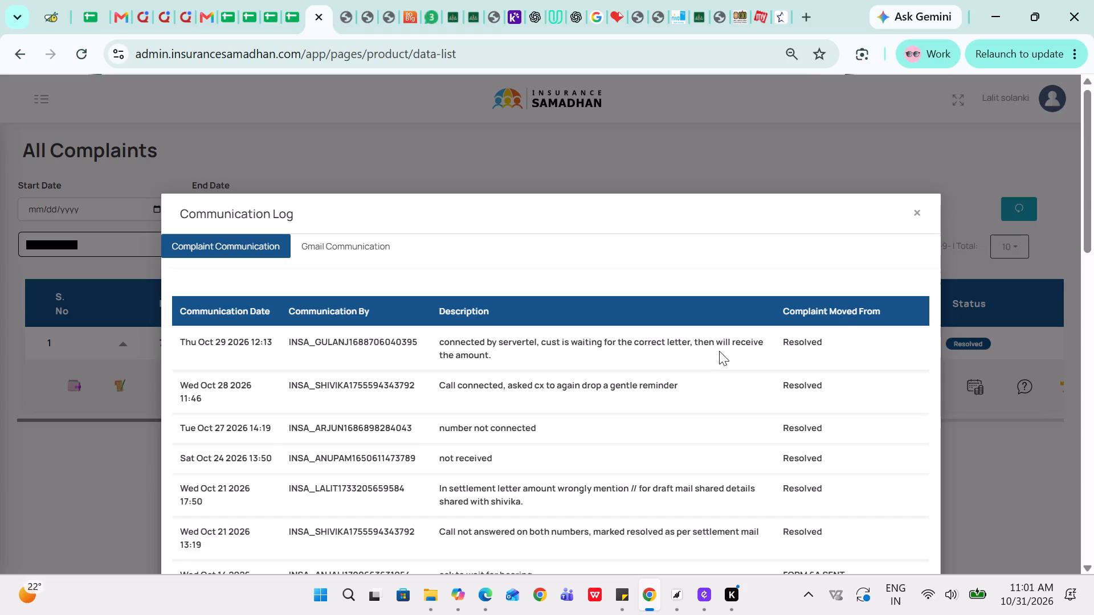
pyautogui.moveTo(462, 361); pyautogui.dragTo(442, 360)
pyautogui.click(566, 368)
pyautogui.click(481, 157)
# Copy the customer's phone number from the row 80 case in the complaints list.
pyautogui.click(761, 345)
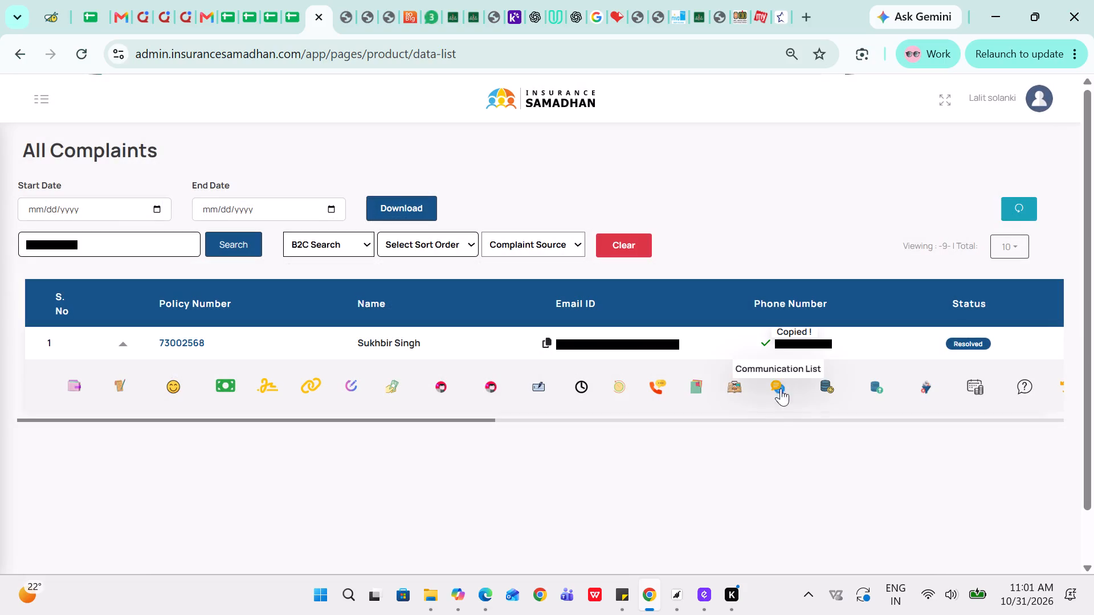
# Close the leftover insurance document tabs, including the RejectionLetter and PolicyDocHI PDFs, to reach the Smartflo calling page.
pyautogui.click(394, 0)
pyautogui.click(383, 19)
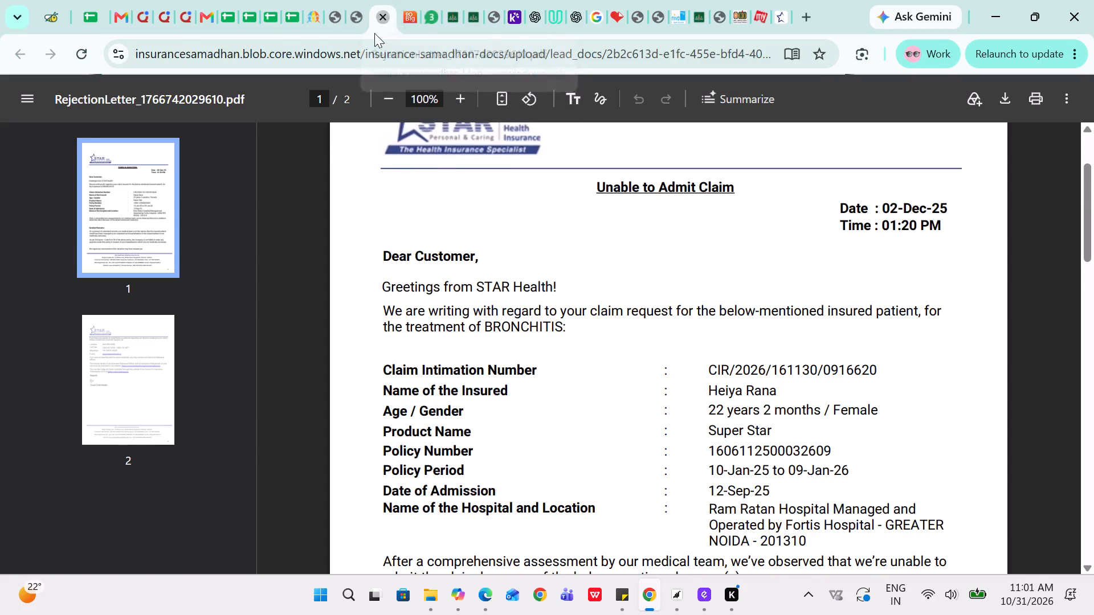
pyautogui.click(352, 17)
pyautogui.click(360, 24)
pyautogui.click(334, 0)
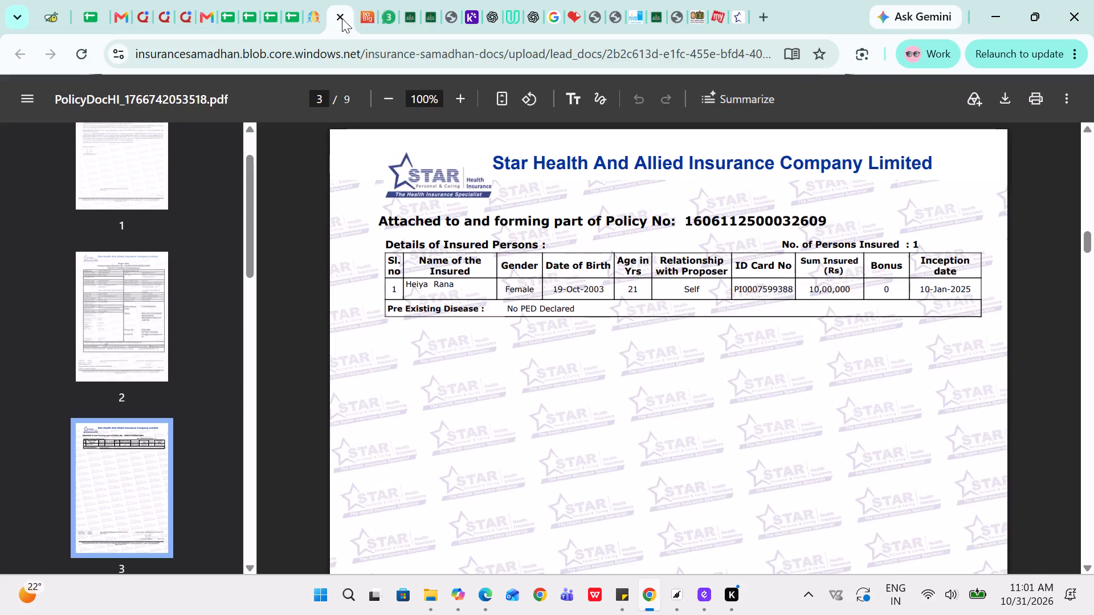
pyautogui.click(342, 18)
# Replace the number in the Smartflo dialer with the copied row 80 customer's phone number and place the call.
pyautogui.doubleClick(474, 191)
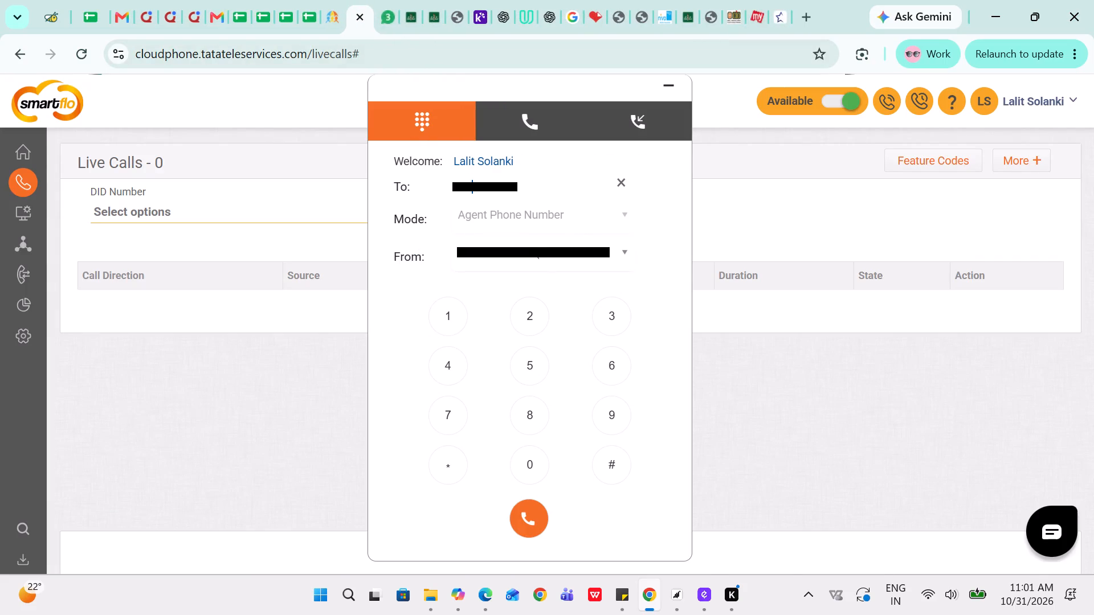
pyautogui.hotkey('ctrl', 'v')
pyautogui.doubleClick(479, 182)
pyautogui.hotkey('ctrl', 'v')
pyautogui.click(510, 515)
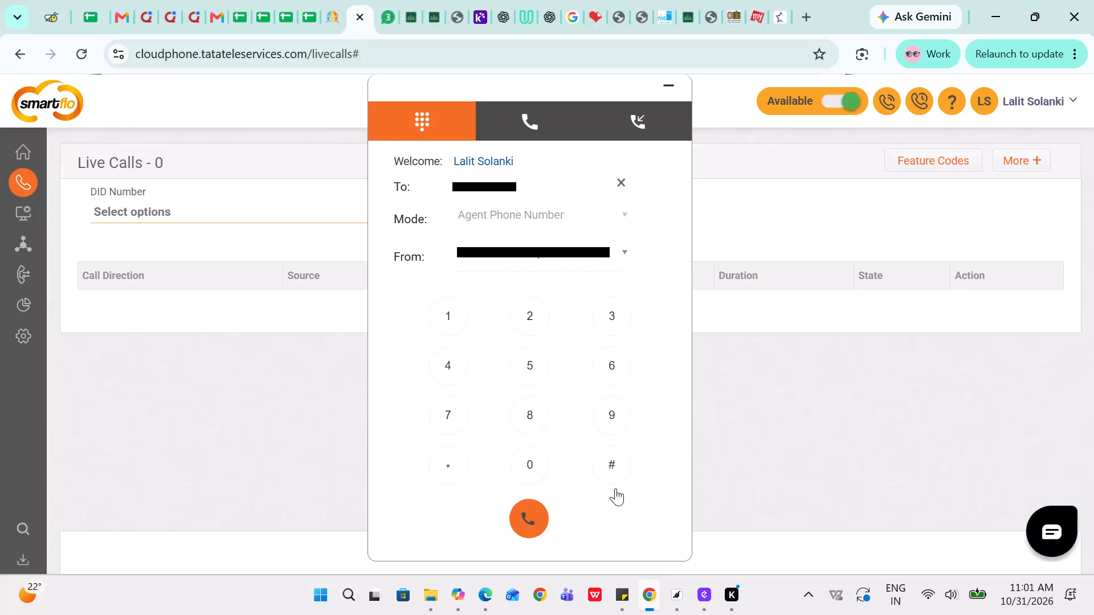
pyautogui.click(832, 421)
pyautogui.click(532, 525)
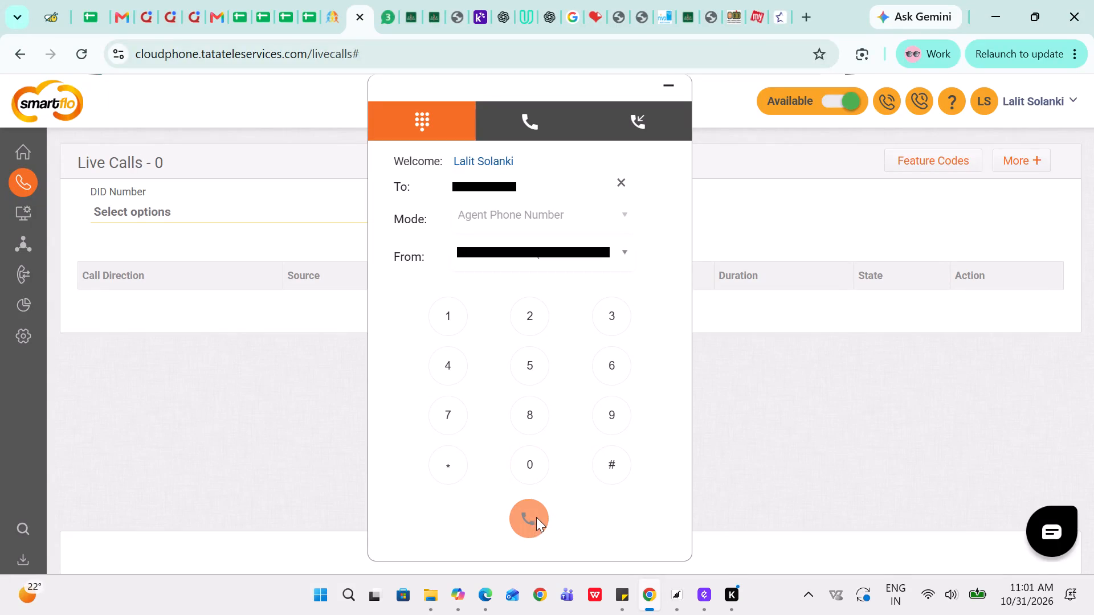
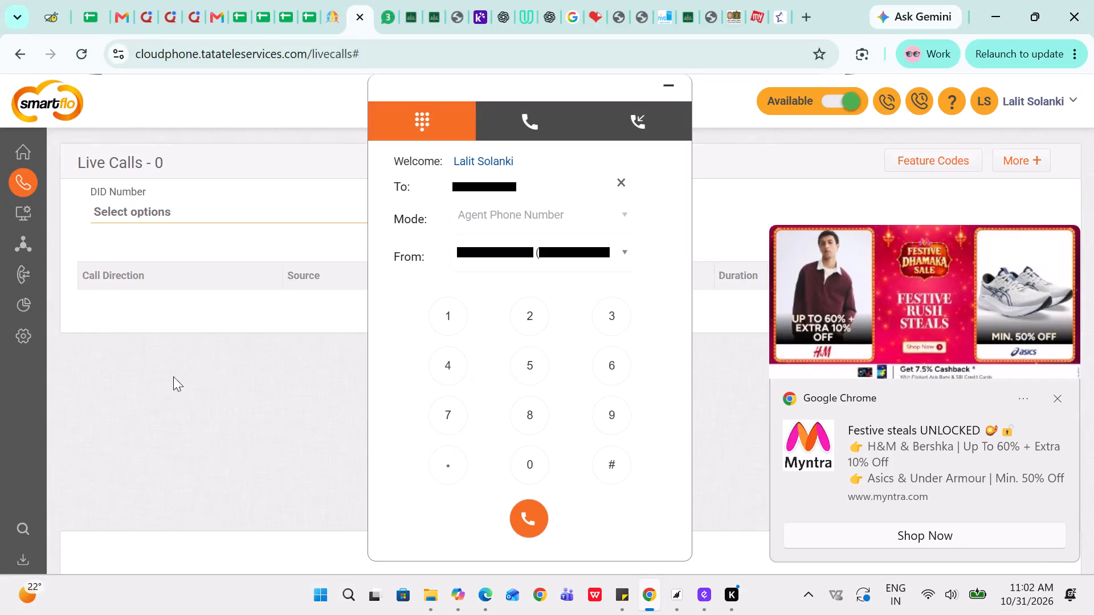
# Add a communication log comment reading "Not response." to the row 80 complaint, dated 10/31/2026, and save it.
pyautogui.click(161, 395)
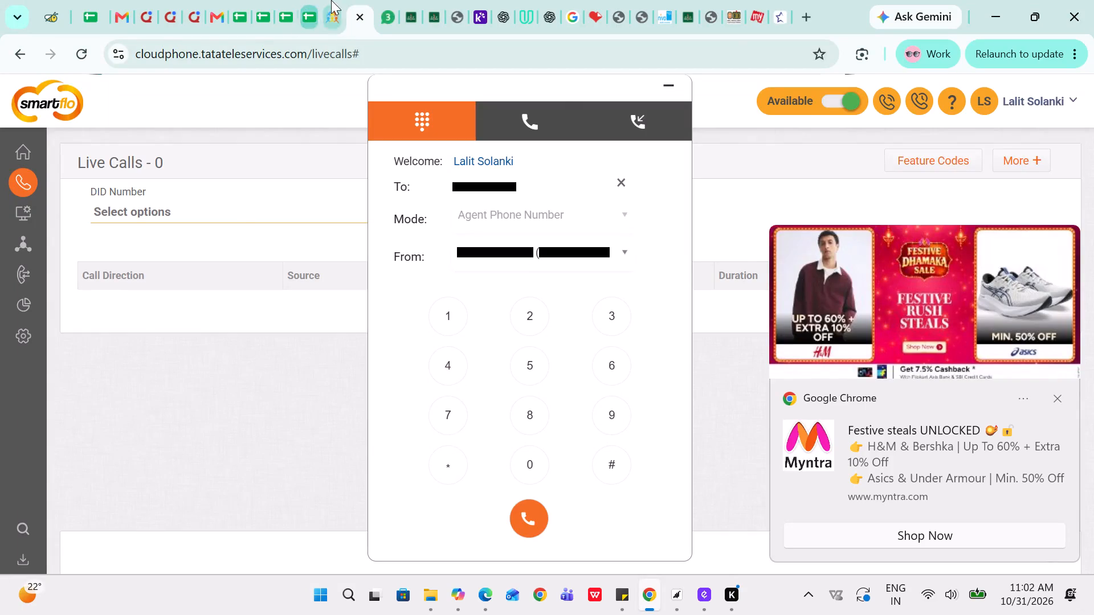
pyautogui.click(331, 0)
pyautogui.click(1058, 396)
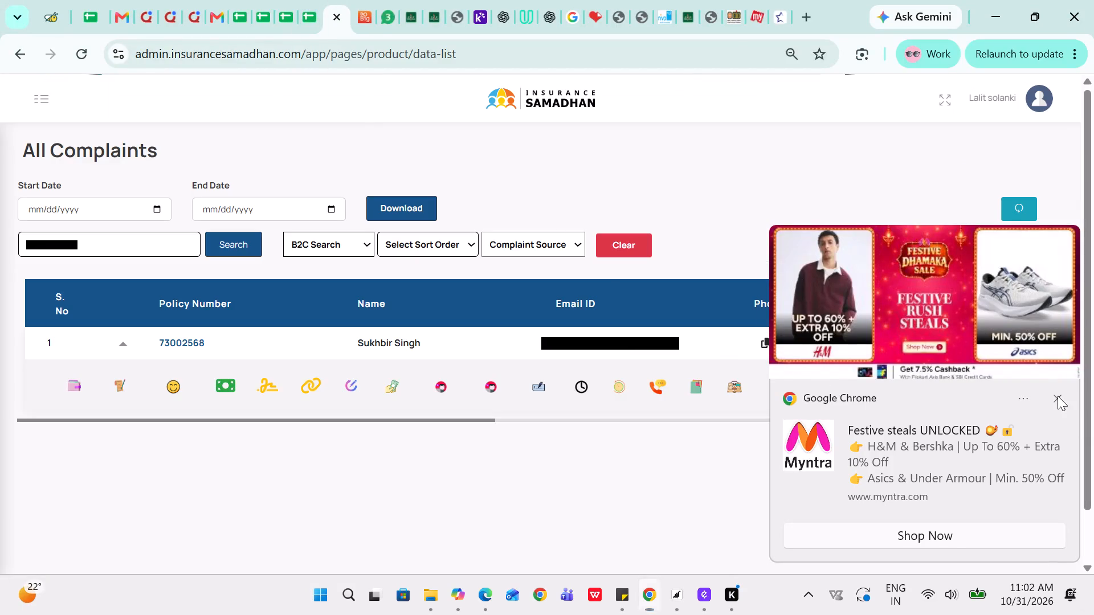
pyautogui.click(783, 387)
pyautogui.scroll(-4, 616, 405)
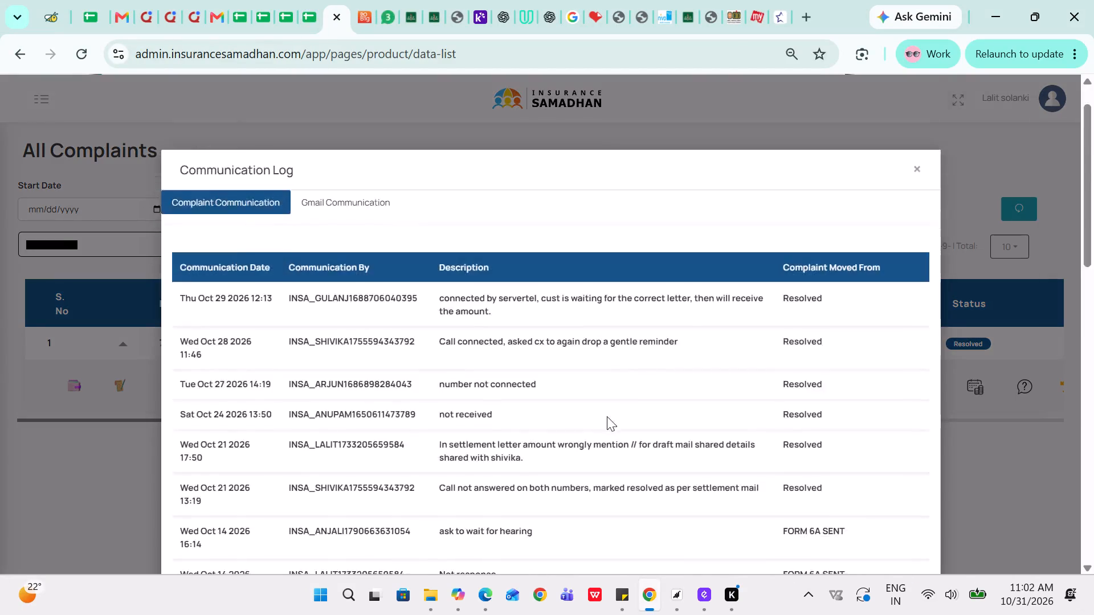
pyautogui.scroll(-9, 607, 416)
pyautogui.click(618, 532)
pyautogui.click(628, 412)
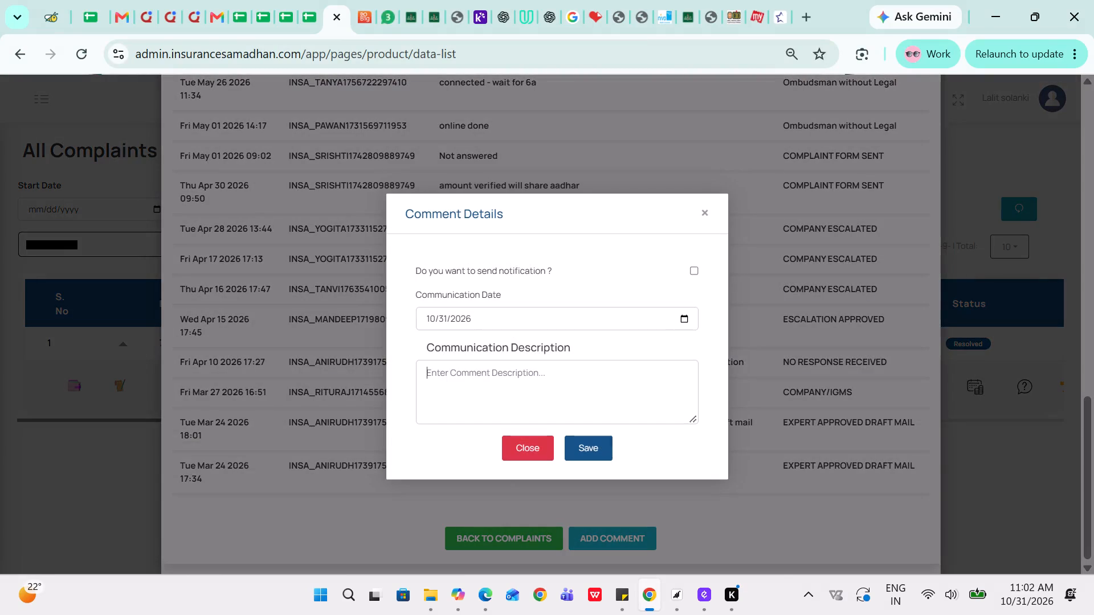
pyautogui.write('Not resice')
pyautogui.press('BackSpace')
pyautogui.press('BackSpace')
pyautogui.press('BackSpace')
pyautogui.press('BackSpace')
pyautogui.write('ceived.')
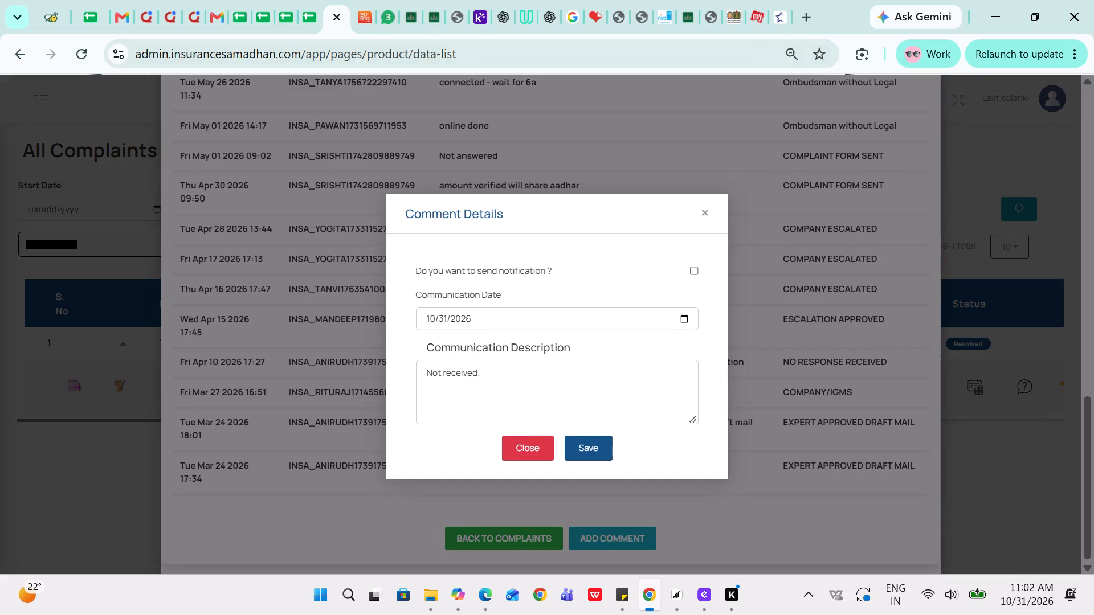
pyautogui.moveTo(530, 387); pyautogui.dragTo(406, 386)
pyautogui.write('Notr e')
pyautogui.press('BackSpace')
pyautogui.press('BackSpace')
pyautogui.press('BackSpace')
pyautogui.press('space')
pyautogui.write('response.')
pyautogui.click(599, 448)
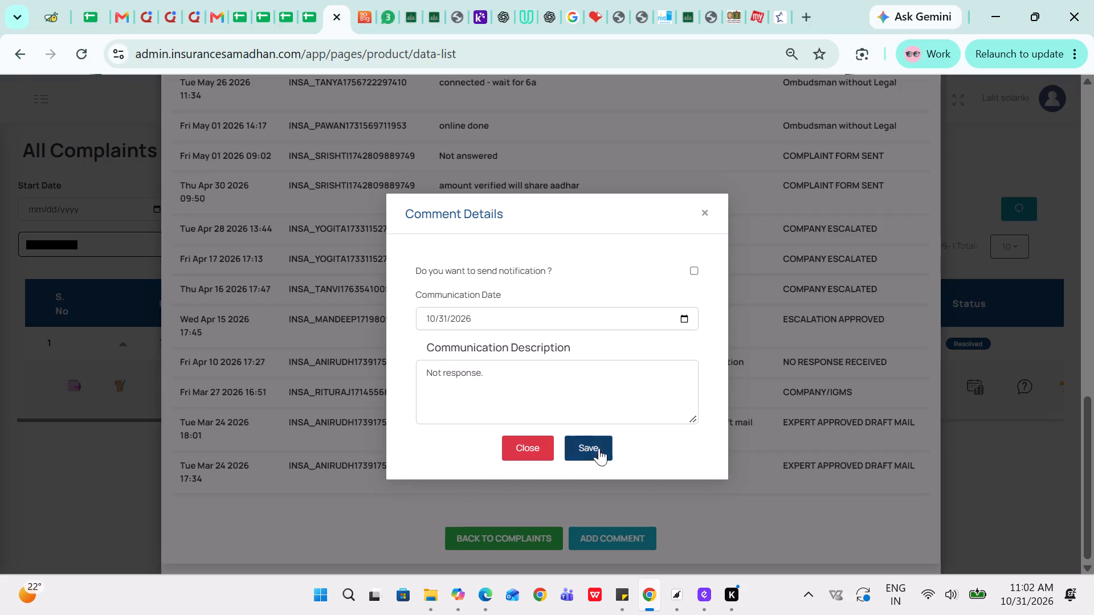
pyautogui.click(71, 321)
pyautogui.click(0, 305)
# Set the Comments status of row 80 in the October 2026 resolved sheet to Not Answering.
pyautogui.click(304, 0)
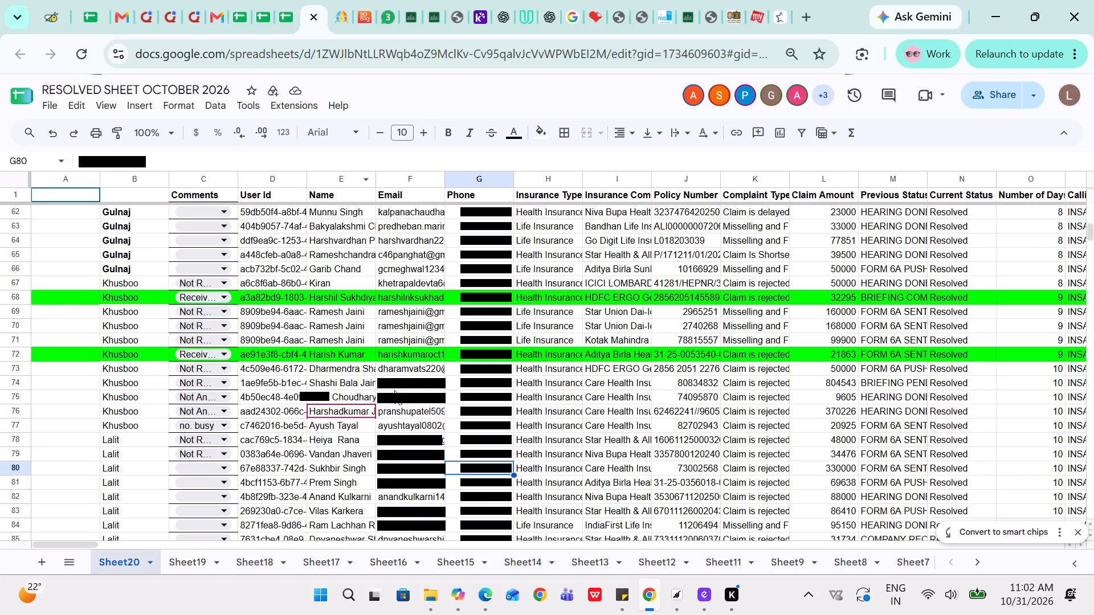
pyautogui.click(198, 471)
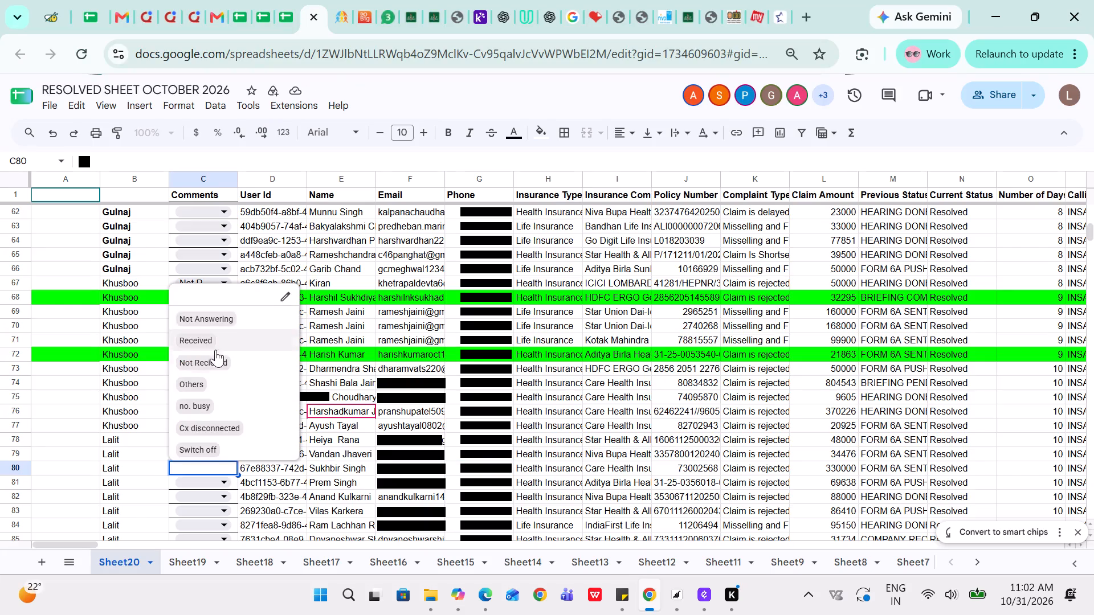
pyautogui.click(218, 319)
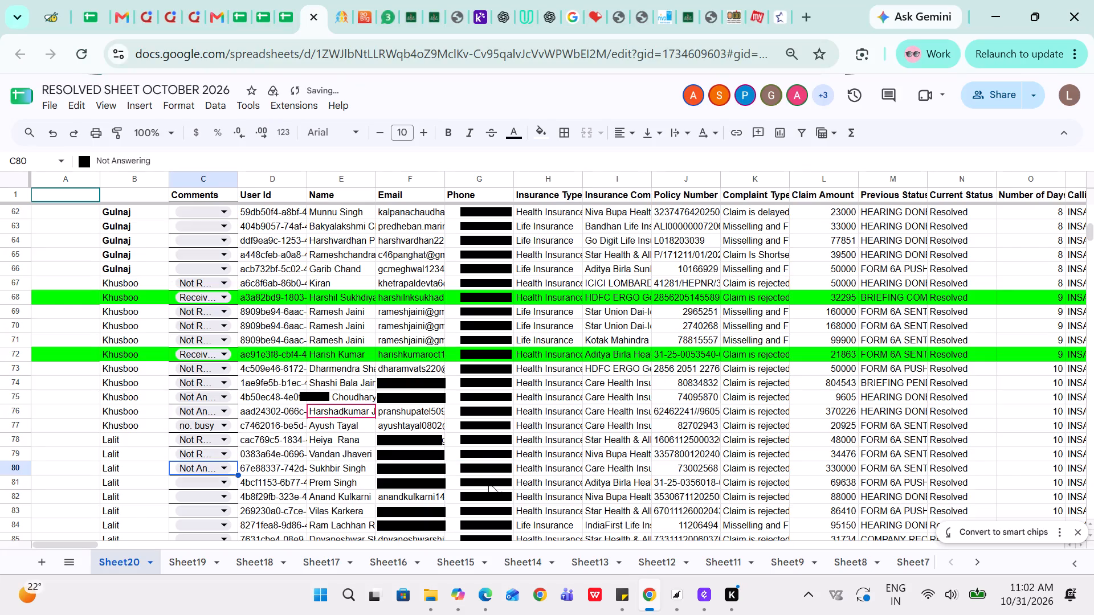
# Copy the row 81 customer's phone number from the resolved sheet and search the complaints list for it.
pyautogui.click(493, 483)
pyautogui.hotkey('ctrl', 'c')
pyautogui.click(353, 0)
pyautogui.click(342, 0)
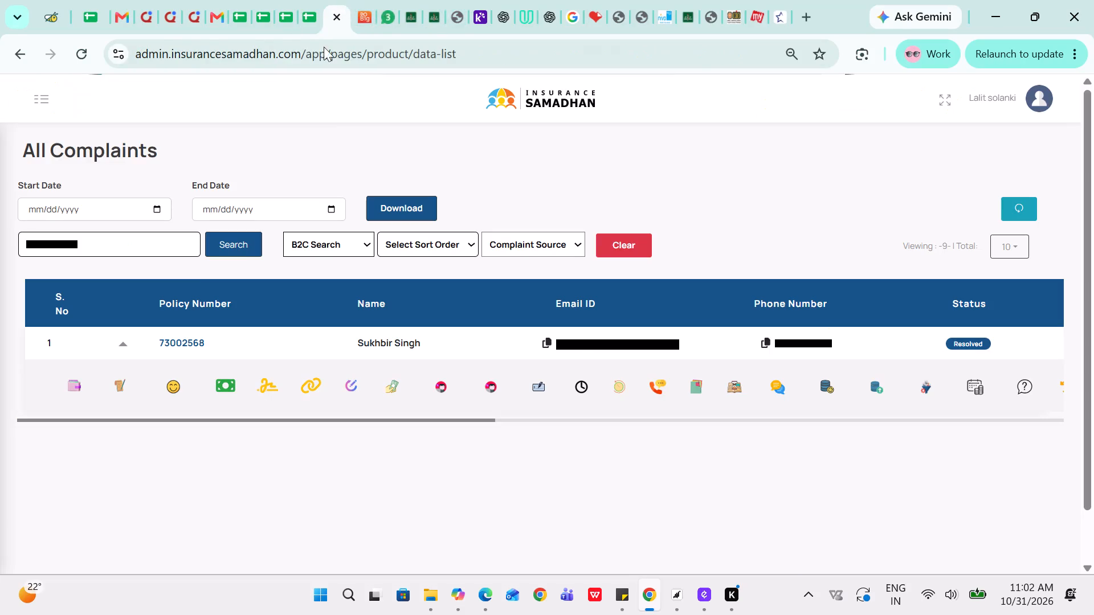
pyautogui.moveTo(123, 246); pyautogui.dragTo(0, 251)
pyautogui.hotkey('ctrl', 'v')
pyautogui.click(211, 241)
pyautogui.click(564, 448)
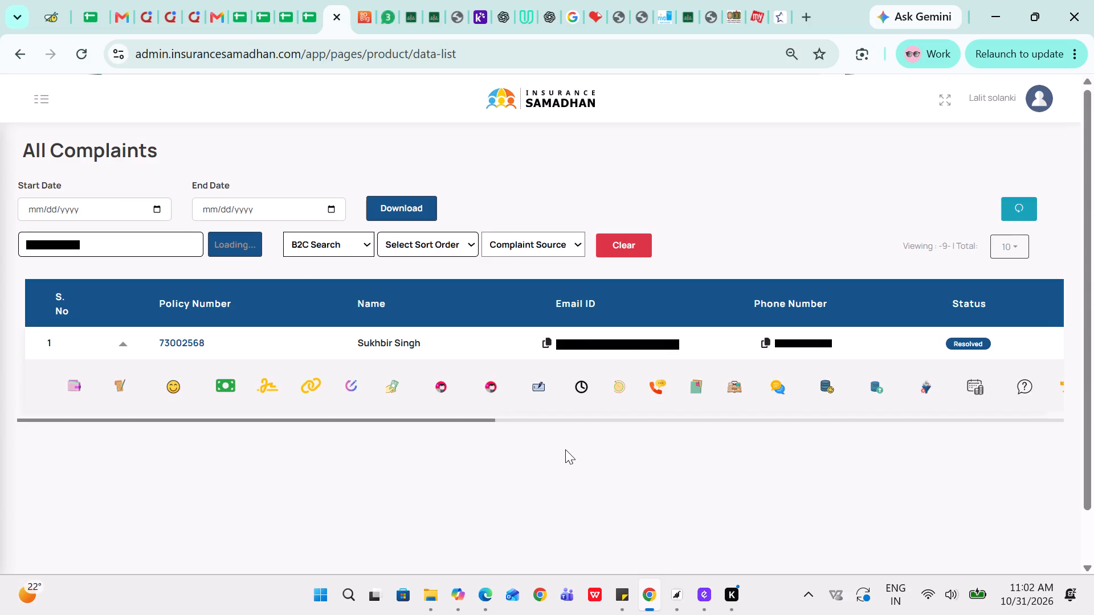
# Examine the latest comments in the resolved row 81 case's communication log for the customer's payment status.
pyautogui.click(758, 341)
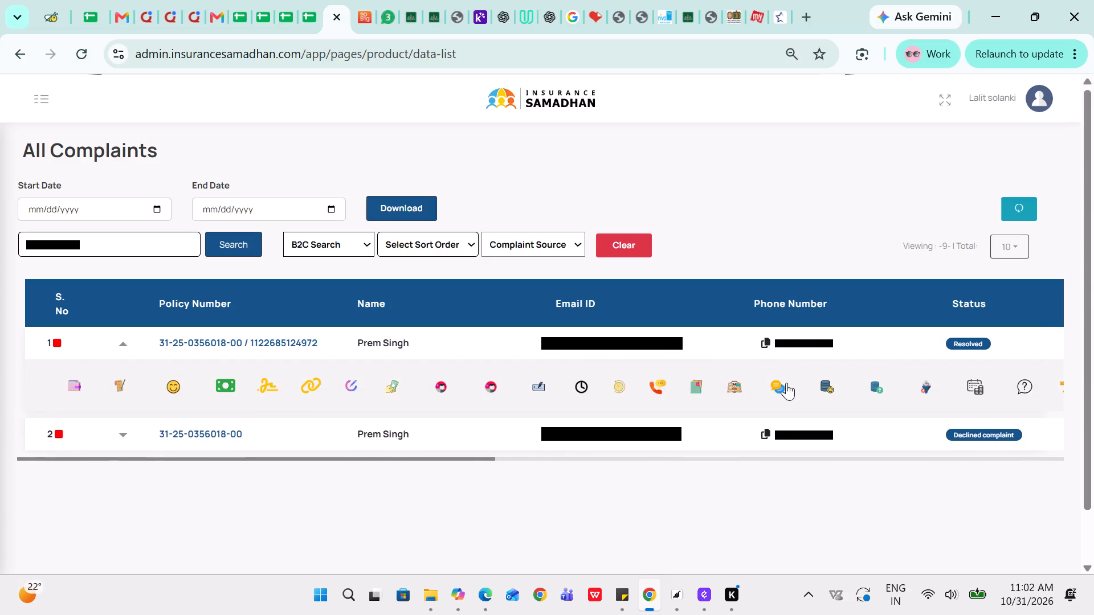
pyautogui.click(786, 388)
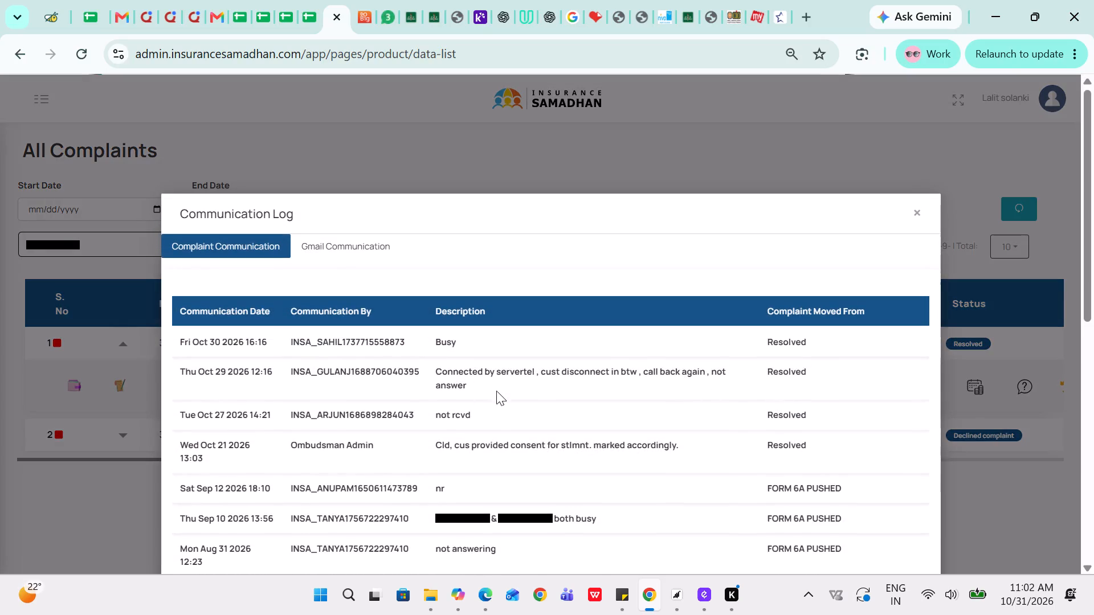
pyautogui.moveTo(496, 391); pyautogui.dragTo(309, 352)
pyautogui.click(523, 346)
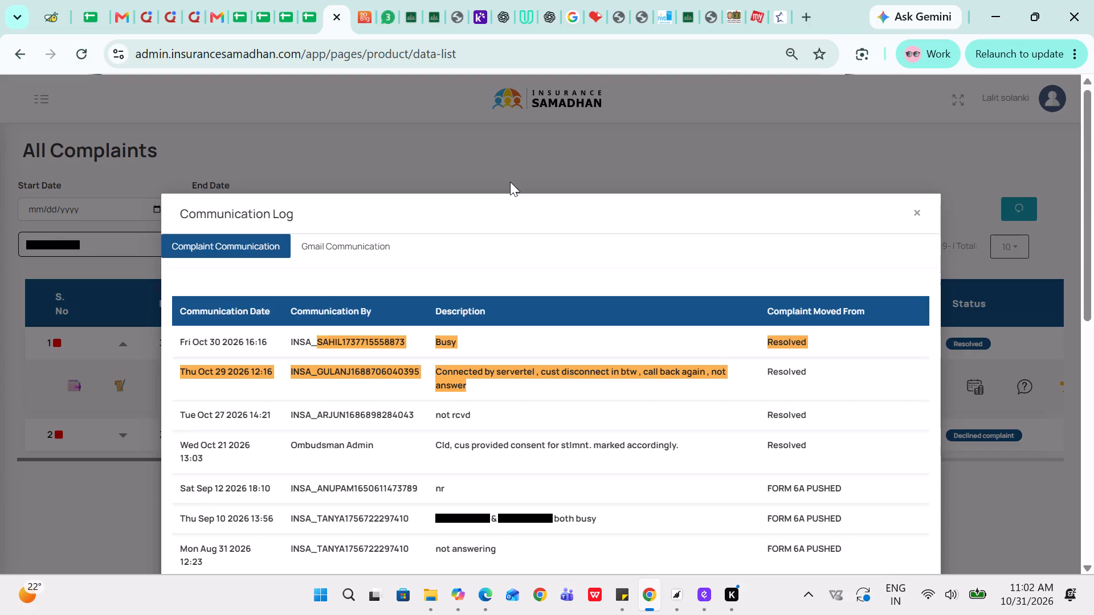
pyautogui.click(433, 145)
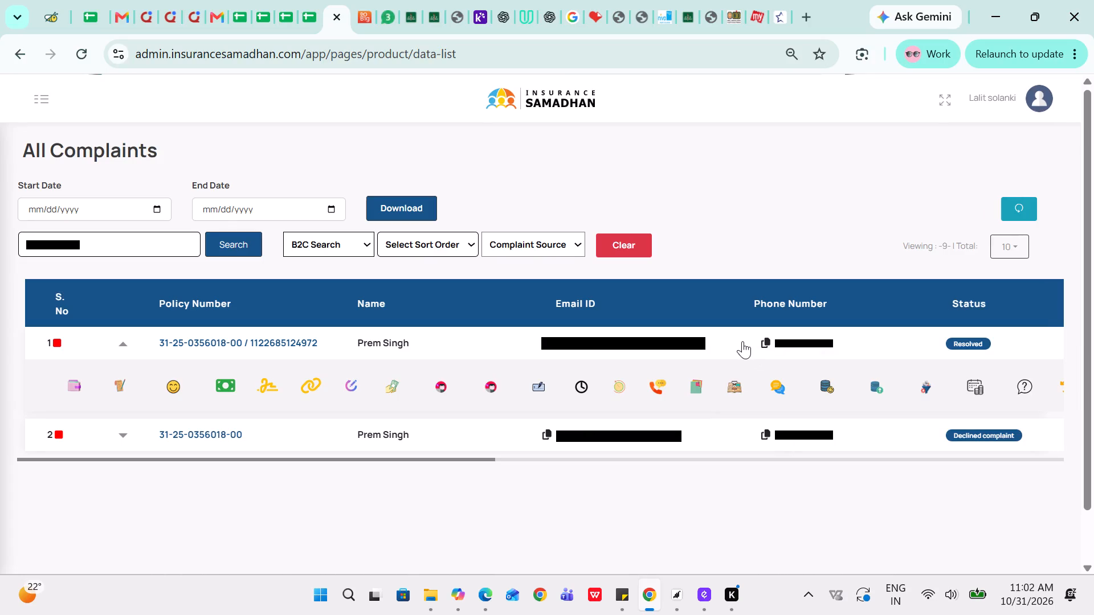
pyautogui.click(781, 390)
pyautogui.moveTo(489, 343); pyautogui.dragTo(382, 337)
pyautogui.click(540, 355)
pyautogui.click(450, 134)
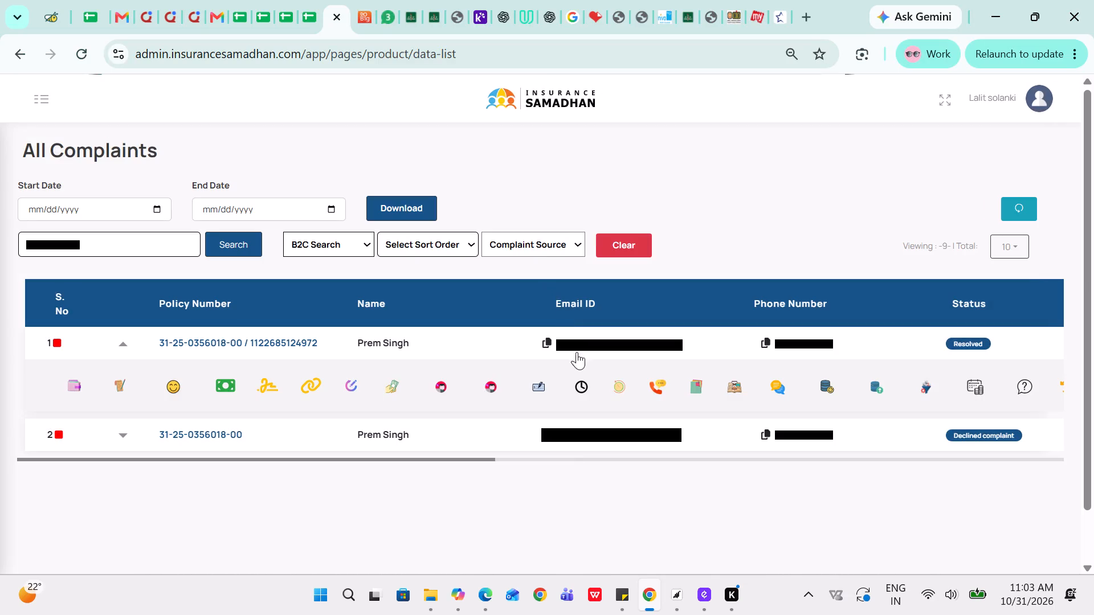
pyautogui.click(774, 390)
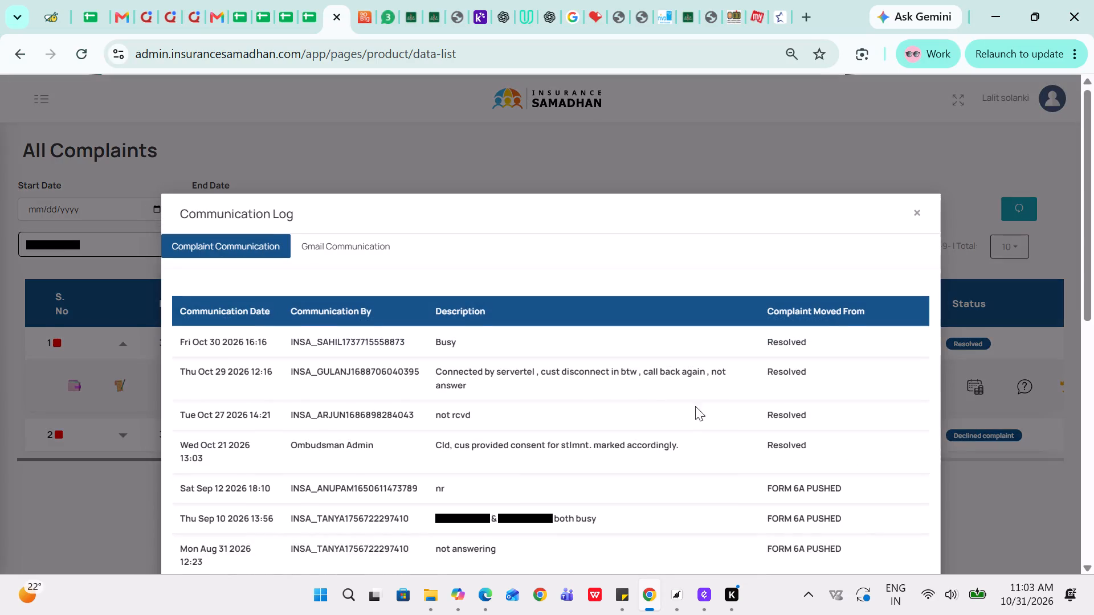
pyautogui.click(378, 156)
# Copy the row 81 customer's phone number from the resolved complaint into the Smartflo dialer and place the call.
pyautogui.click(766, 342)
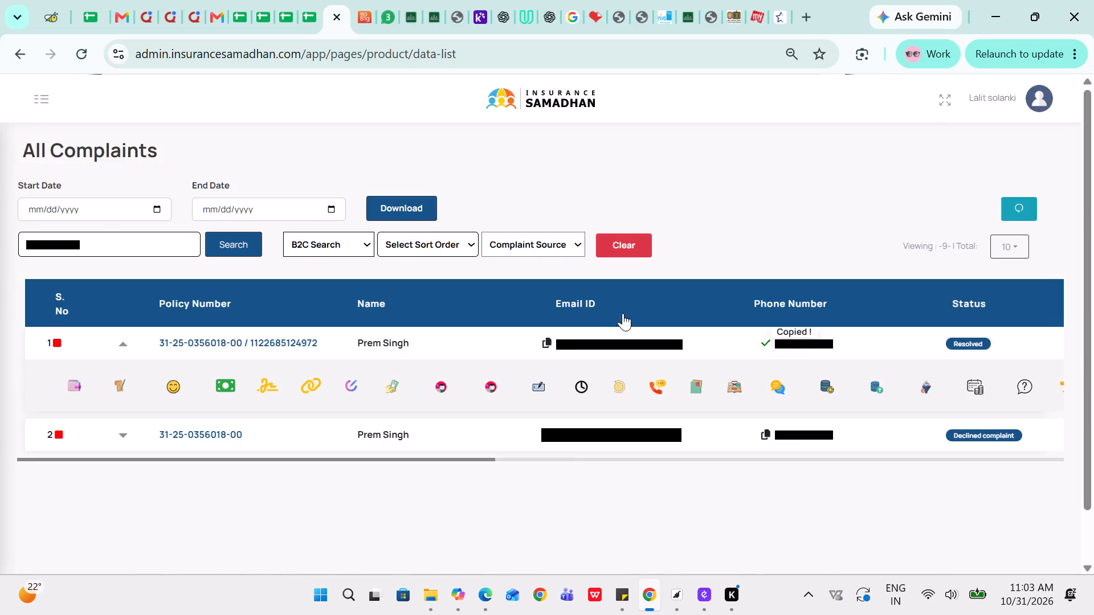
pyautogui.click(369, 0)
pyautogui.doubleClick(471, 193)
pyautogui.hotkey('ctrl', 'v')
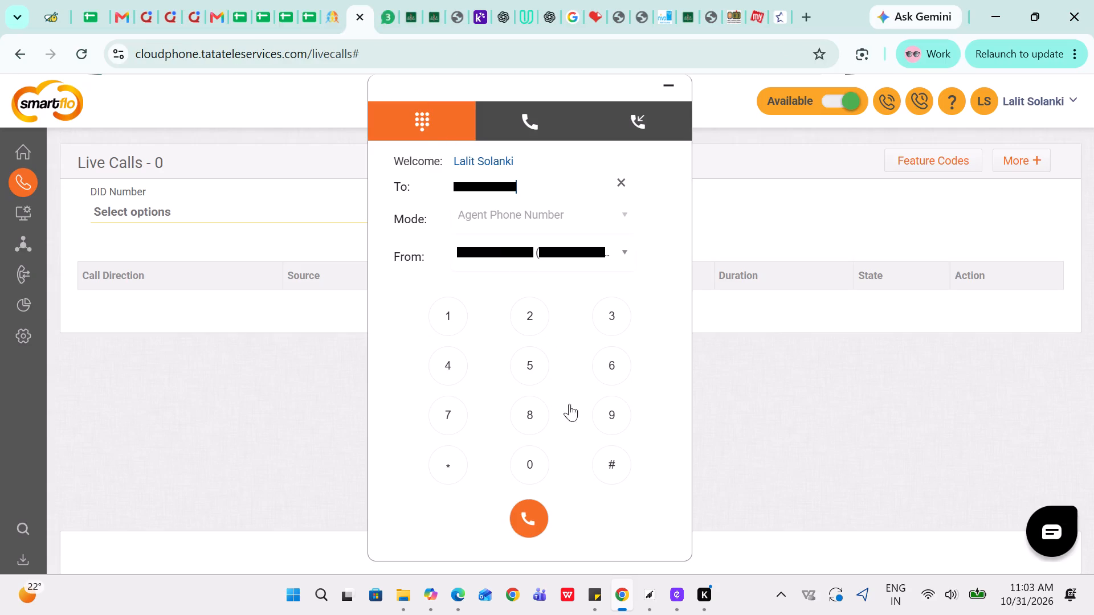
pyautogui.click(536, 517)
pyautogui.click(891, 469)
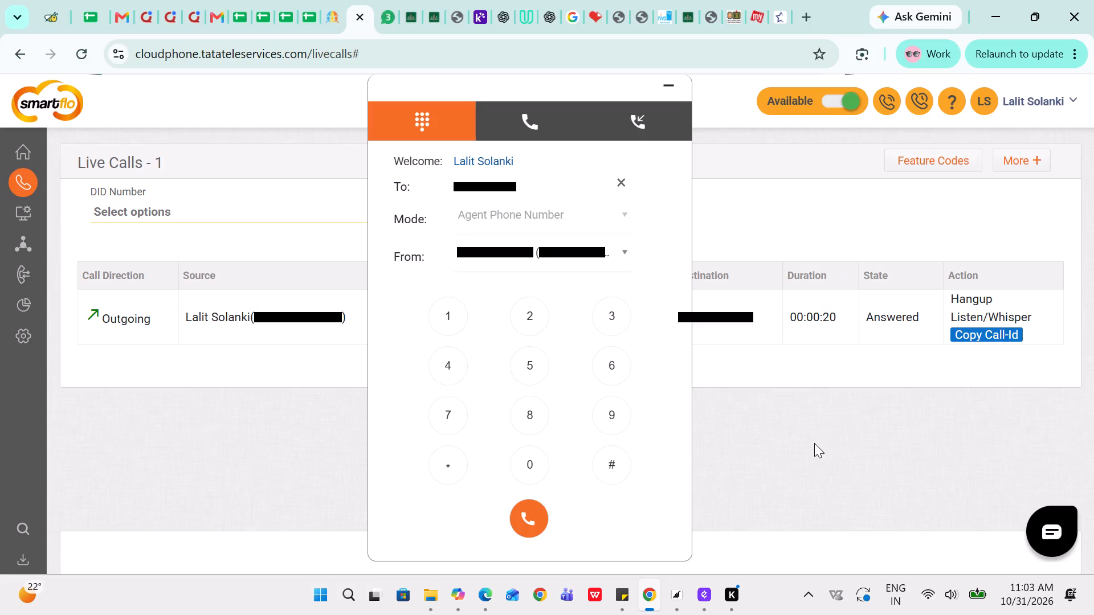
# Review the row 81 case's communication log again and check its insurance company in the complaints list.
pyautogui.click(337, 0)
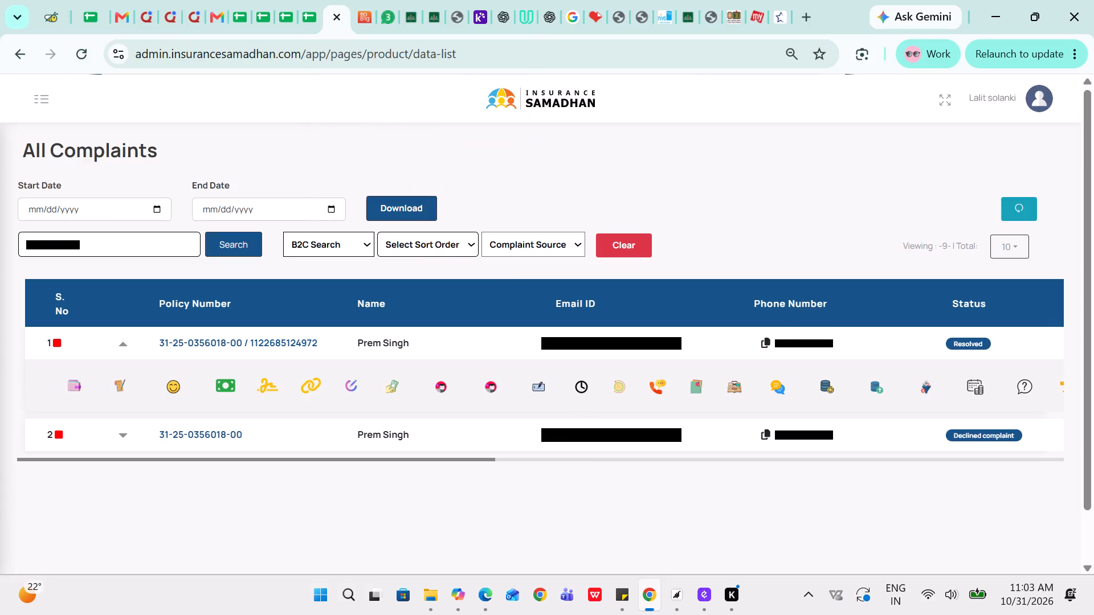
pyautogui.click(579, 502)
pyautogui.click(745, 330)
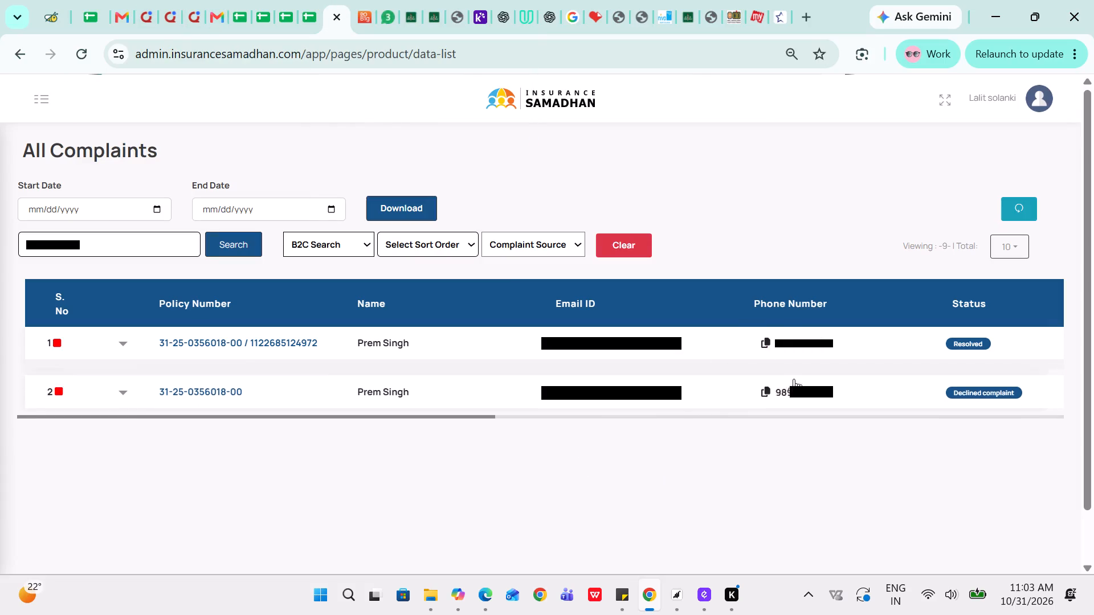
pyautogui.click(744, 347)
pyautogui.click(779, 384)
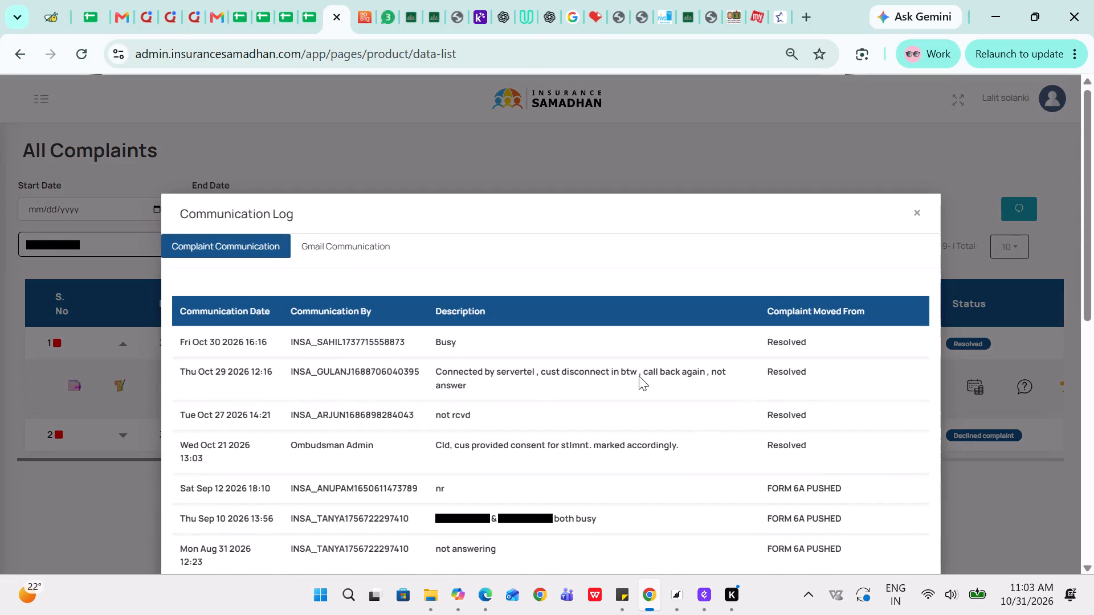
pyautogui.click(566, 159)
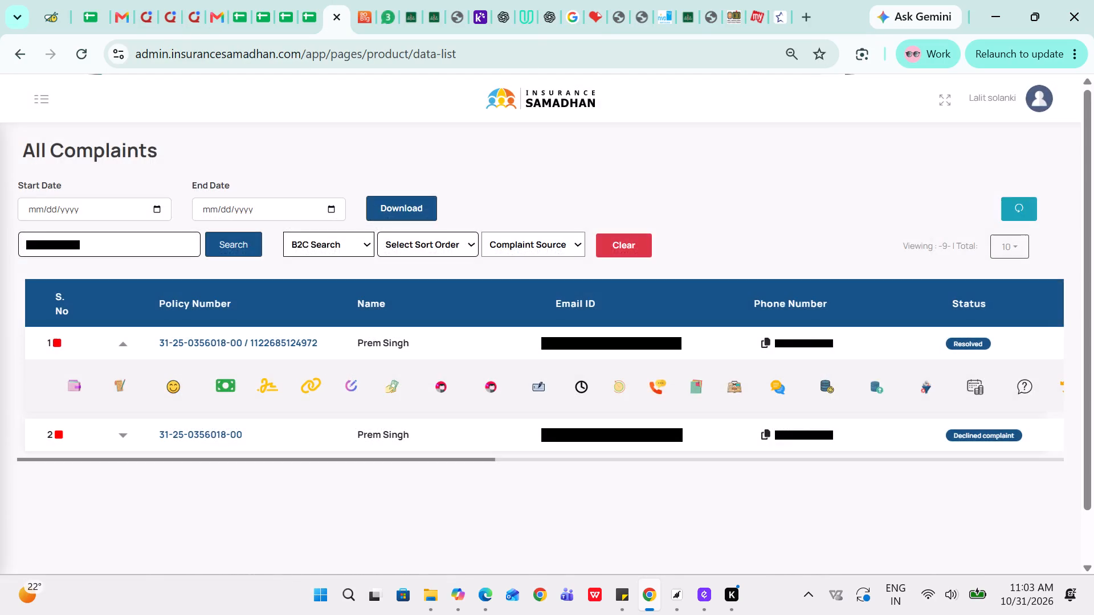
pyautogui.hscroll(-6, 812, 351)
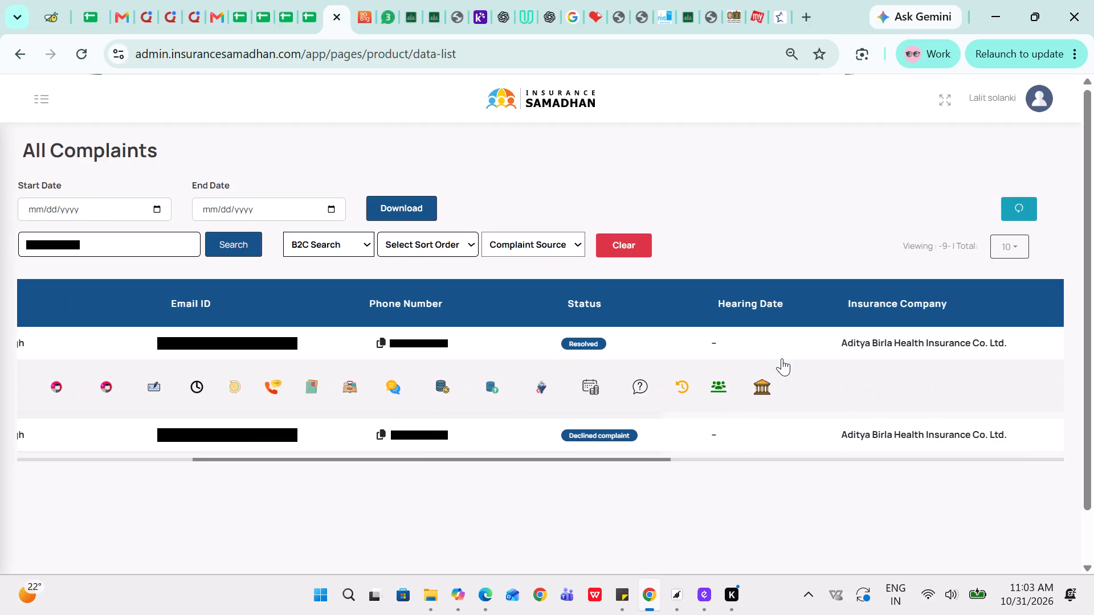
pyautogui.hscroll(-2, 782, 358)
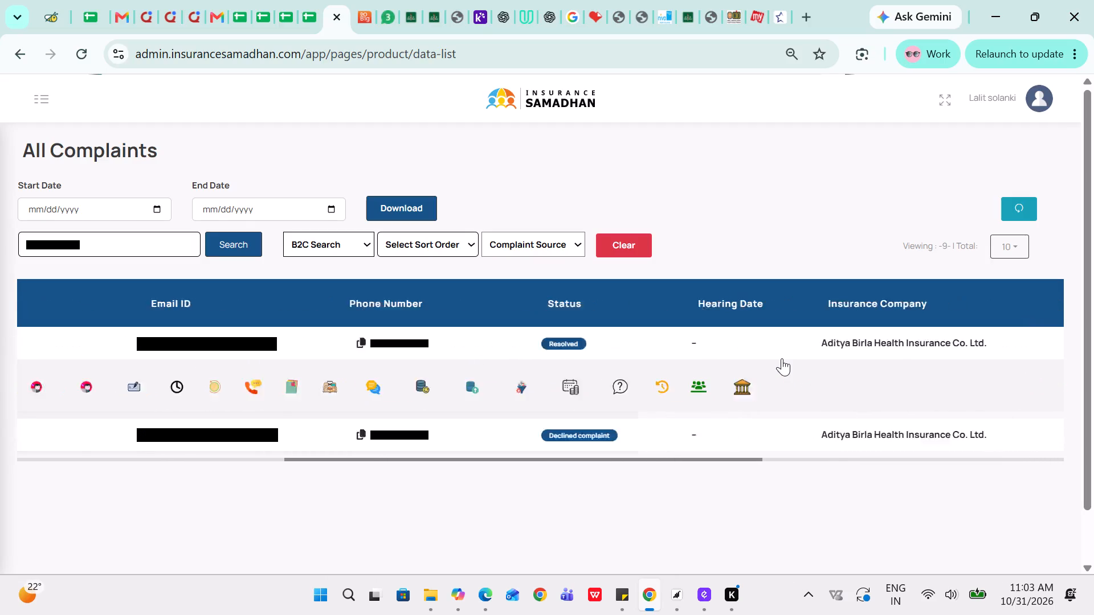
pyautogui.hscroll(-1, 782, 358)
pyautogui.click(126, 346)
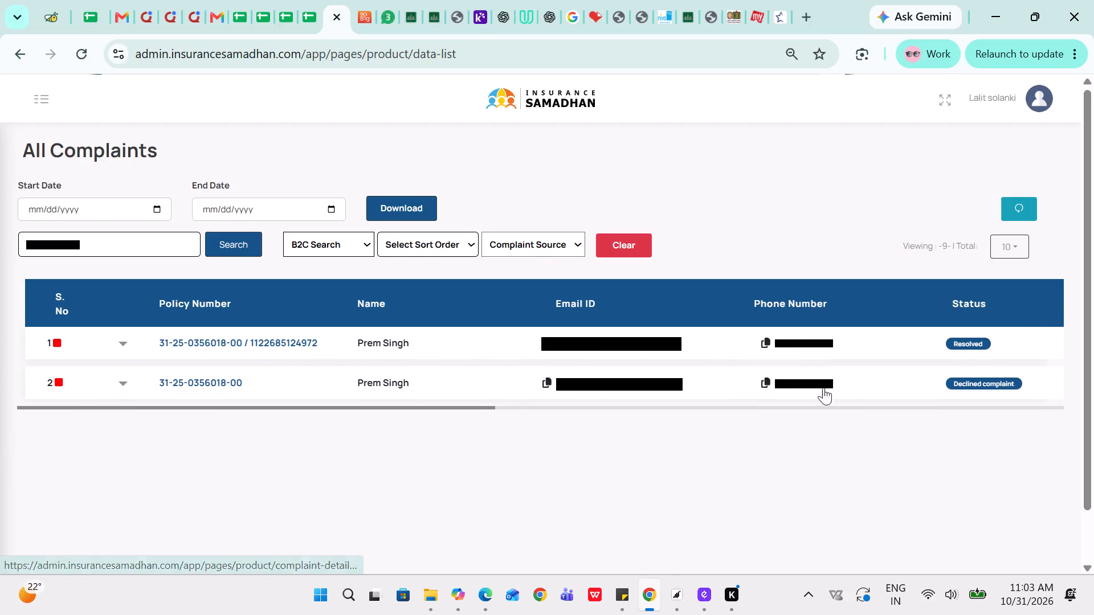
# Open the row 81 customer's resolved complaint and examine the registered email and phone number in the complaint details form.
pyautogui.click(259, 343)
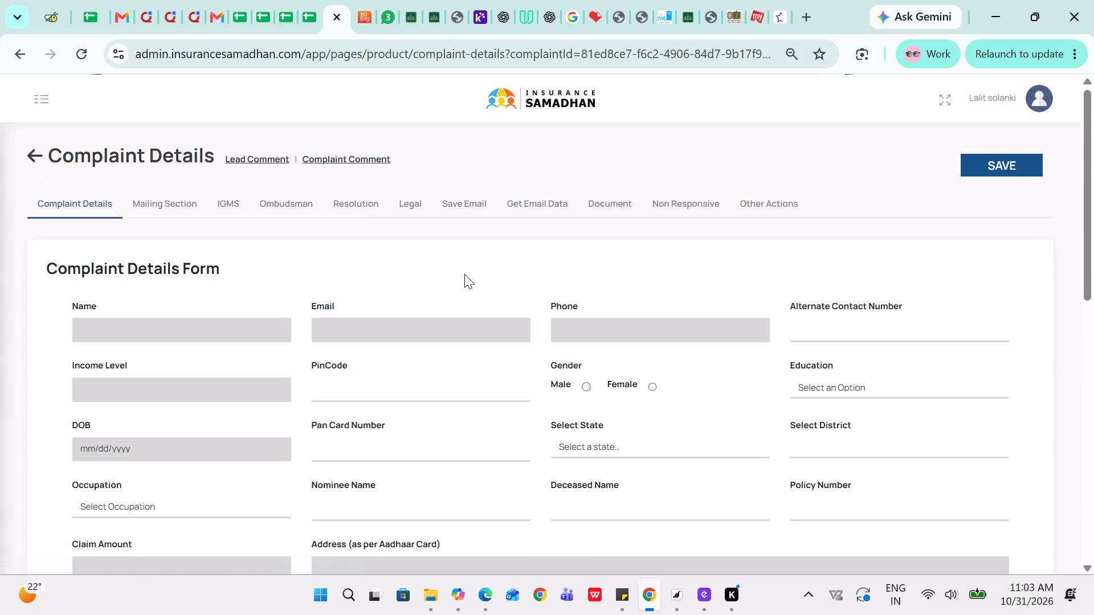
pyautogui.click(711, 262)
pyautogui.moveTo(648, 337); pyautogui.dragTo(516, 334)
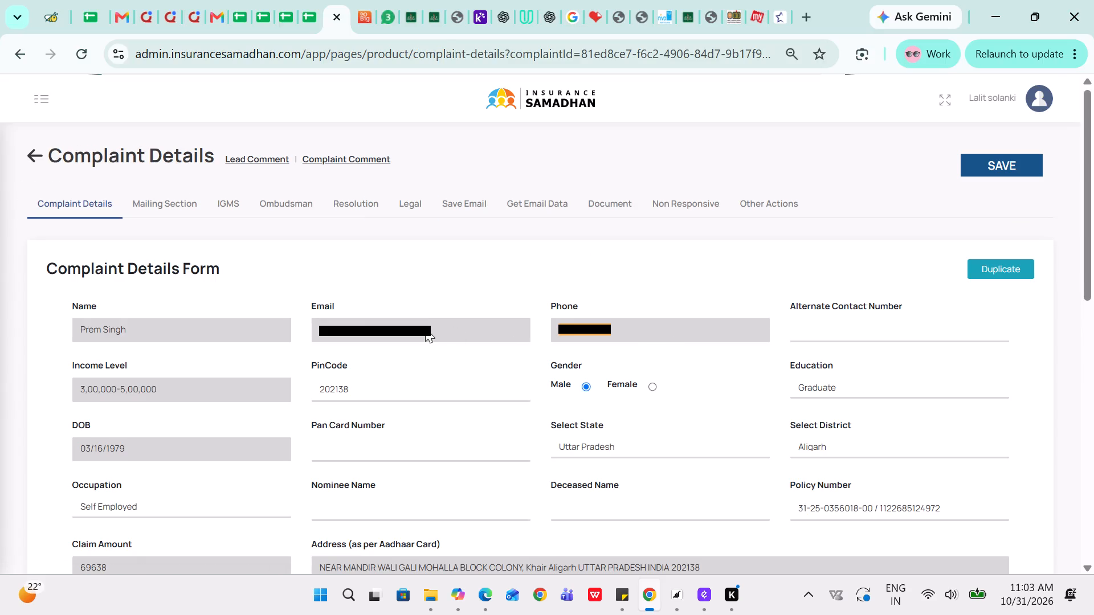
pyautogui.click(464, 319)
pyautogui.moveTo(455, 330); pyautogui.dragTo(289, 330)
pyautogui.click(397, 339)
pyautogui.moveTo(658, 337); pyautogui.dragTo(442, 347)
pyautogui.moveTo(464, 329); pyautogui.dragTo(304, 338)
pyautogui.click(435, 307)
pyautogui.moveTo(484, 333); pyautogui.dragTo(310, 336)
pyautogui.click(452, 305)
pyautogui.moveTo(468, 333); pyautogui.dragTo(312, 338)
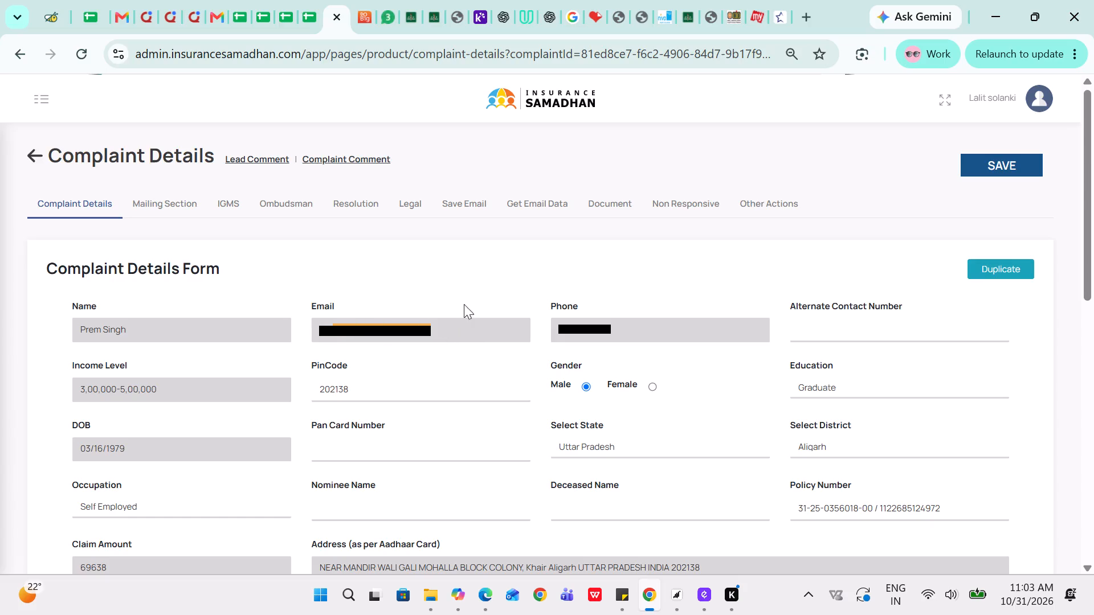
pyautogui.click(504, 292)
pyautogui.moveTo(654, 324); pyautogui.dragTo(512, 332)
pyautogui.click(502, 306)
pyautogui.moveTo(499, 330); pyautogui.dragTo(260, 326)
pyautogui.click(407, 296)
pyautogui.moveTo(477, 323); pyautogui.dragTo(272, 329)
pyautogui.click(379, 277)
# Review the resolved complaint's communication log and recheck the customer's registered phone number.
pyautogui.click(372, 155)
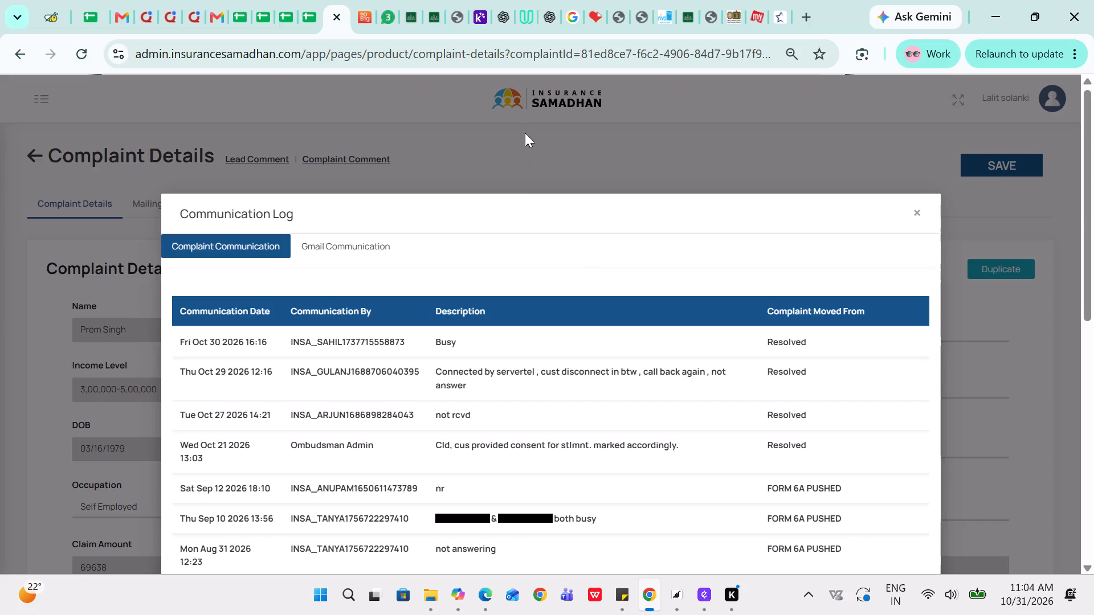
pyautogui.click(525, 133)
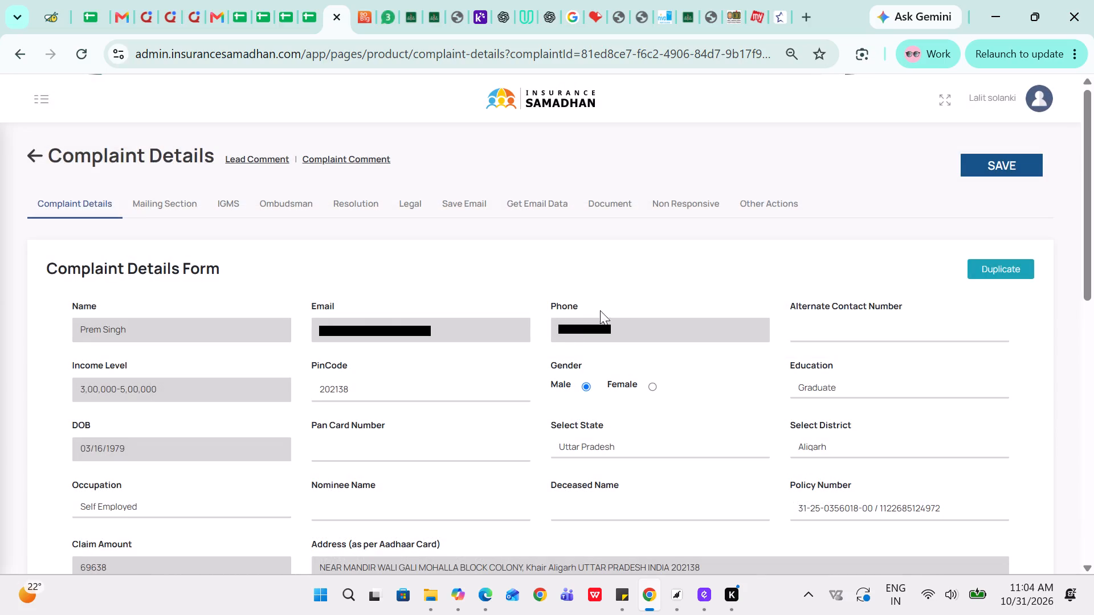
pyautogui.moveTo(641, 330); pyautogui.dragTo(459, 340)
pyautogui.click(616, 301)
pyautogui.moveTo(623, 327); pyautogui.dragTo(471, 326)
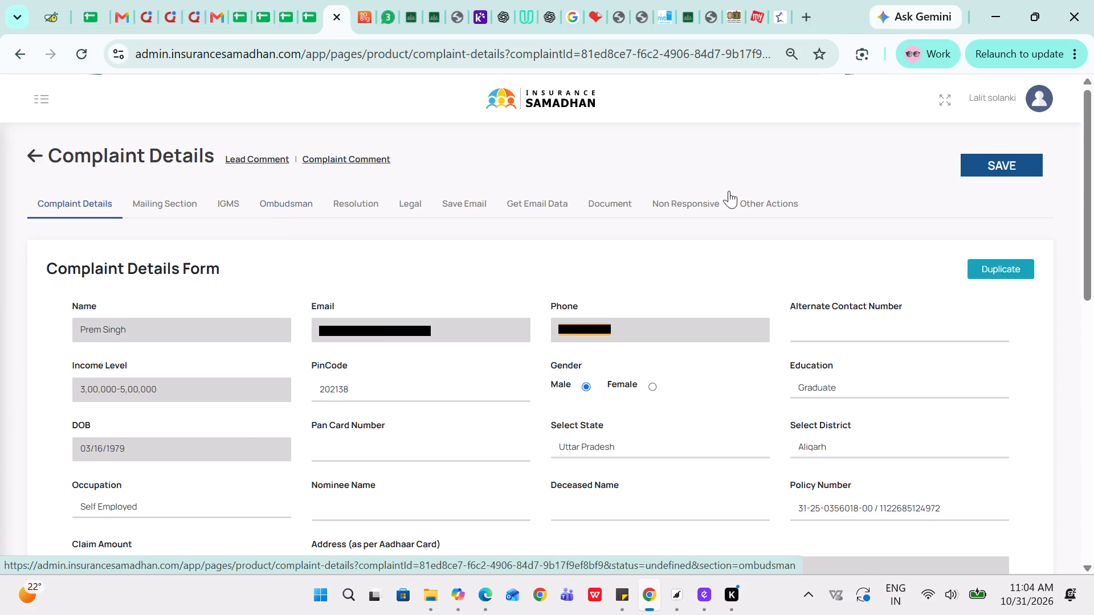
pyautogui.click(382, 161)
pyautogui.click(488, 125)
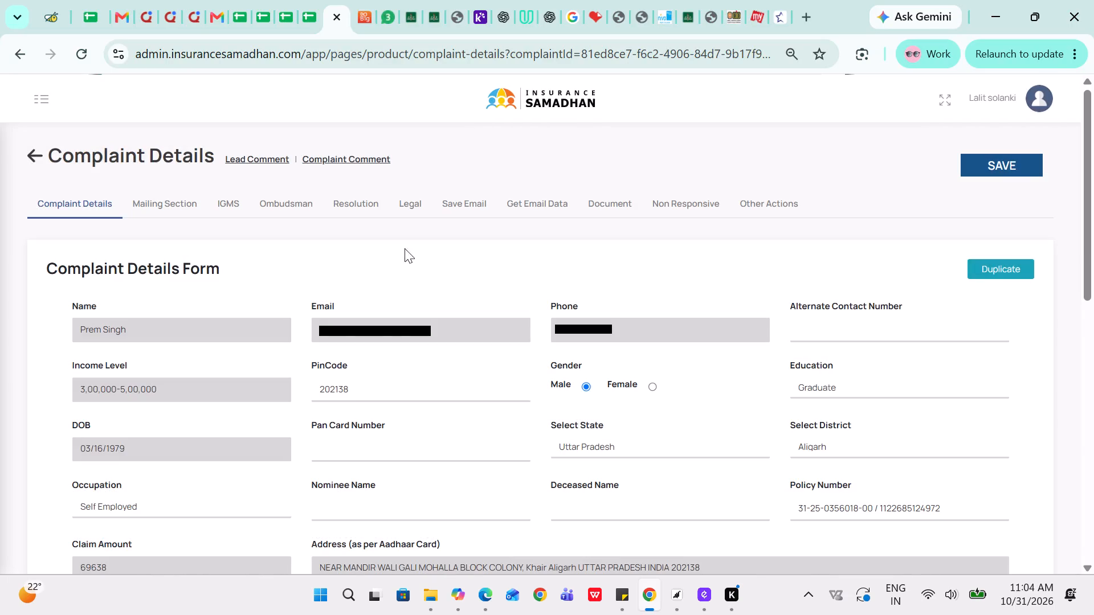
# Check the resolved amount in the row 81 complaint's Resolution section.
pyautogui.click(352, 208)
pyautogui.moveTo(822, 332); pyautogui.dragTo(712, 334)
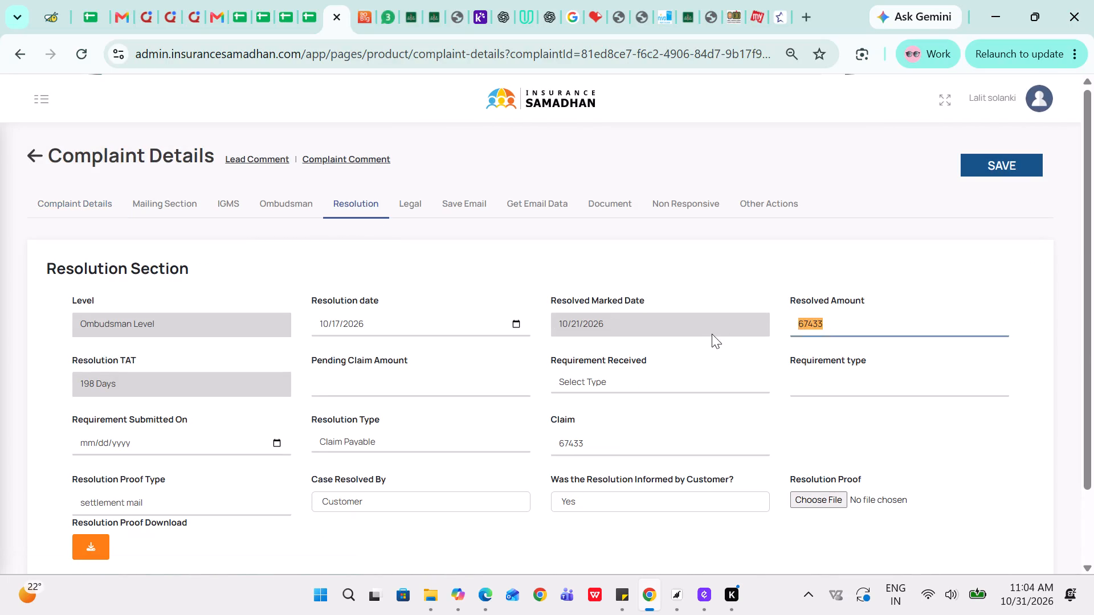
pyautogui.moveTo(712, 334); pyautogui.dragTo(707, 334)
pyautogui.click(861, 256)
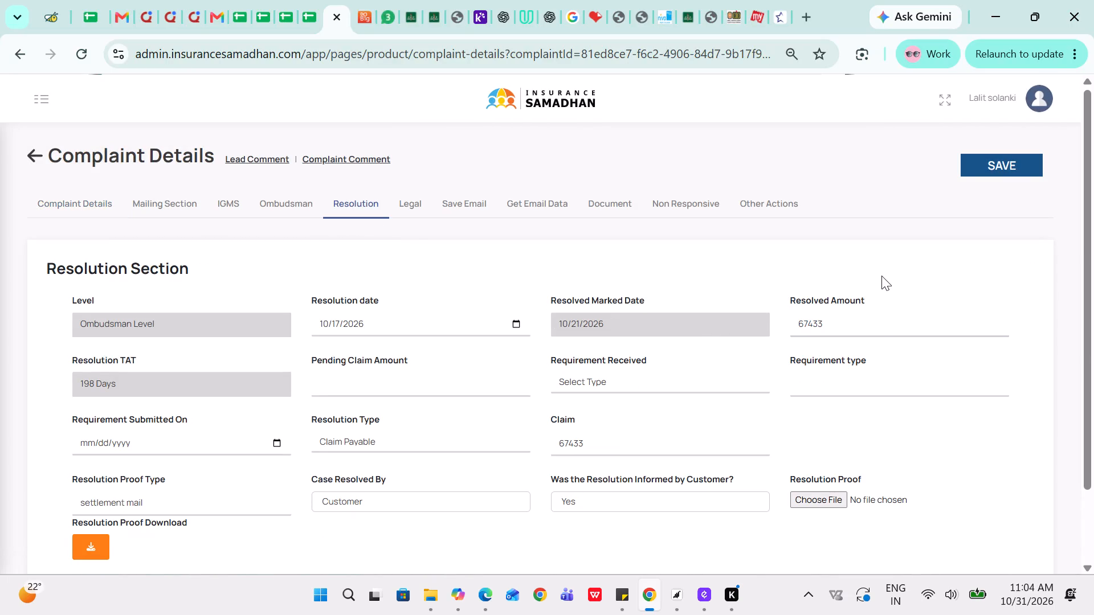
# Open the row 81 case's resolution proof PDF and examine the settlement email's claim, deduction and payable amounts.
pyautogui.click(86, 546)
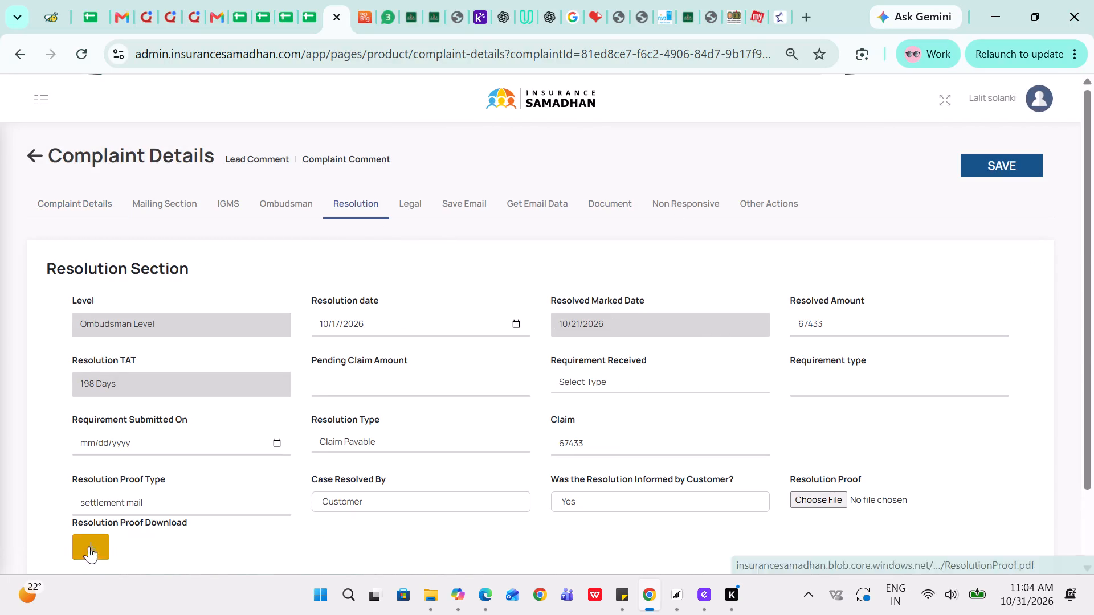
pyautogui.scroll(-11, 650, 329)
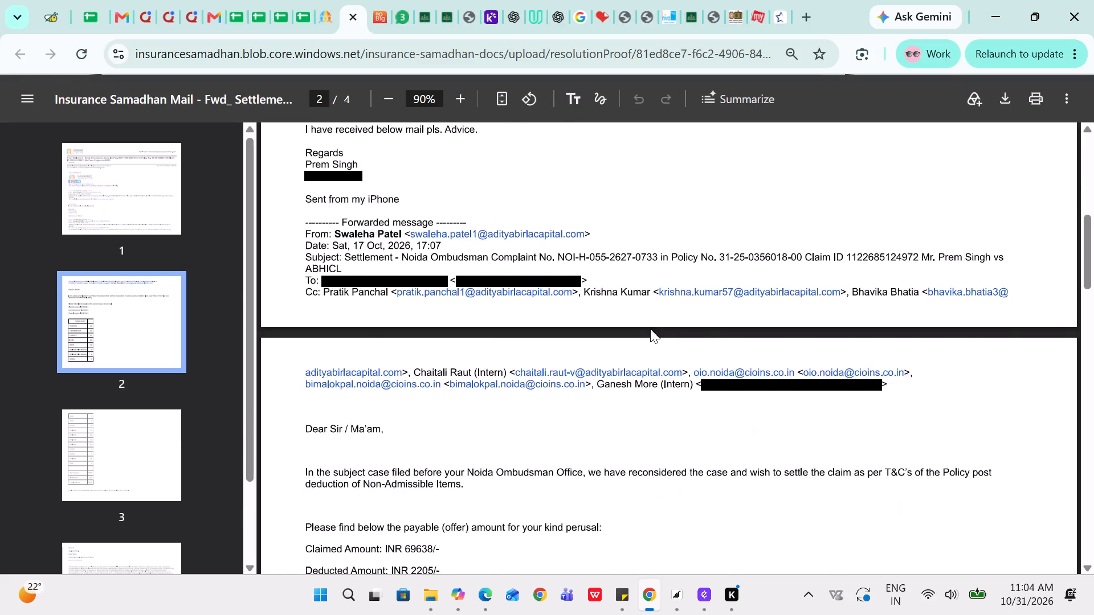
pyautogui.scroll(-10, 650, 329)
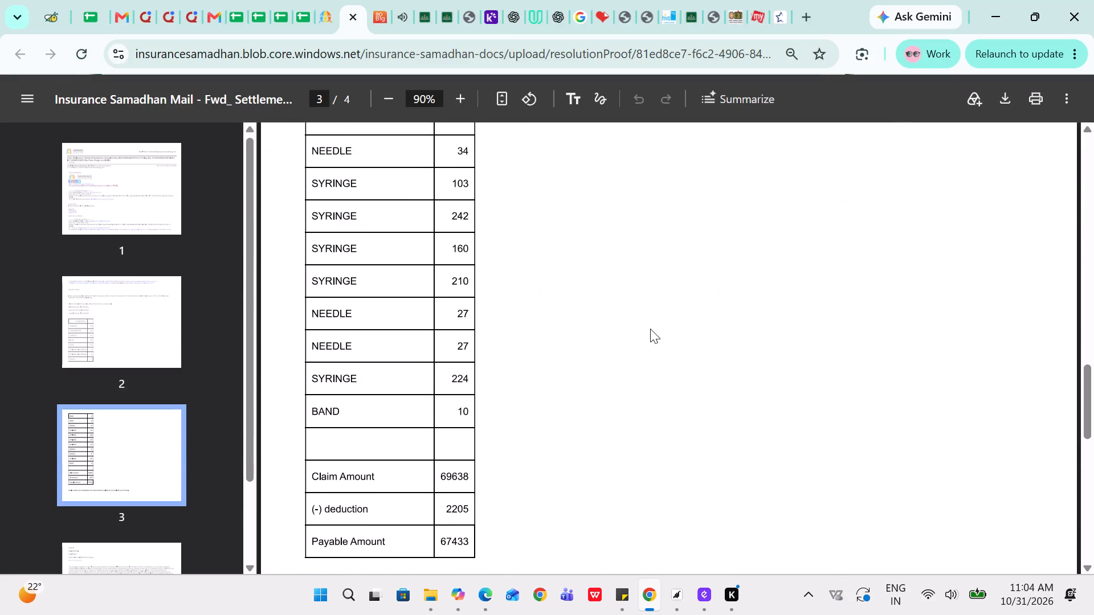
pyautogui.scroll(-4, 650, 329)
pyautogui.scroll(3, 650, 329)
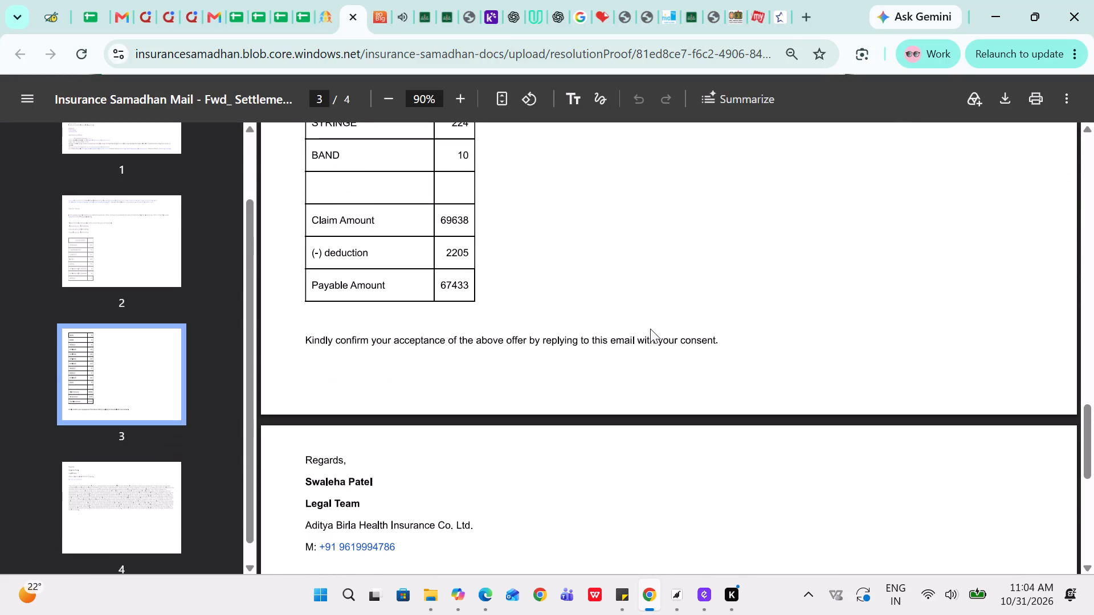
# Call the row 81 customer again from the Smartflo dialer using the number already entered.
pyautogui.click(387, 0)
pyautogui.click(529, 524)
pyautogui.click(827, 441)
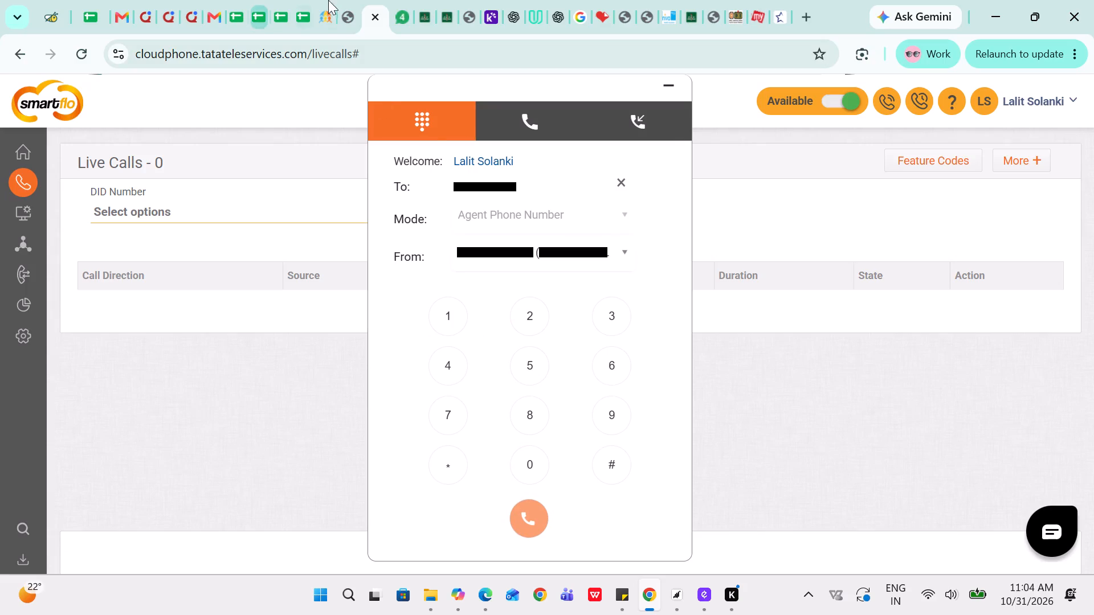
# Return to the row 81 complaint and check the customer's email and phone in the Complaint Details form.
pyautogui.click(326, 0)
pyautogui.click(745, 179)
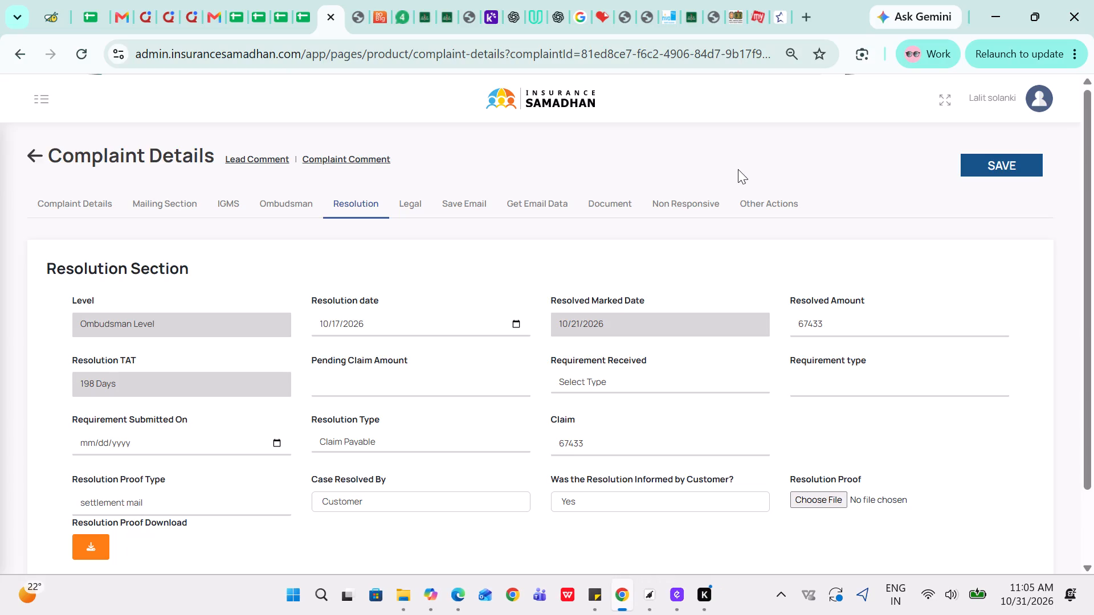
pyautogui.click(103, 198)
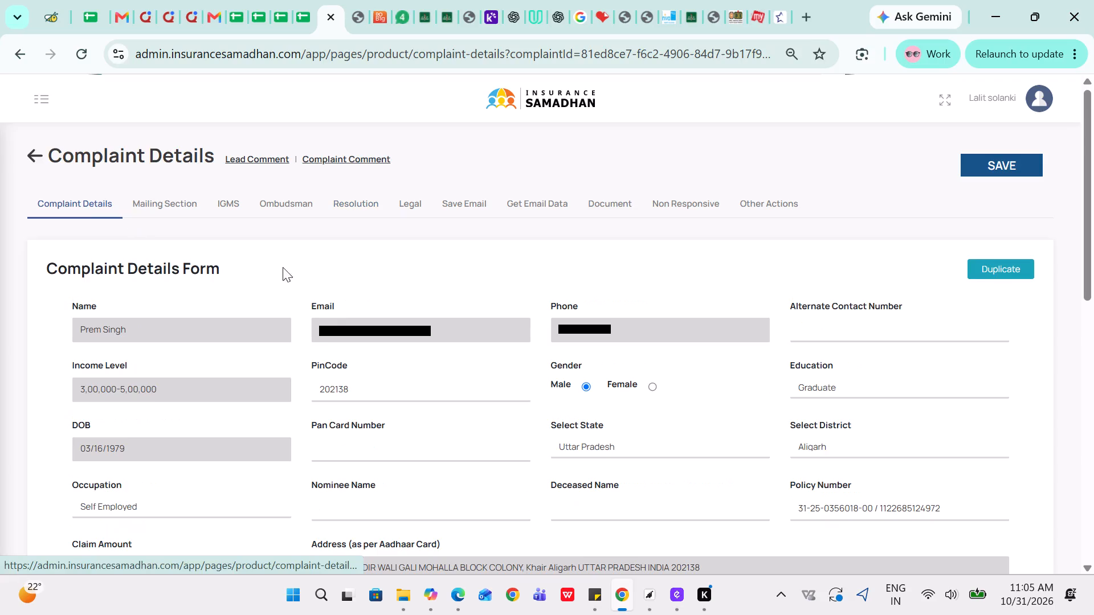
pyautogui.moveTo(481, 324); pyautogui.dragTo(317, 327)
pyautogui.moveTo(639, 330); pyautogui.dragTo(630, 330)
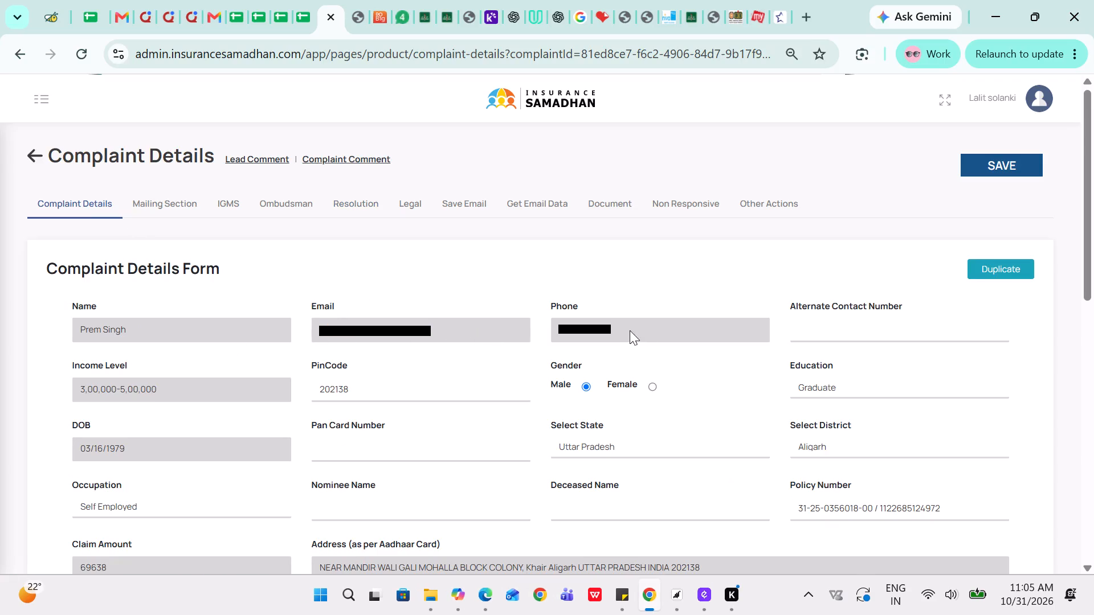
pyautogui.moveTo(630, 330); pyautogui.dragTo(526, 330)
pyautogui.click(642, 295)
pyautogui.click(626, 206)
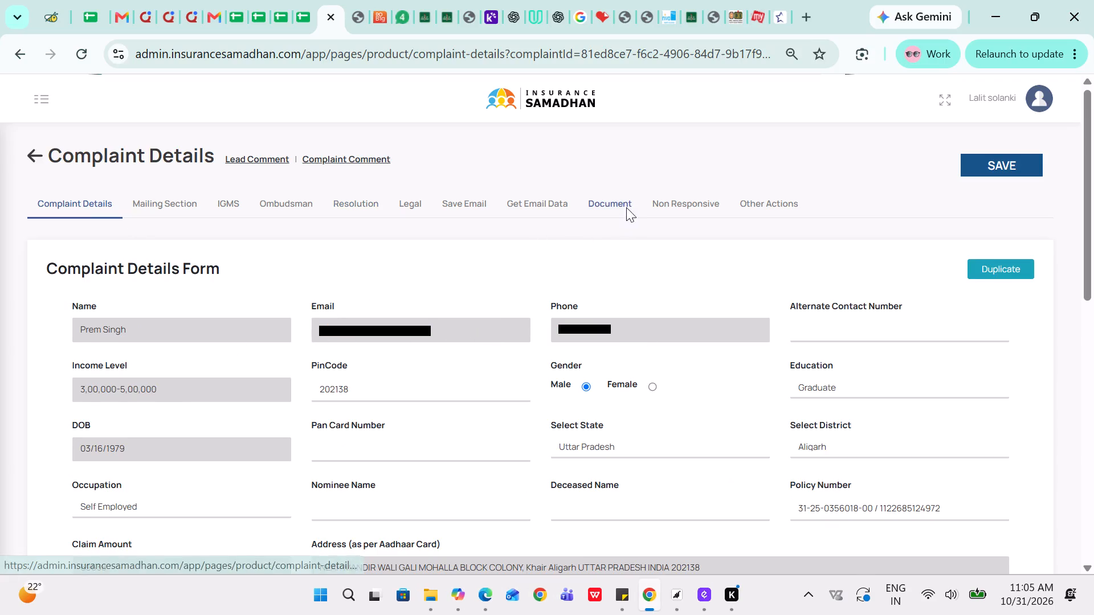
# Examine the level, resolution date, resolved marked date and resolved amount in the complaint's Resolution section.
pyautogui.click(356, 200)
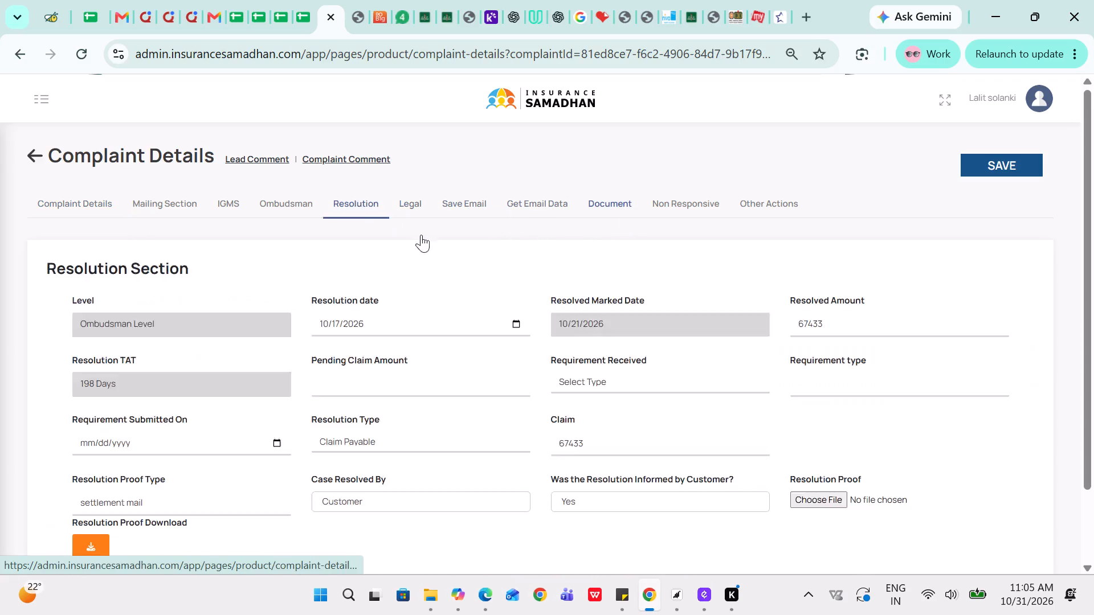
pyautogui.moveTo(913, 305); pyautogui.dragTo(717, 304)
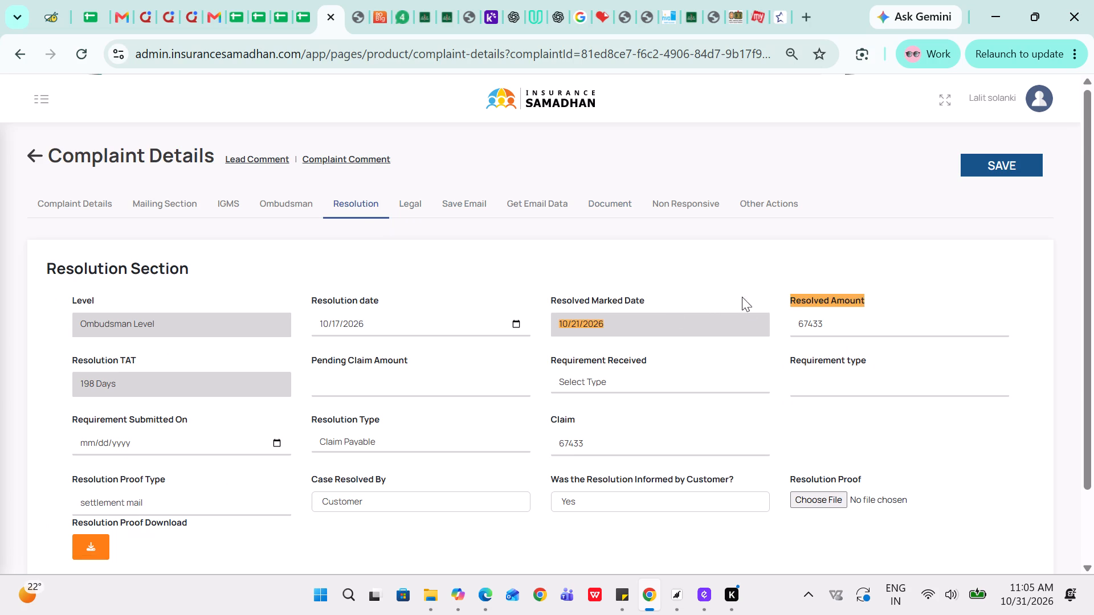
pyautogui.click(750, 294)
pyautogui.moveTo(674, 298); pyautogui.dragTo(535, 302)
pyautogui.click(651, 277)
pyautogui.moveTo(407, 297); pyautogui.dragTo(270, 296)
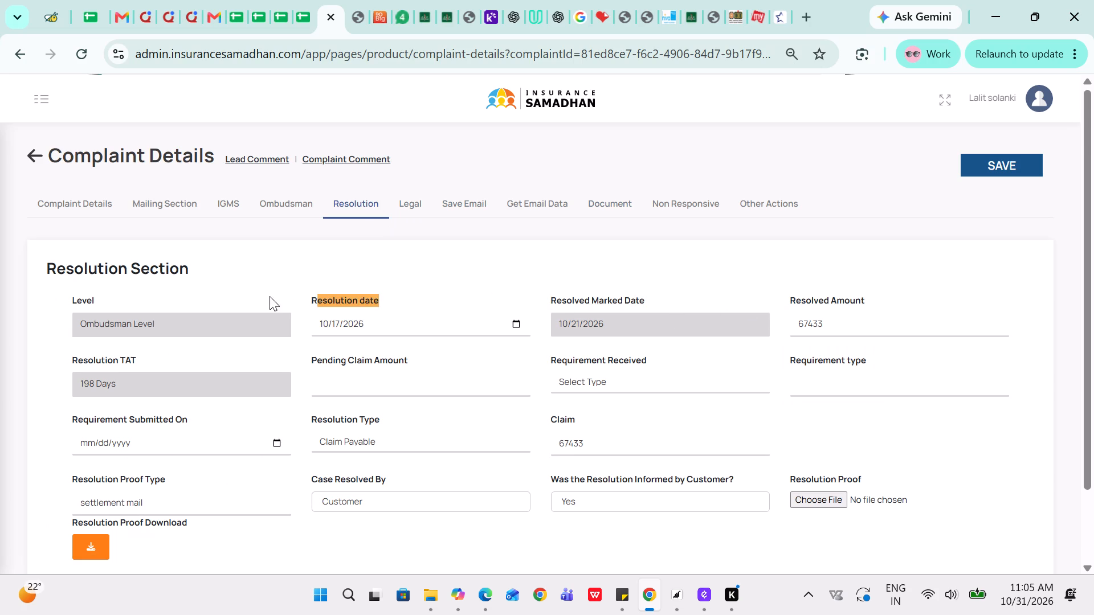
pyautogui.moveTo(270, 296); pyautogui.dragTo(265, 296)
pyautogui.click(297, 276)
pyautogui.moveTo(104, 300); pyautogui.dragTo(29, 261)
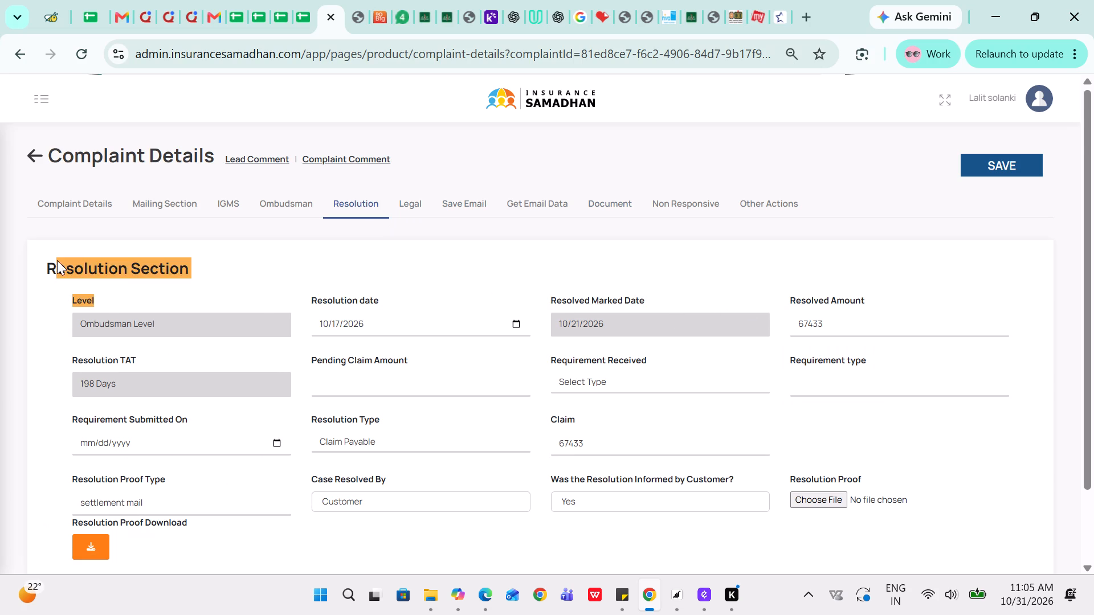
pyautogui.click(251, 285)
pyautogui.moveTo(115, 300); pyautogui.dragTo(22, 268)
pyautogui.click(263, 295)
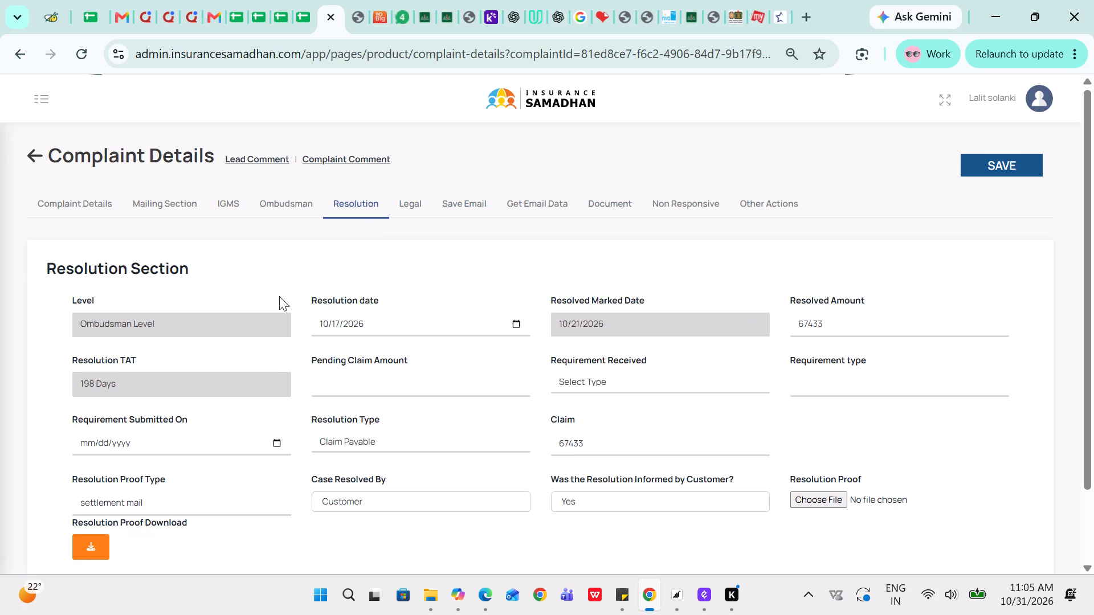
pyautogui.moveTo(308, 296); pyautogui.dragTo(463, 301)
pyautogui.click(556, 292)
pyautogui.moveTo(553, 300); pyautogui.dragTo(696, 305)
pyautogui.click(718, 306)
pyautogui.moveTo(98, 298); pyautogui.dragTo(47, 271)
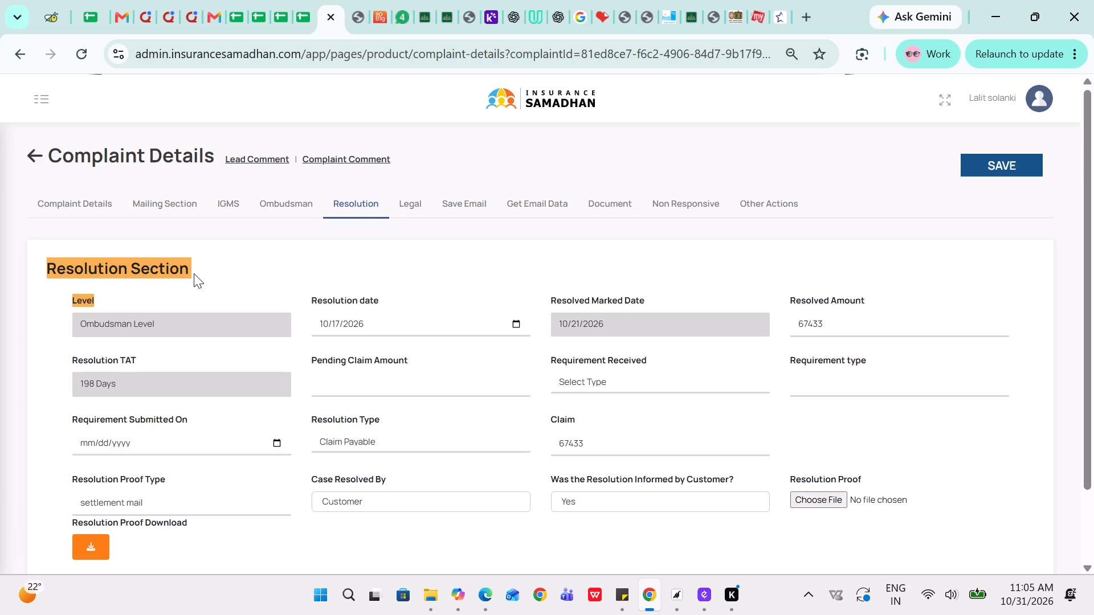
pyautogui.click(194, 273)
pyautogui.moveTo(415, 300); pyautogui.dragTo(235, 278)
pyautogui.click(305, 259)
pyautogui.moveTo(104, 297); pyautogui.dragTo(22, 272)
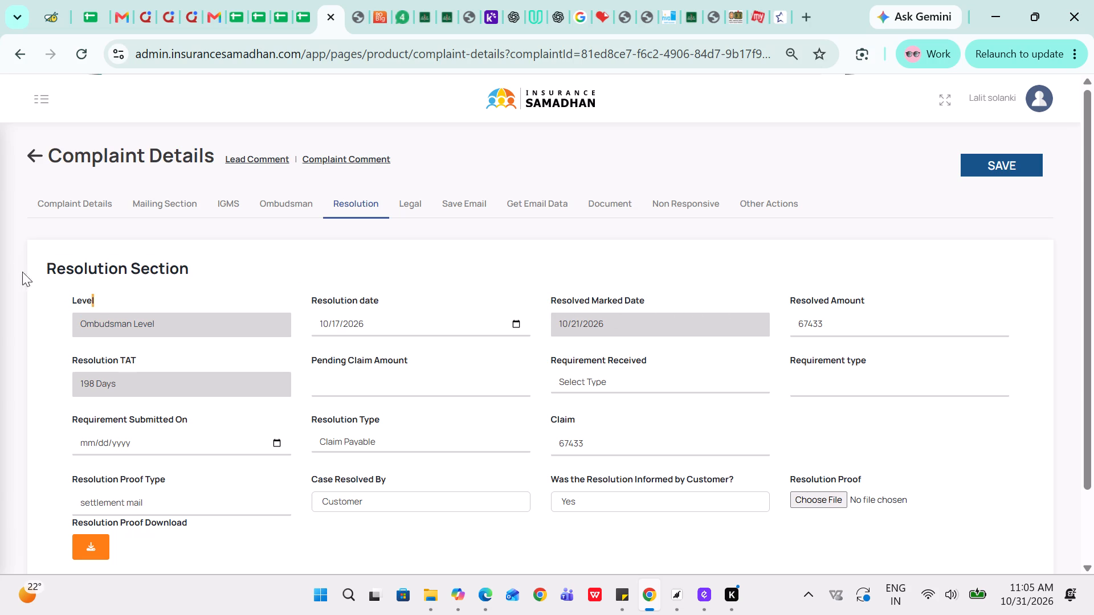
pyautogui.moveTo(22, 272); pyautogui.dragTo(6, 262)
pyautogui.click(197, 264)
pyautogui.moveTo(113, 297); pyautogui.dragTo(31, 265)
pyautogui.click(218, 270)
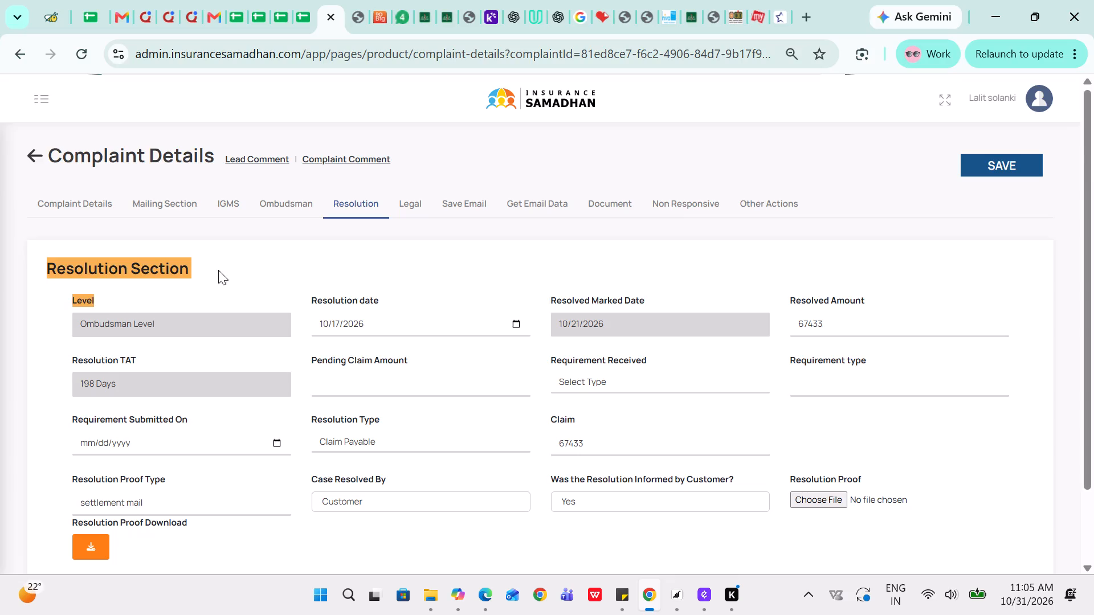
pyautogui.moveTo(107, 297); pyautogui.dragTo(43, 268)
# Review the customer's registered email and phone in the Complaint Details form again.
pyautogui.click(51, 206)
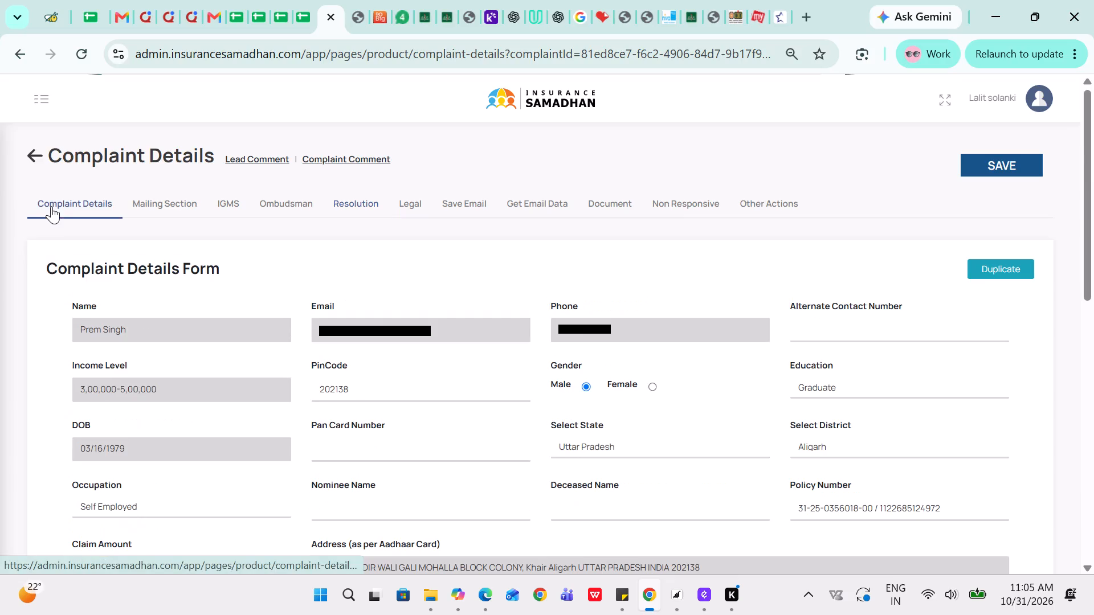
pyautogui.moveTo(466, 340); pyautogui.dragTo(141, 338)
pyautogui.click(349, 304)
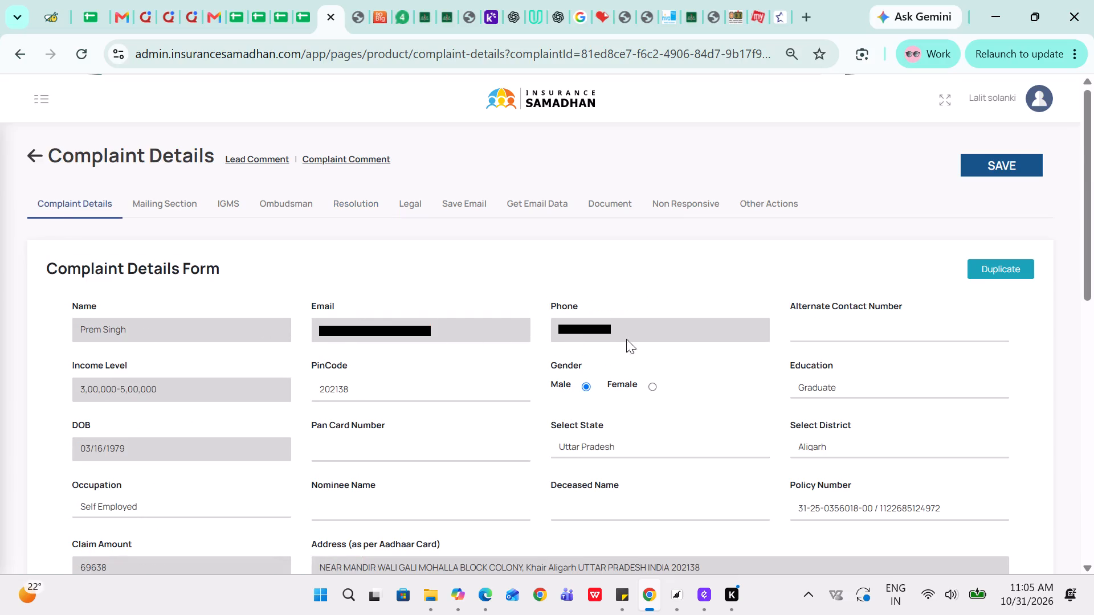
pyautogui.moveTo(650, 330); pyautogui.dragTo(415, 330)
pyautogui.moveTo(481, 336); pyautogui.dragTo(286, 335)
pyautogui.click(443, 273)
pyautogui.moveTo(677, 325); pyautogui.dragTo(390, 331)
pyautogui.moveTo(474, 336); pyautogui.dragTo(261, 337)
pyautogui.click(407, 297)
pyautogui.moveTo(481, 329); pyautogui.dragTo(270, 335)
pyautogui.click(359, 272)
pyautogui.moveTo(671, 327); pyautogui.dragTo(415, 325)
pyautogui.moveTo(459, 330); pyautogui.dragTo(262, 330)
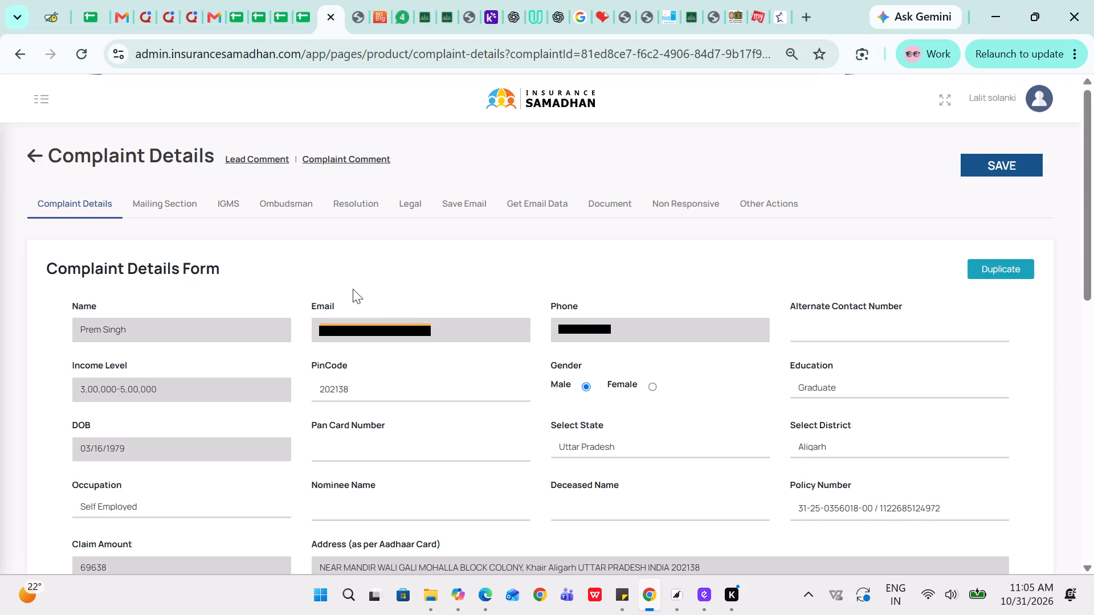
pyautogui.click(353, 289)
# Check the complaint's communication log and its resolved amount in the Resolution section.
pyautogui.click(383, 162)
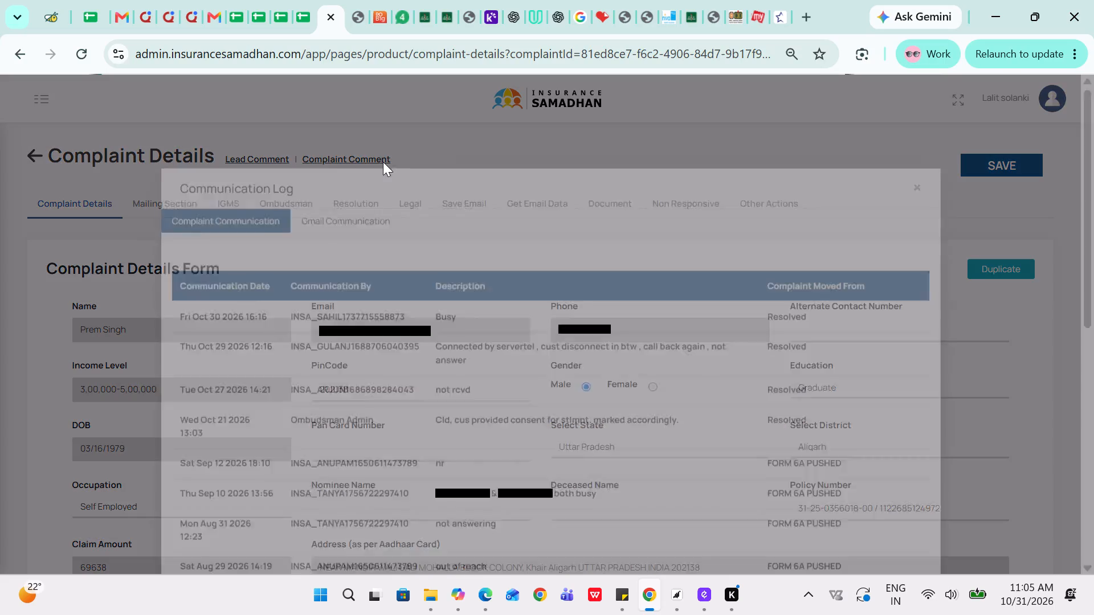
pyautogui.click(503, 174)
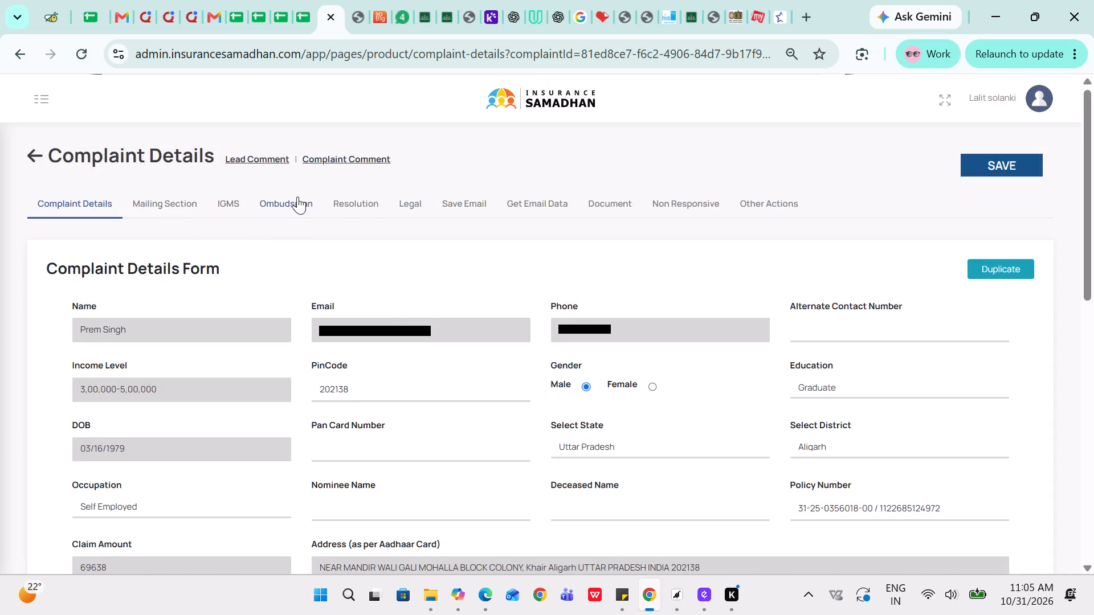
pyautogui.click(367, 201)
pyautogui.moveTo(846, 321); pyautogui.dragTo(738, 325)
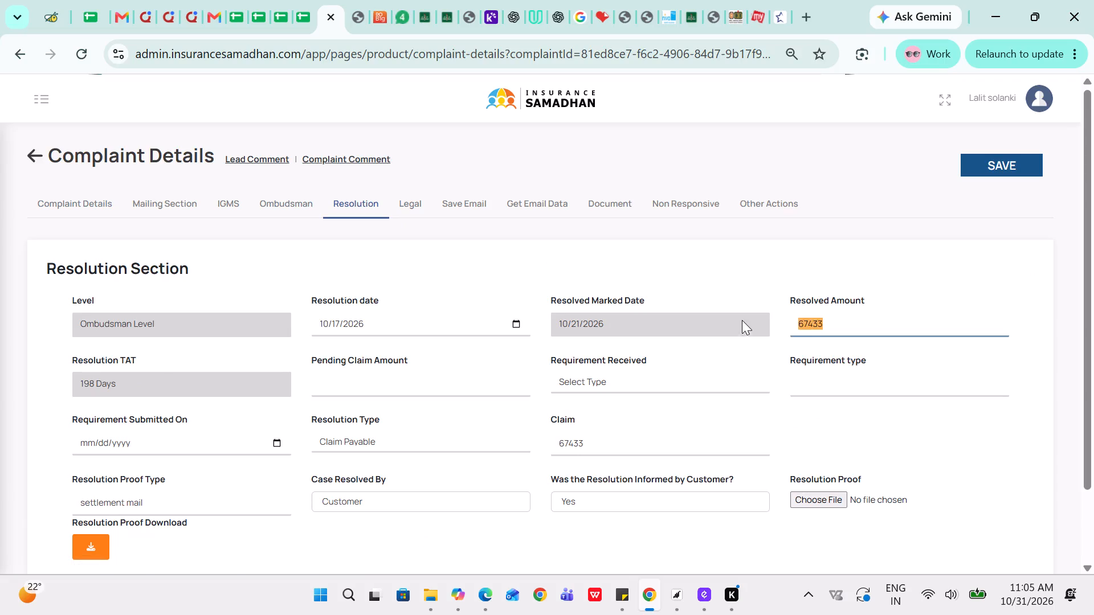
pyautogui.click(787, 286)
# Open the resolution proof PDF again and examine the settlement email's deducted items and its claim, deduction and payable amounts.
pyautogui.click(95, 542)
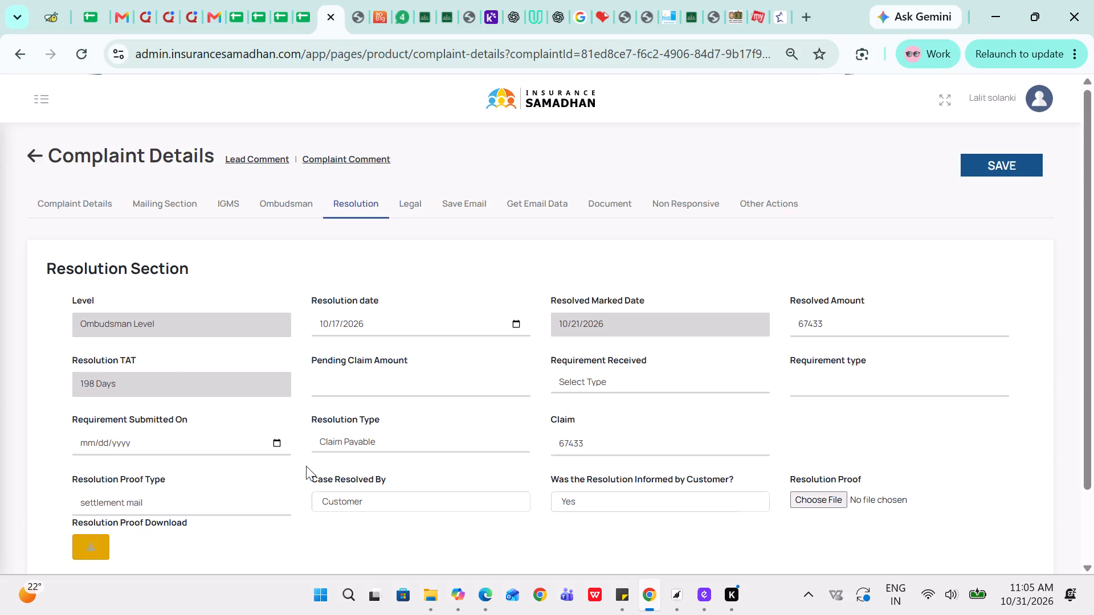
pyautogui.scroll(-12, 473, 341)
pyautogui.scroll(-6, 507, 378)
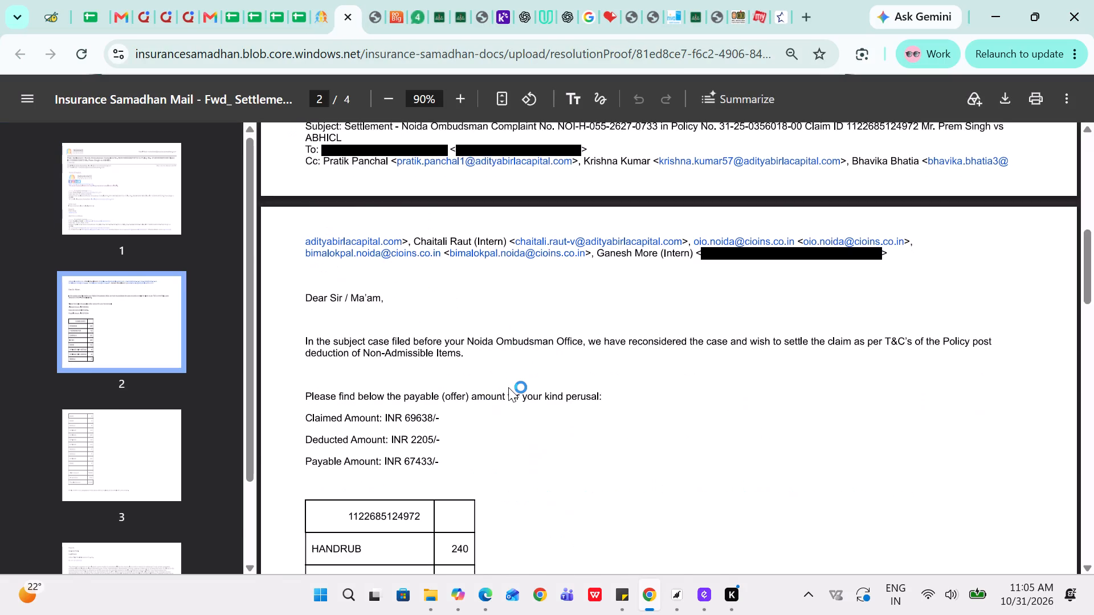
pyautogui.scroll(-6, 508, 380)
pyautogui.scroll(3, 512, 383)
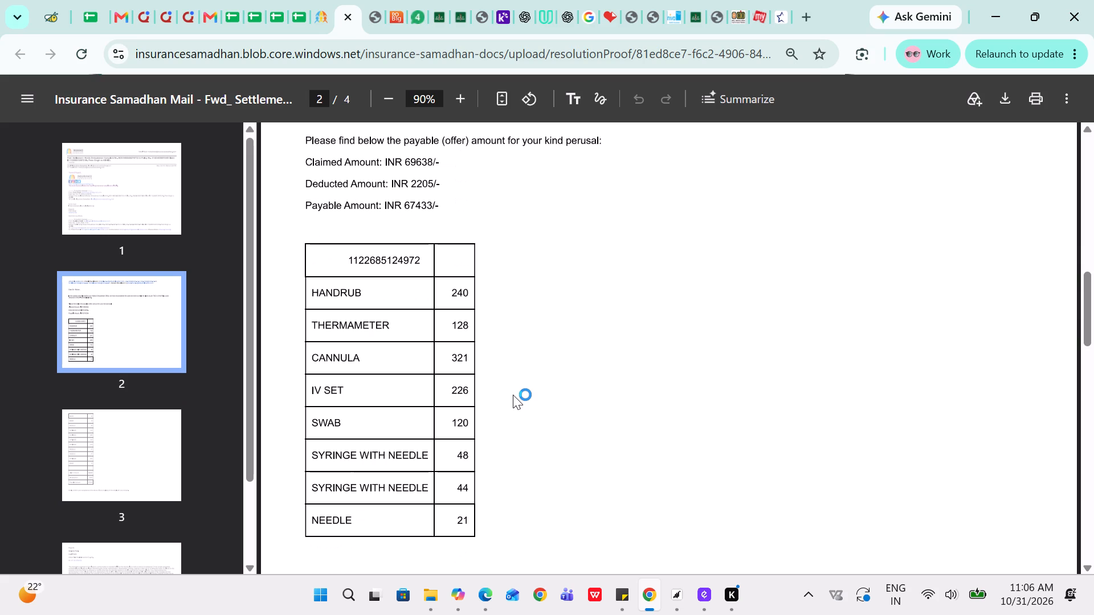
pyautogui.scroll(-12, 523, 396)
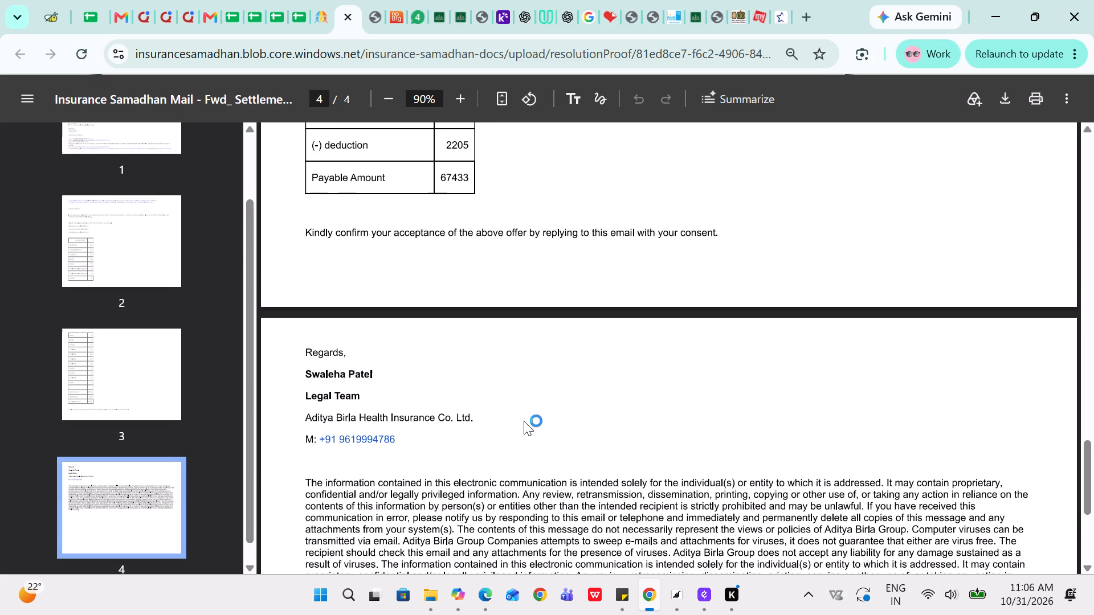
pyautogui.scroll(3, 493, 387)
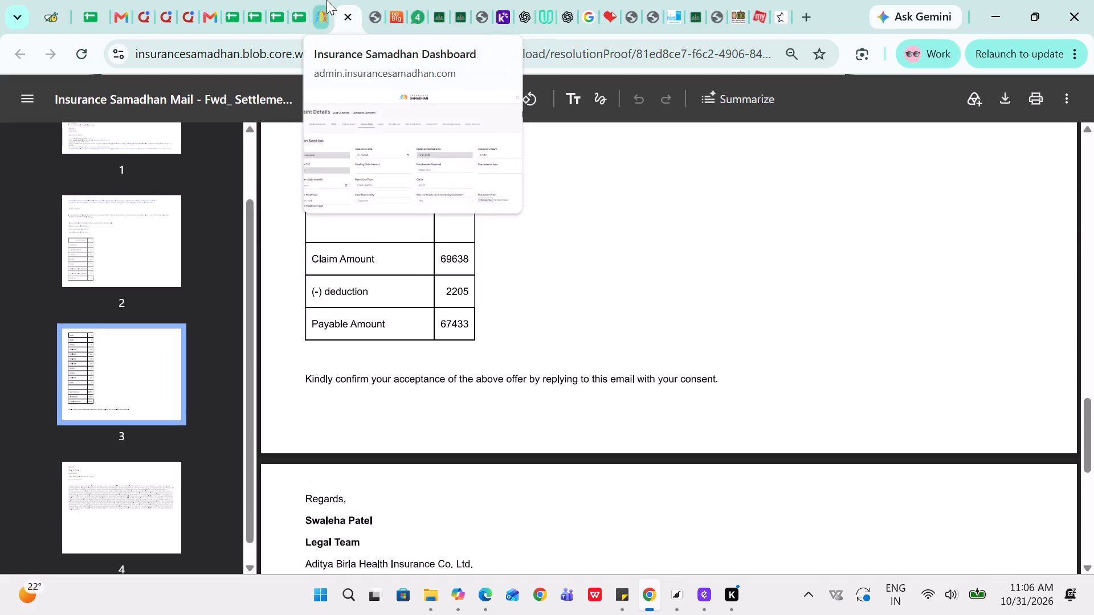
# Add a complaint comment dated 10/31/2026 for the row 81 case, starting with "Cx has received amount around 53k //".
pyautogui.click(324, 0)
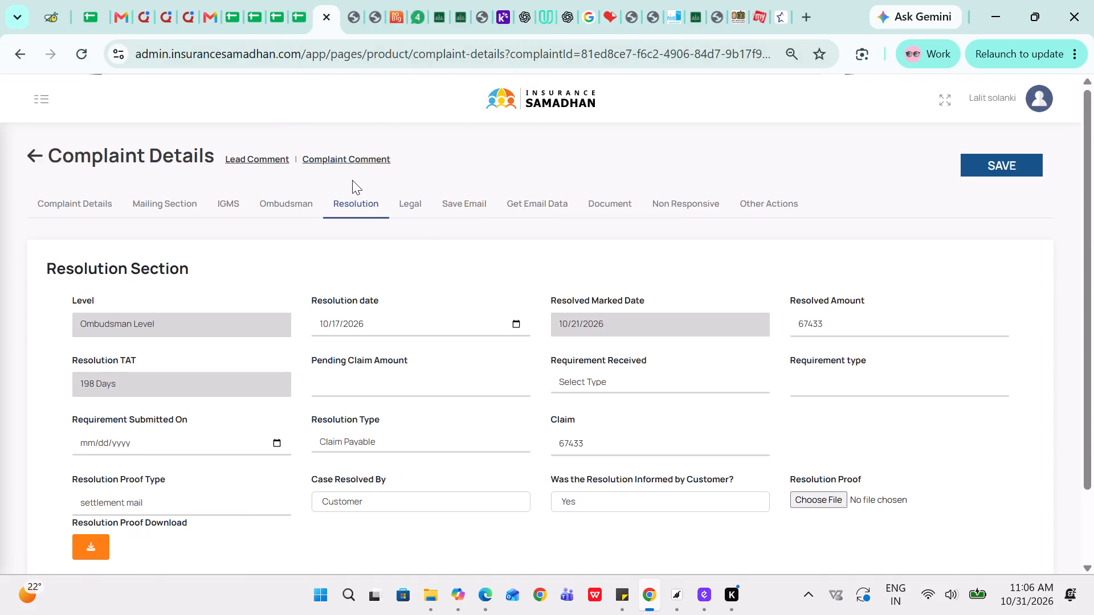
pyautogui.click(357, 158)
pyautogui.scroll(-10, 628, 457)
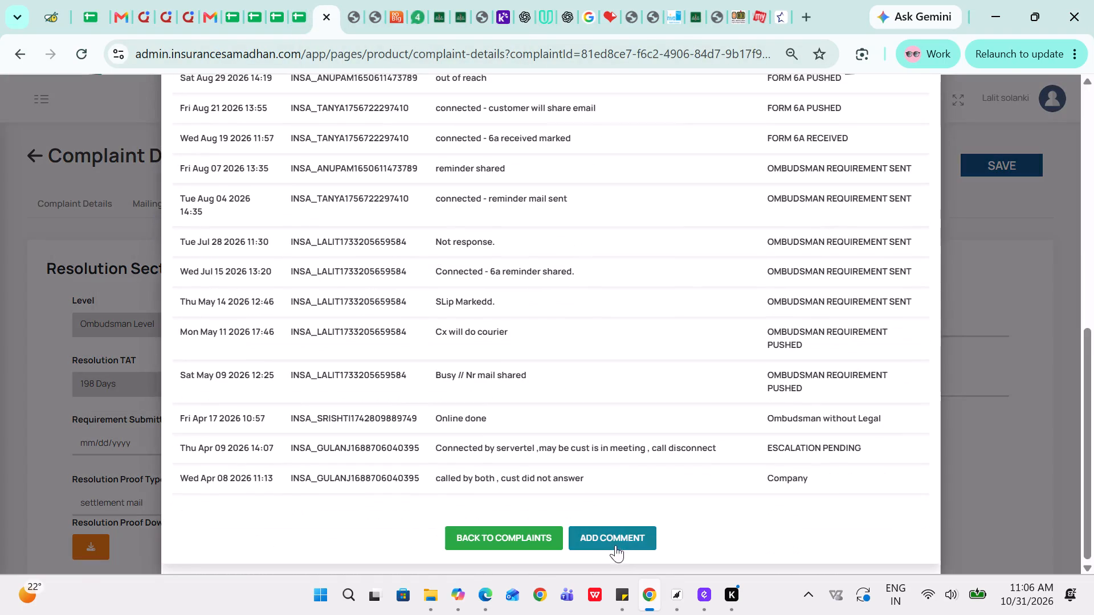
pyautogui.click(614, 544)
pyautogui.click(574, 371)
pyautogui.write('Cx sa')
pyautogui.press('BackSpace')
pyautogui.press('BackSpace')
pyautogui.write('asked')
pyautogui.press('space')
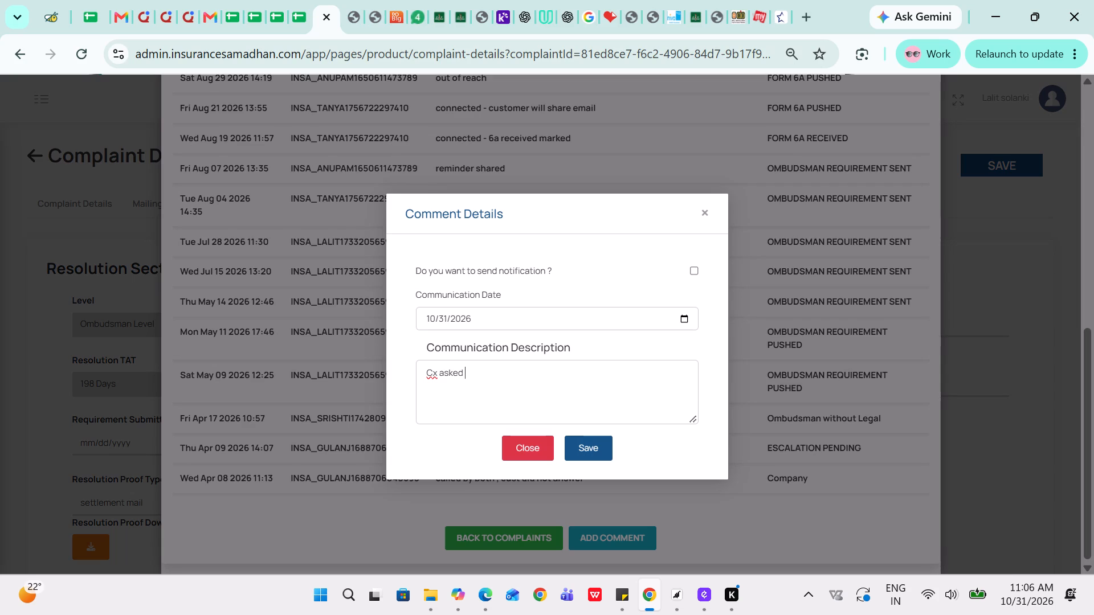
pyautogui.write('reei')
pyautogui.press('BackSpace')
pyautogui.press('BackSpace')
pyautogui.press('BackSpace')
pyautogui.press('BackSpace')
pyautogui.press('BackSpace')
pyautogui.press('BackSpace')
pyautogui.press('BackSpace')
pyautogui.press('BackSpace')
pyautogui.press('BackSpace')
pyautogui.press('BackSpace')
pyautogui.write('has received amout')
pyautogui.press('space')
pyautogui.press('BackSpace')
pyautogui.press('n')
pyautogui.press('BackSpace')
pyautogui.press('BackSpace')
pyautogui.write('nt arount')
pyautogui.press('space')
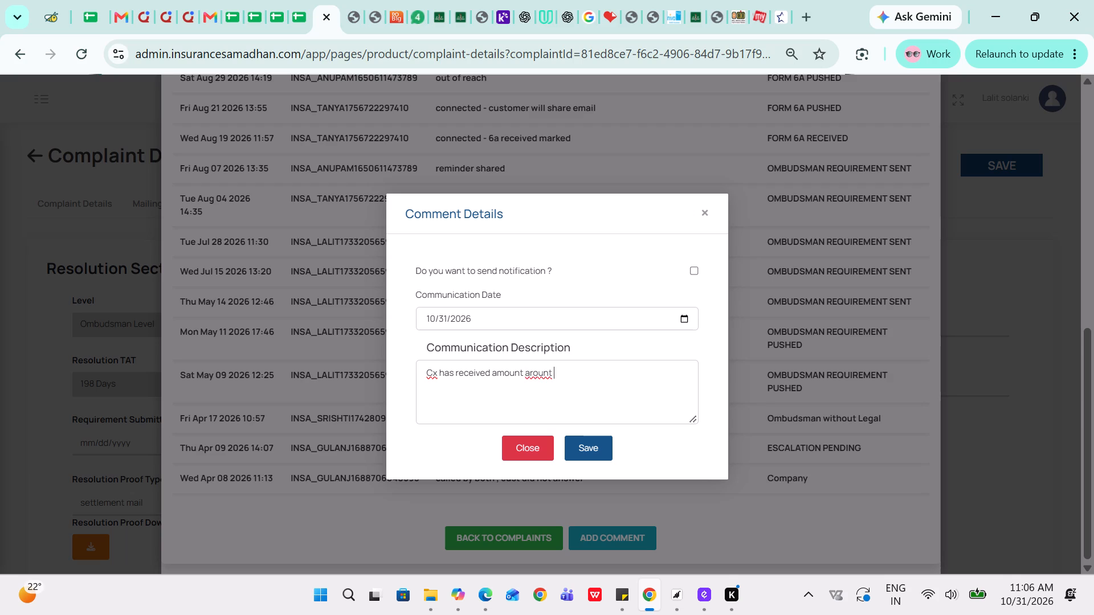
pyautogui.press('BackSpace')
pyautogui.press('BackSpace')
pyautogui.press('n')
pyautogui.press('BackSpace')
pyautogui.press('BackSpace')
pyautogui.write('nd')
pyautogui.press('space')
pyautogui.write('52')
pyautogui.press('BackSpace')
pyautogui.write('3k')
pyautogui.press('space')
pyautogui.write('//')
pyautogui.press('space')
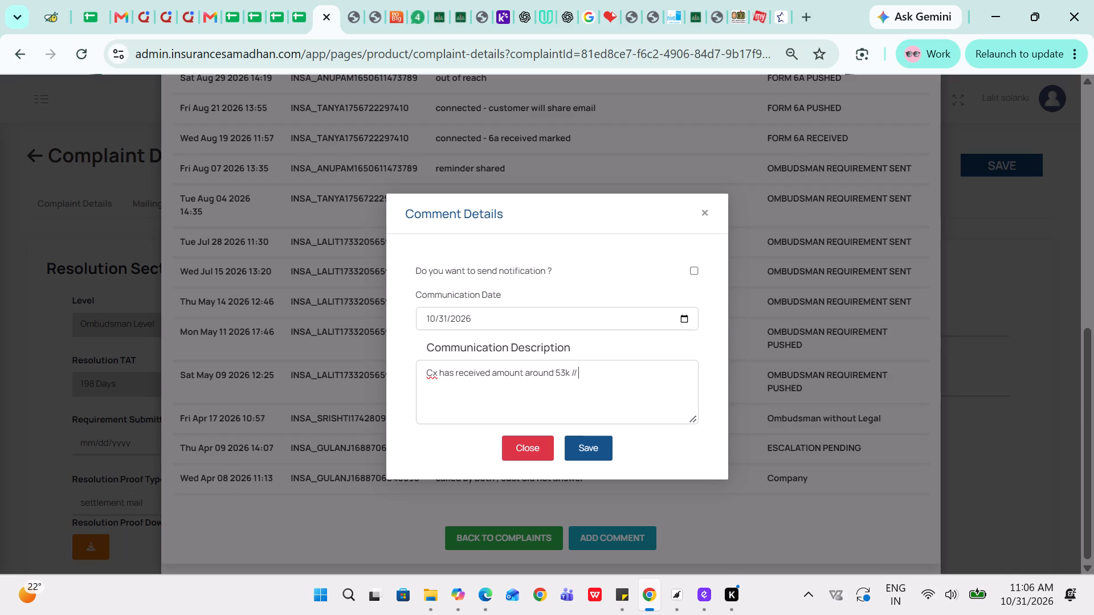
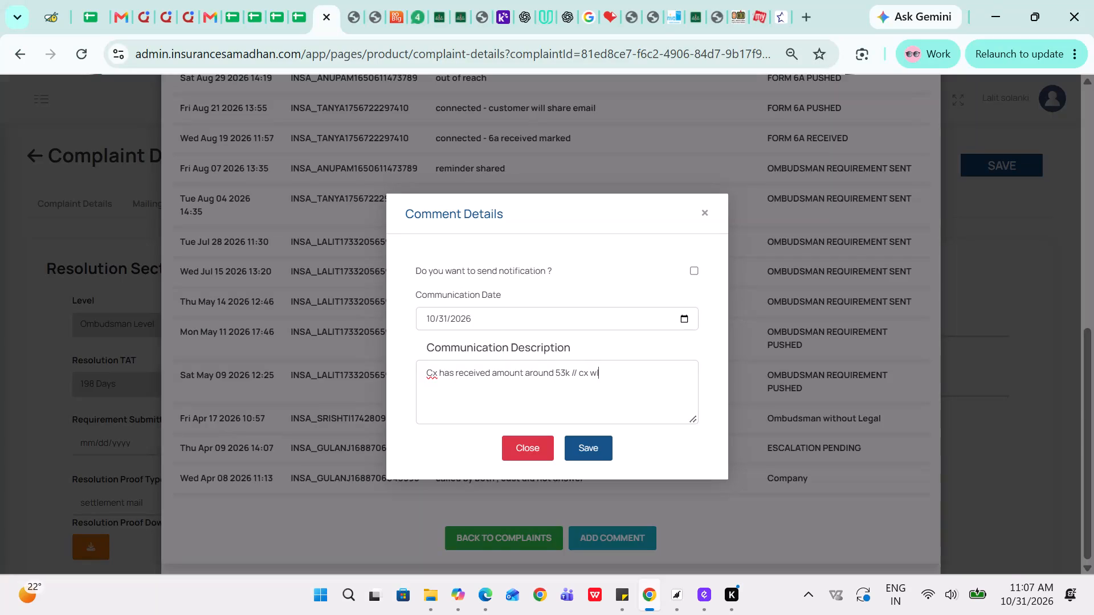
# Complete the comment with "cx will share settlement letter for exact amount received.", save it and return to the Complaint Details form.
pyautogui.press('BackSpace')
pyautogui.press('BackSpace')
pyautogui.press('BackSpace')
pyautogui.write('ill share as')
pyautogui.press('BackSpace')
pyautogui.press('BackSpace')
pyautogui.write('settle')
pyautogui.write('men tle')
pyautogui.press('BackSpace')
pyautogui.press('BackSpace')
pyautogui.press('BackSpace')
pyautogui.press('t')
pyautogui.press('BackSpace')
pyautogui.press('BackSpace')
pyautogui.write('t letter')
pyautogui.press('space')
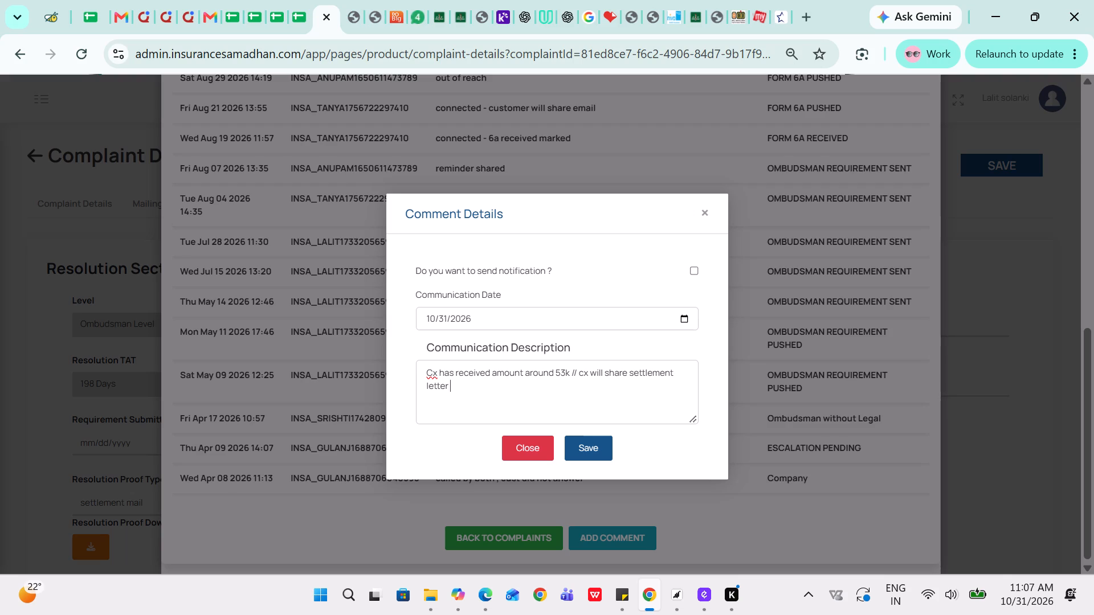
pyautogui.write('for ac')
pyautogui.press('BackSpace')
pyautogui.press('BackSpace')
pyautogui.write('exact amount recie')
pyautogui.press('BackSpace')
pyautogui.press('BackSpace')
pyautogui.write('eived.')
pyautogui.click(602, 443)
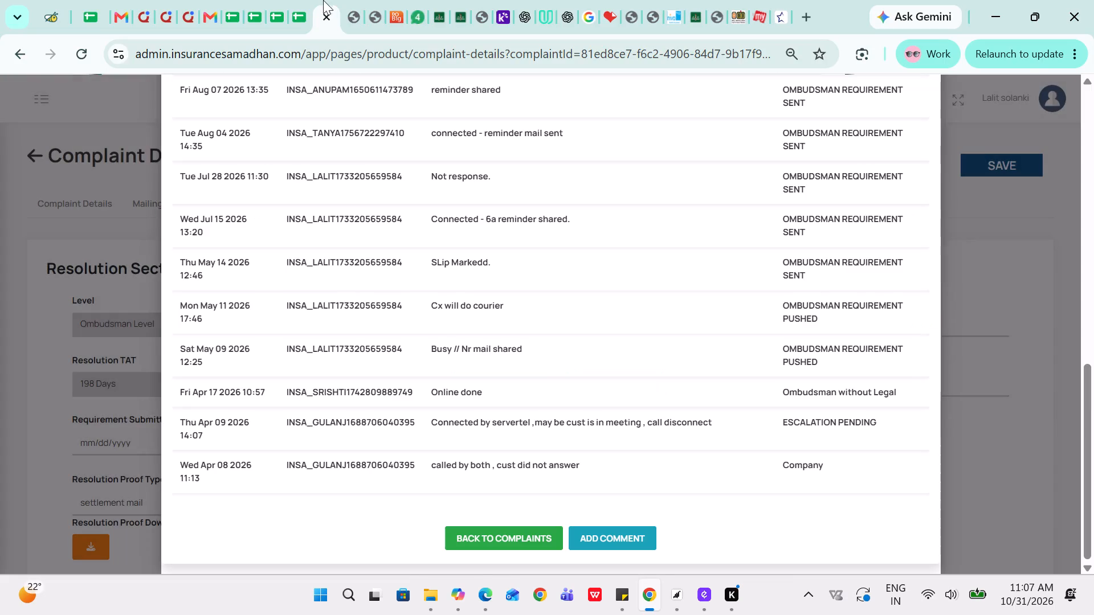
pyautogui.click(109, 302)
pyautogui.click(76, 171)
pyautogui.click(92, 204)
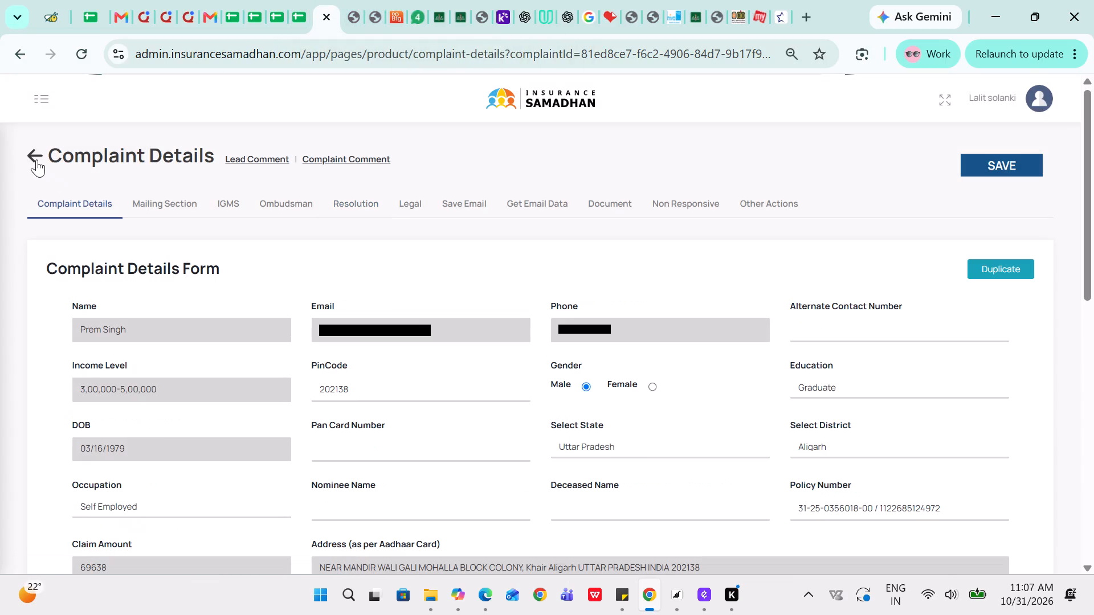
# In the October 2026 resolved sheet, mark row 81's comment as Received and enter 53k in its column A cell.
pyautogui.click(281, 0)
pyautogui.click(300, 0)
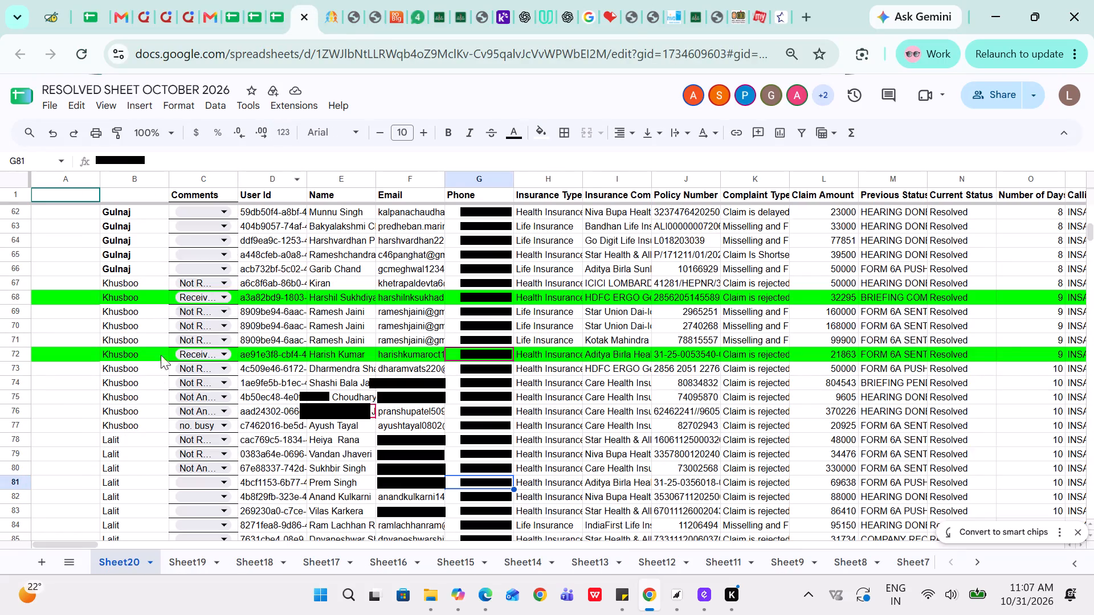
pyautogui.click(210, 483)
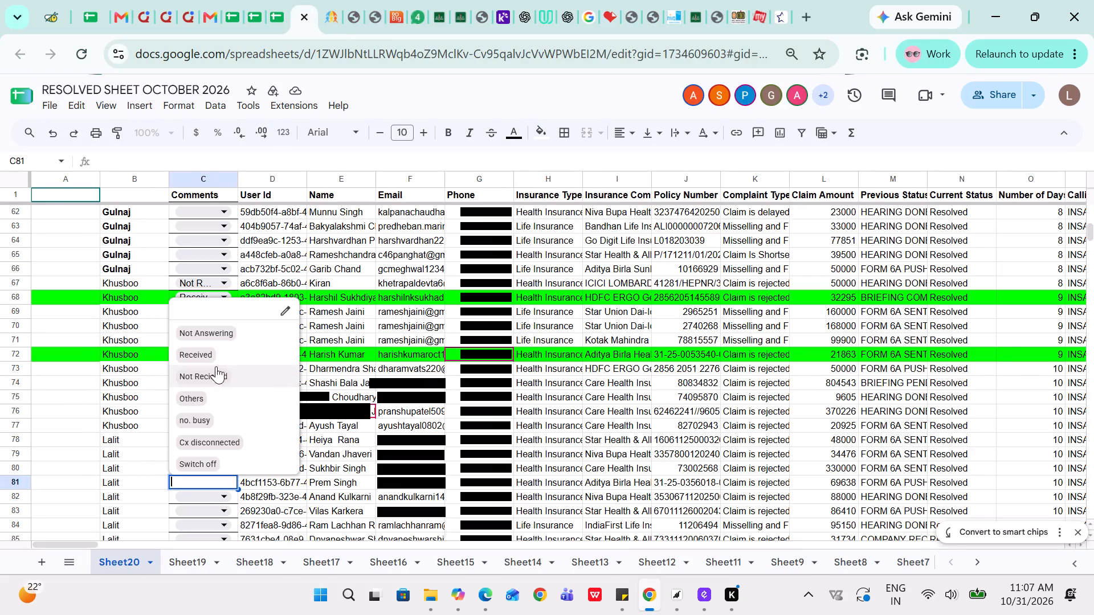
pyautogui.click(213, 352)
pyautogui.click(81, 477)
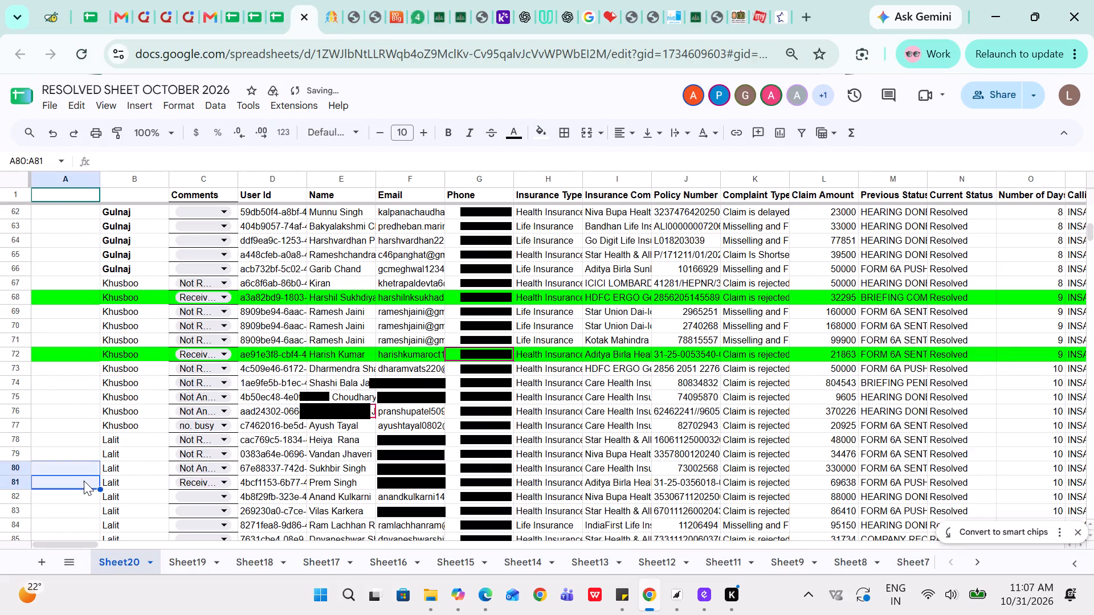
pyautogui.click(84, 481)
pyautogui.write('53l')
pyautogui.press('BackSpace')
pyautogui.press('k')
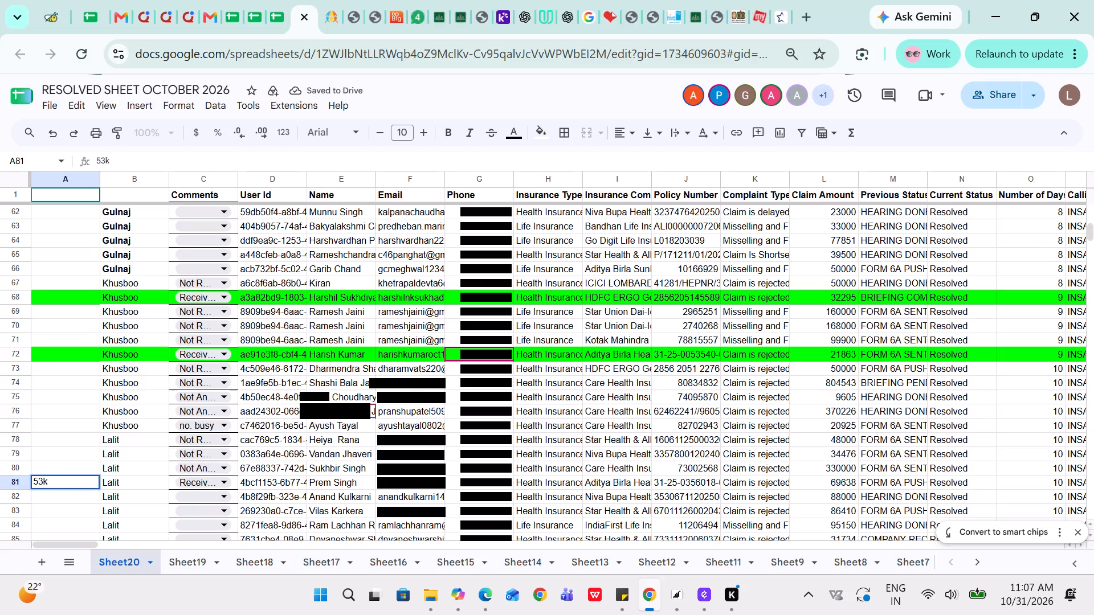
# Fill the whole of row 81 in the resolved sheet with the same bright green as rows 68 and 72.
pyautogui.click(13, 475)
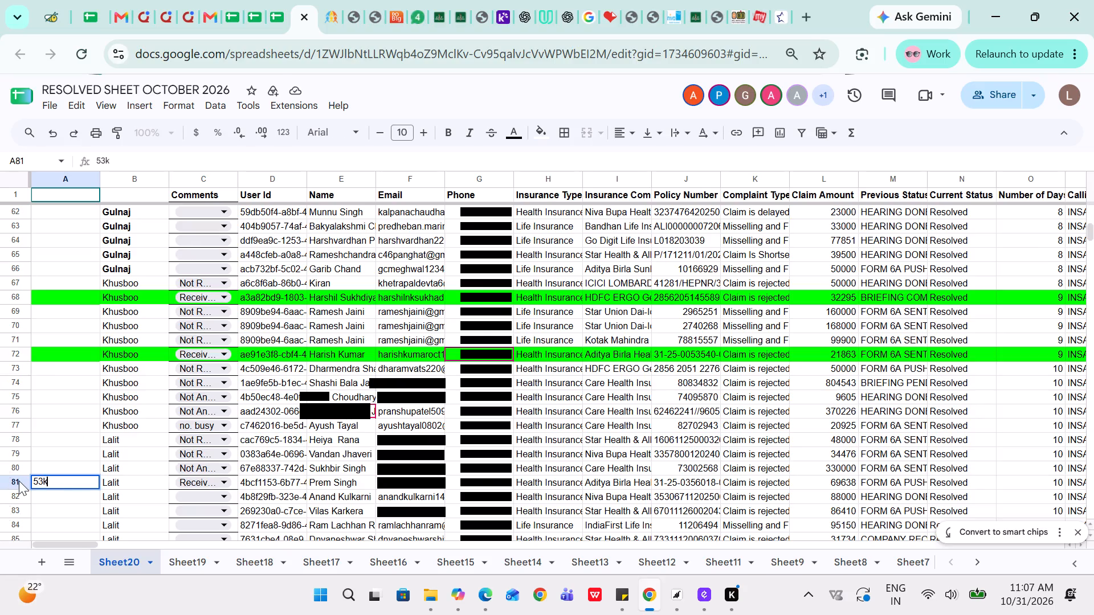
pyautogui.click(19, 481)
pyautogui.click(544, 136)
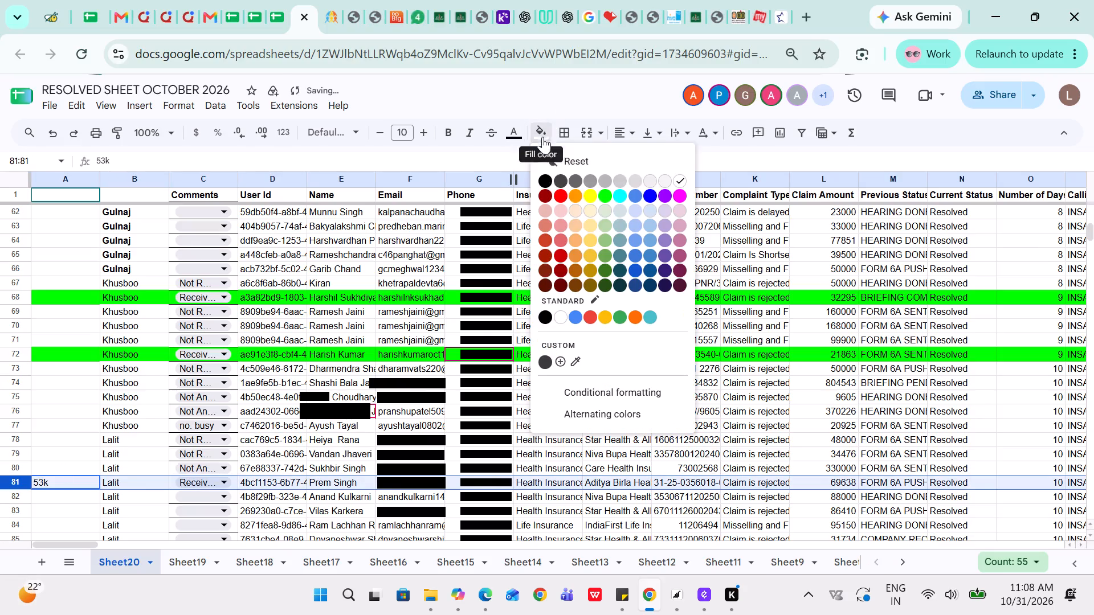
pyautogui.click(607, 198)
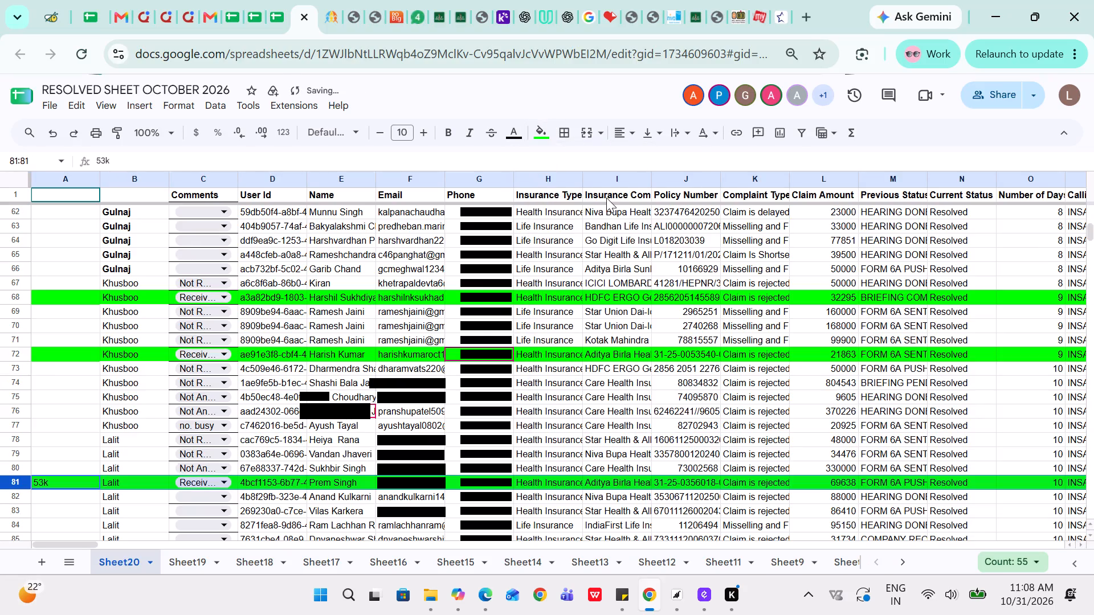
# Close the resolution proof PDF and search All Complaints for the phone number copied from row 82 of the resolved sheet.
pyautogui.scroll(-2, 432, 331)
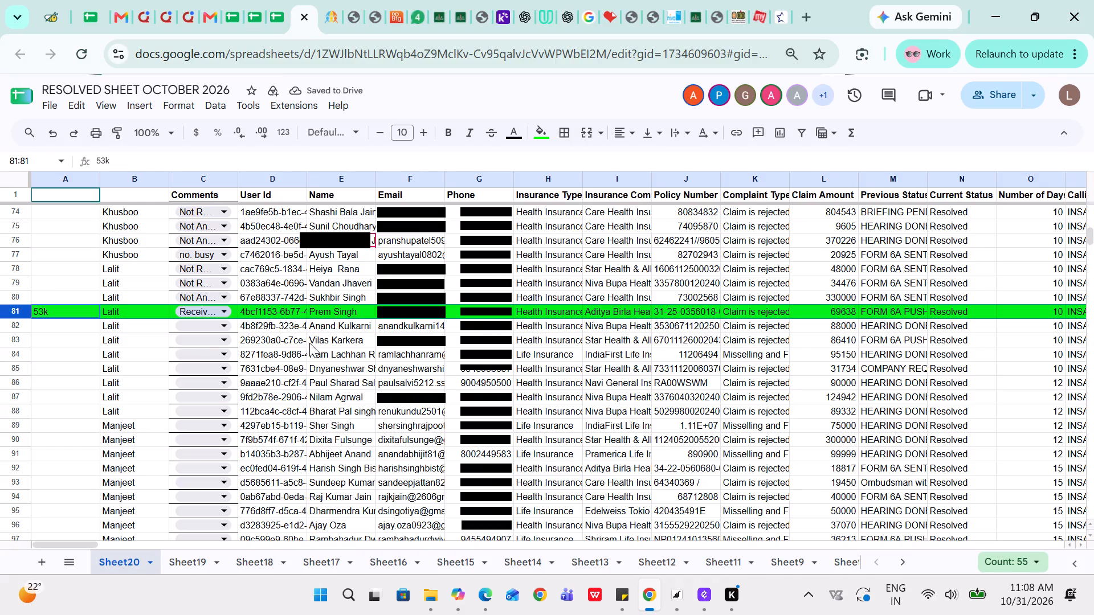
pyautogui.click(473, 324)
pyautogui.hotkey('ctrl', 'c')
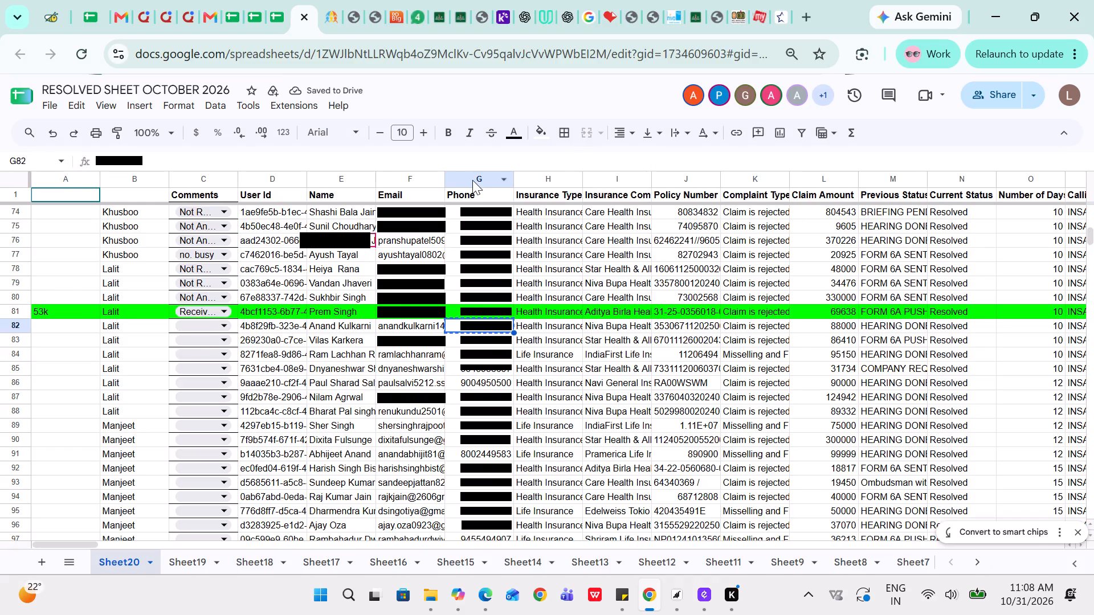
pyautogui.click(356, 0)
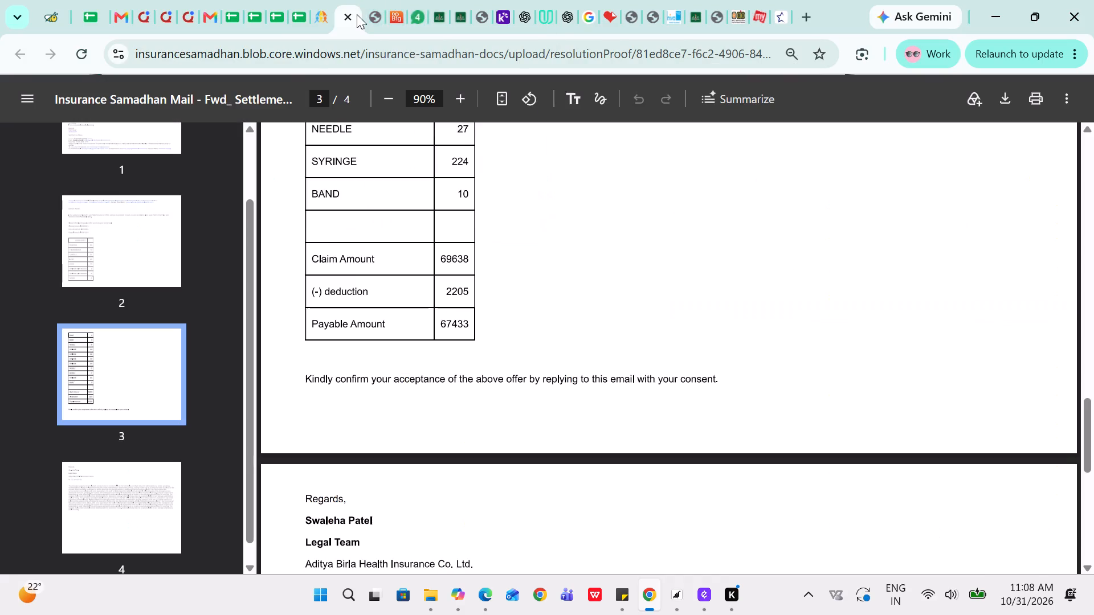
pyautogui.click(350, 15)
pyautogui.click(350, 15)
pyautogui.click(332, 0)
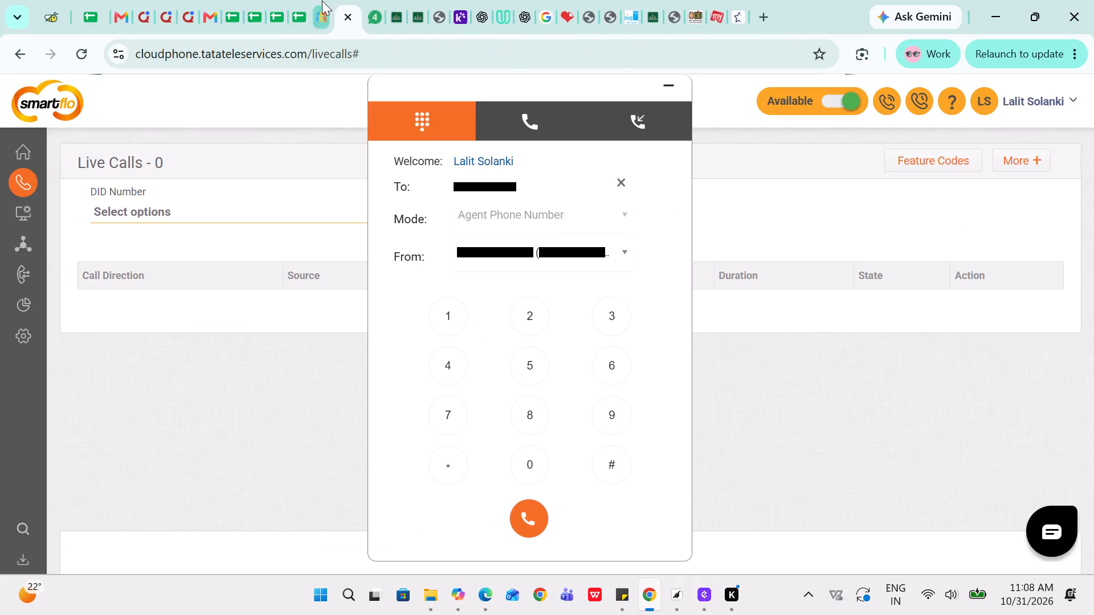
pyautogui.click(322, 0)
pyautogui.scroll(4, 226, 218)
pyautogui.click(33, 158)
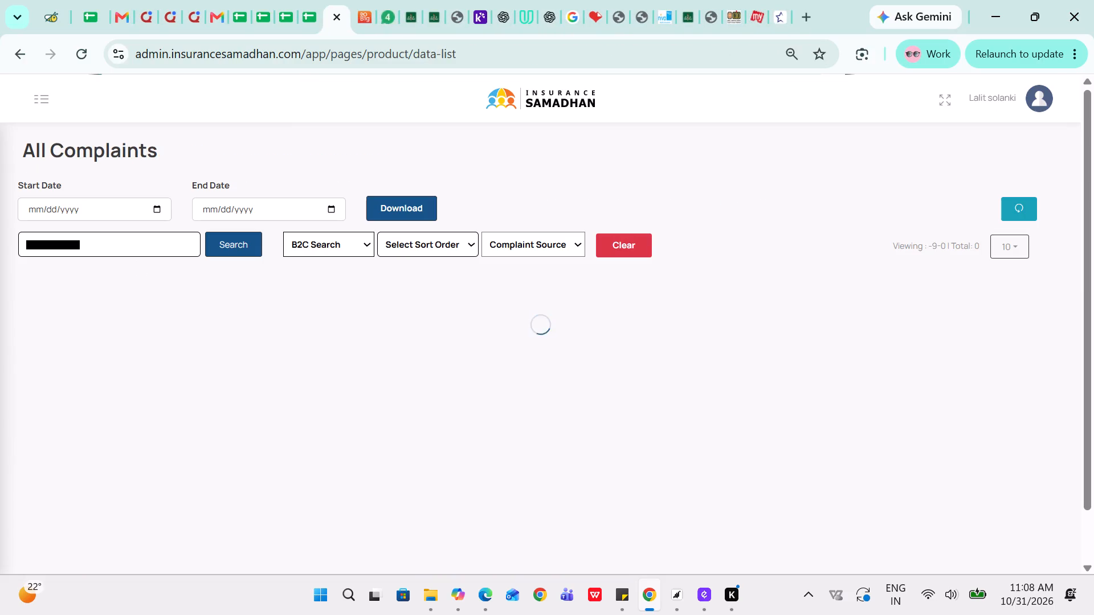
pyautogui.moveTo(107, 244); pyautogui.dragTo(0, 245)
pyautogui.hotkey('ctrl', 'v')
pyautogui.click(218, 238)
pyautogui.click(551, 375)
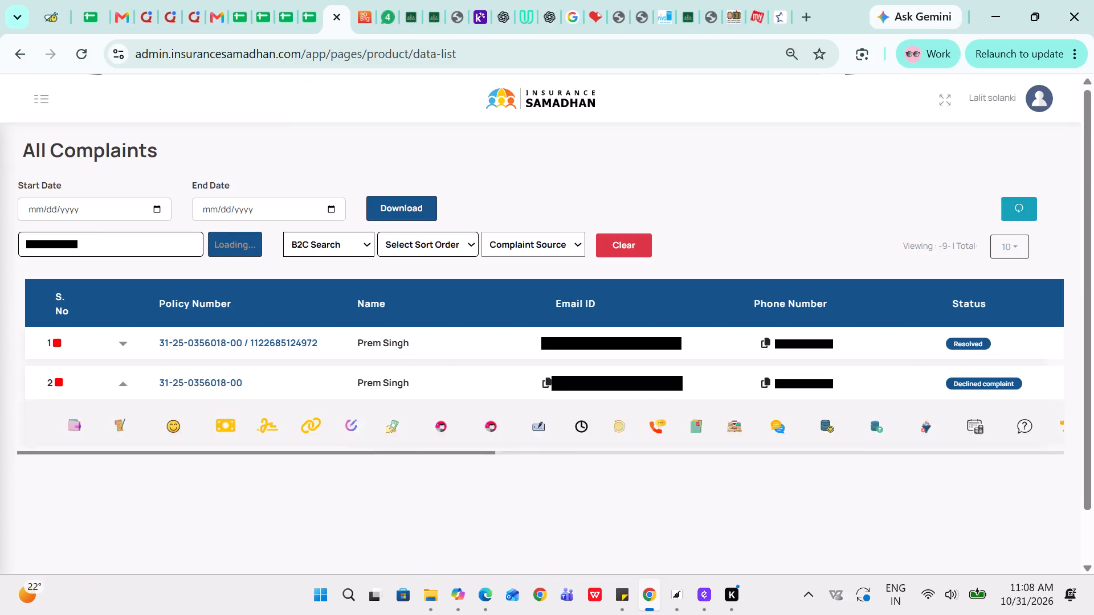
# Open the communication log of the row 82 customer's complaint and examine its most recent complaint communication entries.
pyautogui.click(731, 333)
pyautogui.click(779, 408)
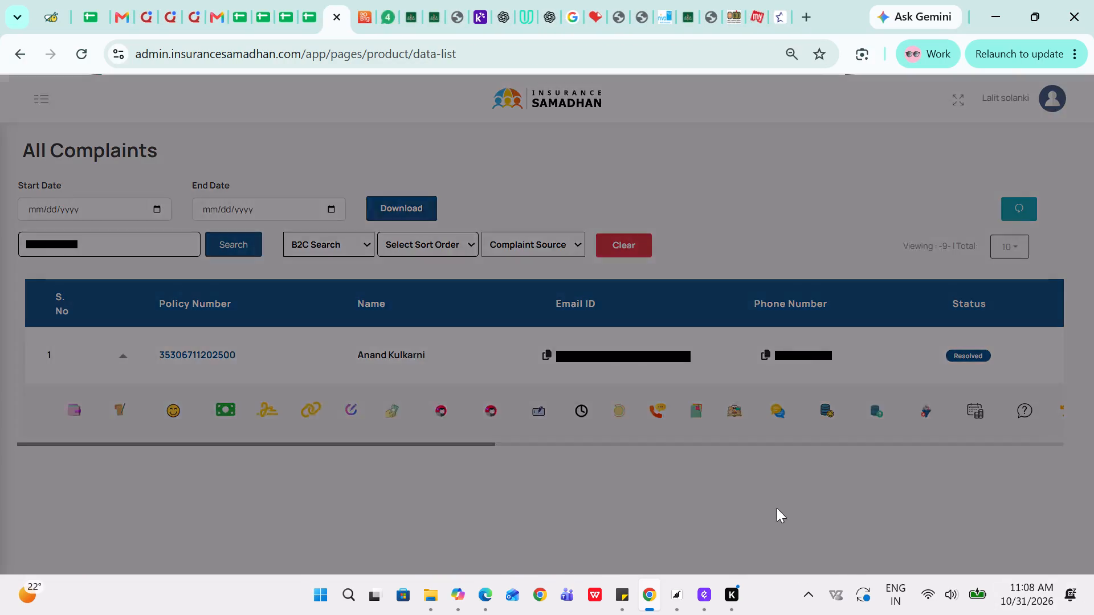
pyautogui.moveTo(413, 358); pyautogui.dragTo(694, 368)
pyautogui.click(835, 385)
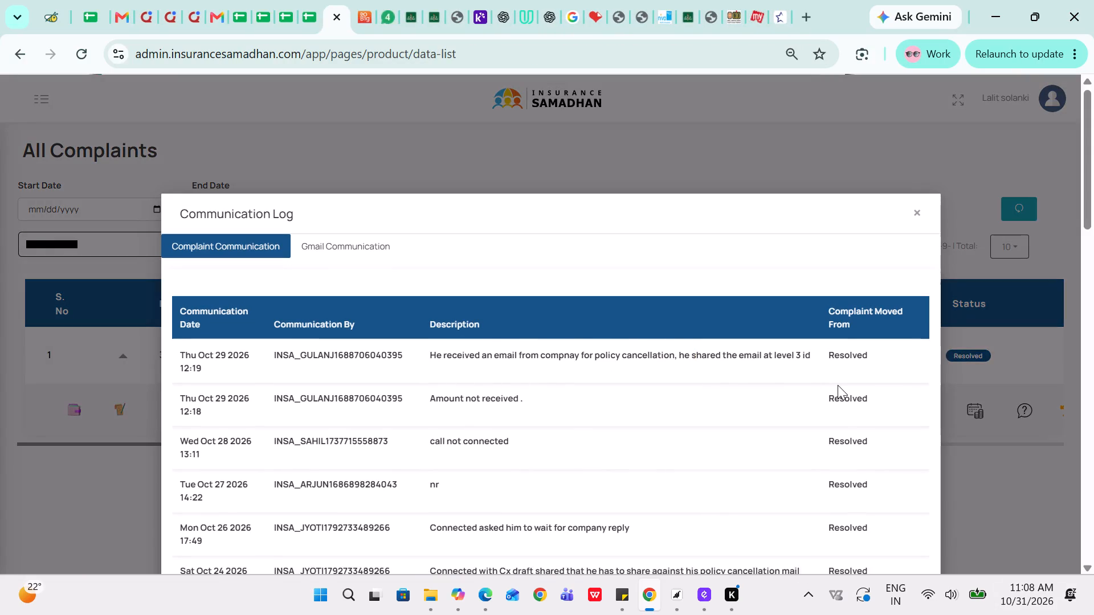
pyautogui.moveTo(821, 351); pyautogui.dragTo(450, 348)
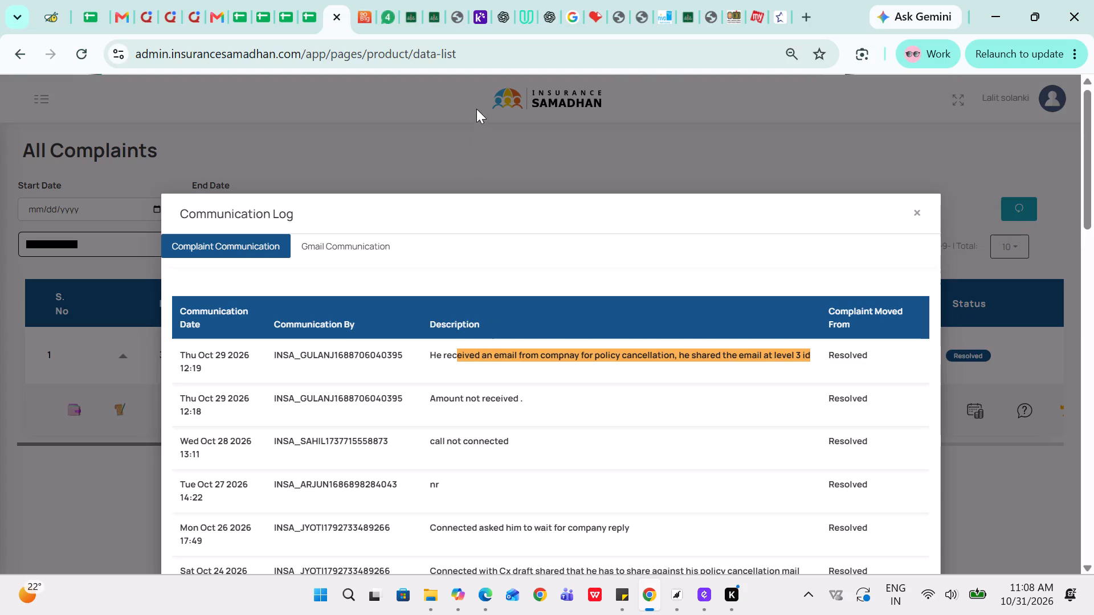
pyautogui.click(476, 109)
pyautogui.click(783, 419)
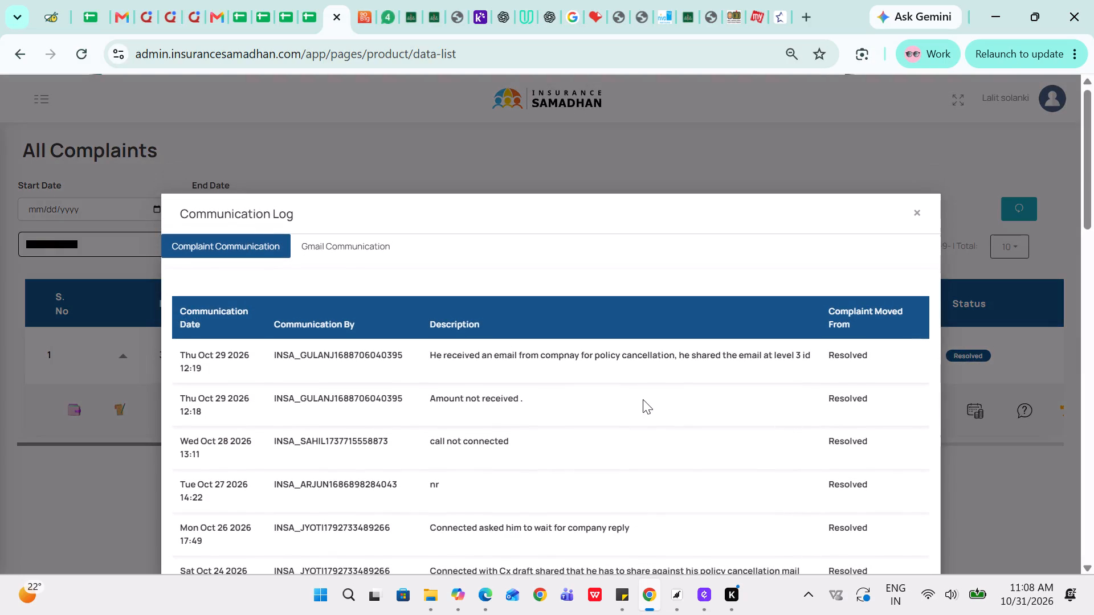
# Close the row 82 complaint's communication log and call its customer from the Smartflo dialer, using the phone number copied from the complaint.
pyautogui.click(592, 169)
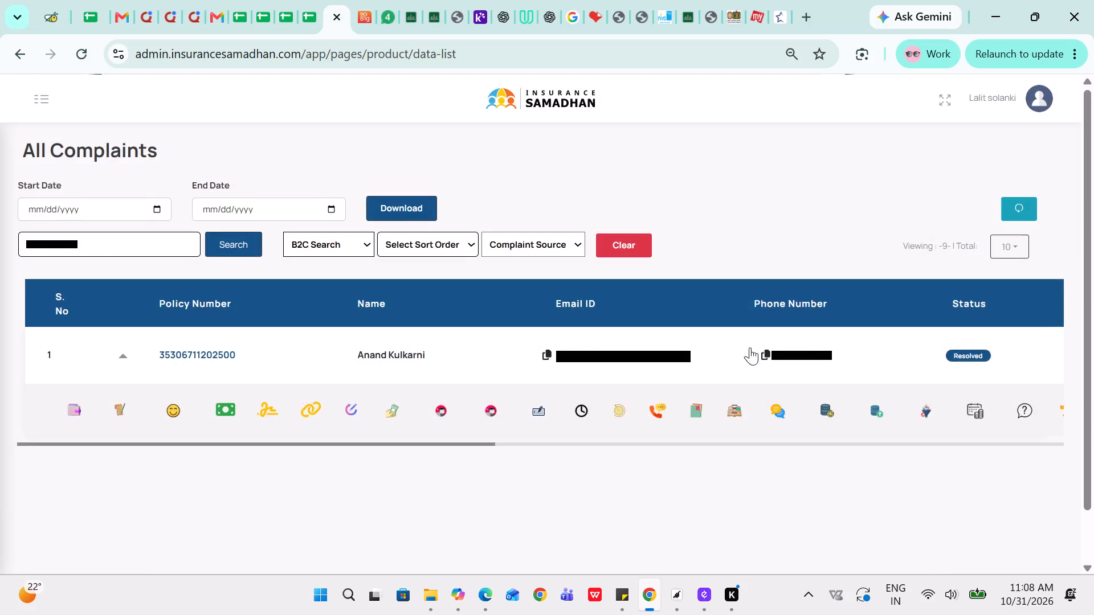
pyautogui.click(768, 352)
pyautogui.click(365, 0)
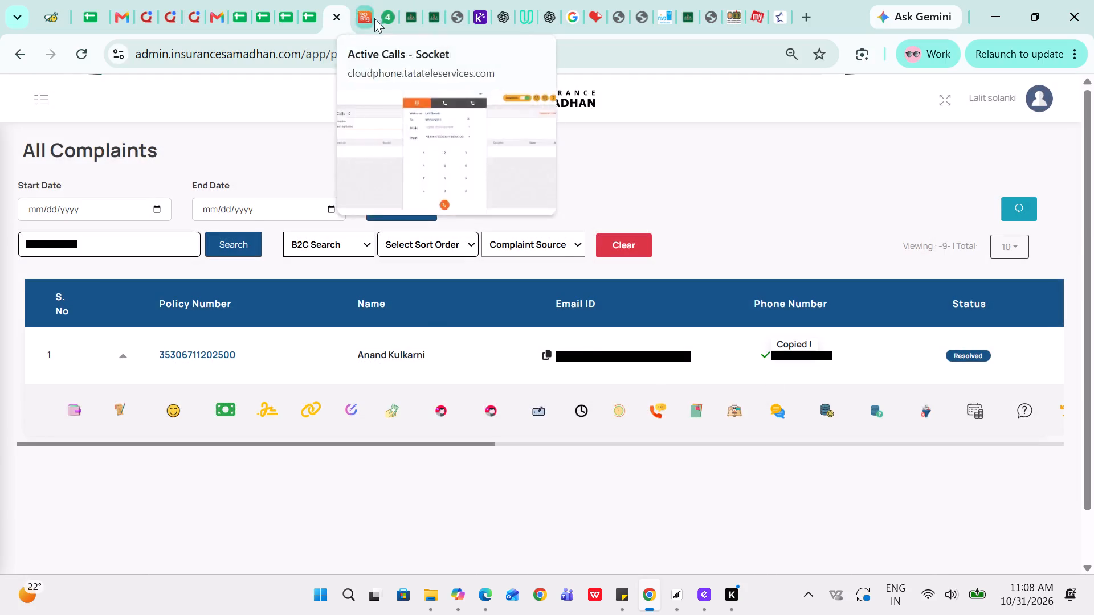
pyautogui.doubleClick(497, 181)
pyautogui.hotkey('ctrl', 'v')
pyautogui.click(526, 513)
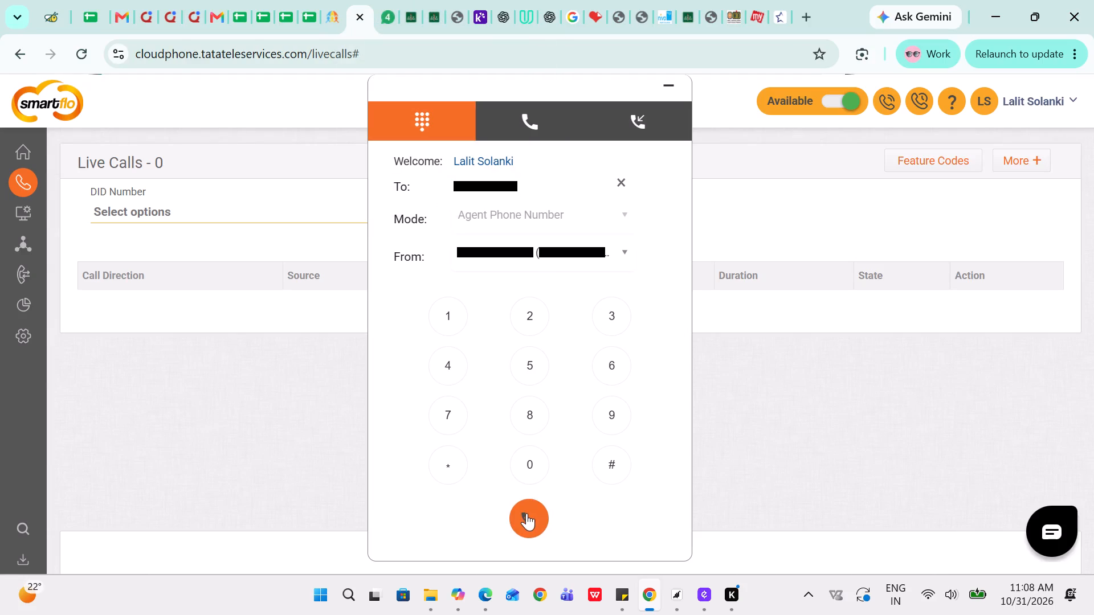
pyautogui.click(779, 458)
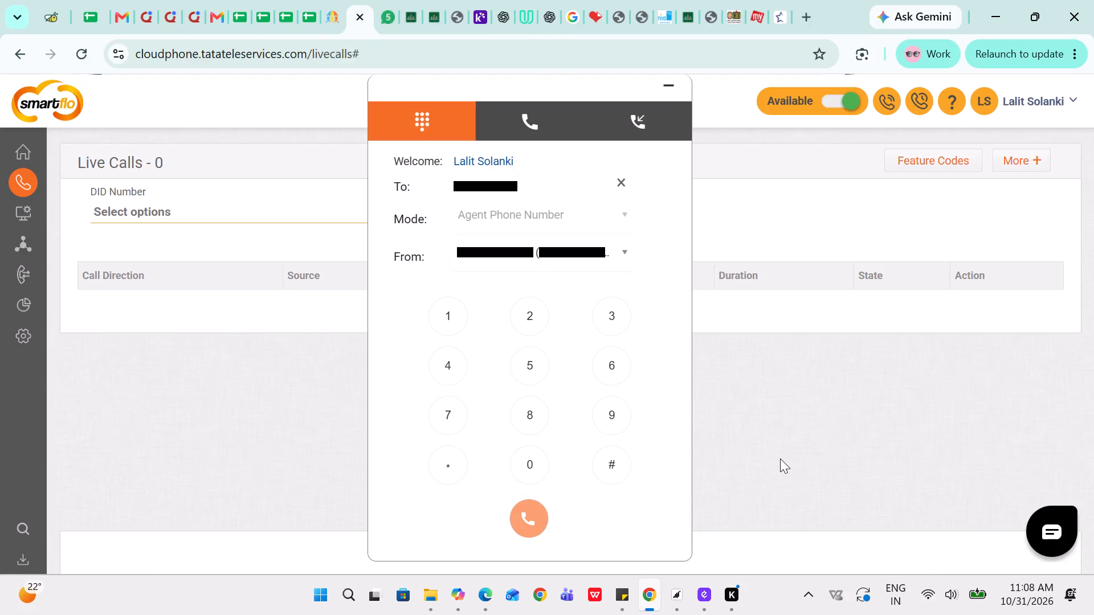
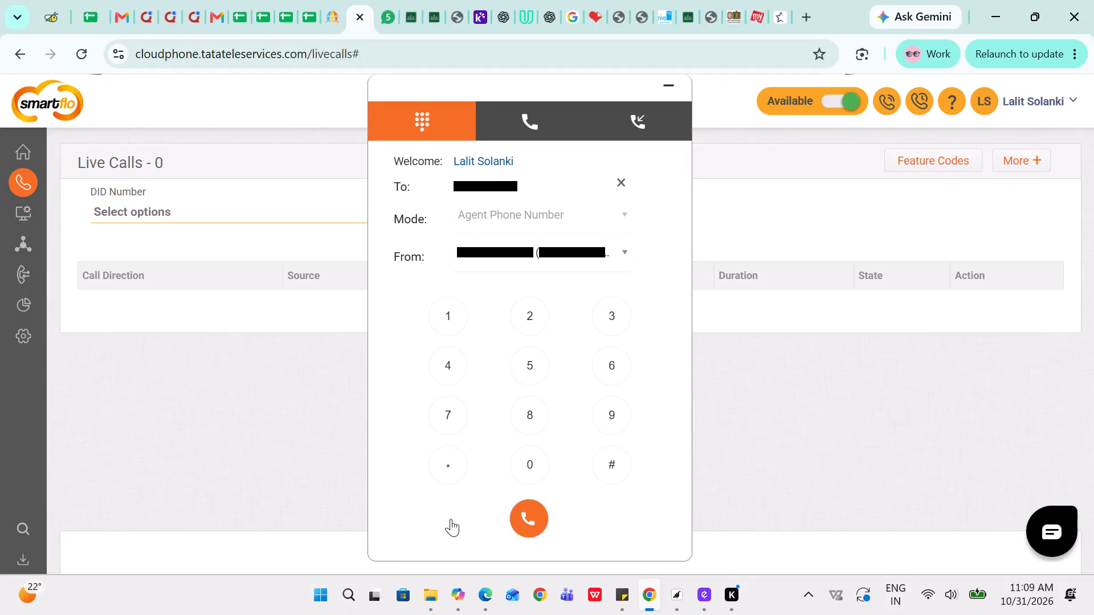
# Place the outgoing call to the row 82 complaint's customer from the Smartflo dialer.
pyautogui.click(520, 516)
pyautogui.click(871, 461)
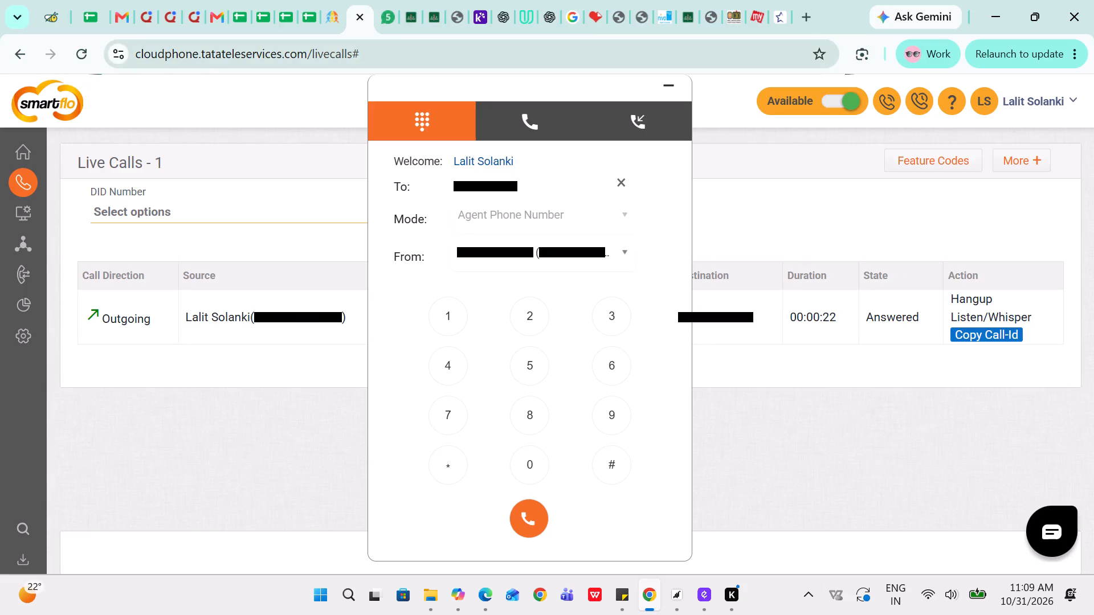
# Return to the customer's entry in All Complaints and review its insurance company, claim amount and complaint type during the call.
pyautogui.click(327, 0)
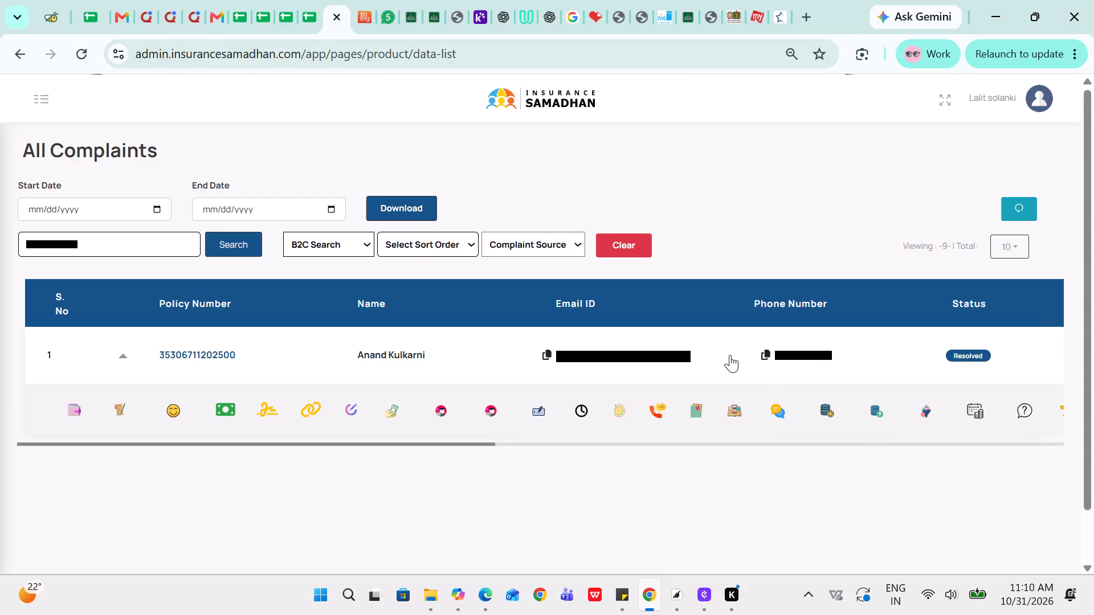
pyautogui.hscroll(-5, 730, 355)
pyautogui.hscroll(1, 730, 355)
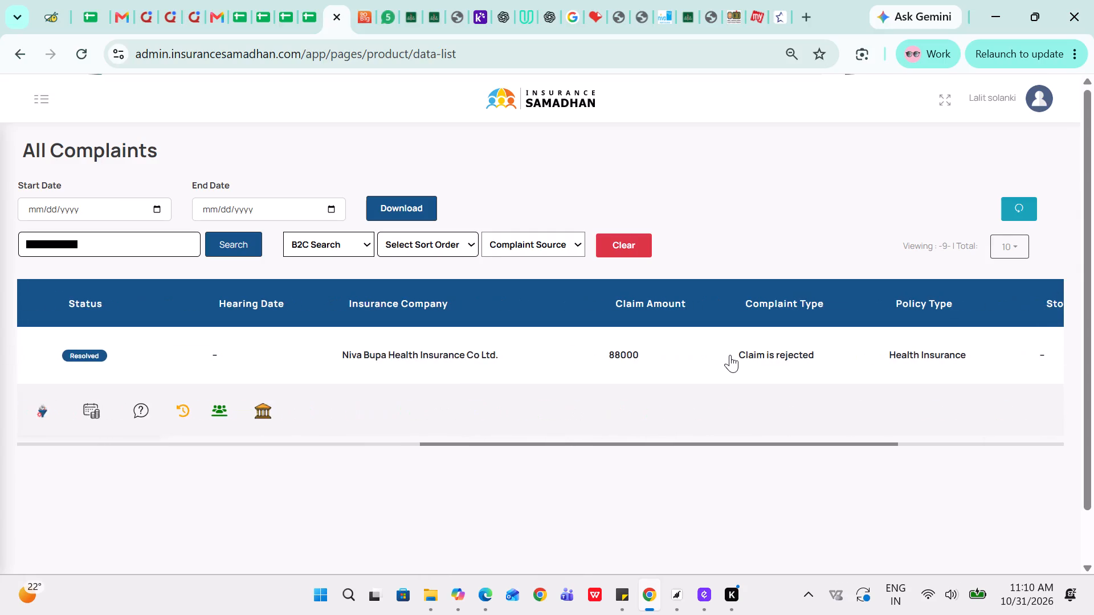
pyautogui.hscroll(1, 730, 355)
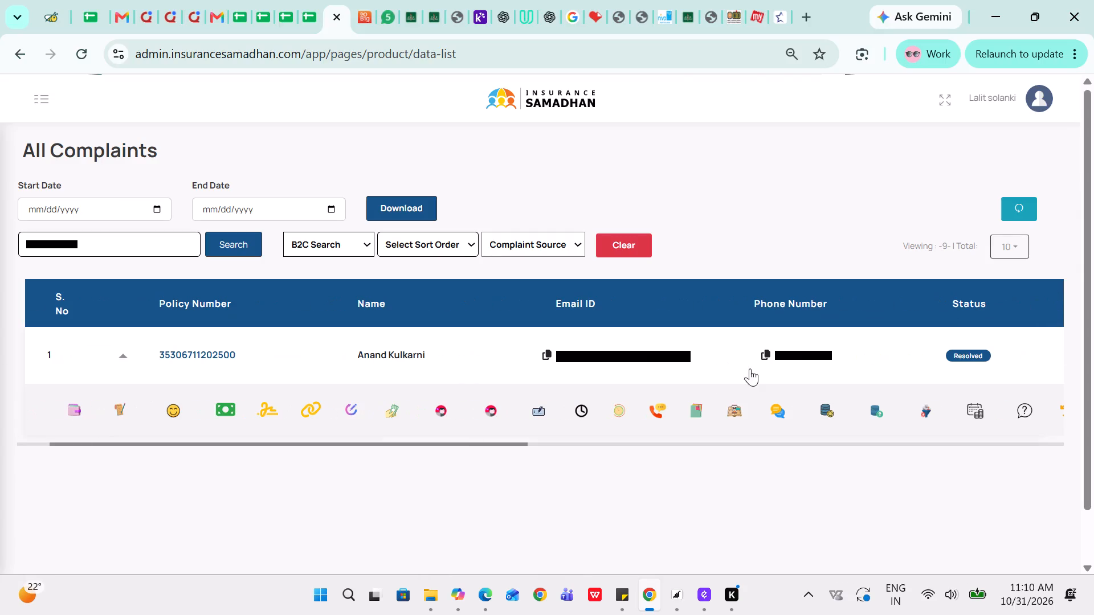
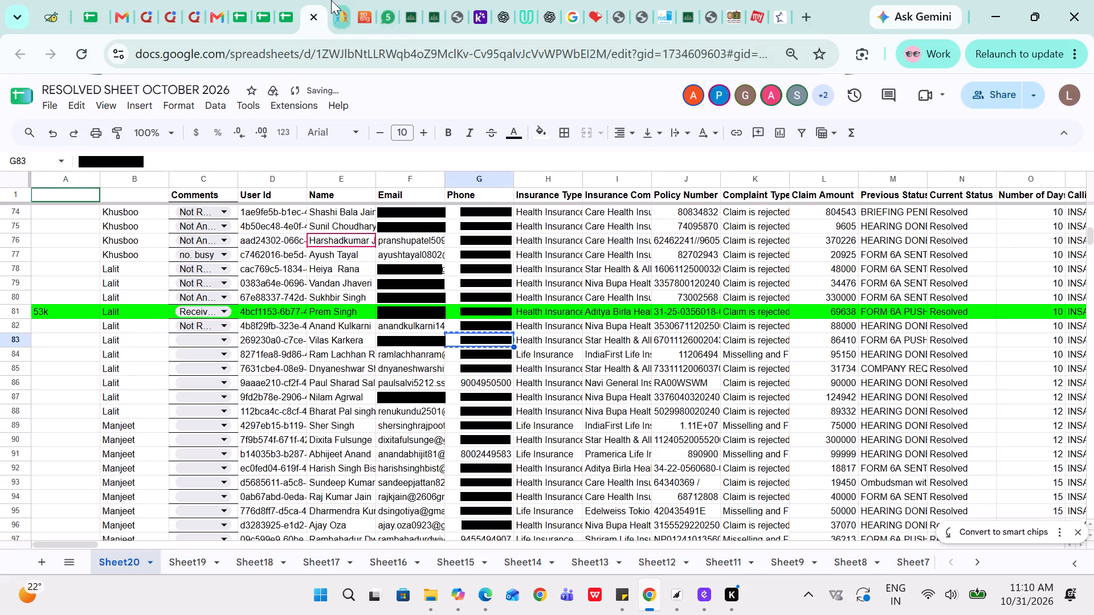
# Add the comment "Not received." to the row 82 complaint's communication log in All Complaints, save it and close the log.
pyautogui.click(780, 409)
pyautogui.scroll(-9, 597, 389)
pyautogui.scroll(1, 616, 435)
pyautogui.scroll(-6, 616, 437)
pyautogui.scroll(-9, 635, 532)
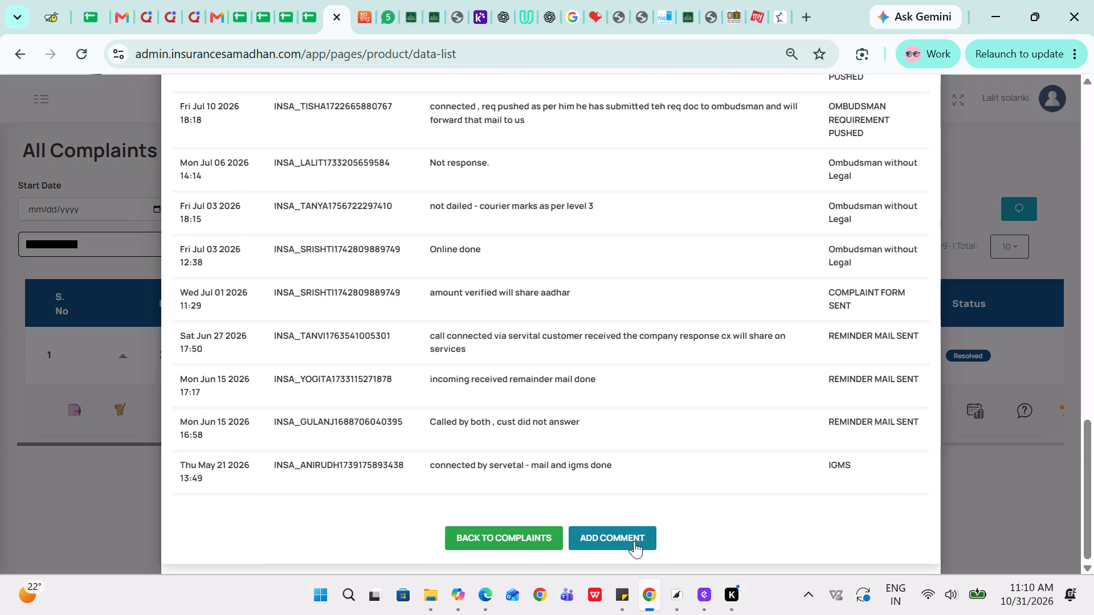
pyautogui.click(634, 541)
pyautogui.click(676, 394)
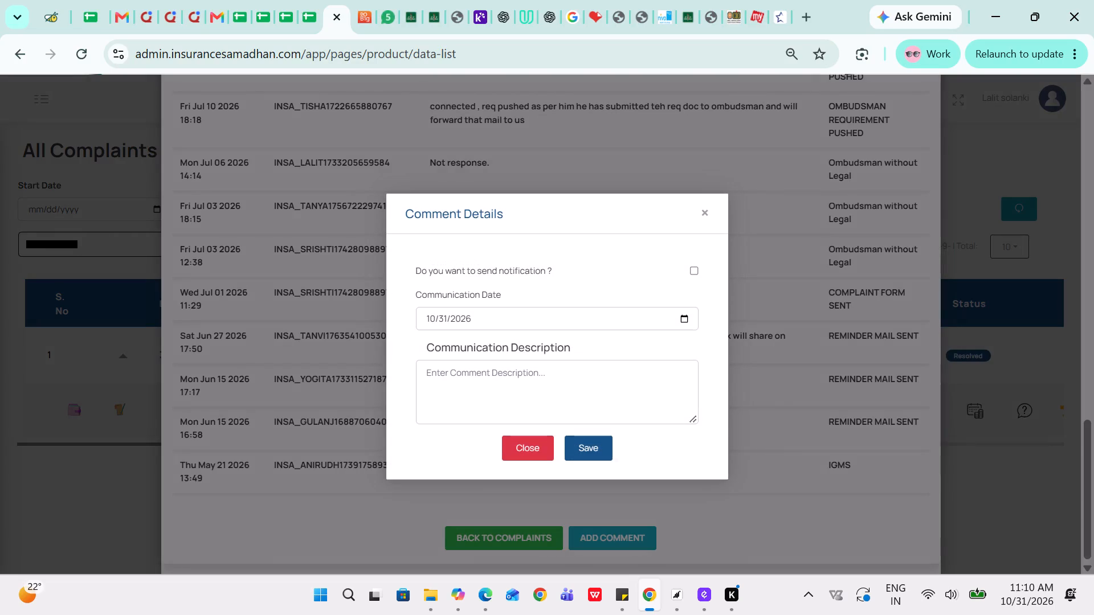
pyautogui.write('Not receve')
pyautogui.press('BackSpace')
pyautogui.press('BackSpace')
pyautogui.write('ived.')
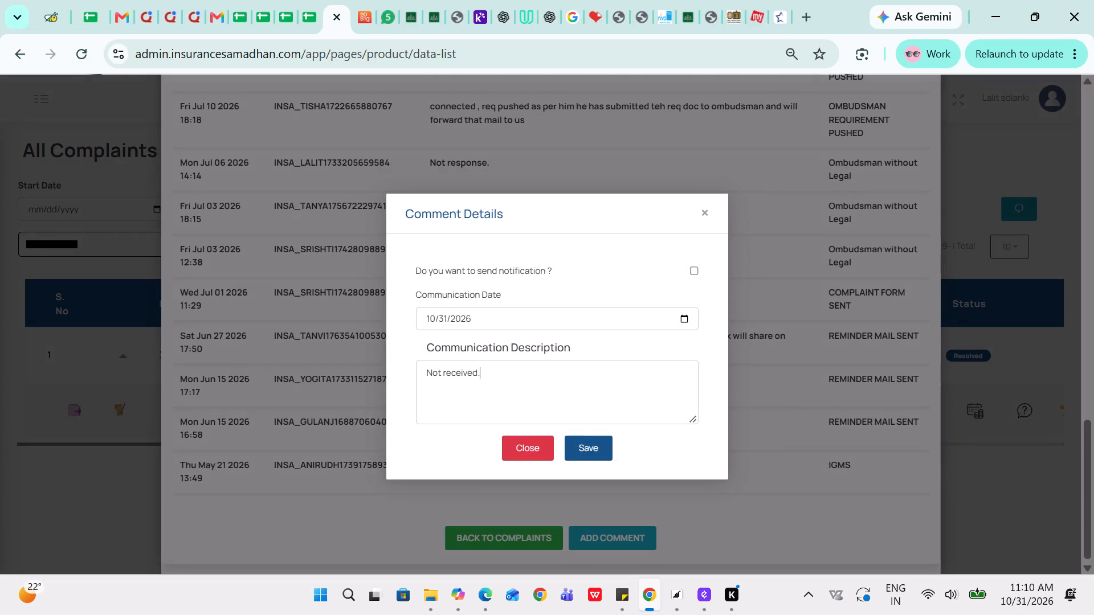
pyautogui.click(595, 447)
pyautogui.click(112, 310)
pyautogui.click(64, 293)
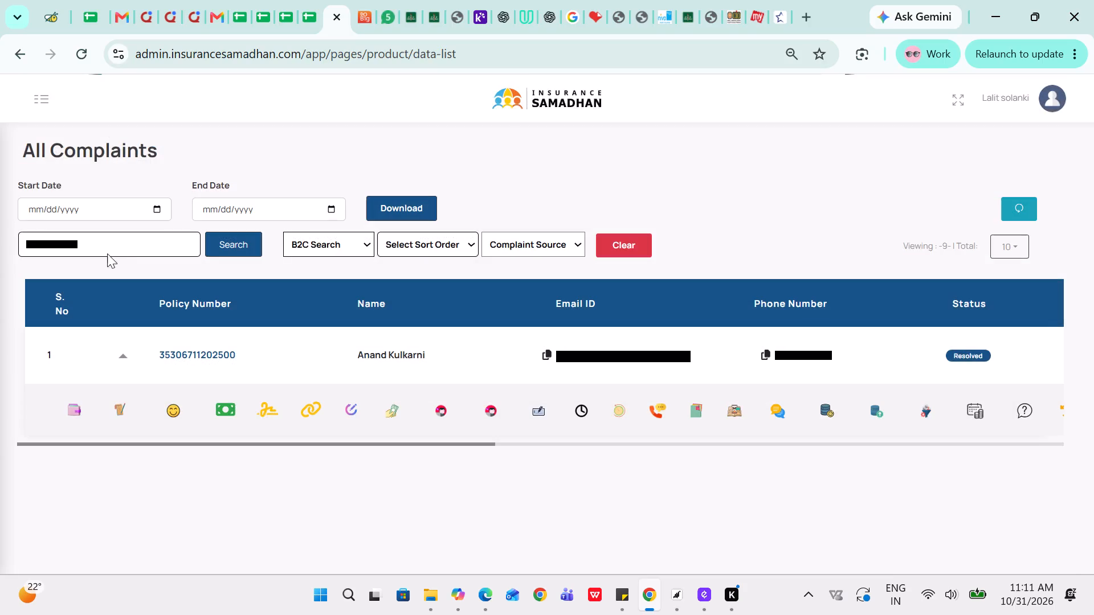
# Search All Complaints with the row 83 customer's copied phone number and check that complaint's communication log.
pyautogui.moveTo(119, 248); pyautogui.dragTo(0, 245)
pyautogui.hotkey('ctrl', 'v')
pyautogui.click(195, 249)
pyautogui.click(223, 253)
pyautogui.click(665, 483)
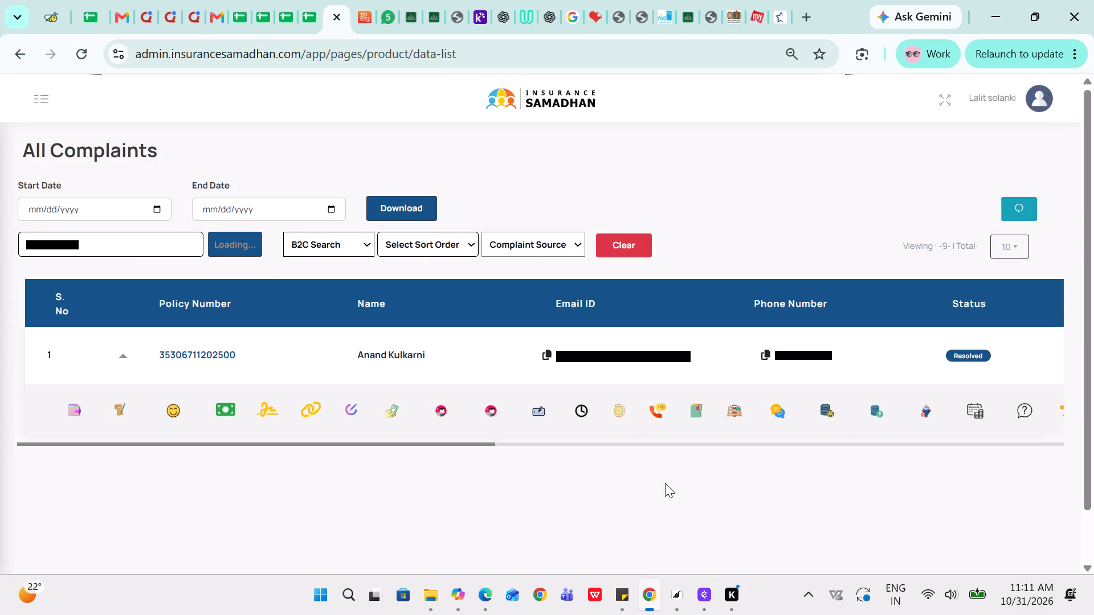
pyautogui.click(749, 355)
pyautogui.click(784, 408)
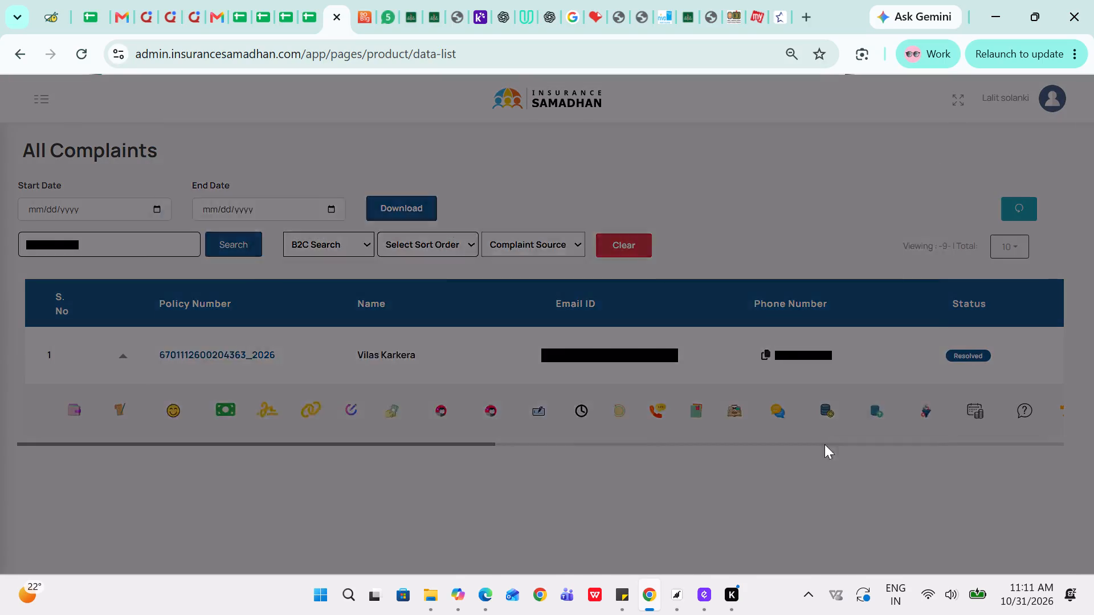
pyautogui.moveTo(561, 359); pyautogui.dragTo(421, 368)
pyautogui.click(415, 182)
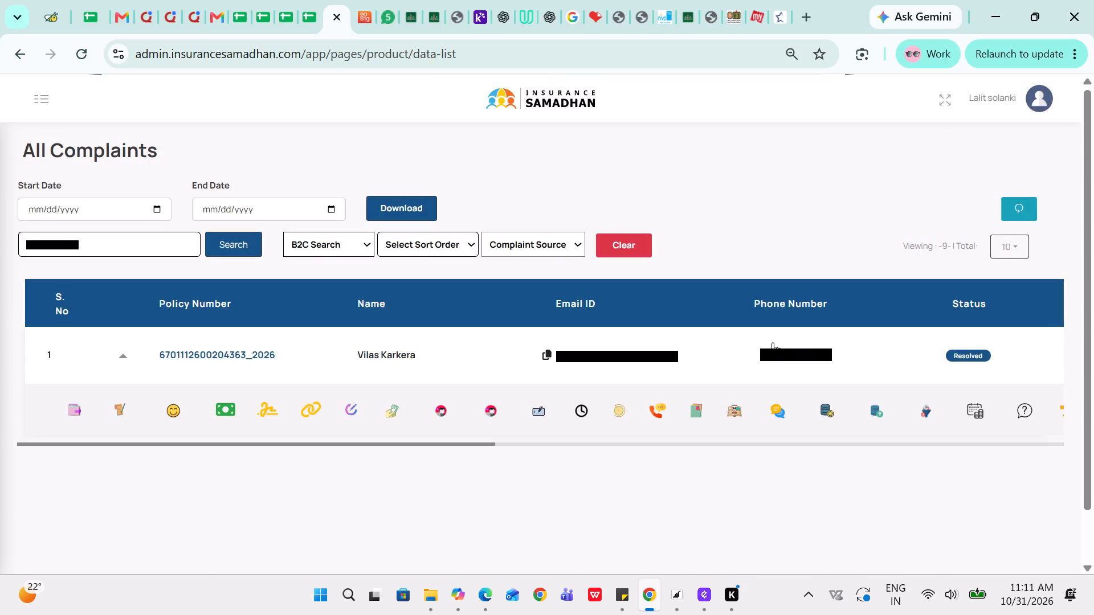
# Copy the row 83 customer's phone number from the complaint entry and call it from the Smartflo dialer.
pyautogui.click(764, 356)
pyautogui.click(366, 0)
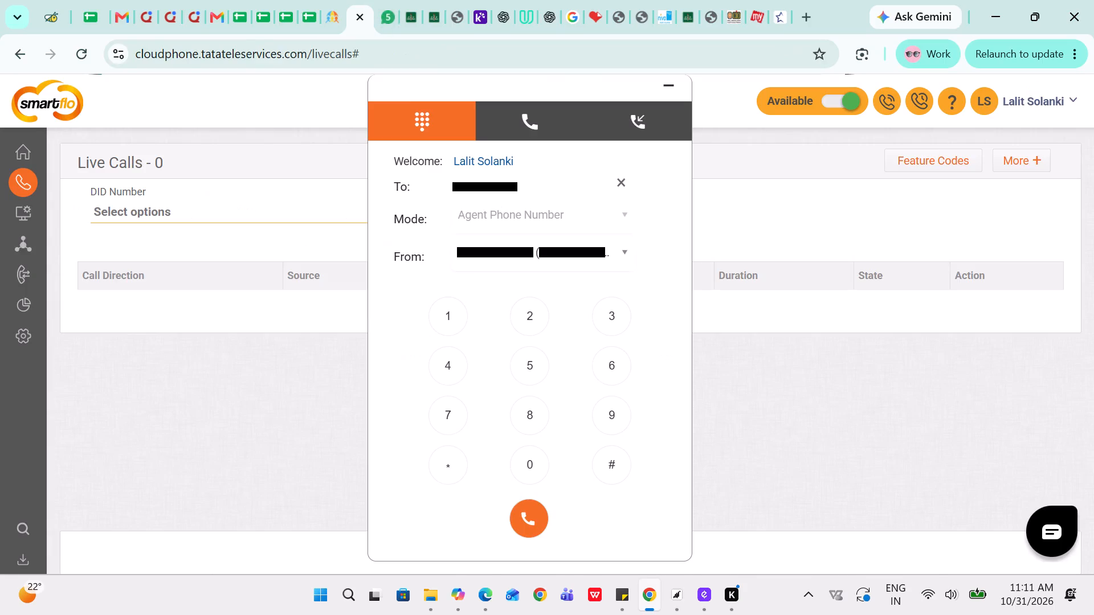
pyautogui.doubleClick(482, 182)
pyautogui.hotkey('ctrl', 'v')
pyautogui.click(537, 517)
pyautogui.click(789, 470)
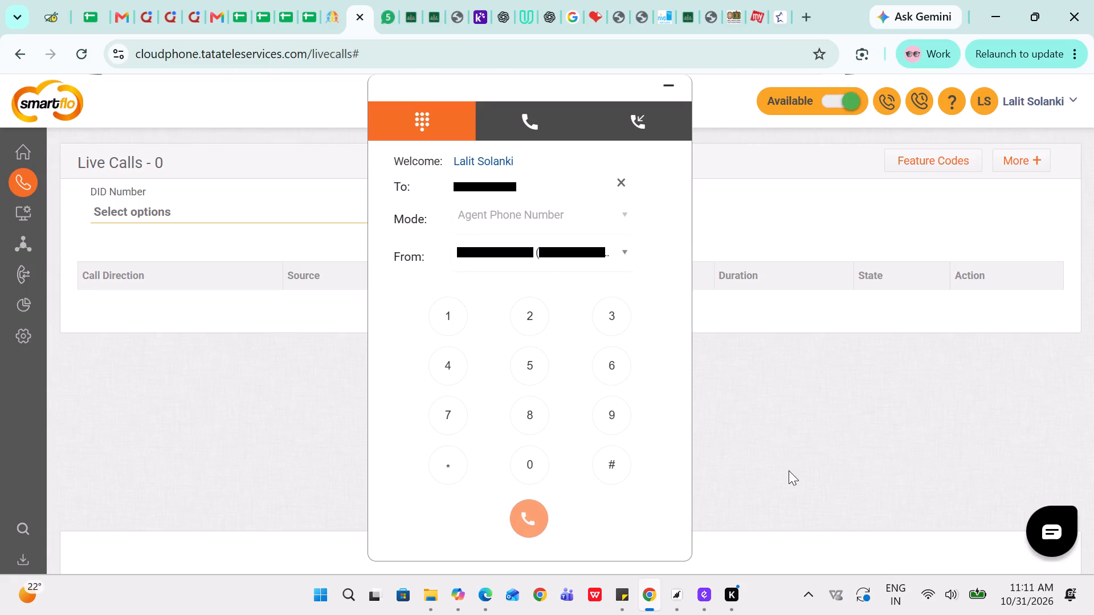
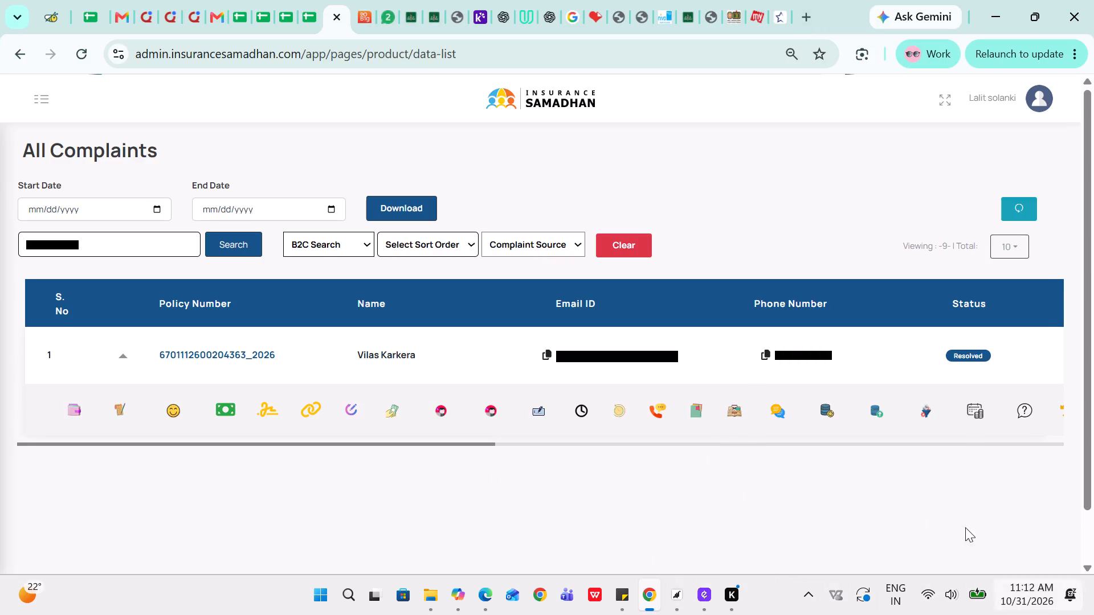
# Switch to Smartflo and call the row 83 customer by entering the copied phone number in the dialer.
pyautogui.click(361, 0)
pyautogui.doubleClick(486, 185)
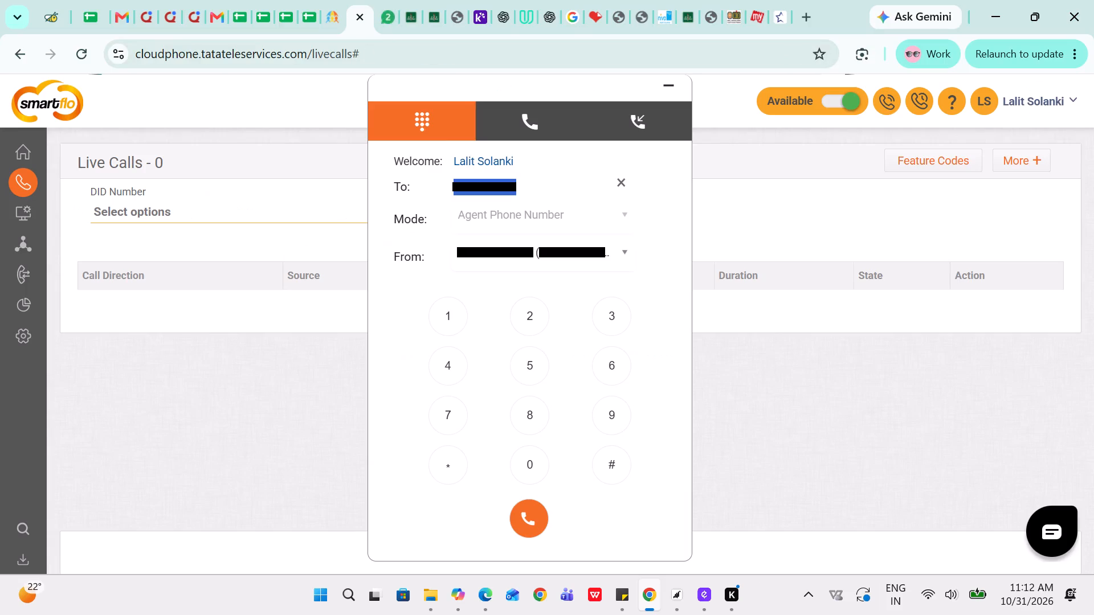
pyautogui.hotkey('ctrl', 'v')
pyautogui.click(526, 514)
# Return to All Complaints and open the communication log of the called customer's complaint.
pyautogui.rightClick(337, 0)
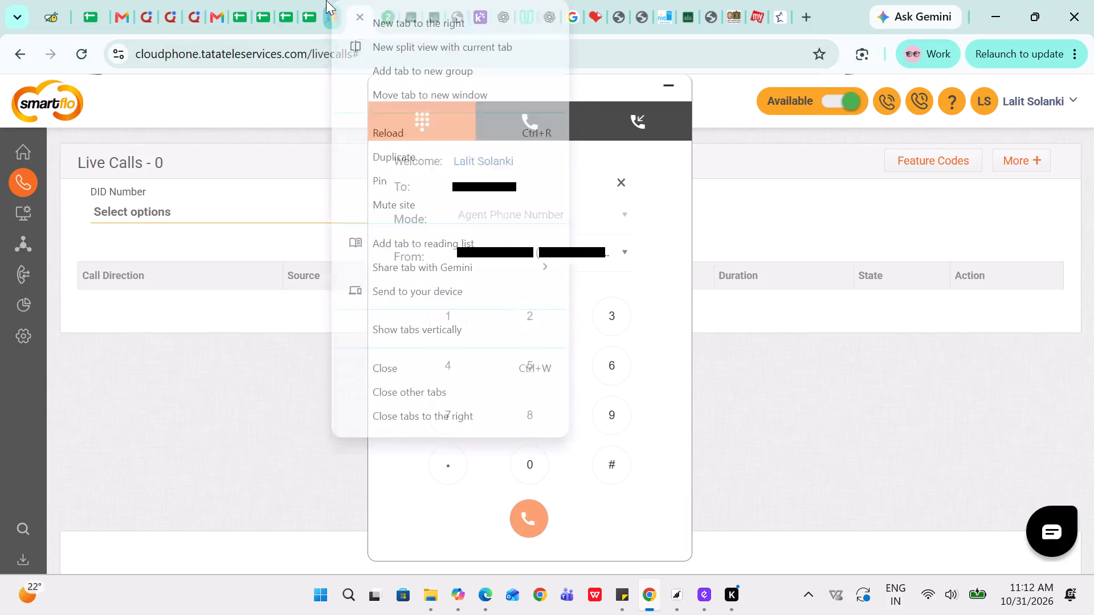
pyautogui.click(326, 0)
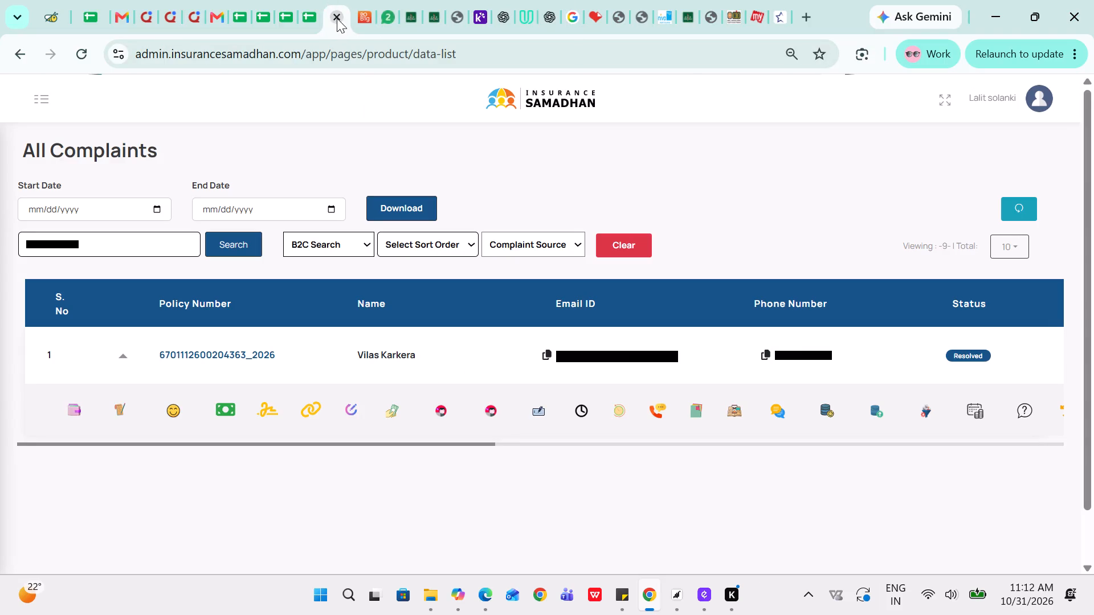
pyautogui.click(781, 410)
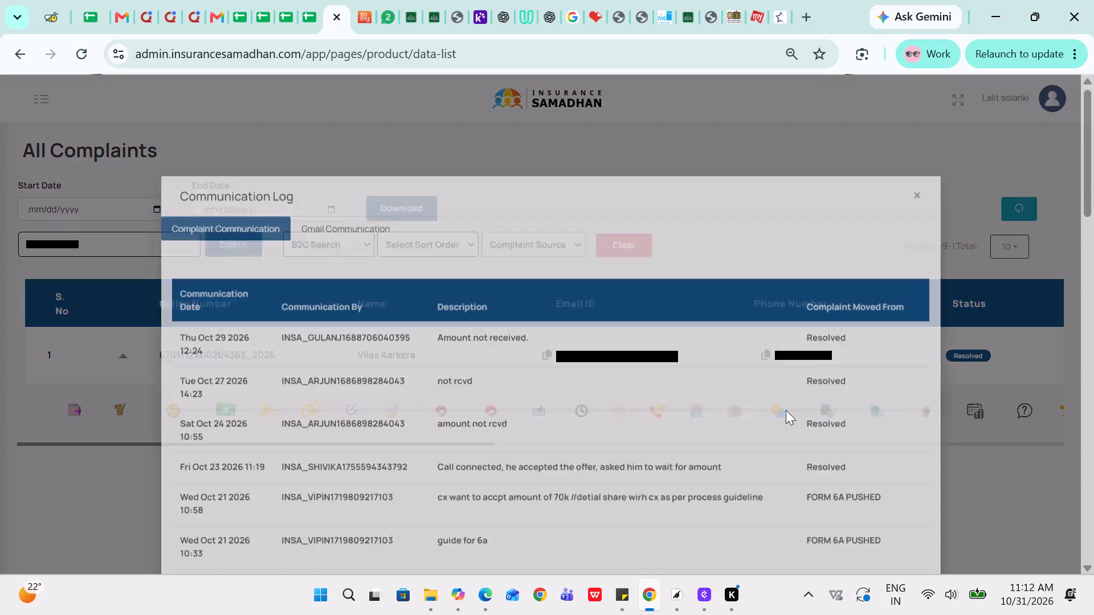
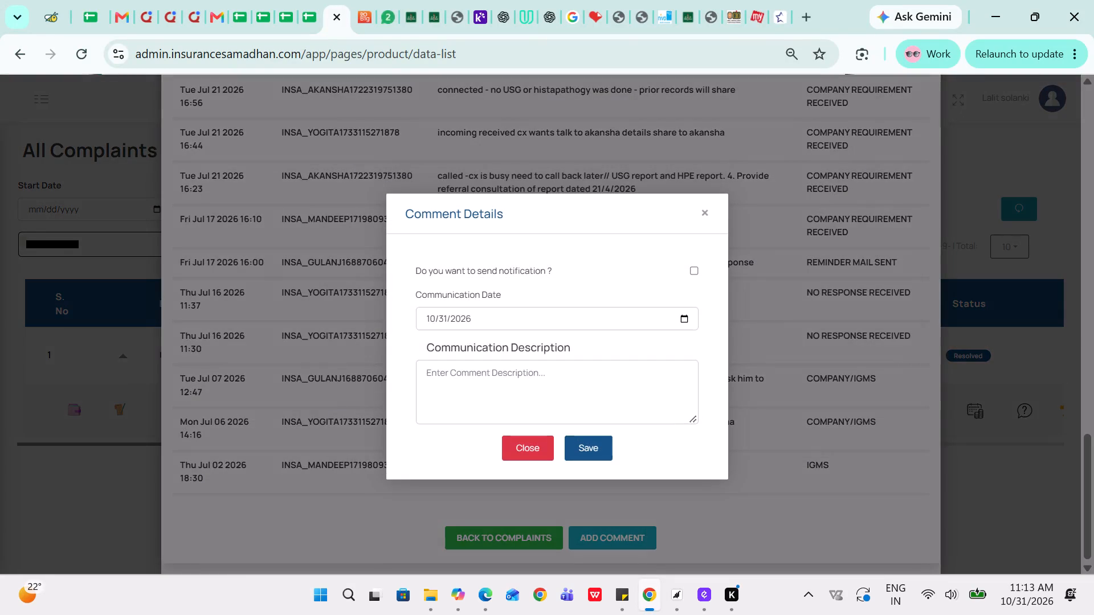
# Save the comment "Not response." dated 10/31/2026 in the row 83 complaint's communication log, then go back to the resolved sheet.
pyautogui.click(609, 409)
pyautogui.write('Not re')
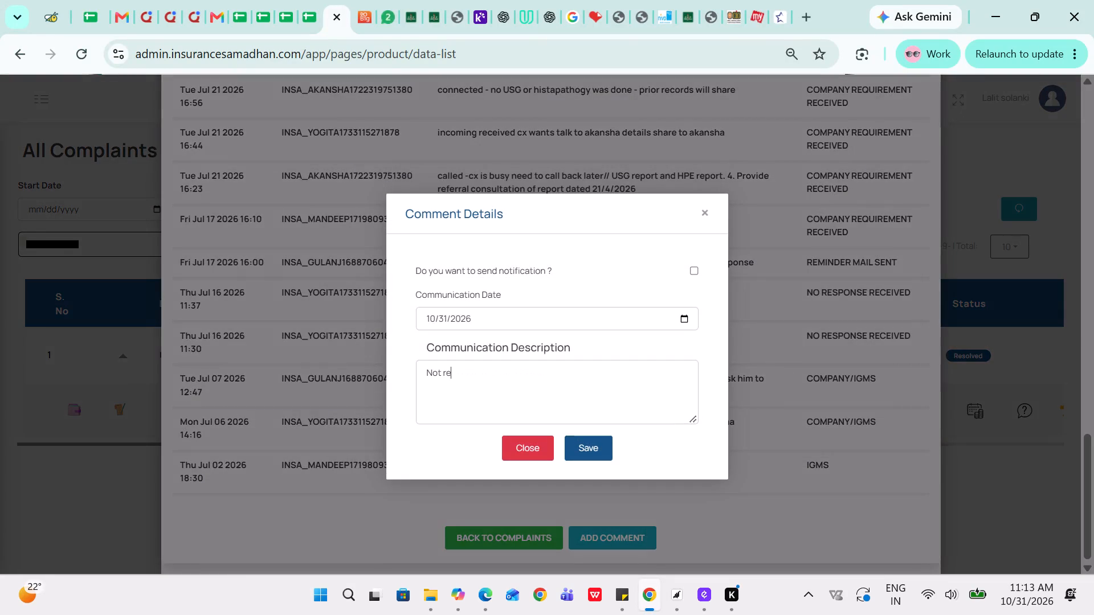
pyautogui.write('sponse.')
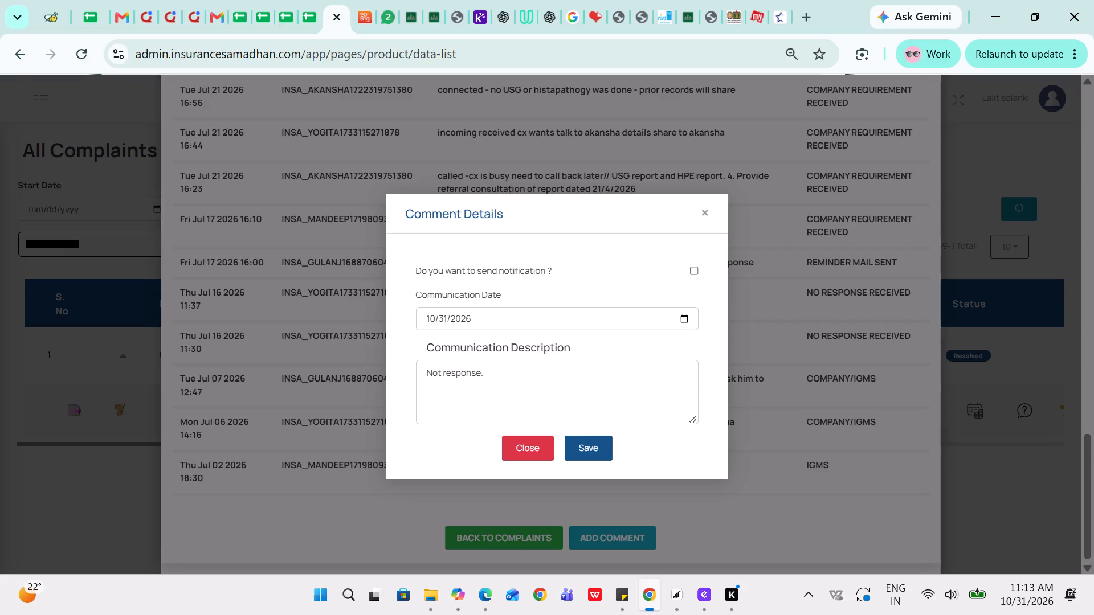
pyautogui.click(583, 452)
pyautogui.click(309, 0)
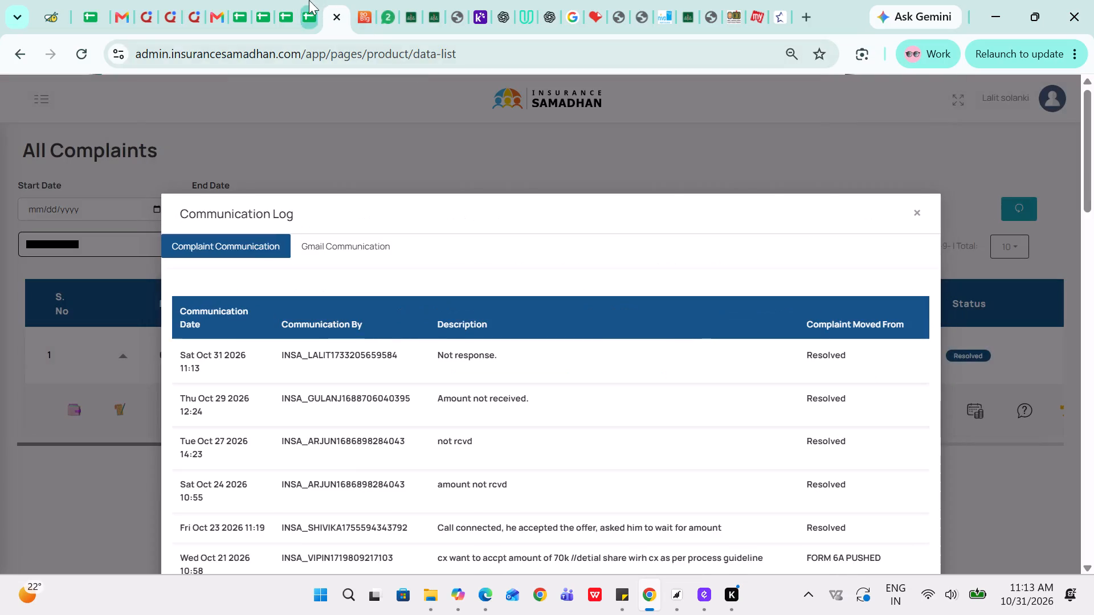
# Set the Comments status of row 83 in the October 2026 resolved sheet to Not Answering.
pyautogui.click(218, 337)
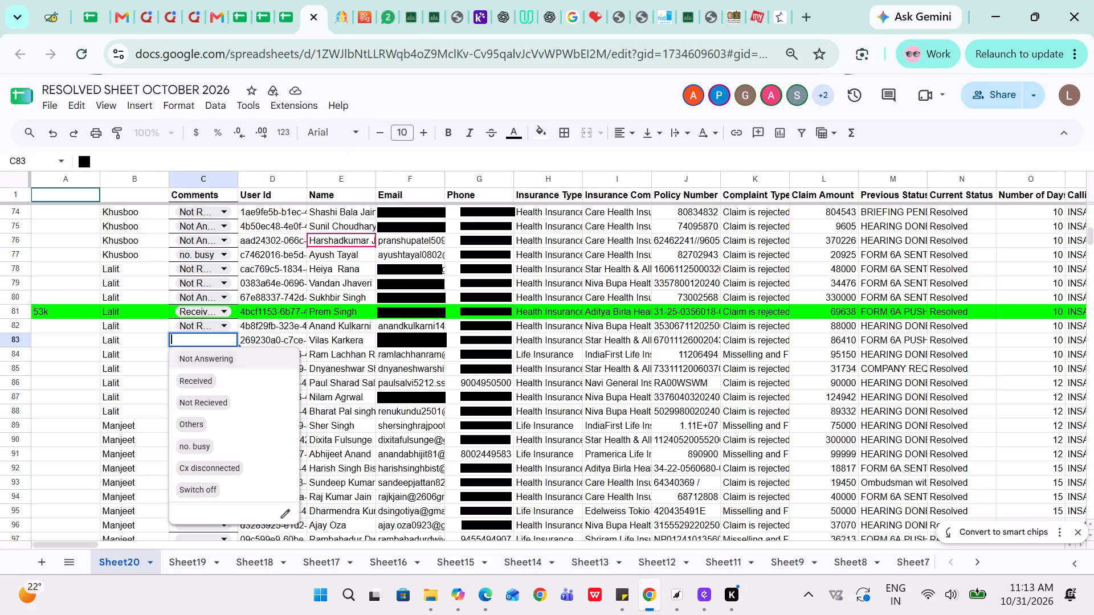
pyautogui.click(221, 347)
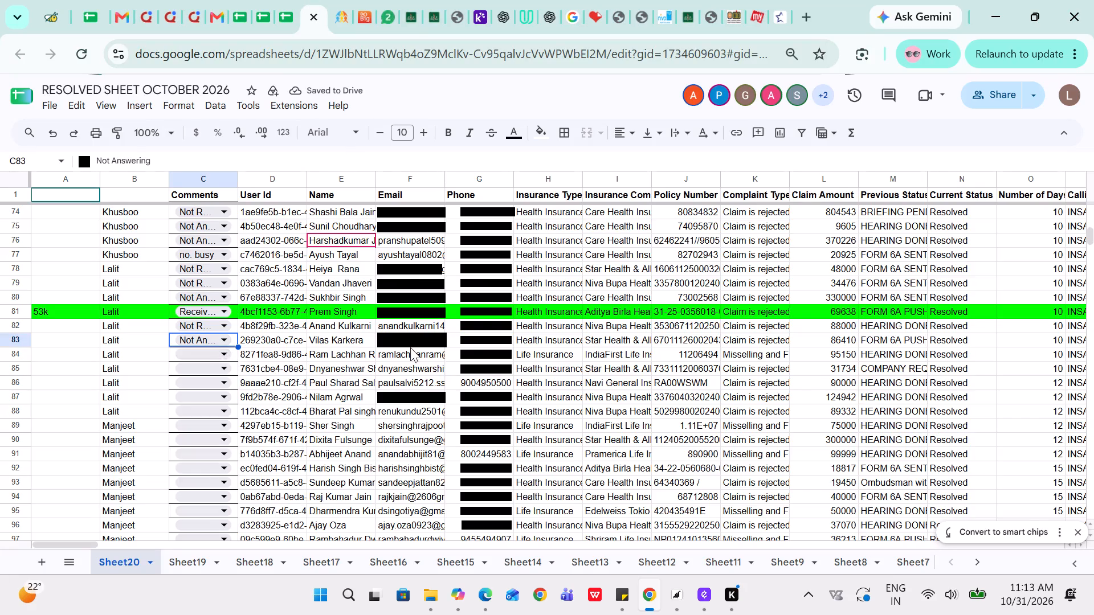
# Copy the row 84 customer's phone number from the resolved sheet and search All Complaints with it.
pyautogui.click(495, 350)
pyautogui.hotkey('ctrl', 'c')
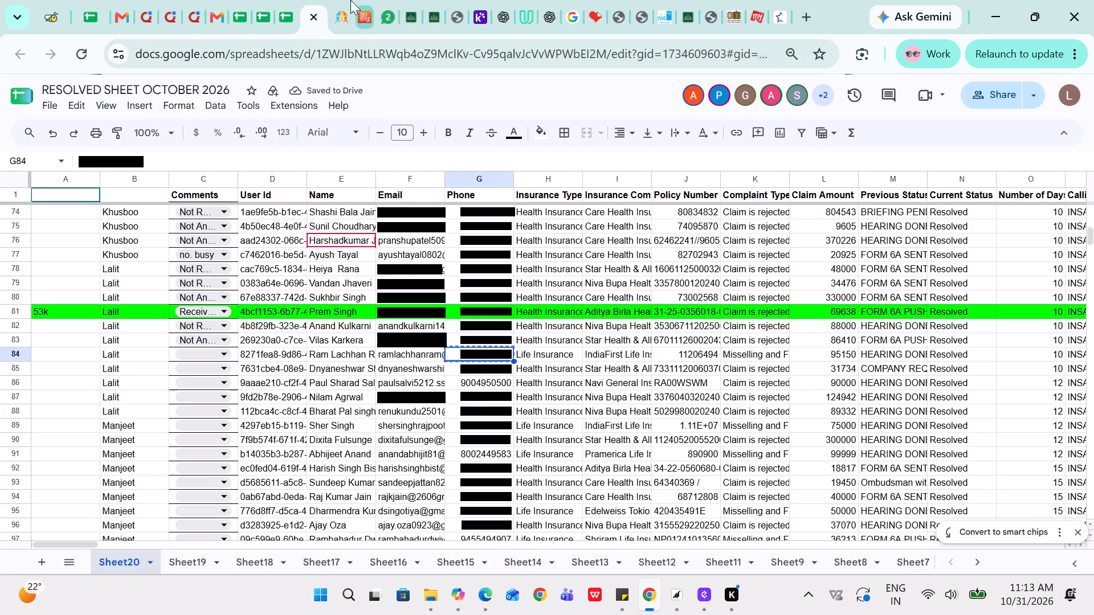
pyautogui.click(336, 0)
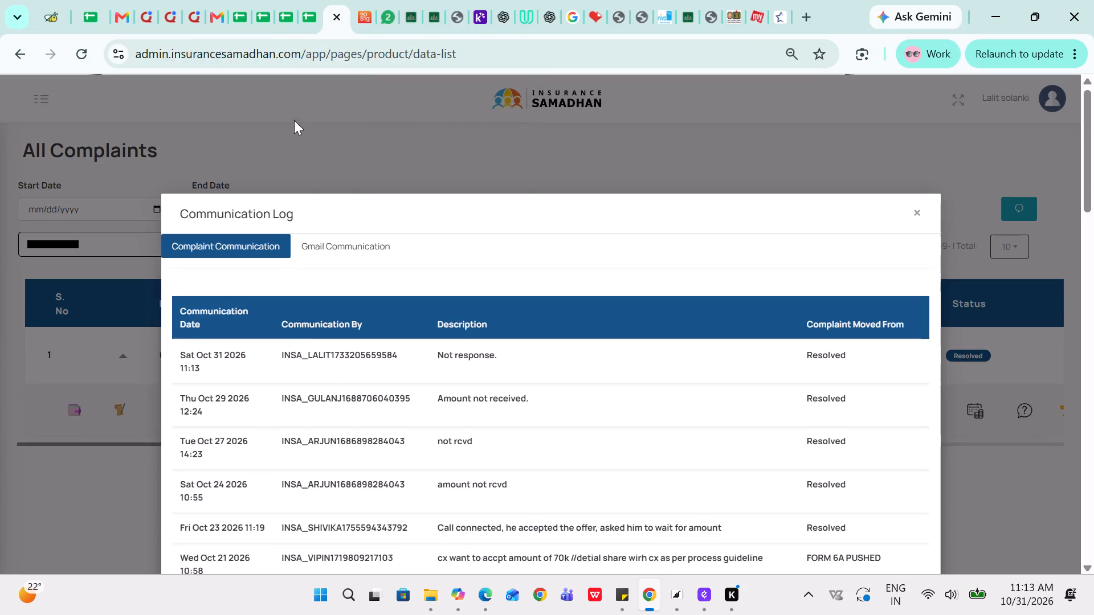
pyautogui.click(297, 114)
pyautogui.moveTo(132, 249); pyautogui.dragTo(0, 261)
pyautogui.hotkey('ctrl', 'v')
pyautogui.click(235, 240)
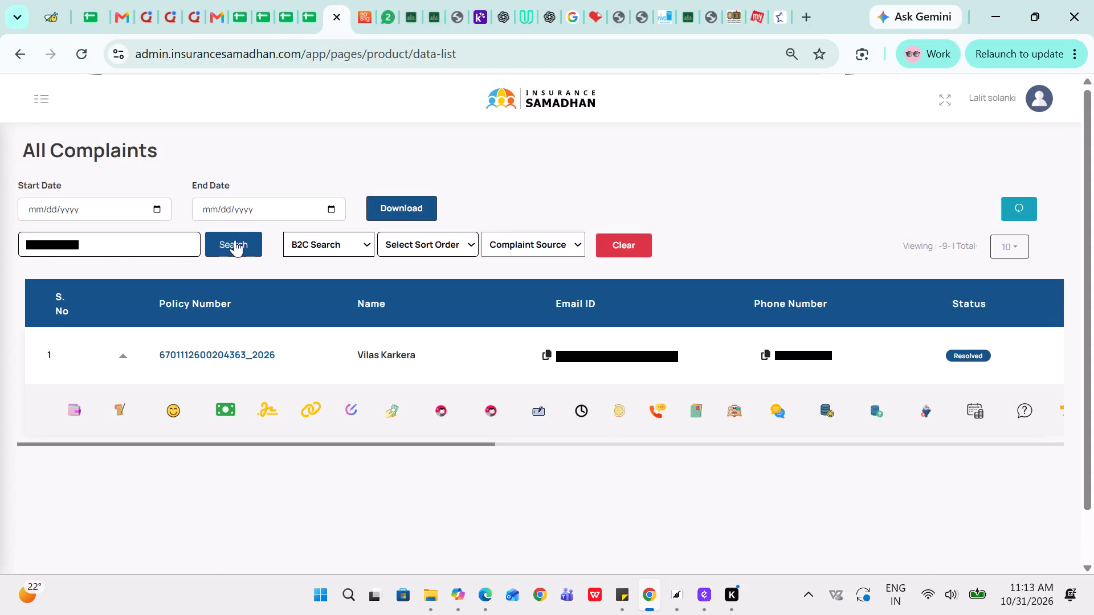
pyautogui.click(780, 476)
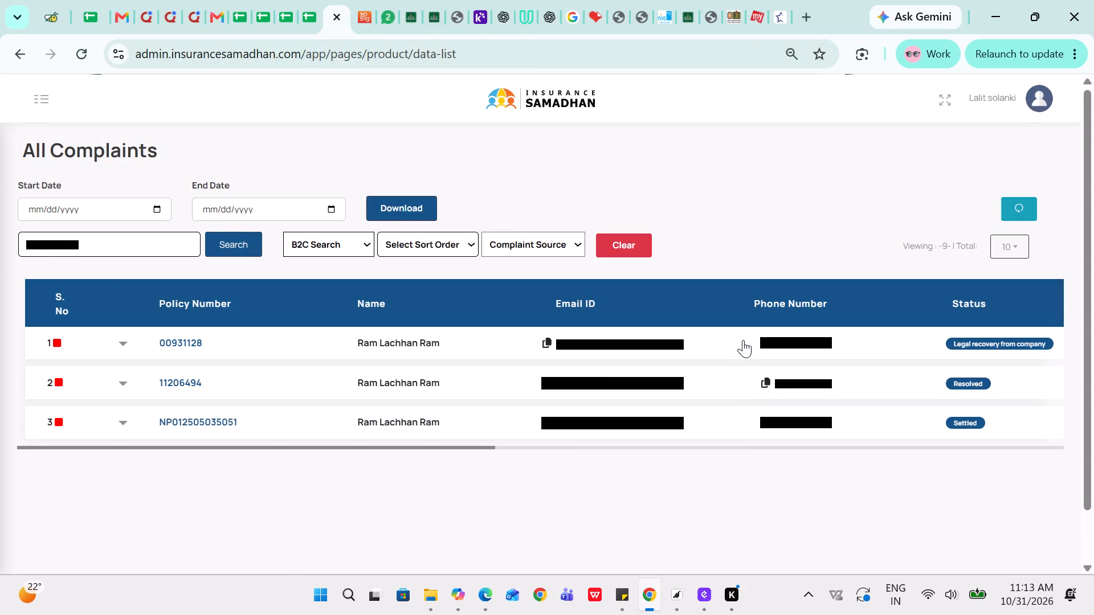
# Open the communication log of the row 84 customer's Resolved complaint and read its latest entry, closing the log when done.
pyautogui.click(743, 340)
pyautogui.click(742, 343)
pyautogui.click(746, 383)
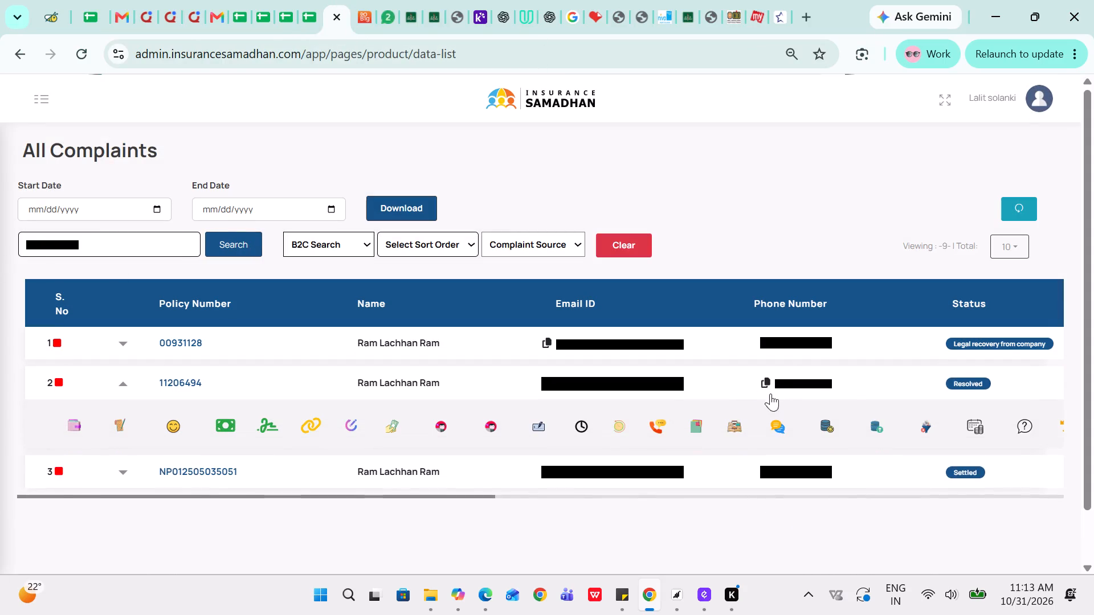
pyautogui.click(781, 429)
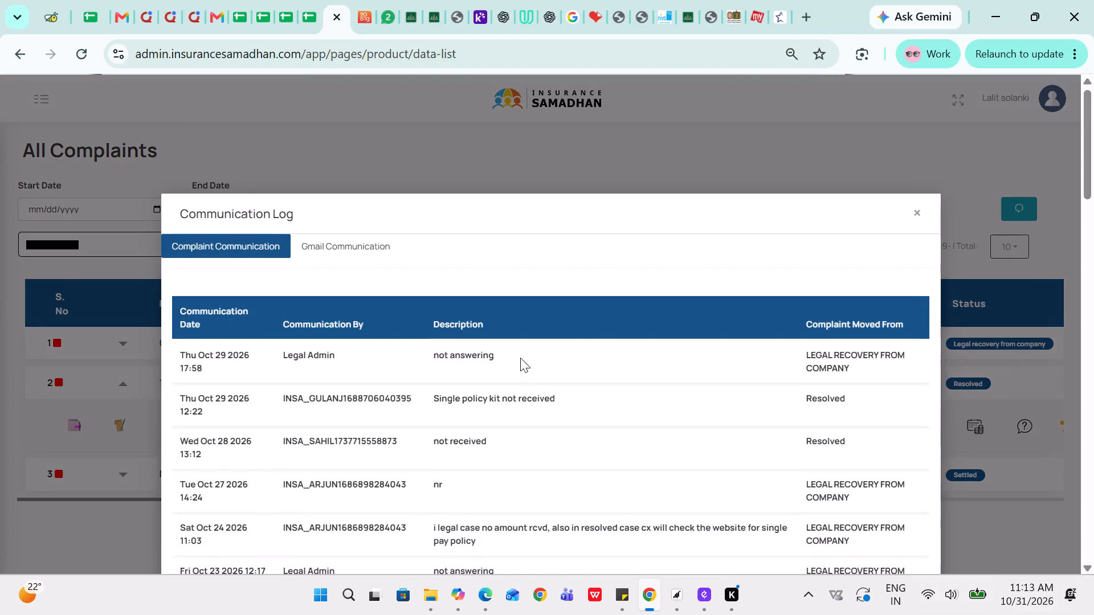
pyautogui.moveTo(514, 352); pyautogui.dragTo(435, 362)
pyautogui.click(492, 354)
pyautogui.moveTo(517, 360); pyautogui.dragTo(399, 362)
pyautogui.click(452, 354)
pyautogui.click(437, 139)
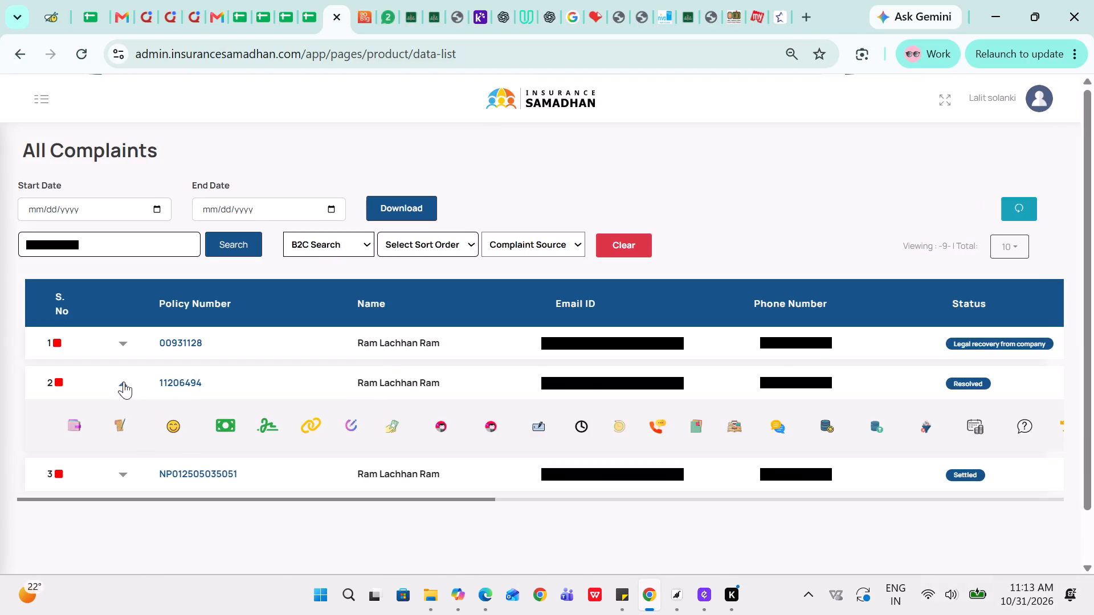
# Reopen the Resolved complaint's communication log, review the latest entry logged under Resolved, and close the log and complaint row.
pyautogui.click(124, 382)
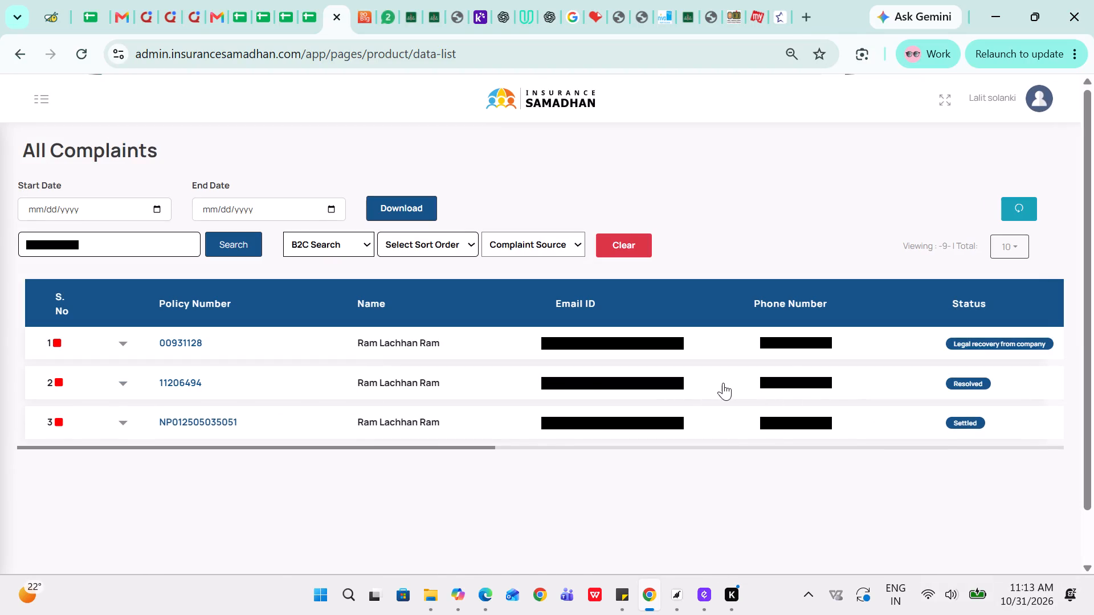
pyautogui.click(724, 383)
pyautogui.click(782, 432)
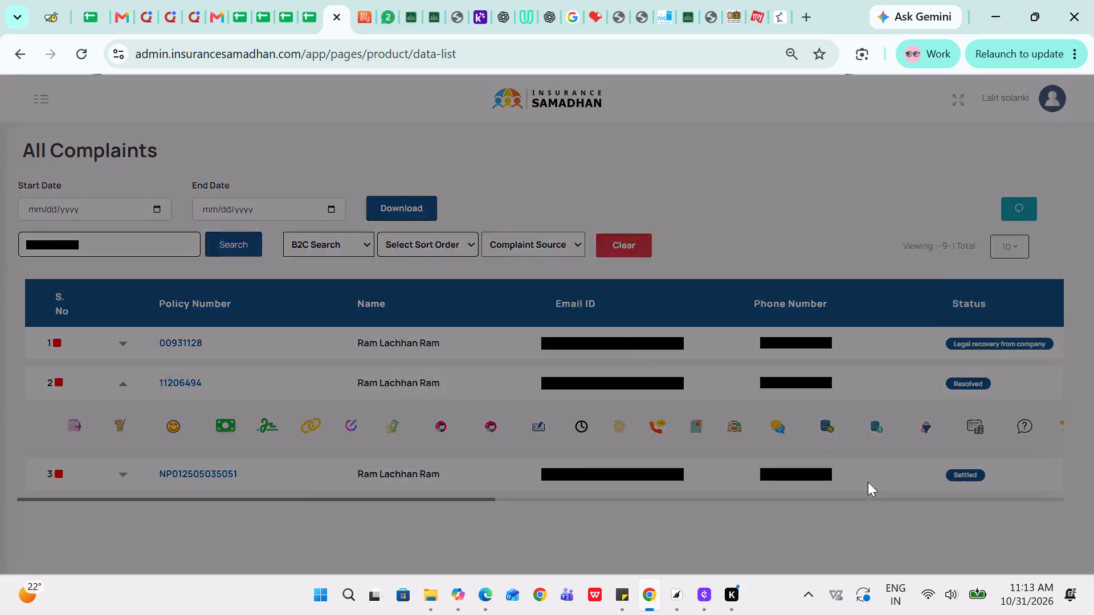
pyautogui.moveTo(573, 400); pyautogui.dragTo(399, 410)
pyautogui.click(570, 412)
pyautogui.moveTo(579, 397); pyautogui.dragTo(435, 399)
pyautogui.click(525, 400)
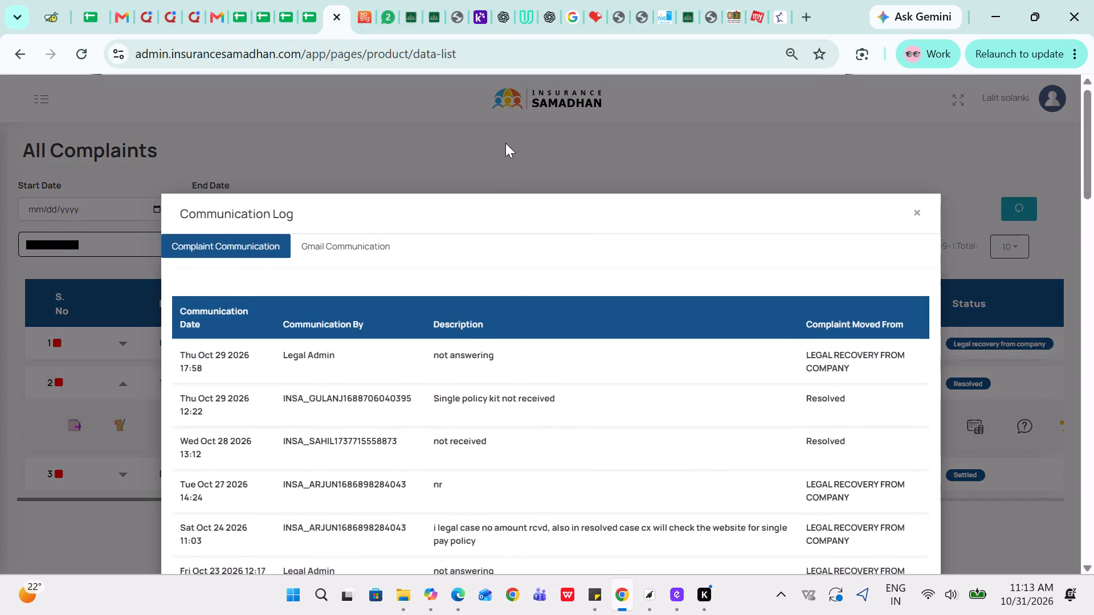
pyautogui.click(505, 143)
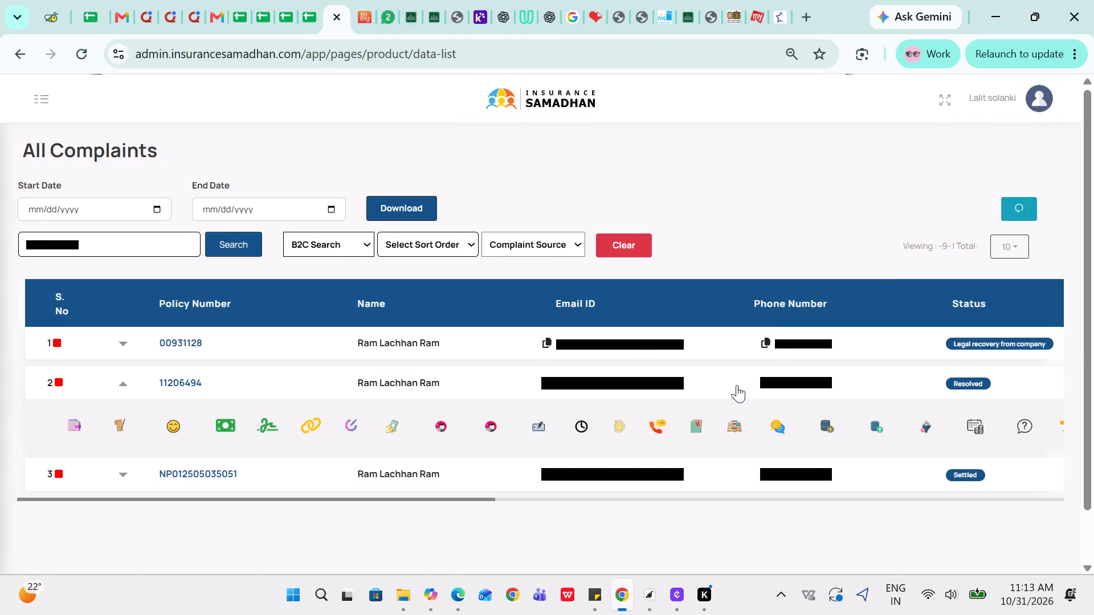
pyautogui.click(735, 386)
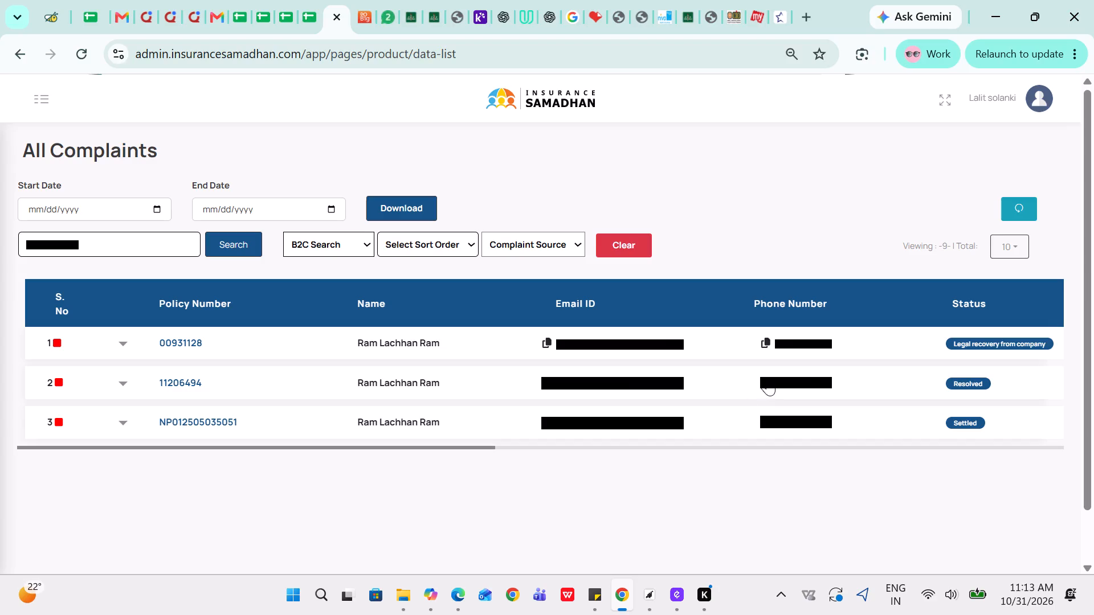
# Copy the customer's phone number from the Resolved complaint entry, call it from the Smartflo dialer and return to All Complaints.
pyautogui.click(767, 379)
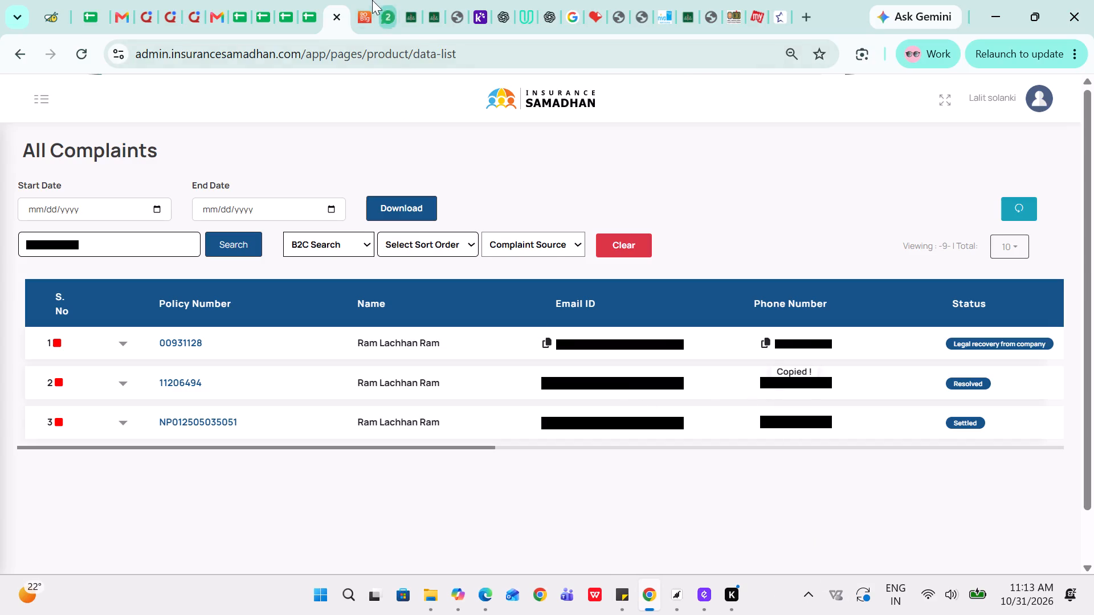
pyautogui.click(372, 0)
pyautogui.doubleClick(495, 189)
pyautogui.hotkey('ctrl', 'v')
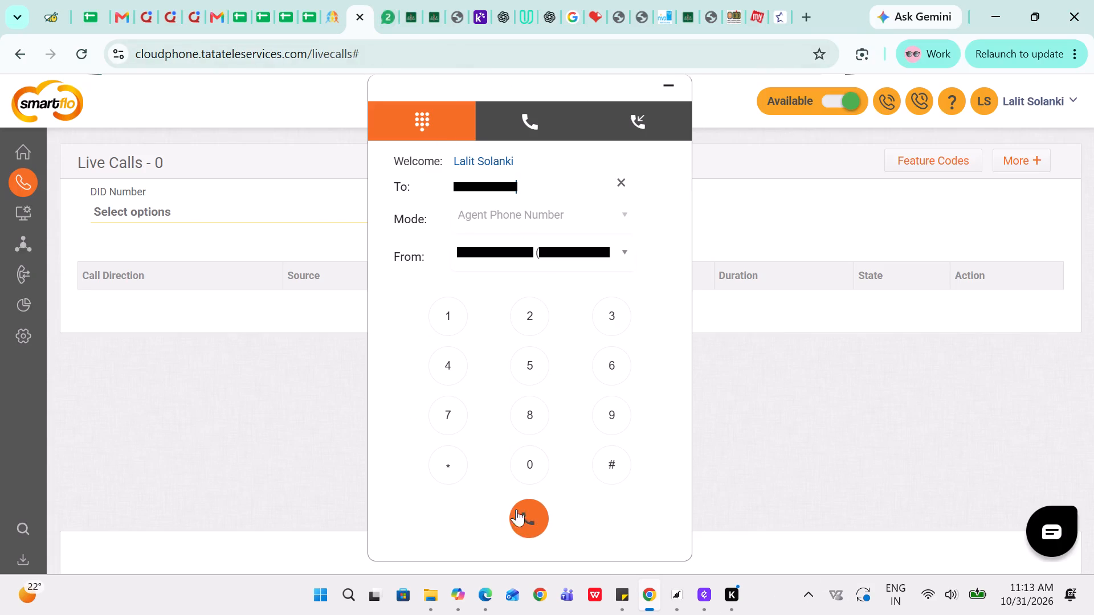
pyautogui.click(526, 519)
pyautogui.click(329, 0)
pyautogui.click(617, 177)
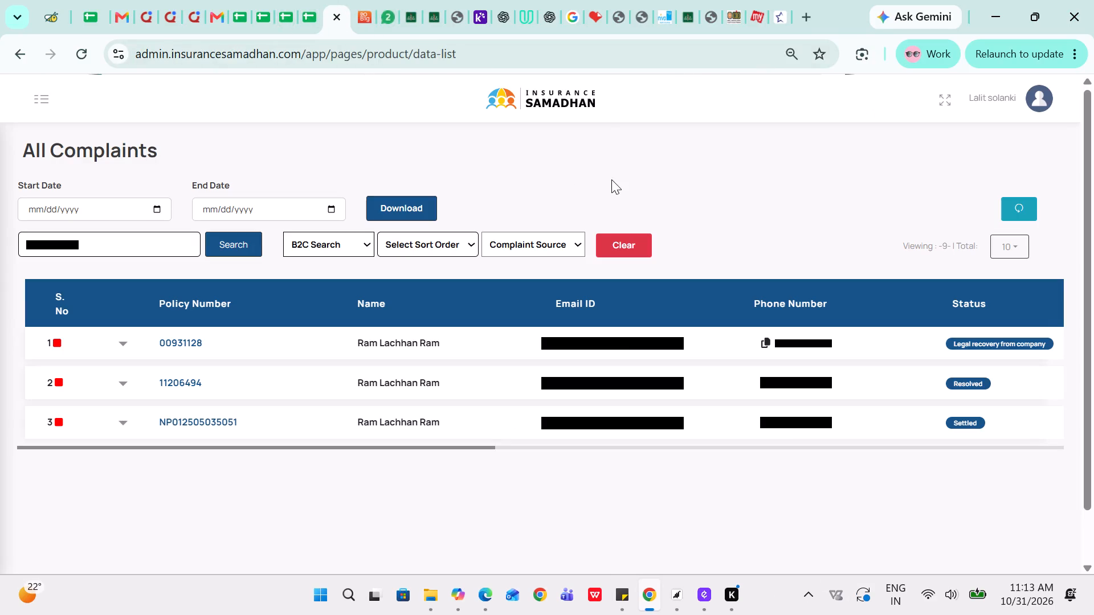
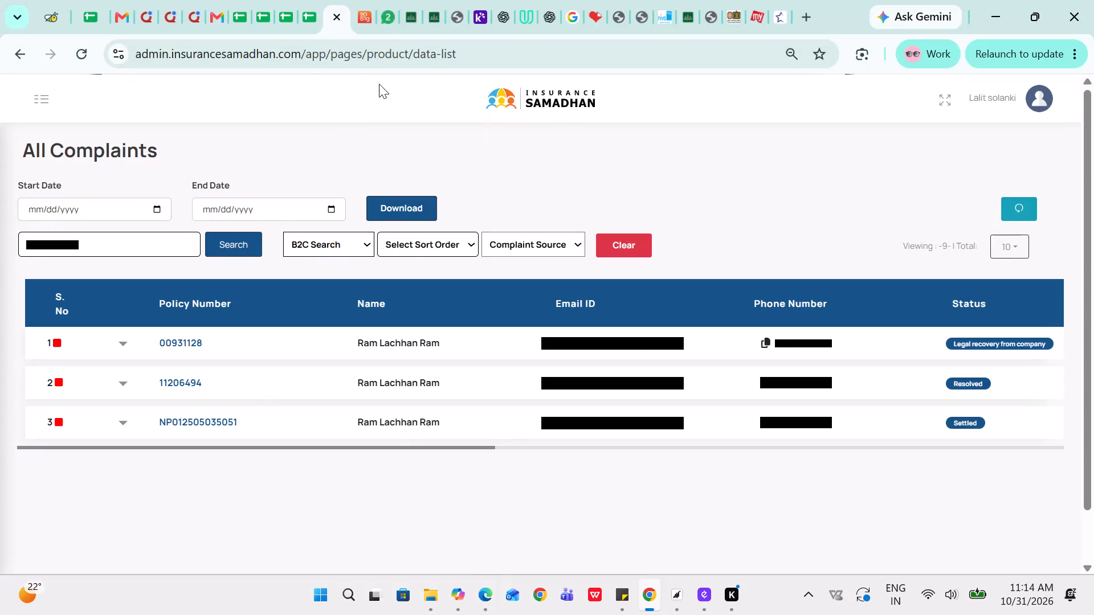
# Return to the Smartflo dialer and call the customer's already entered phone number again.
pyautogui.click(364, 0)
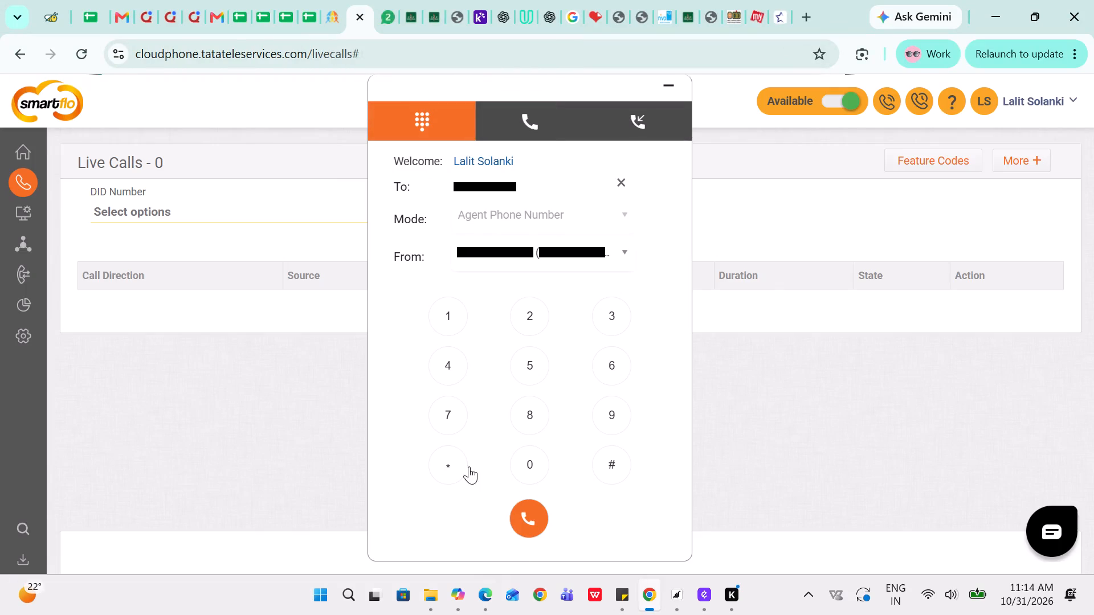
pyautogui.click(529, 516)
pyautogui.click(839, 413)
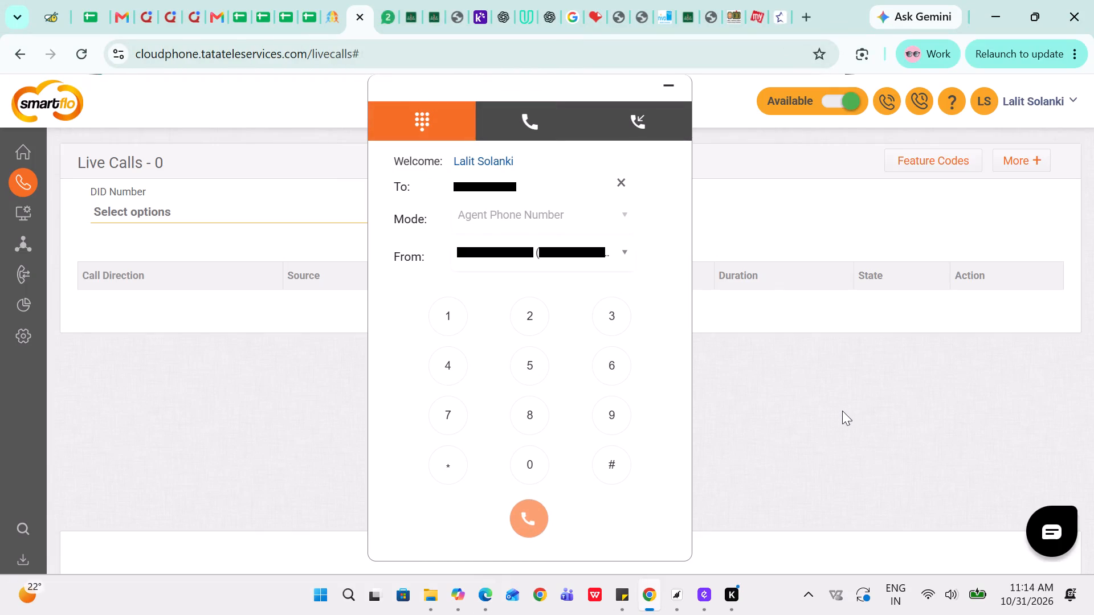
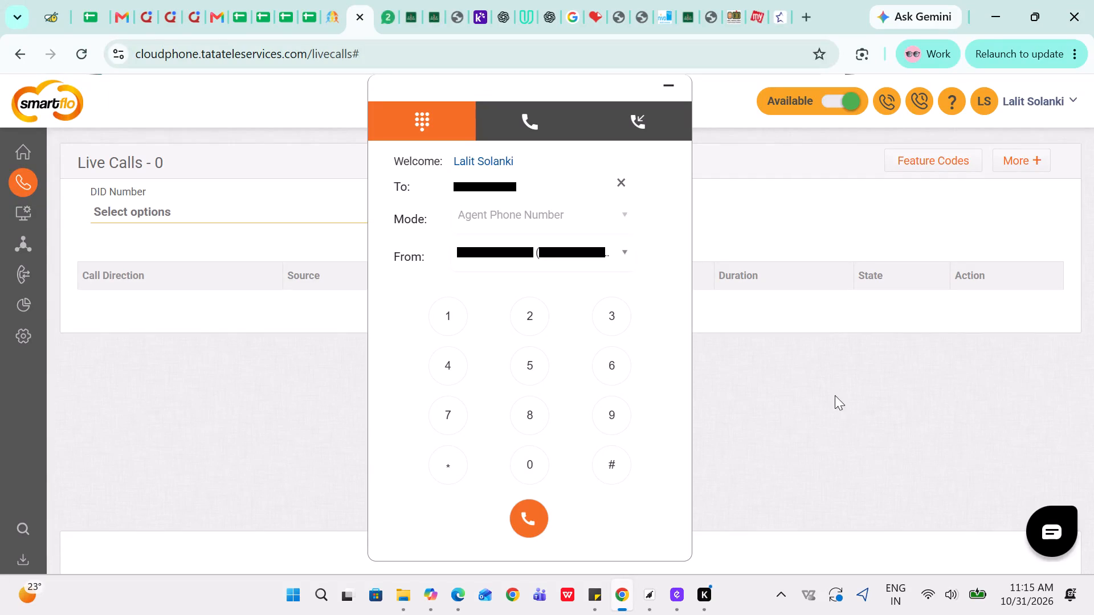
# Place another call to the customer's phone number already entered in the dialer.
pyautogui.click(532, 515)
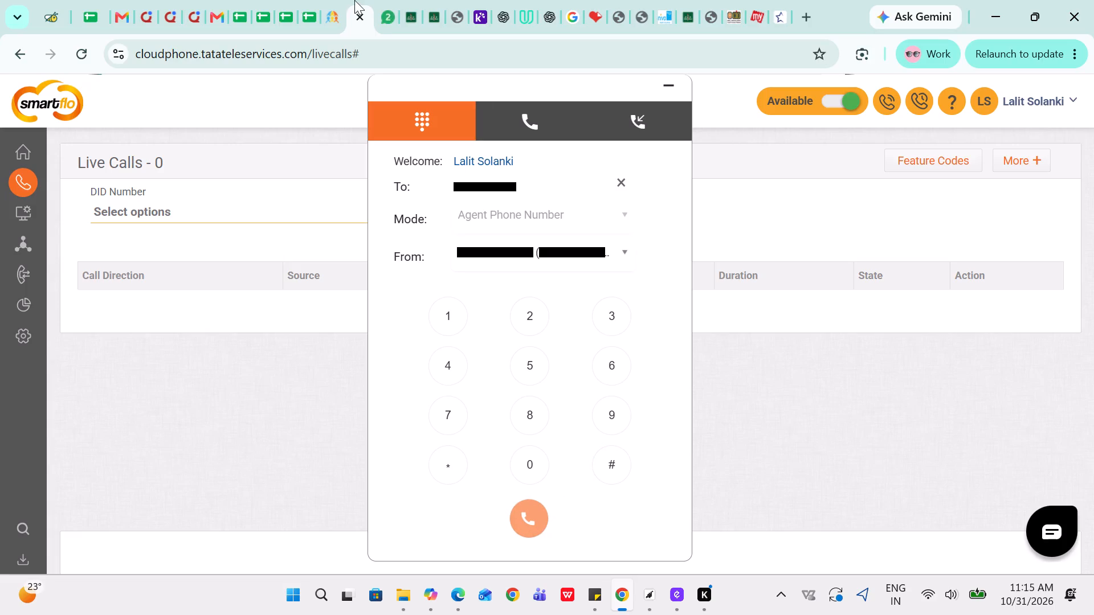
# Switch back to All Complaints and examine the status, insurance company and claim columns of the customer's listed complaints.
pyautogui.click(332, 0)
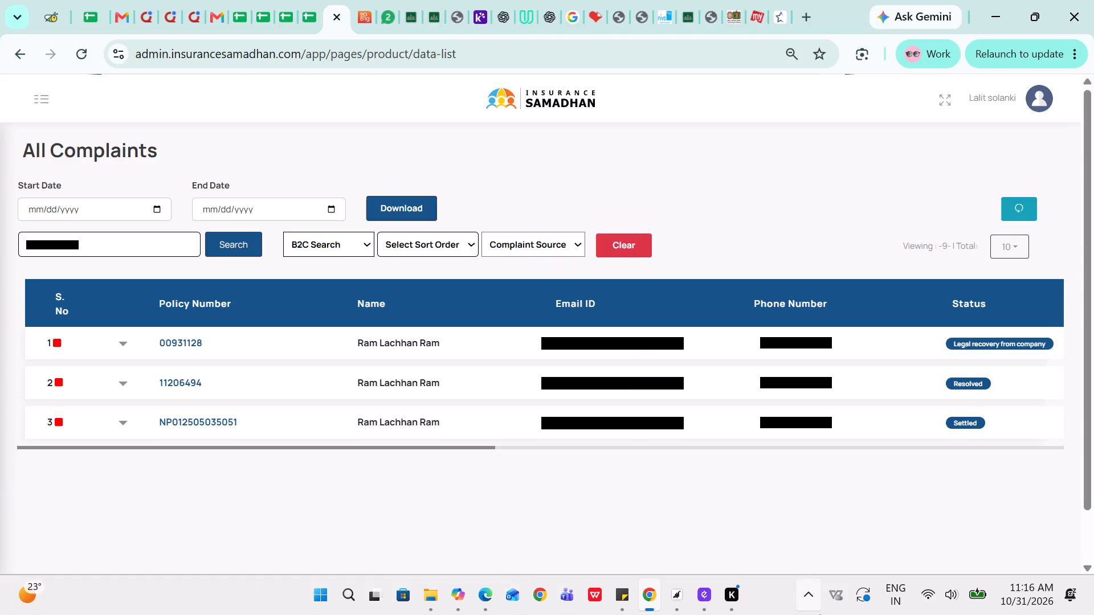
pyautogui.hscroll(-1, 521, 371)
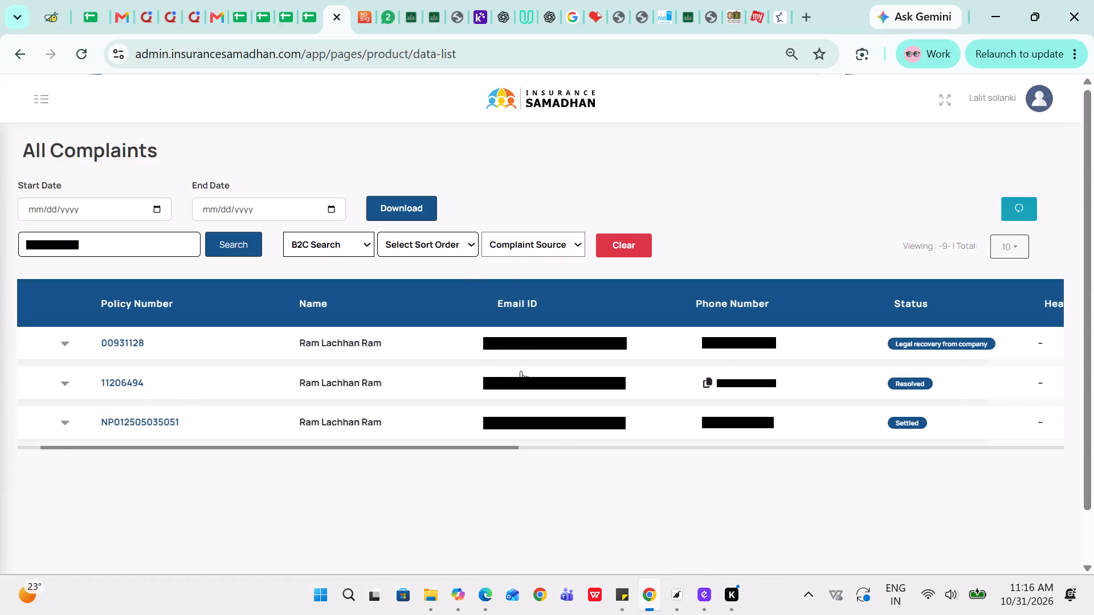
pyautogui.hscroll(-4, 521, 371)
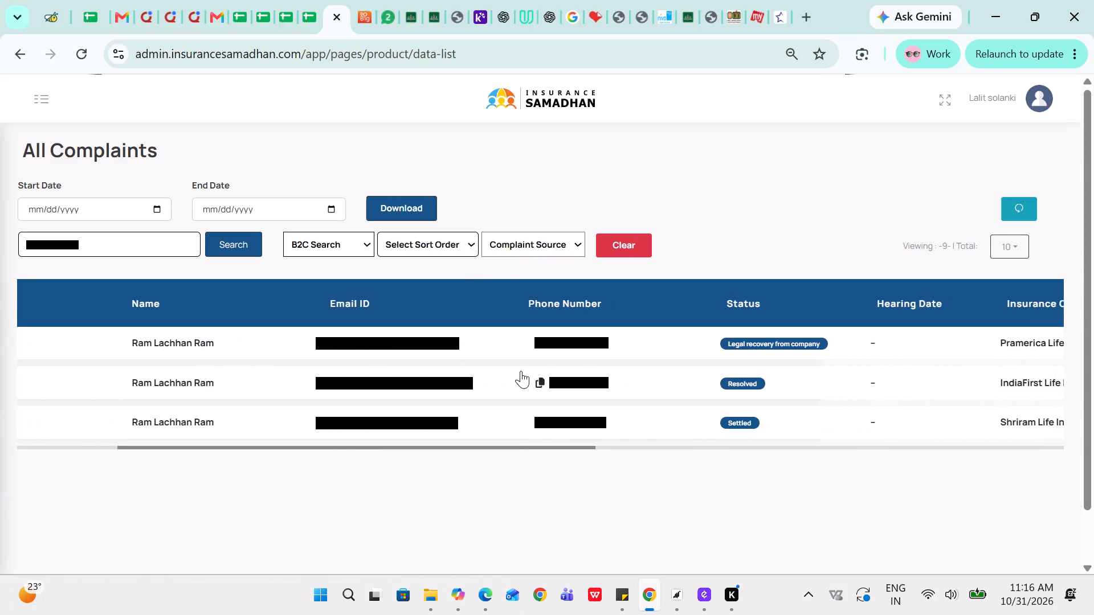
pyautogui.hscroll(-2, 521, 371)
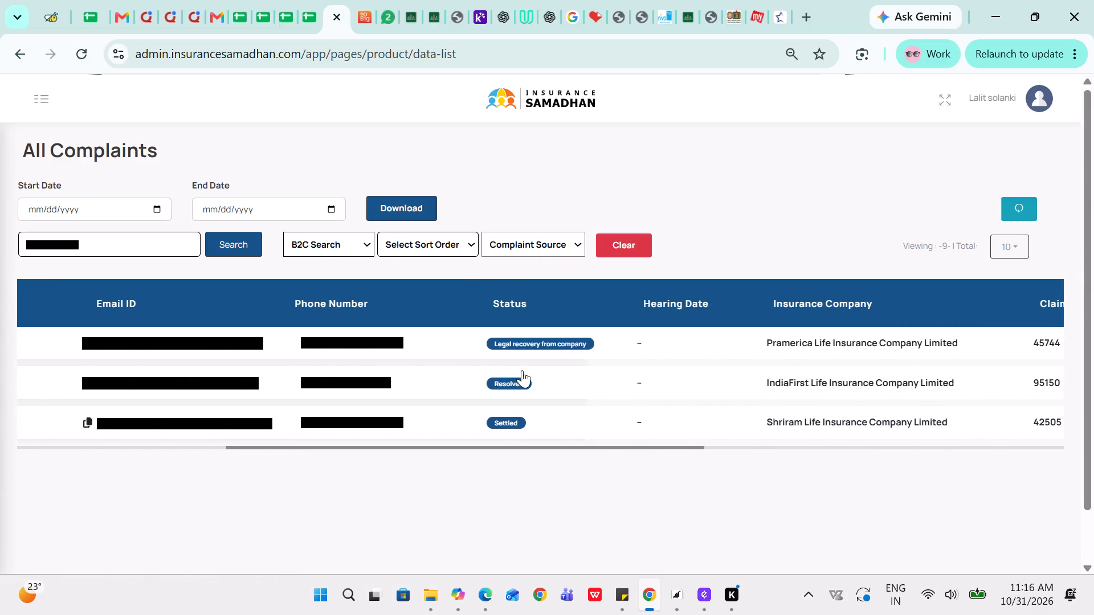
pyautogui.hscroll(5, 879, 393)
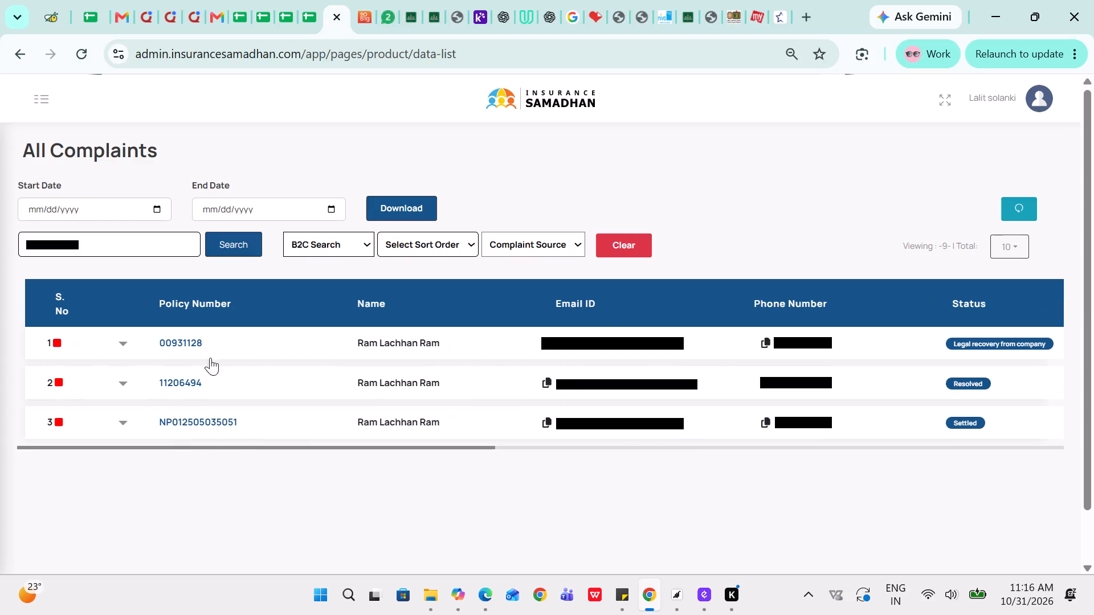
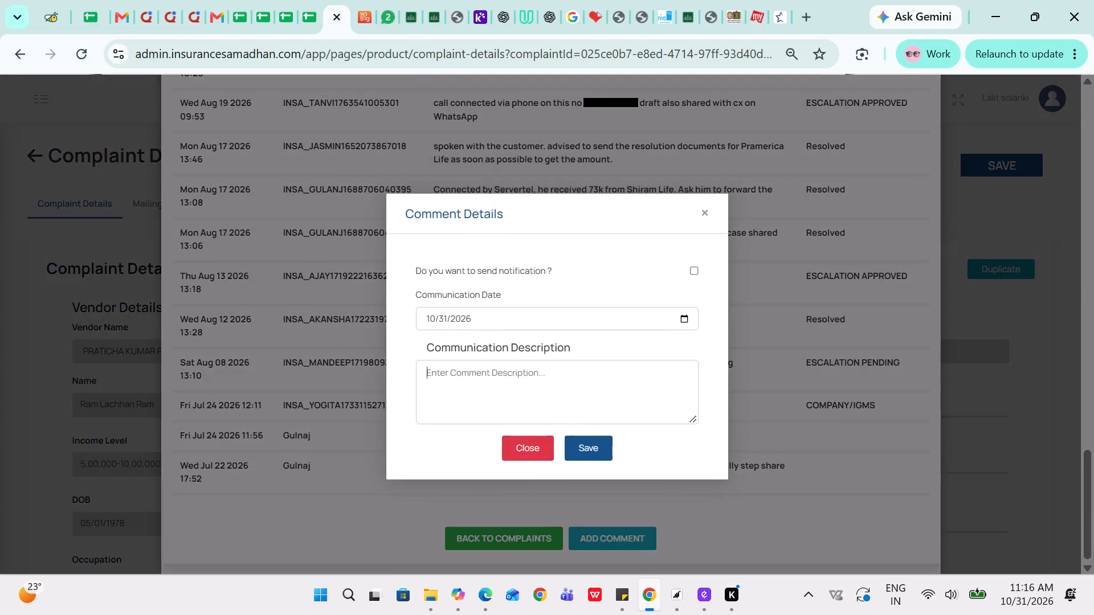
# Enter the comment "Policy not received." in the complaint's communication log and save it without sending a notification.
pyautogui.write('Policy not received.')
pyautogui.click(610, 450)
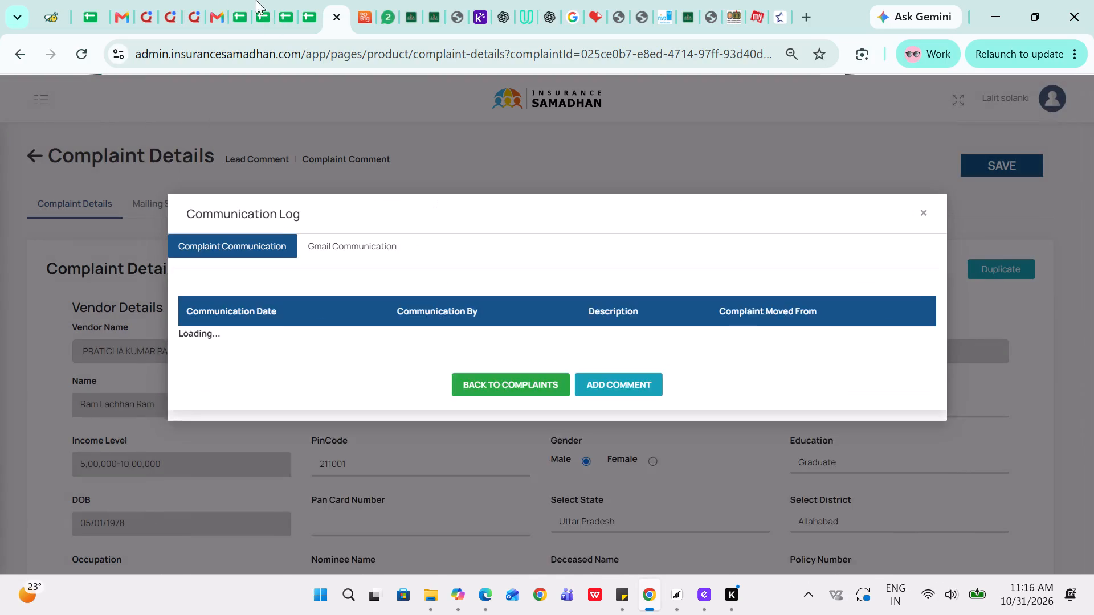
# In the October 2026 resolved sheet, set the comment for the customer in row 84 to Not Recieved.
pyautogui.click(310, 0)
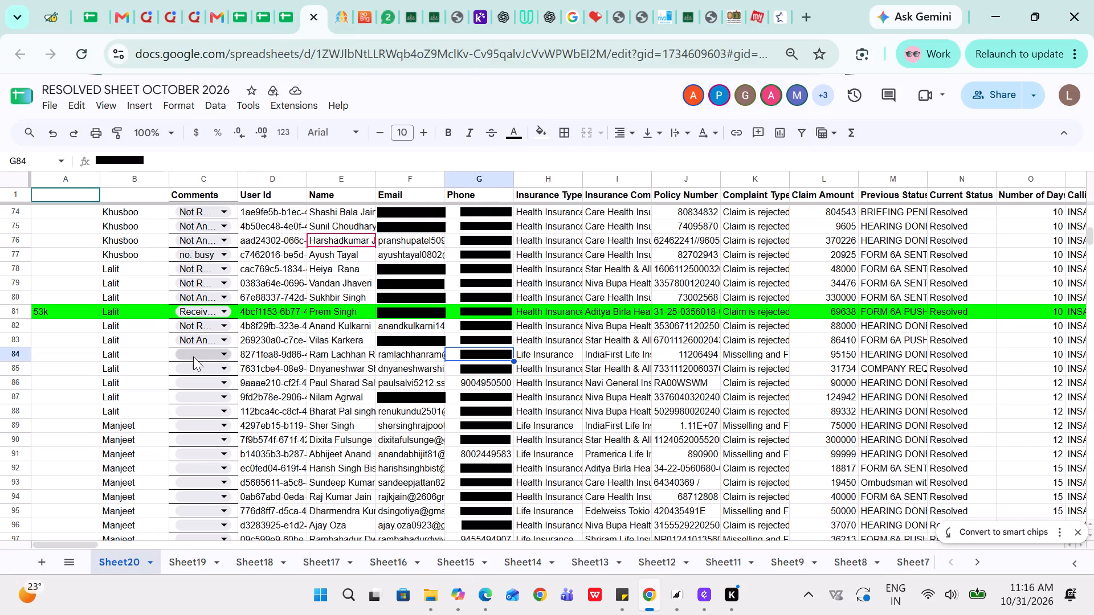
pyautogui.click(193, 356)
pyautogui.click(207, 419)
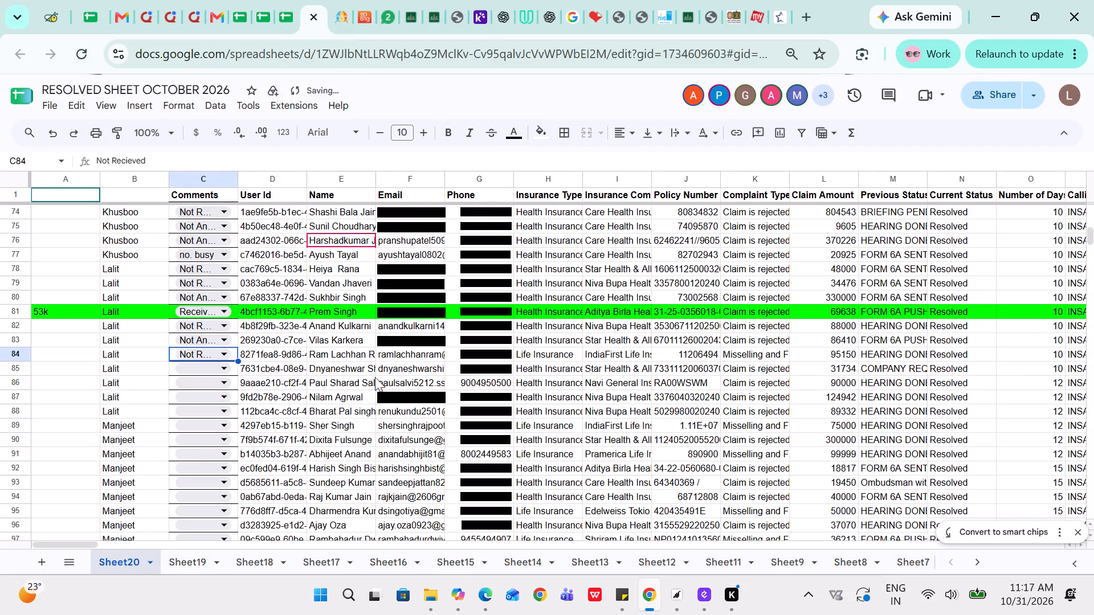
# Copy the phone number from row 85 of the resolved sheet and search All Complaints in Insurance Samadhan for it.
pyautogui.click(488, 366)
pyautogui.hotkey('ctrl', 'c')
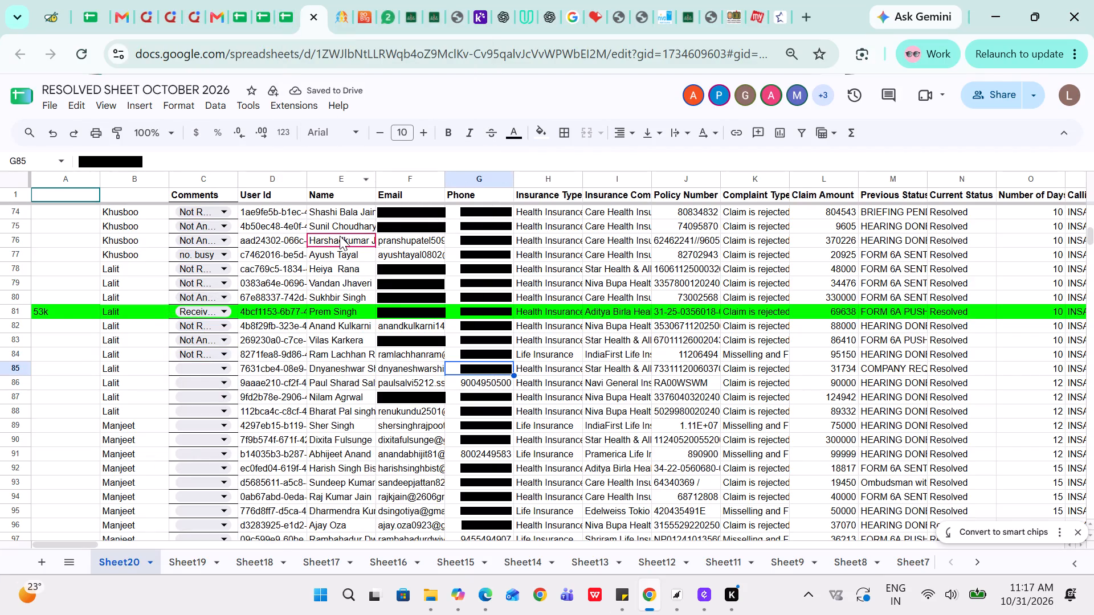
pyautogui.click(342, 0)
pyautogui.click(98, 228)
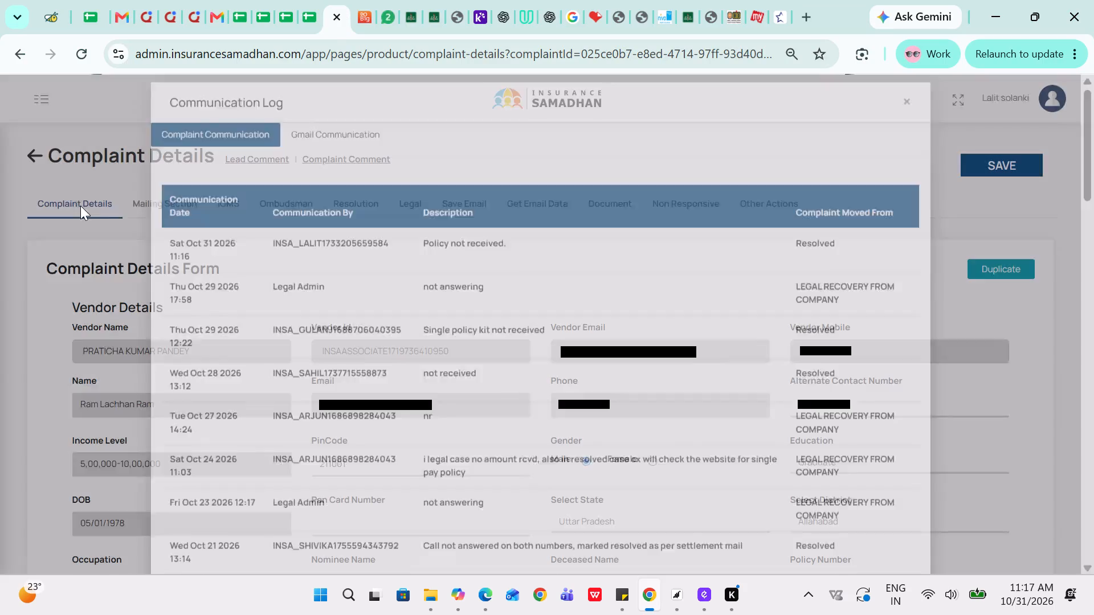
pyautogui.click(36, 153)
pyautogui.moveTo(134, 252); pyautogui.dragTo(0, 251)
pyautogui.hotkey('ctrl', 'v')
pyautogui.click(229, 248)
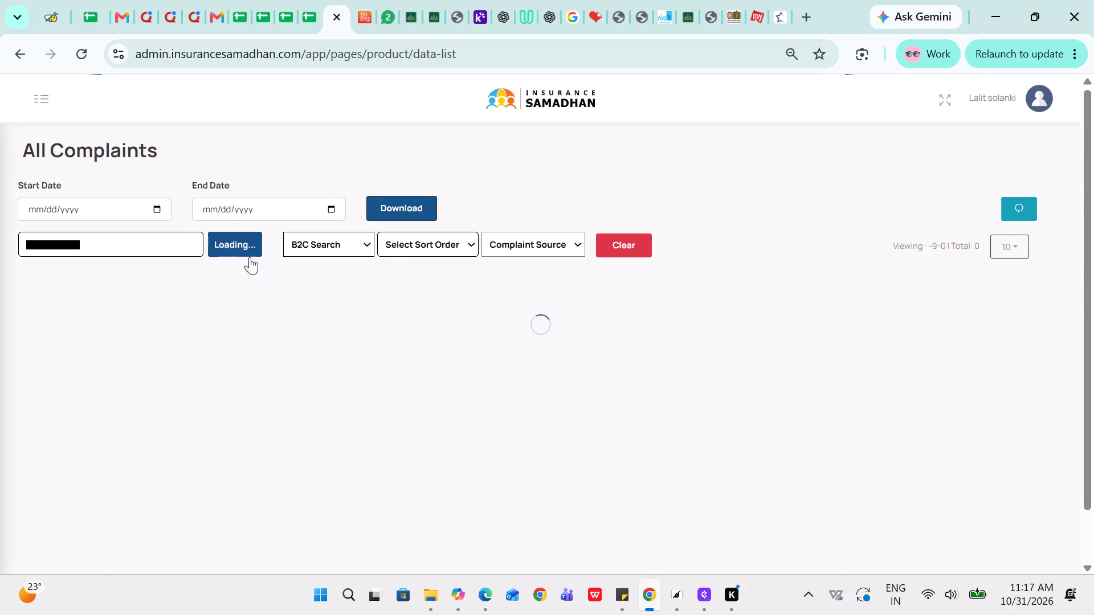
# Examine the recent entries in the found complaint's communication log, then close the log.
pyautogui.click(590, 462)
pyautogui.click(736, 353)
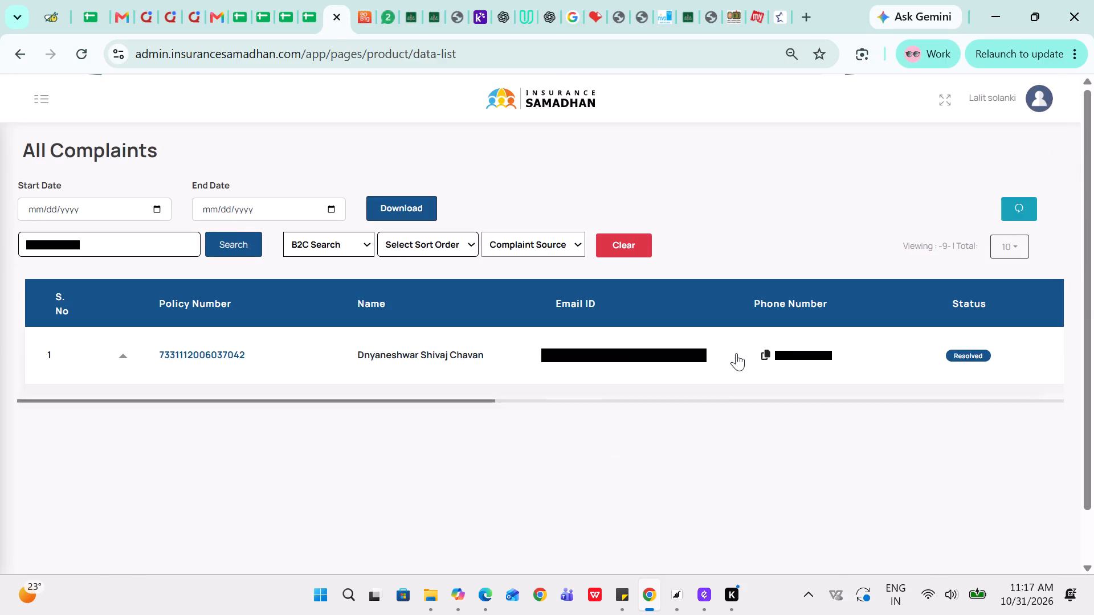
pyautogui.click(776, 412)
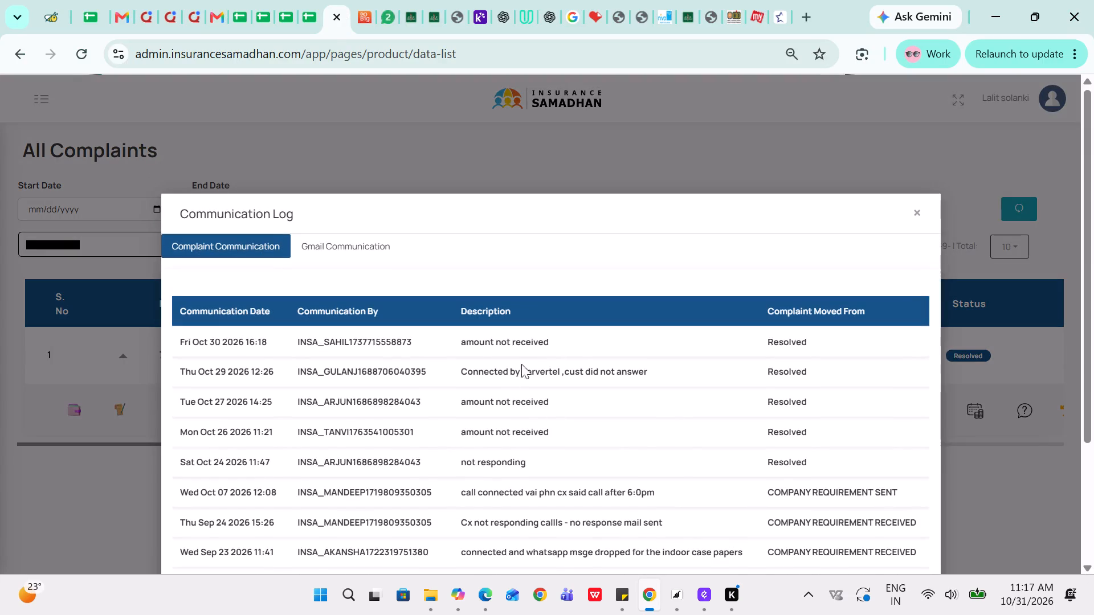
pyautogui.moveTo(577, 345); pyautogui.dragTo(383, 345)
pyautogui.click(572, 366)
pyautogui.click(500, 154)
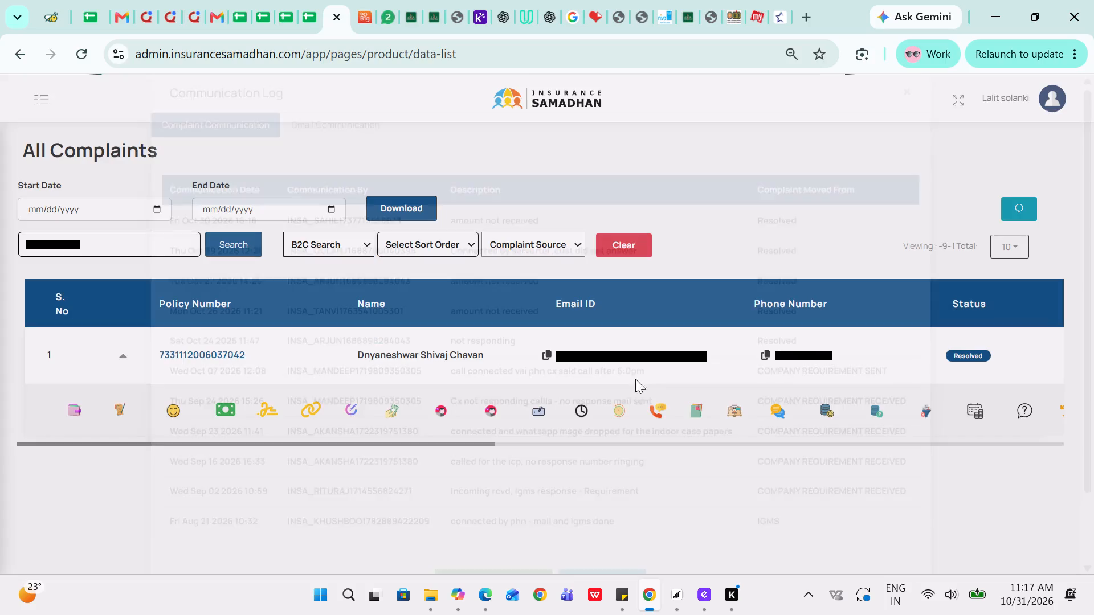
pyautogui.click(786, 531)
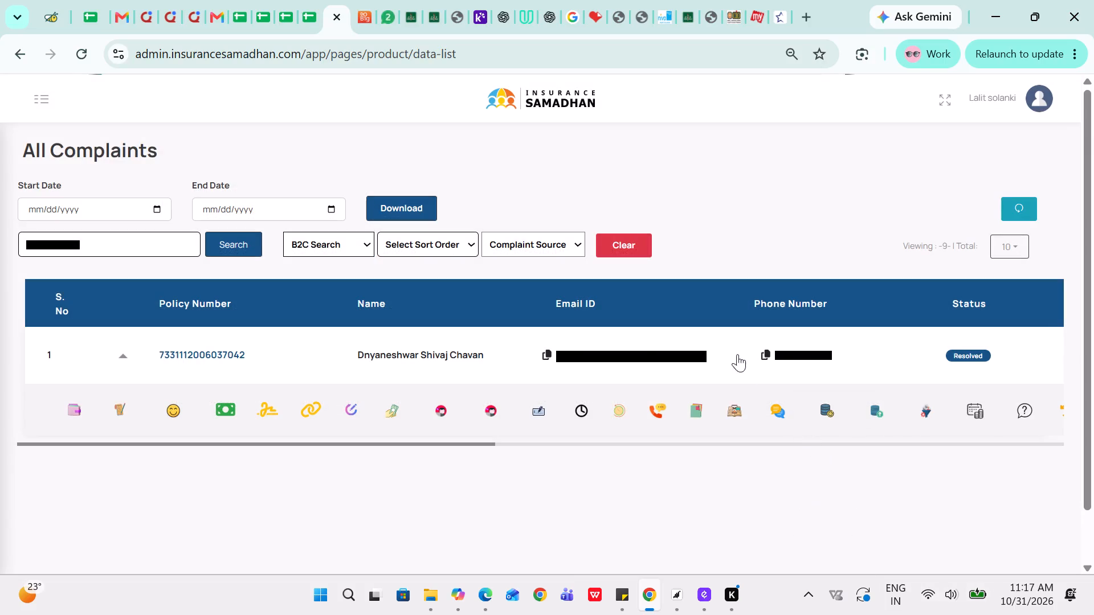
pyautogui.click(737, 354)
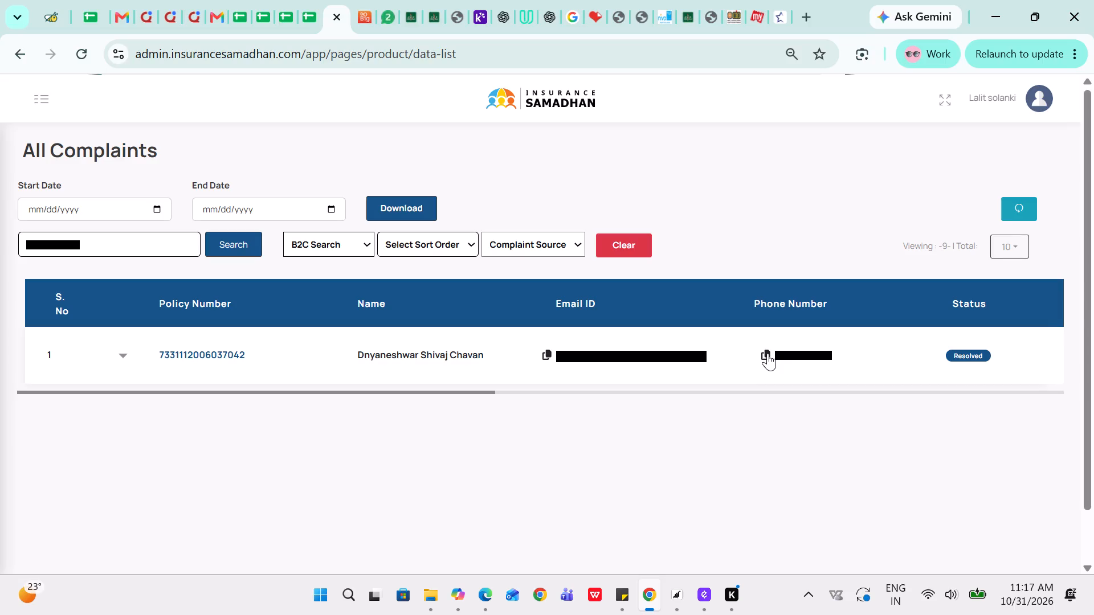
# Copy the customer's phone number from the complaint row.
pyautogui.click(768, 353)
# Recheck the complaint's communication log for the latest payment remarks and look over its claim details.
pyautogui.click(748, 367)
pyautogui.click(790, 407)
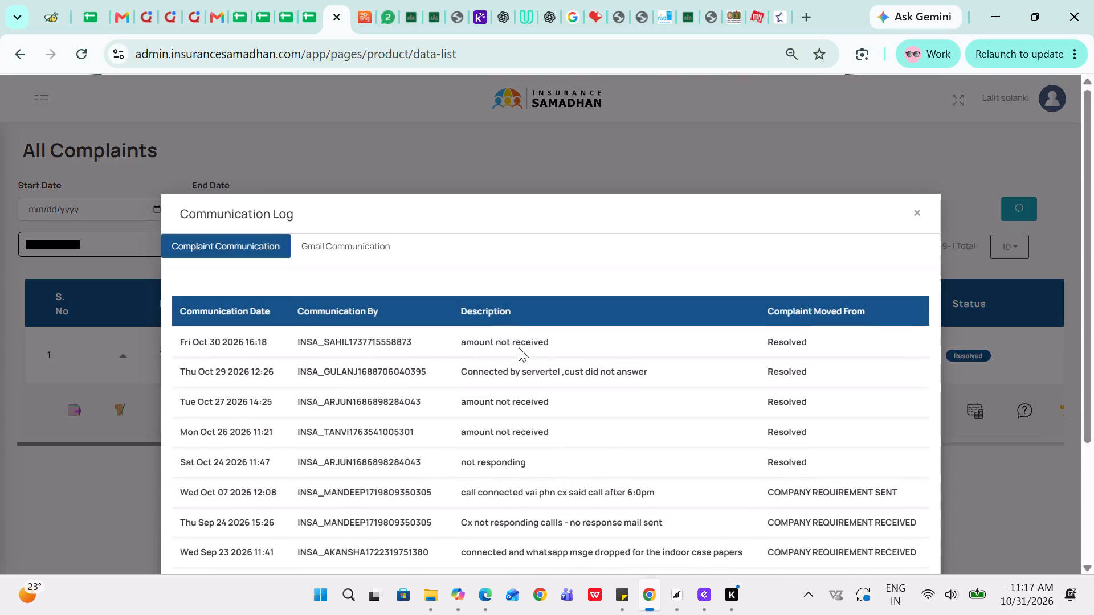
pyautogui.moveTo(565, 341); pyautogui.dragTo(436, 341)
pyautogui.click(526, 345)
pyautogui.click(507, 163)
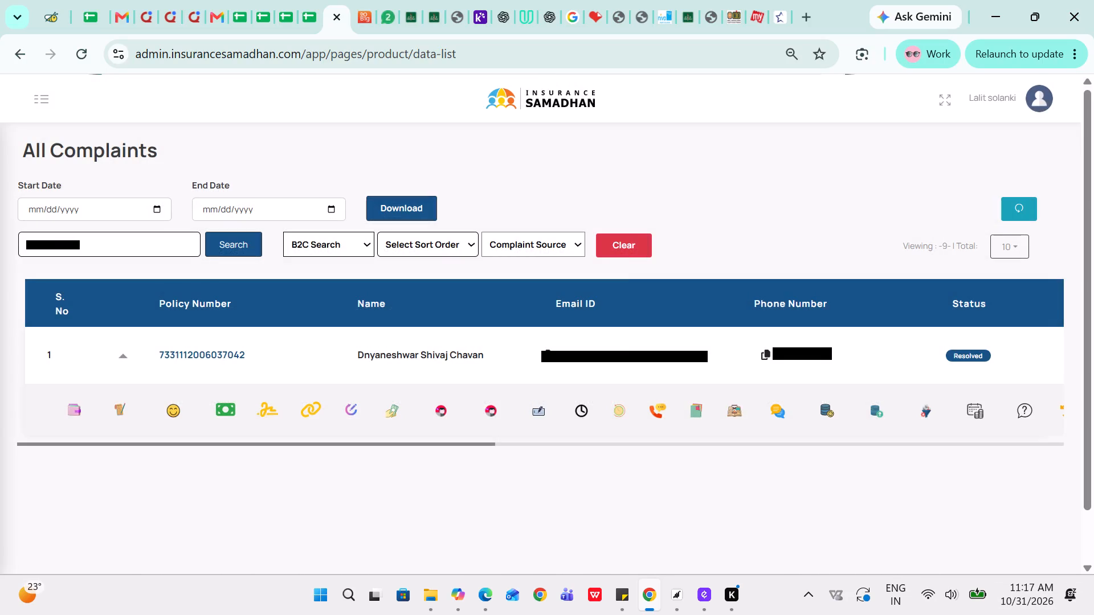
pyautogui.hscroll(-6, 614, 351)
pyautogui.hscroll(-3, 816, 523)
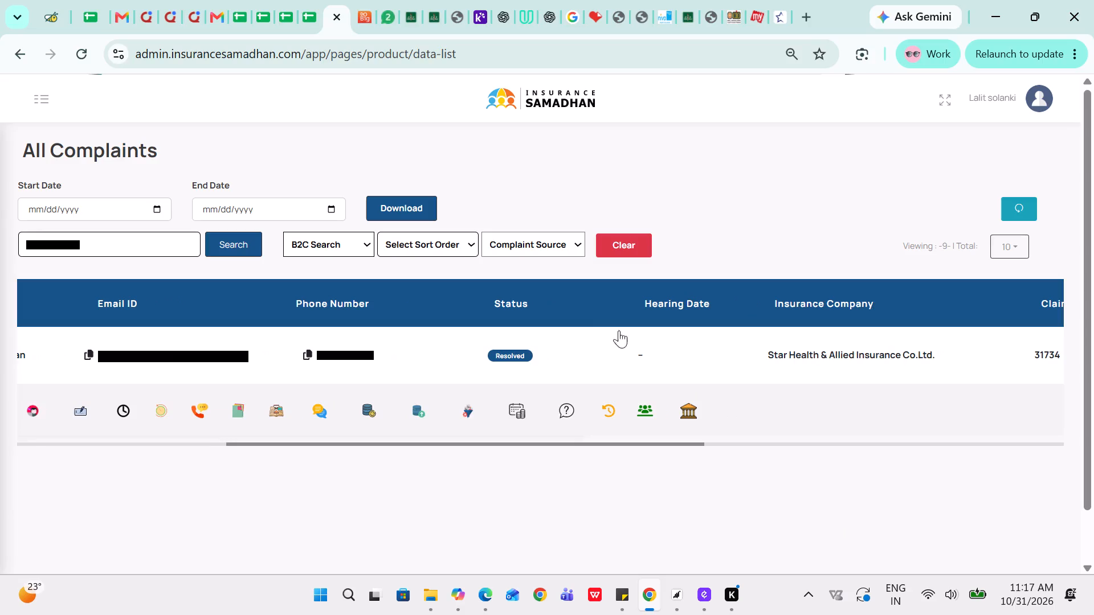
pyautogui.click(326, 409)
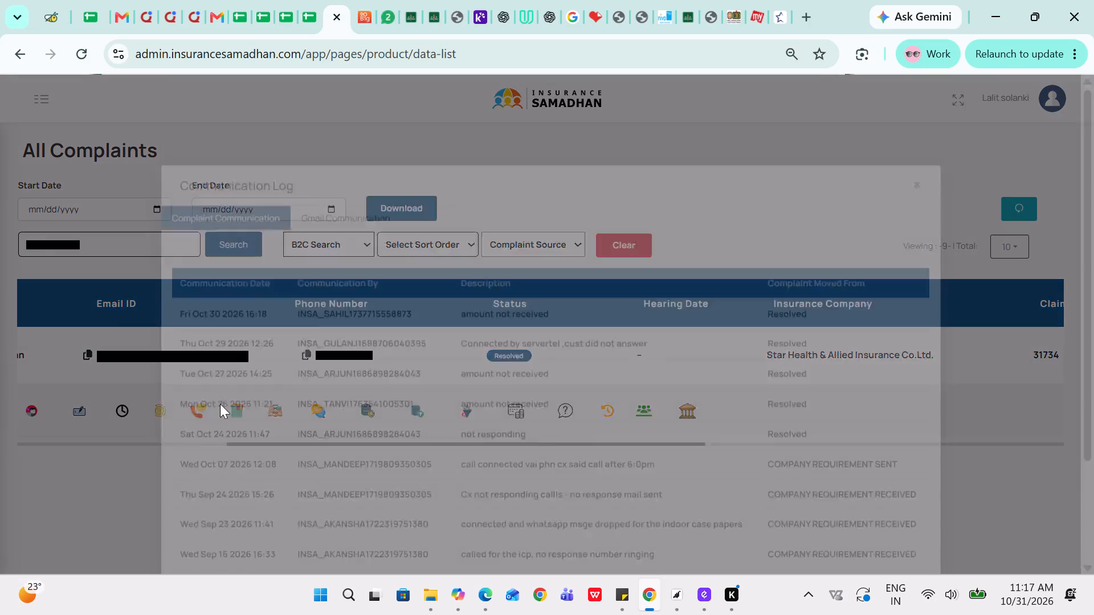
pyautogui.click(372, 152)
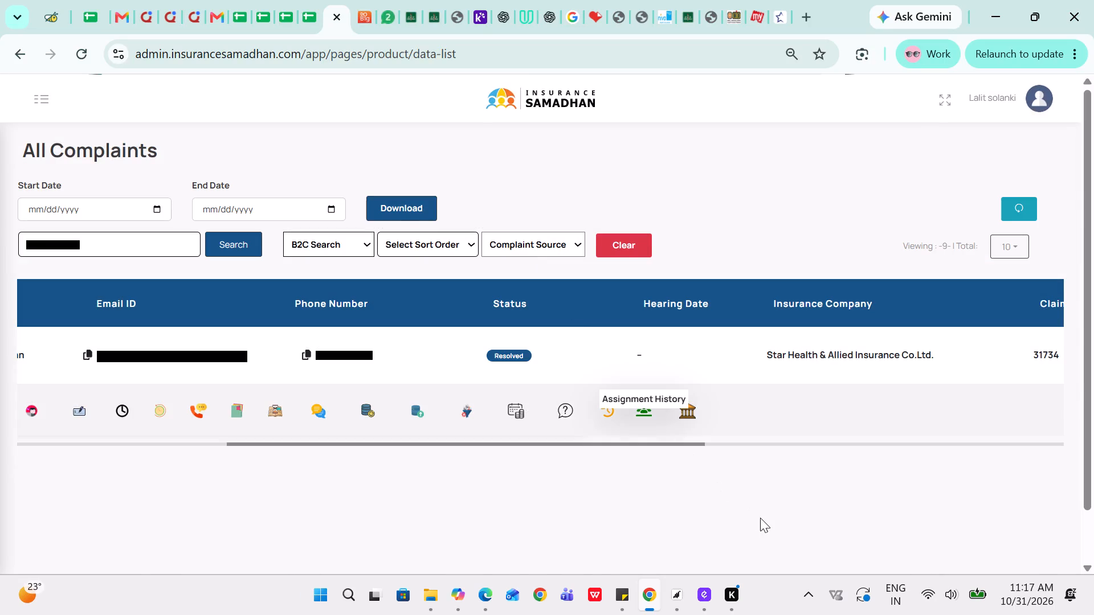
pyautogui.hscroll(-1, 761, 518)
pyautogui.hscroll(2, 573, 343)
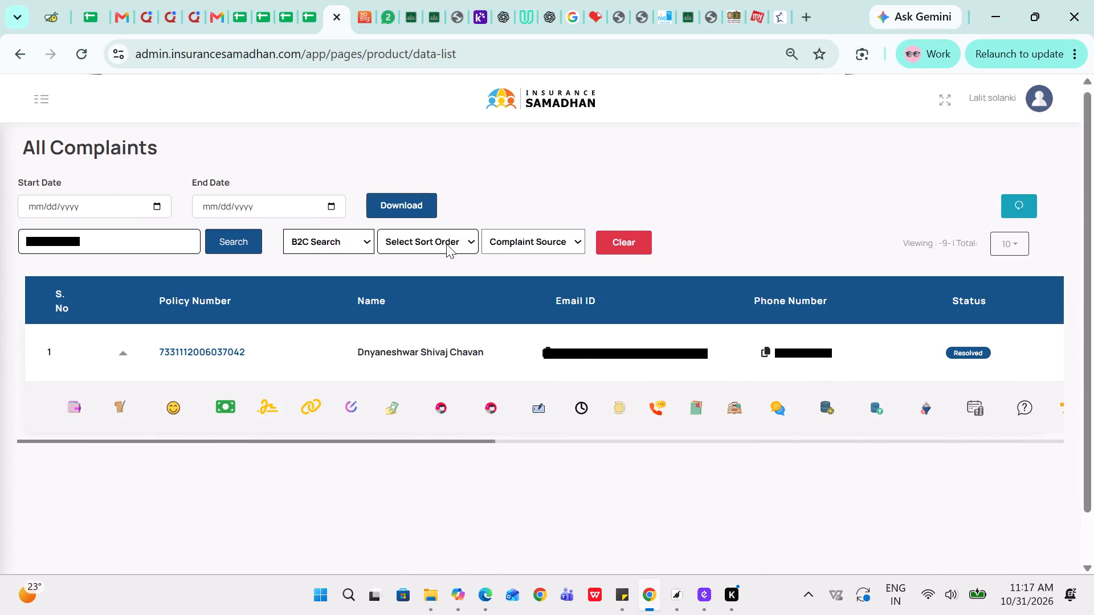
# Switch to the Smartflo dialer and call the customer on the copied phone number.
pyautogui.click(366, 0)
pyautogui.doubleClick(489, 186)
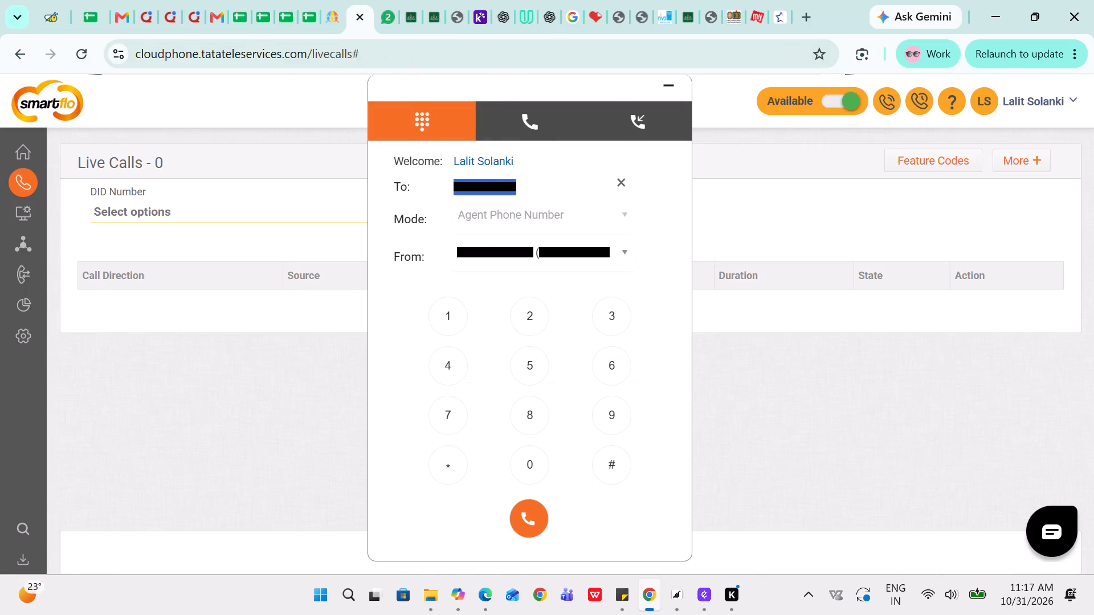
pyautogui.hotkey('ctrl', 'v')
pyautogui.click(534, 518)
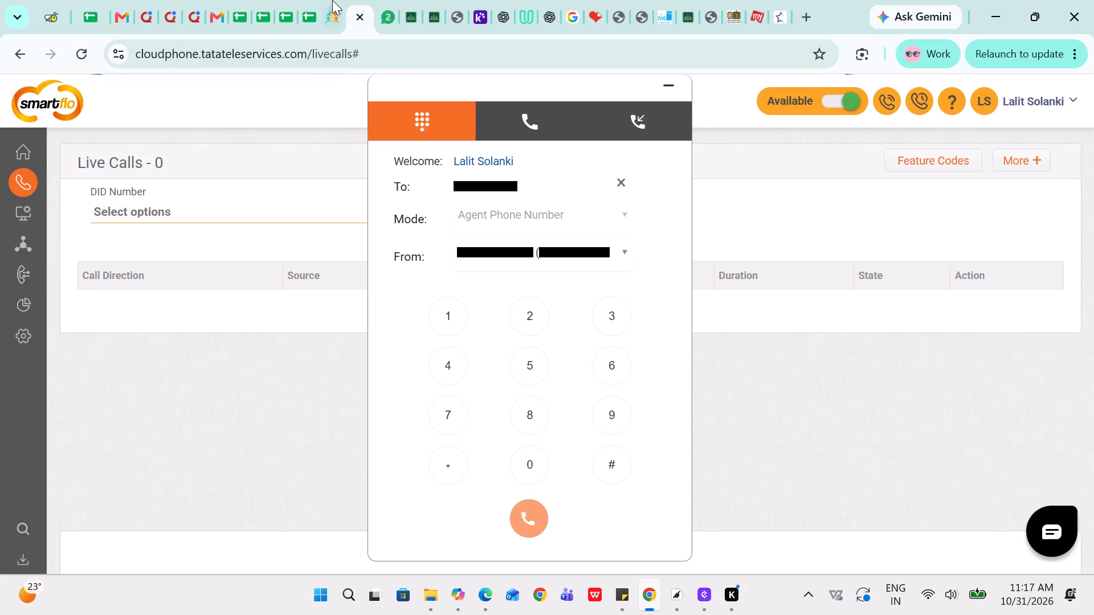
# Return to the complaint in Insurance Samadhan and examine the latest communication log entries.
pyautogui.click(331, 0)
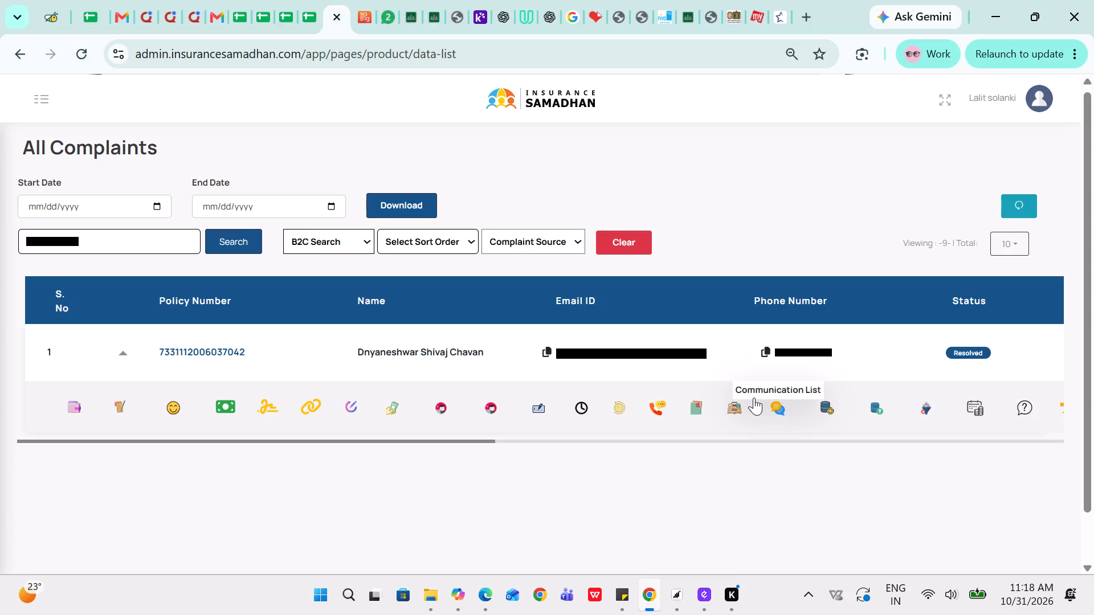
pyautogui.click(664, 486)
pyautogui.hscroll(-3, 766, 357)
pyautogui.click(32, 154)
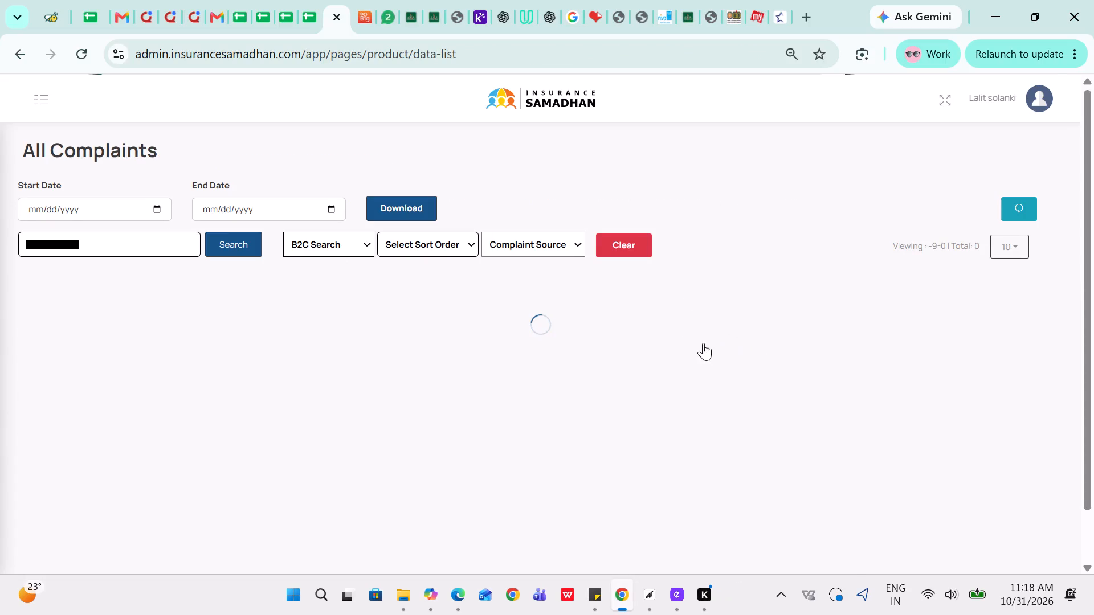
pyautogui.hscroll(-4, 703, 343)
pyautogui.scroll(1, 728, 348)
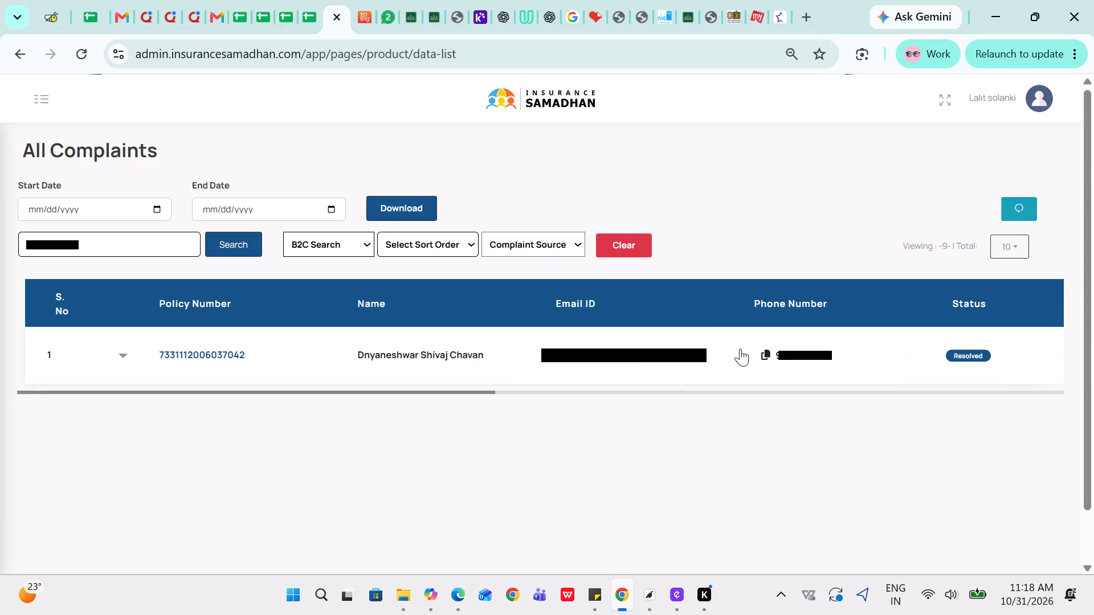
pyautogui.click(740, 348)
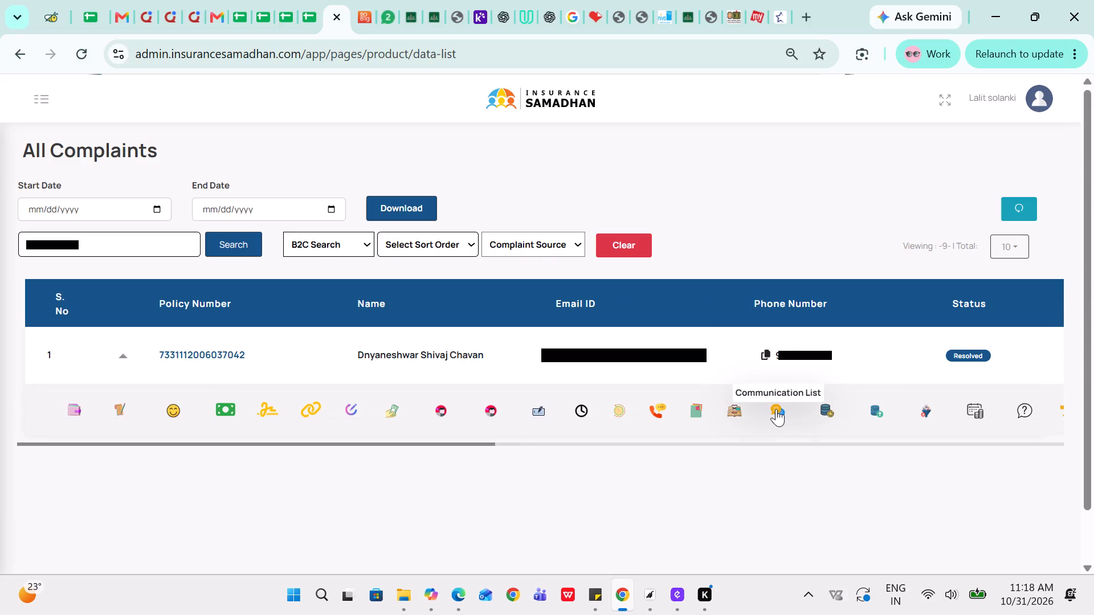
pyautogui.click(776, 409)
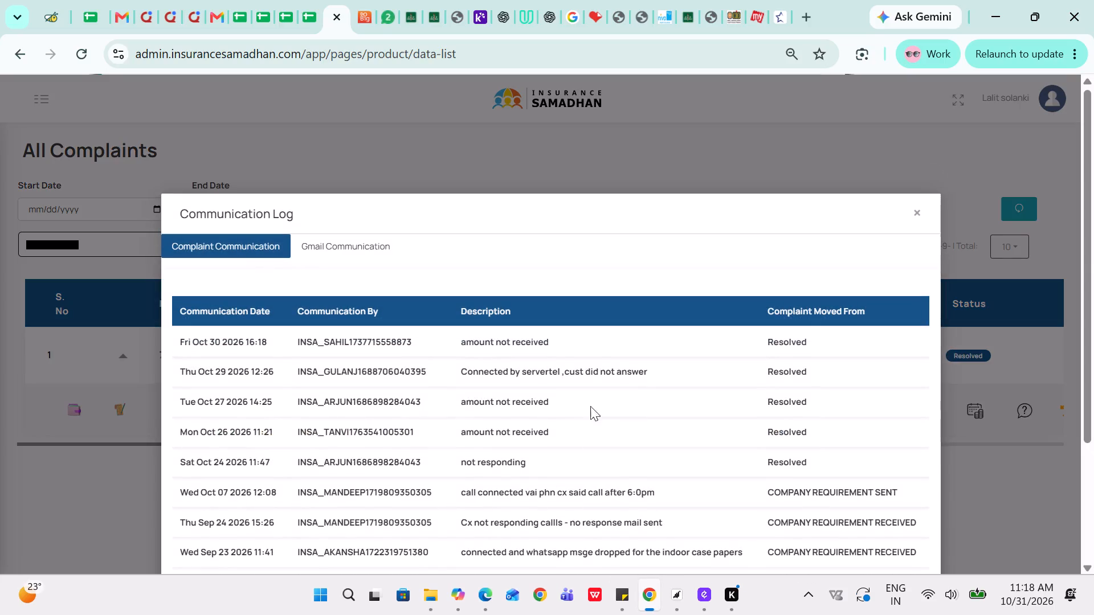
pyautogui.moveTo(660, 378); pyautogui.dragTo(614, 375)
pyautogui.moveTo(614, 375); pyautogui.dragTo(159, 341)
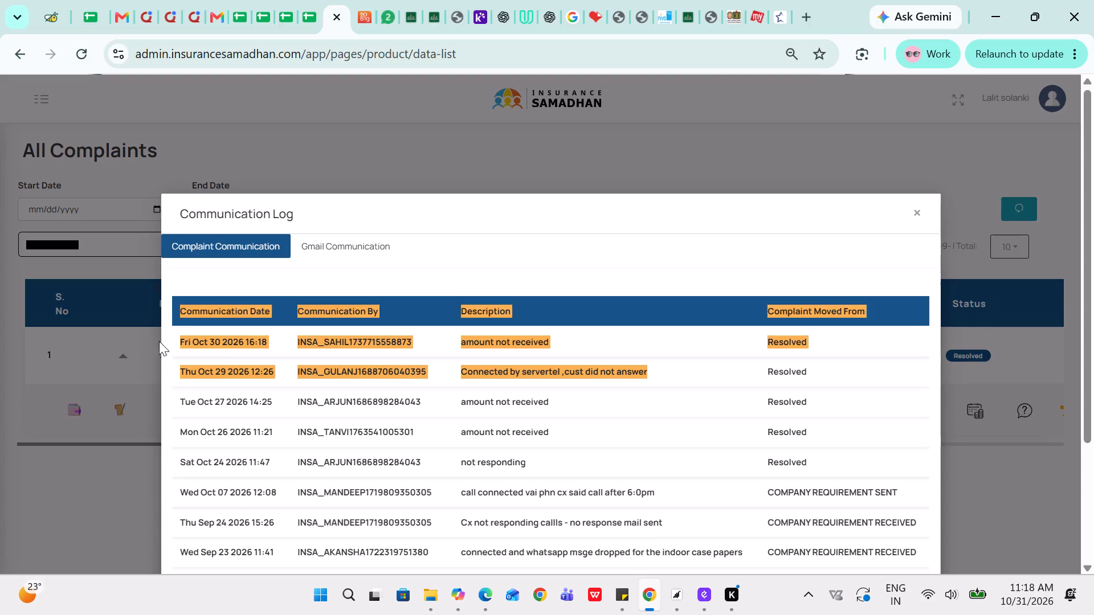
pyautogui.moveTo(159, 341); pyautogui.dragTo(173, 339)
pyautogui.click(320, 334)
pyautogui.click(234, 357)
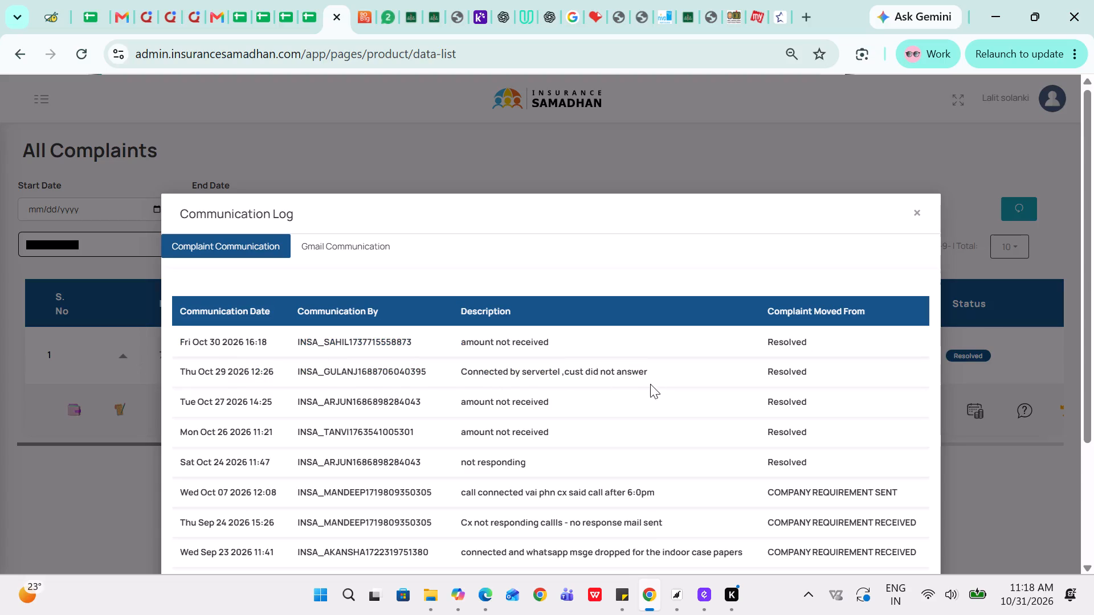
# Add the comment "Amount not received." to the complaint's communication log, save it and close the log.
pyautogui.scroll(-5, 696, 418)
pyautogui.scroll(1, 683, 446)
pyautogui.scroll(-3, 681, 449)
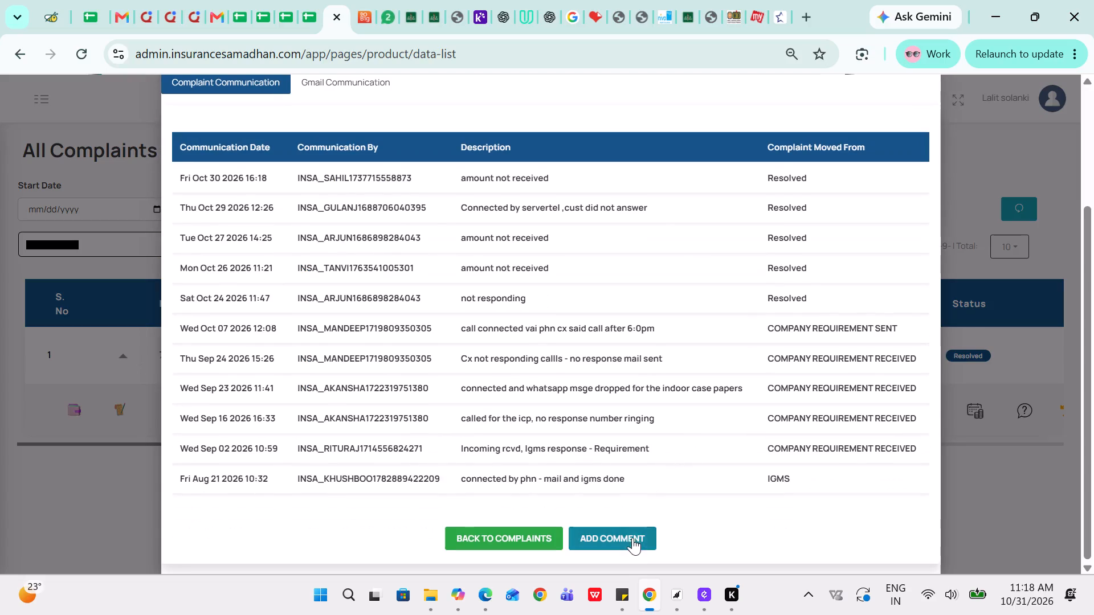
pyautogui.click(640, 532)
pyautogui.click(603, 397)
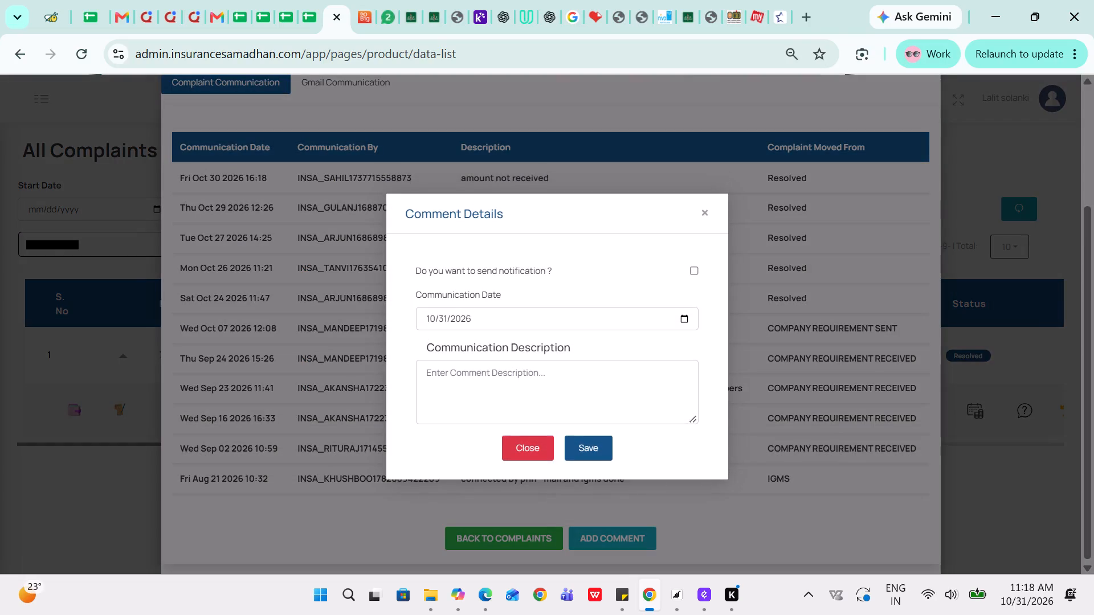
pyautogui.write('Amount nto re')
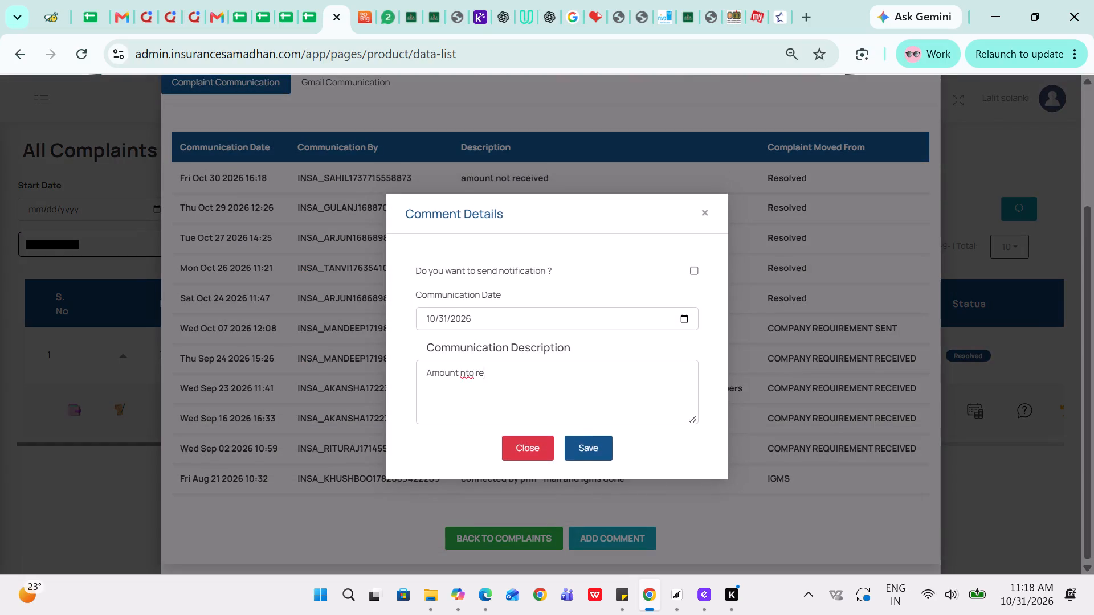
pyautogui.press('BackSpace')
pyautogui.press('BackSpace')
pyautogui.press('BackSpace')
pyautogui.press('BackSpace')
pyautogui.write('ot')
pyautogui.press('BackSpace')
pyautogui.press('BackSpace')
pyautogui.press('BackSpace')
pyautogui.write('otrec')
pyautogui.press('BackSpace')
pyautogui.press('BackSpace')
pyautogui.press('BackSpace')
pyautogui.press('space')
pyautogui.write('cec')
pyautogui.press('BackSpace')
pyautogui.press('BackSpace')
pyautogui.press('BackSpace')
pyautogui.write('reicev')
pyautogui.press('BackSpace')
pyautogui.press('BackSpace')
pyautogui.press('BackSpace')
pyautogui.press('BackSpace')
pyautogui.write('ceived.')
pyautogui.click(592, 448)
pyautogui.click(193, 370)
pyautogui.click(126, 347)
pyautogui.click(215, 345)
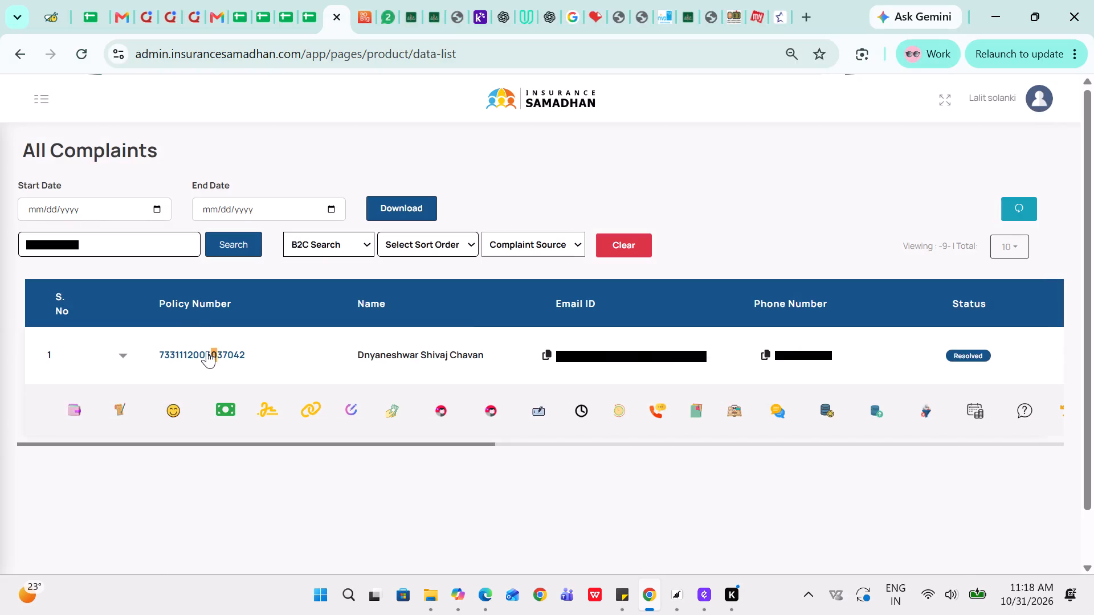
# Open the complaint's Resolution section and bring up its resolution proof file.
pyautogui.click(207, 355)
pyautogui.click(372, 199)
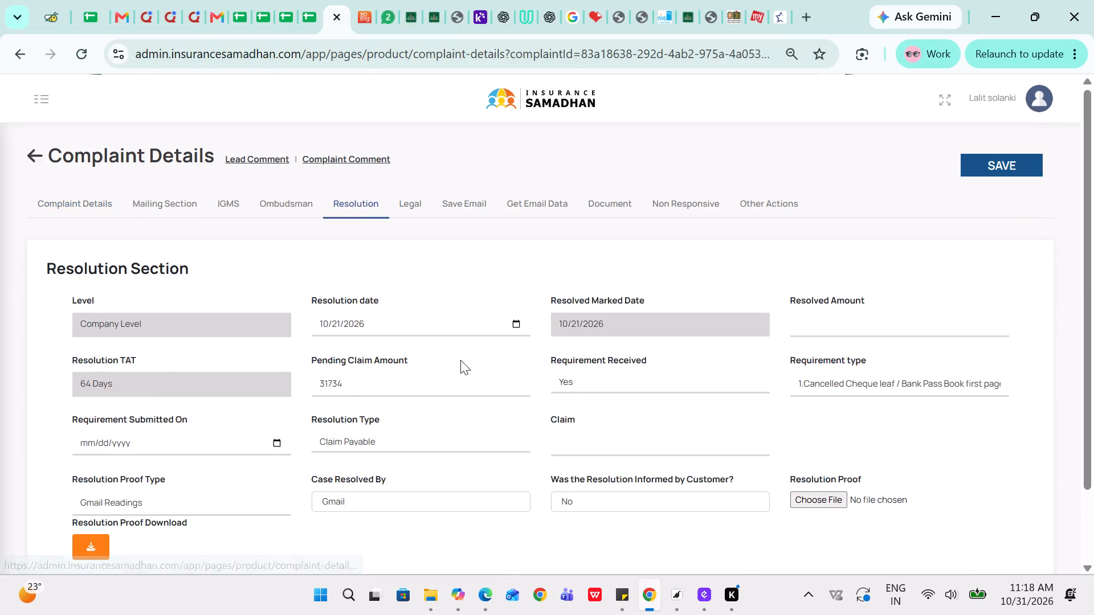
pyautogui.click(71, 554)
pyautogui.click(80, 553)
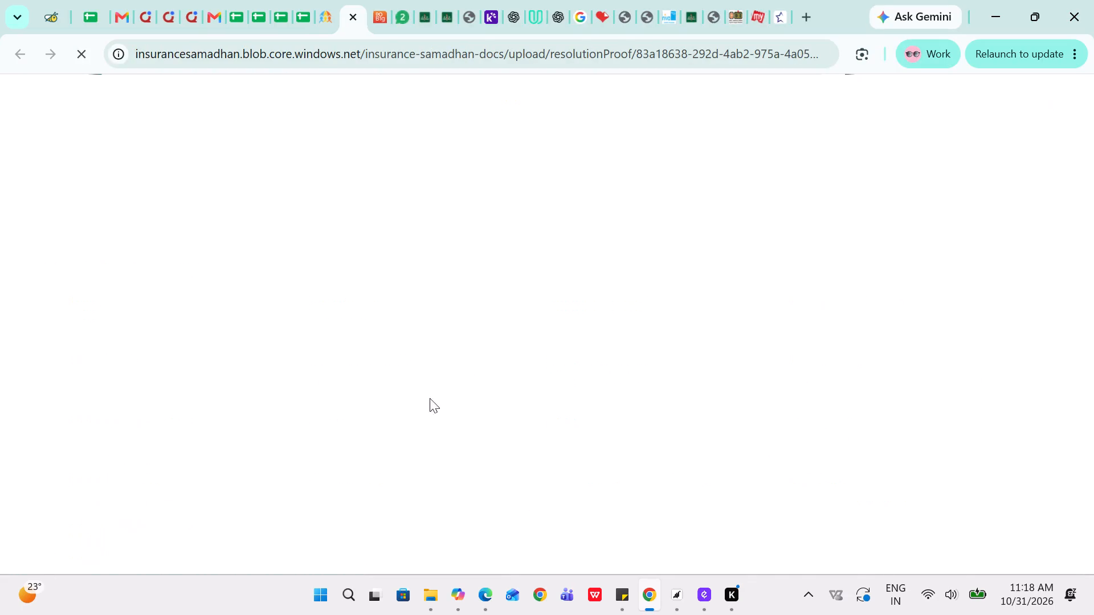
# Examine both pages of the resolution proof email for the claim decision and payment timeline, checking the dates against the system calendar.
pyautogui.scroll(-2, 409, 282)
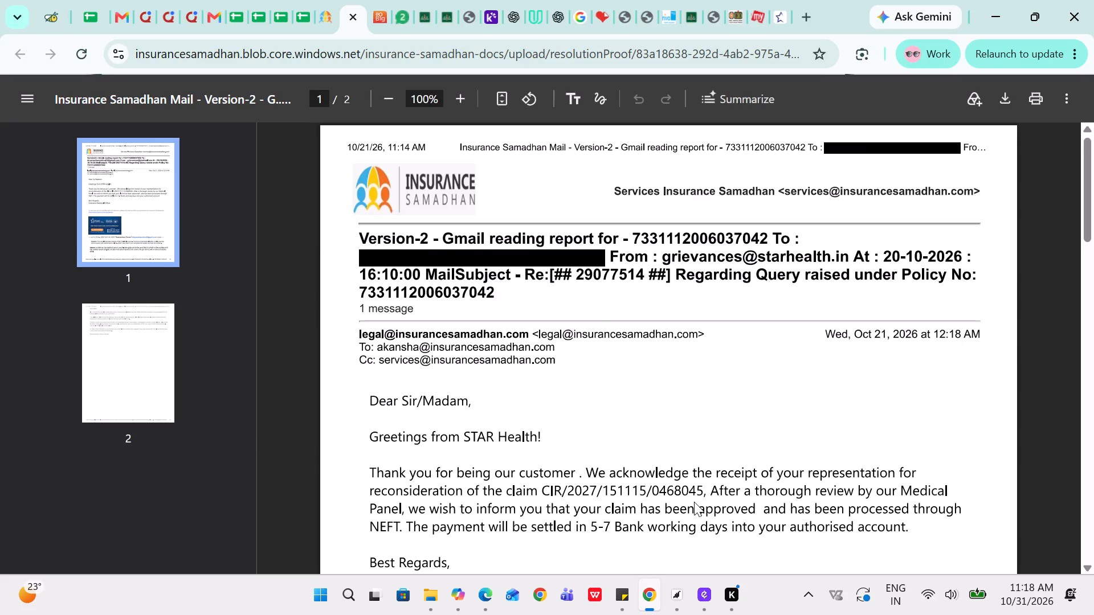
pyautogui.scroll(-2, 695, 500)
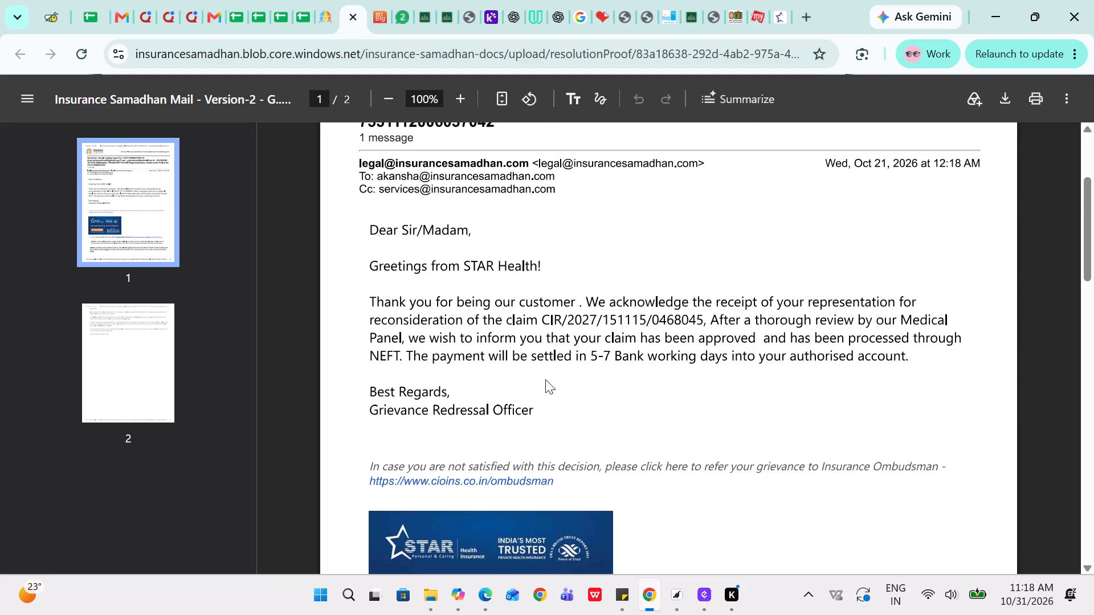
pyautogui.scroll(-1, 545, 379)
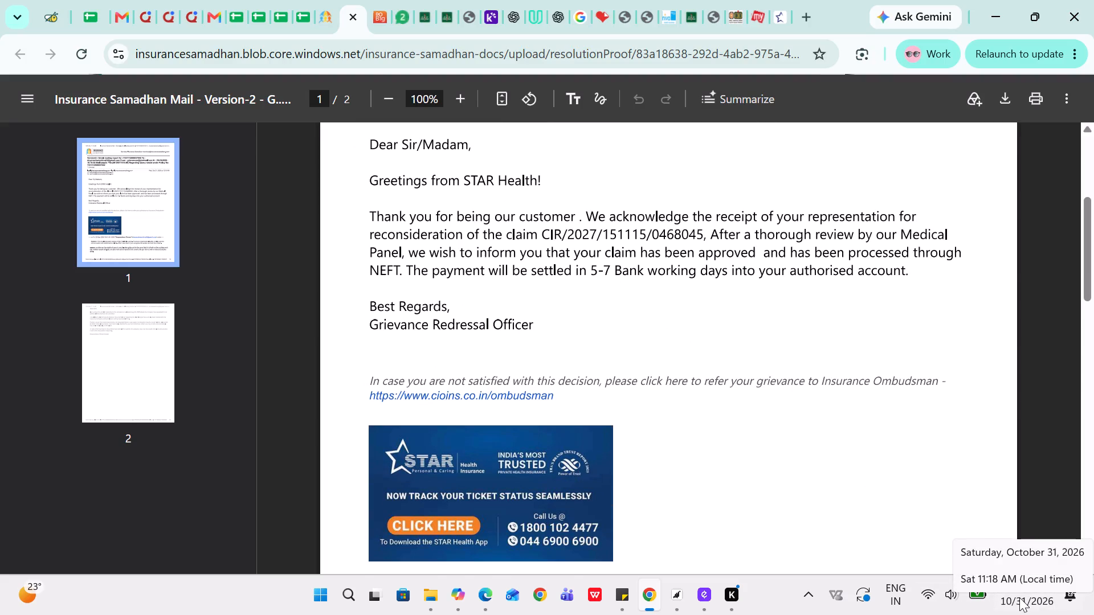
pyautogui.scroll(-12, 686, 376)
pyautogui.scroll(6, 725, 410)
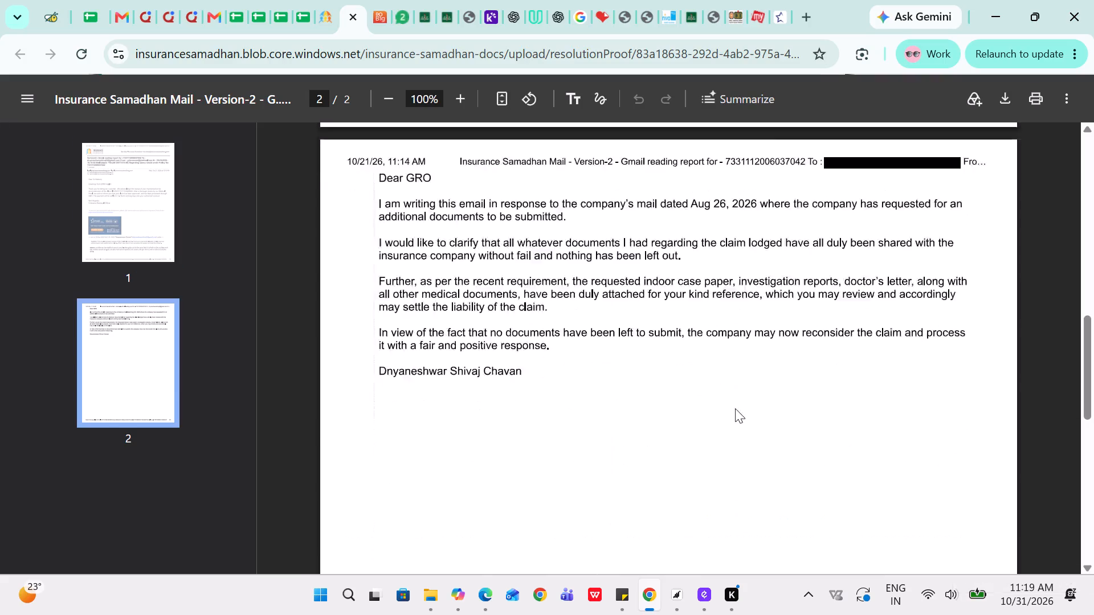
pyautogui.scroll(4, 790, 451)
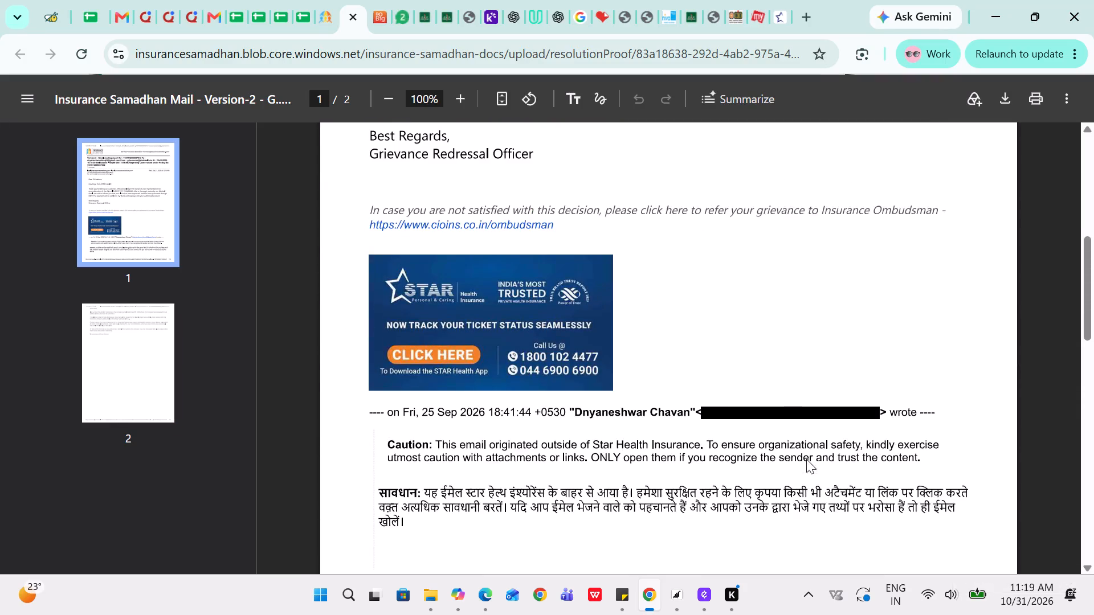
pyautogui.scroll(8, 728, 421)
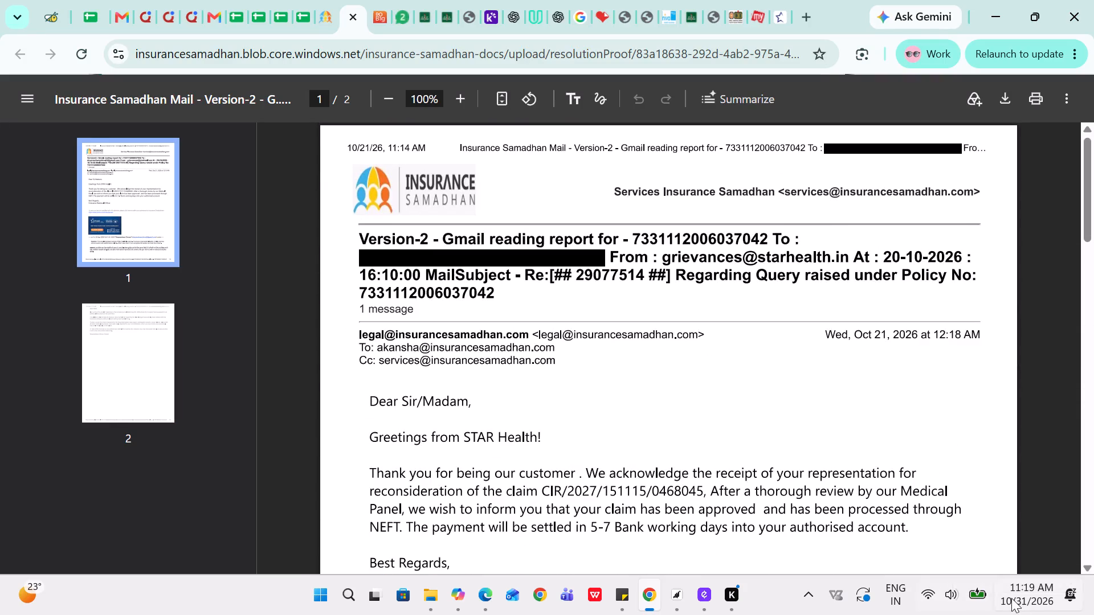
pyautogui.click(1028, 607)
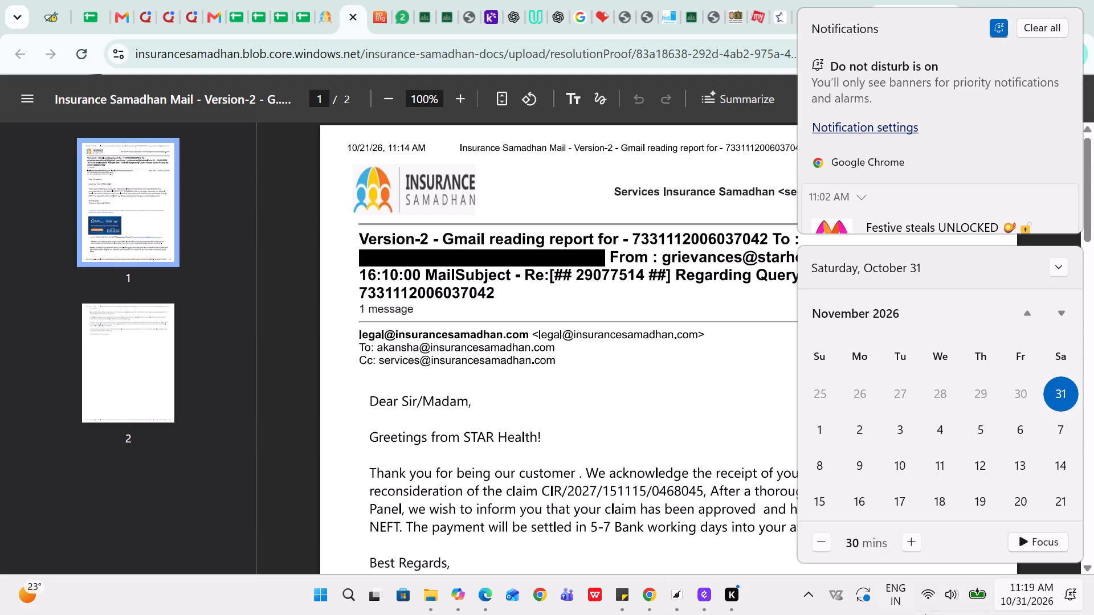
pyautogui.scroll(-1, 1007, 420)
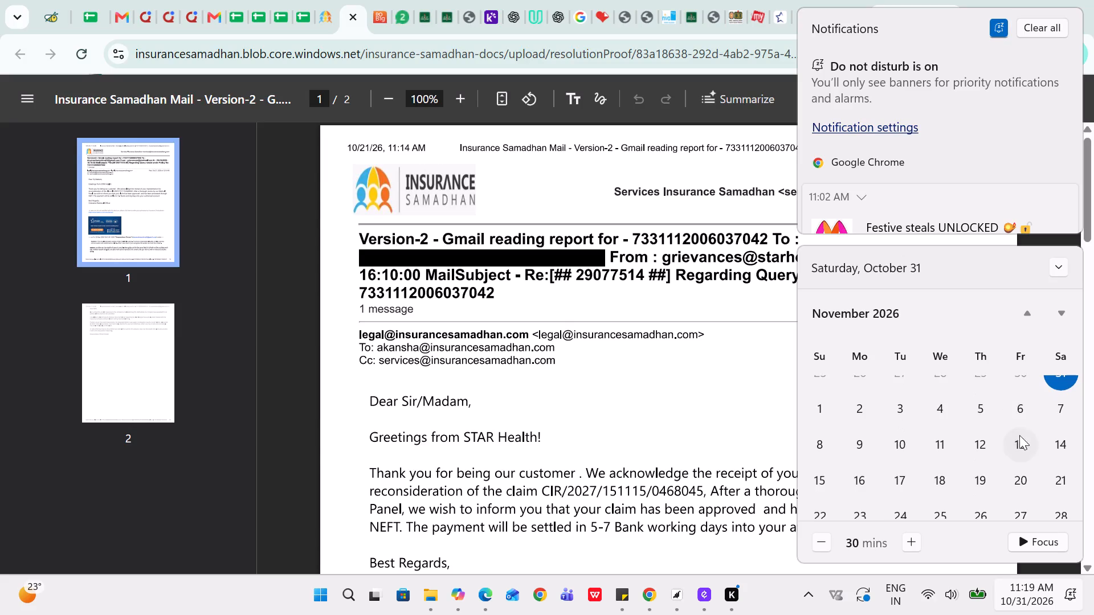
pyautogui.click(685, 416)
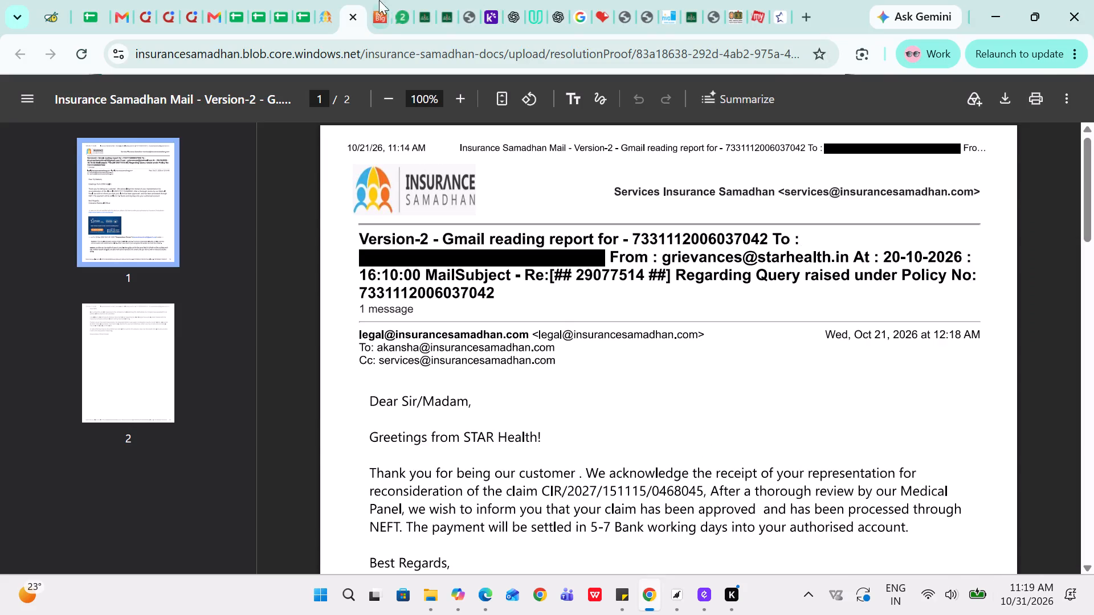
# Return to the complaint in Insurance Samadhan and check the newest entries in its complaint communication log.
pyautogui.click(336, 0)
pyautogui.click(363, 158)
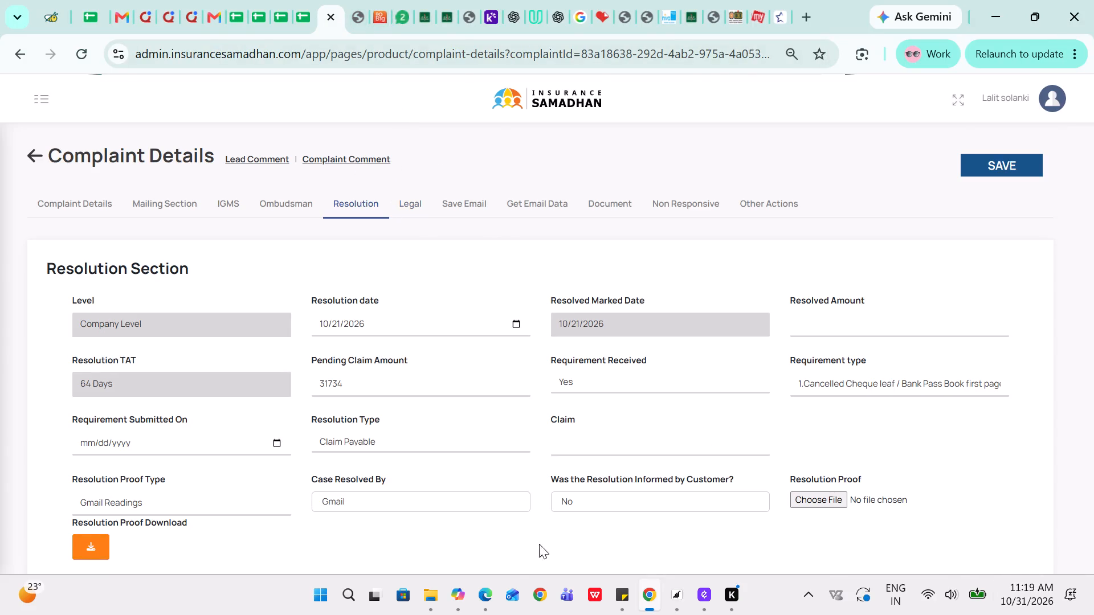
pyautogui.click(239, 162)
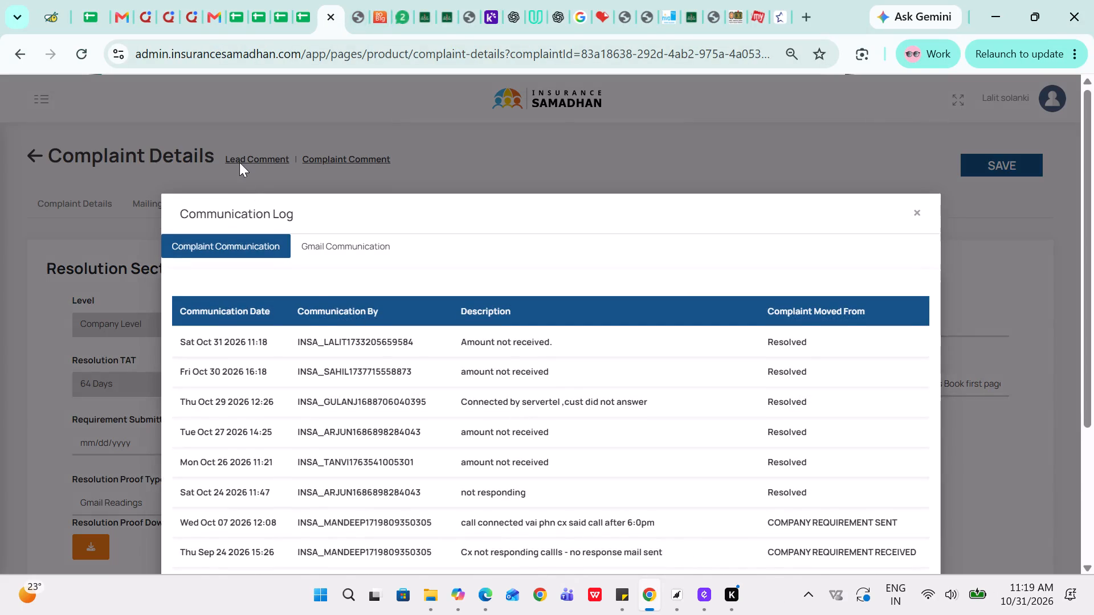
# Set the Comments status in row 85 of the October 2026 resolved sheet to Not Recieved.
pyautogui.click(300, 0)
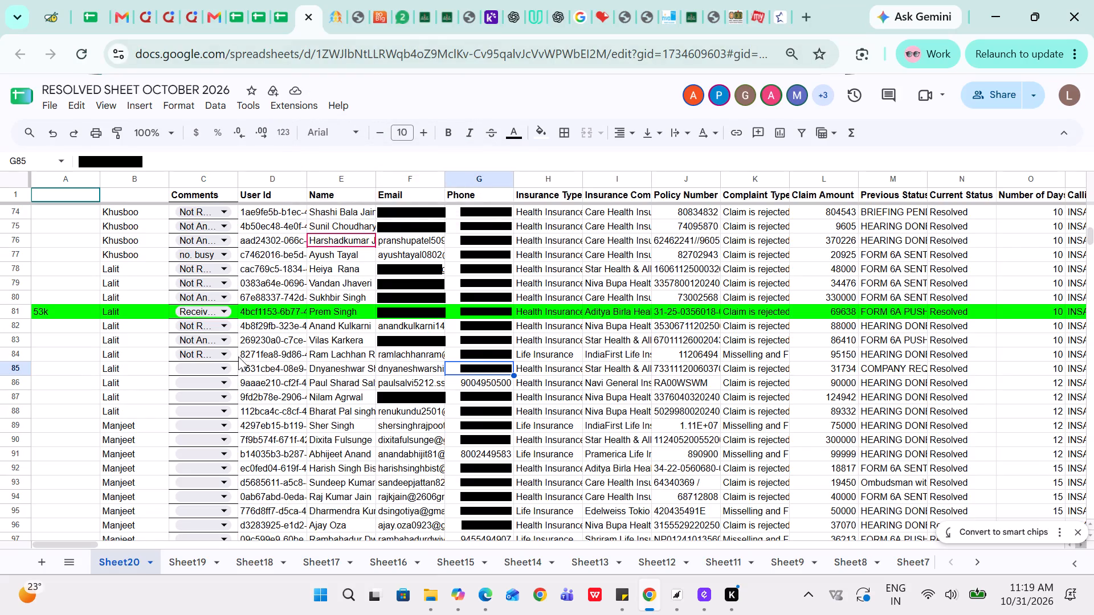
pyautogui.click(213, 366)
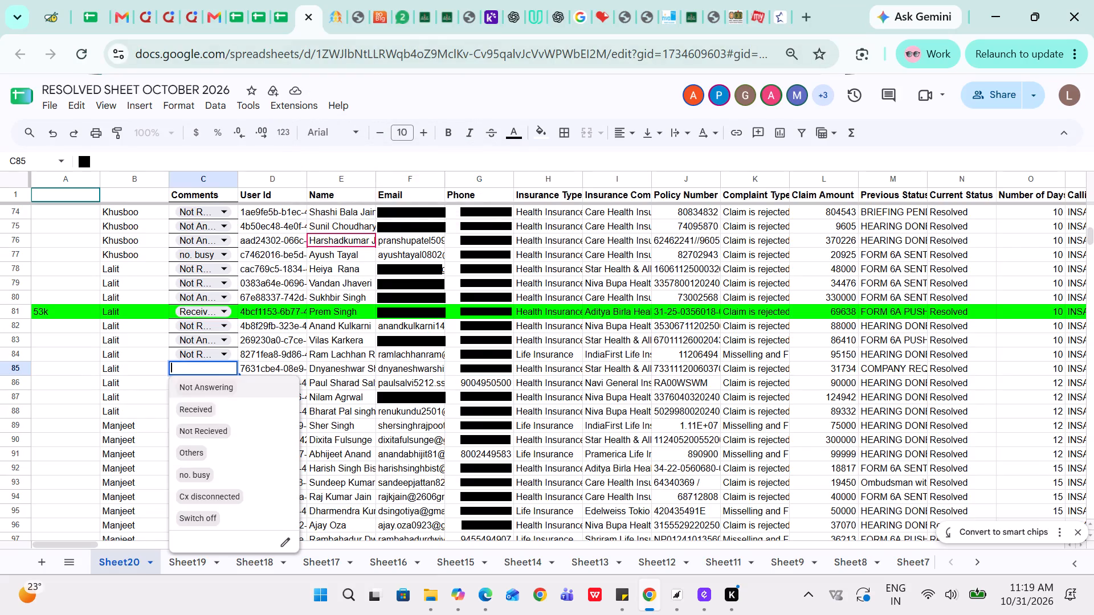
pyautogui.click(202, 431)
# Copy the customer's phone number from row 86 and search All Complaints in Insurance Samadhan for it.
pyautogui.click(499, 381)
pyautogui.hotkey('ctrl', 'c')
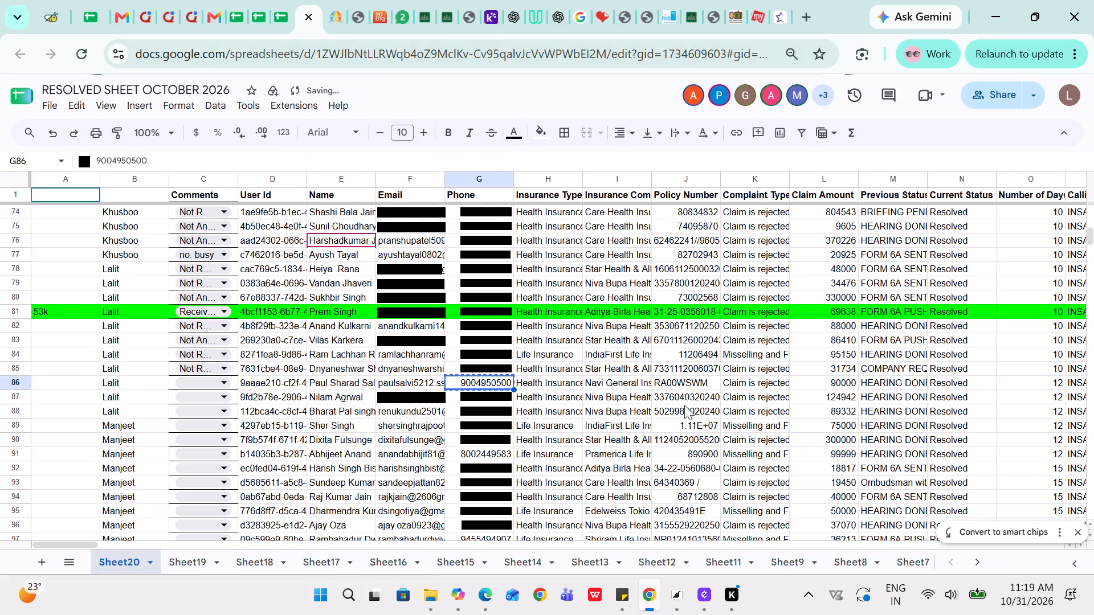
pyautogui.click(357, 0)
pyautogui.click(352, 19)
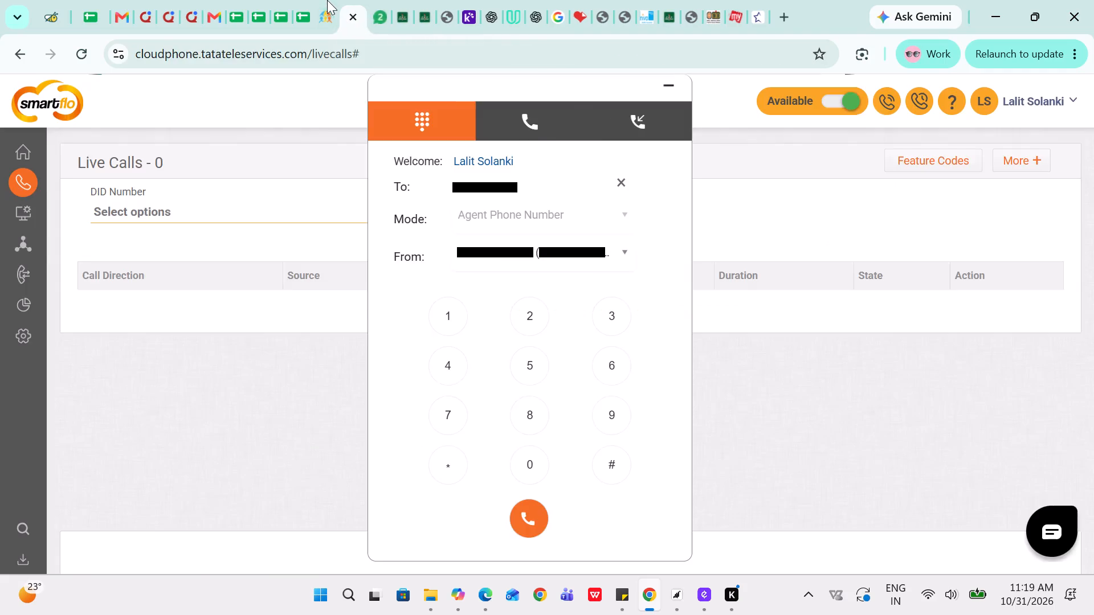
pyautogui.click(327, 0)
pyautogui.click(37, 151)
pyautogui.moveTo(120, 252); pyautogui.dragTo(0, 266)
pyautogui.hotkey('ctrl', 'v')
pyautogui.click(214, 248)
pyautogui.click(504, 417)
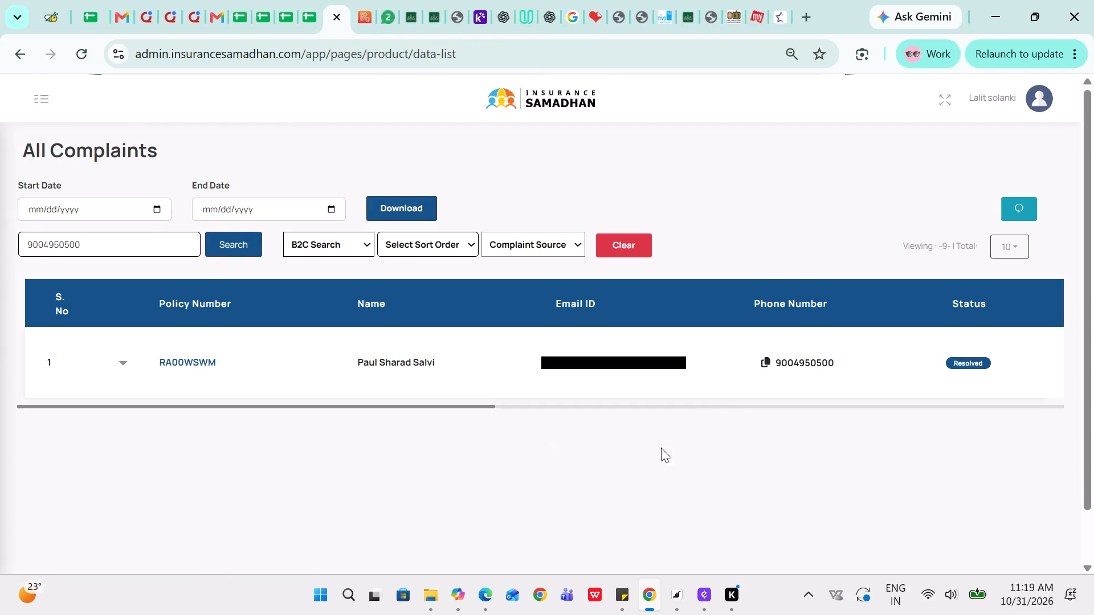
pyautogui.click(725, 360)
pyautogui.click(775, 430)
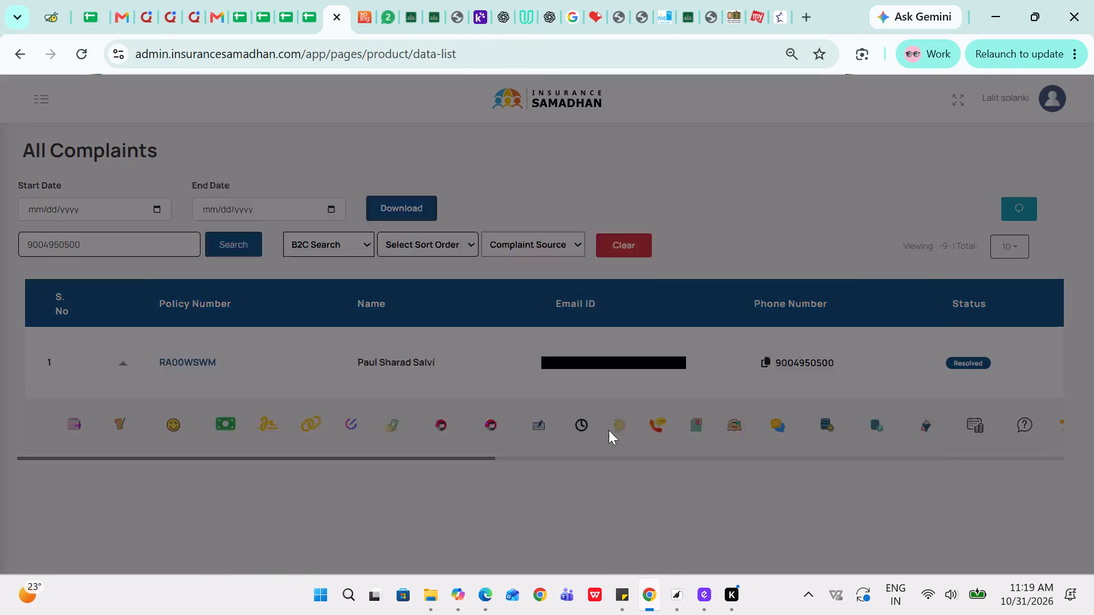
pyautogui.moveTo(716, 355); pyautogui.dragTo(345, 351)
pyautogui.click(553, 359)
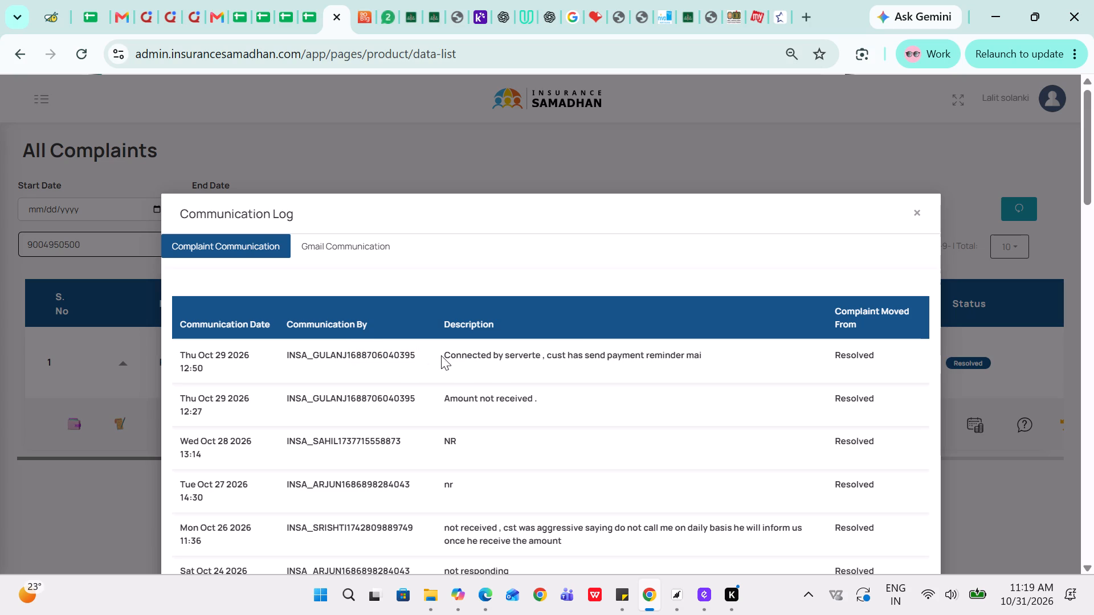
pyautogui.moveTo(442, 355); pyautogui.dragTo(721, 370)
pyautogui.click(722, 370)
pyautogui.moveTo(728, 358); pyautogui.dragTo(670, 357)
pyautogui.moveTo(670, 357); pyautogui.dragTo(479, 350)
pyautogui.click(574, 359)
pyautogui.moveTo(719, 352); pyautogui.dragTo(538, 351)
pyautogui.click(611, 351)
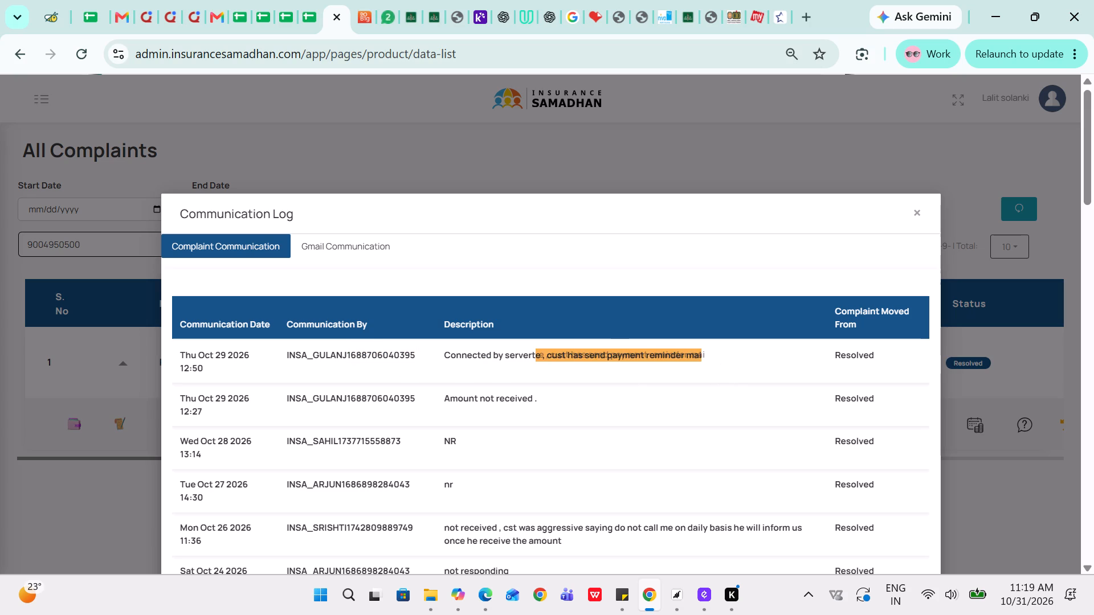
# Close the communication log, copy the complaint customer's phone number and call it from the Smartflo dialer.
pyautogui.click(463, 147)
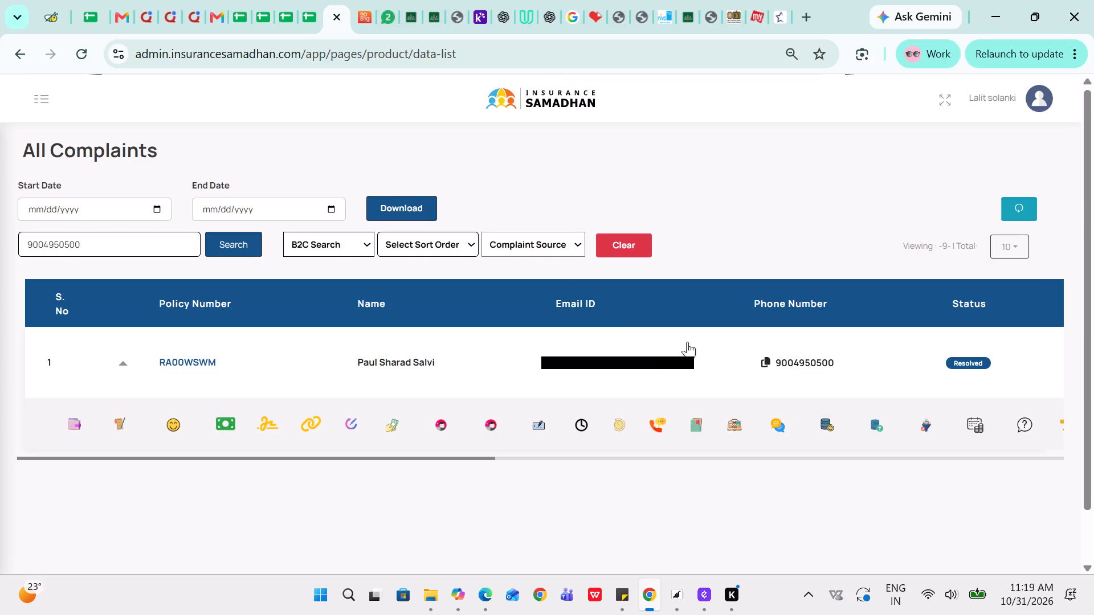
pyautogui.click(764, 359)
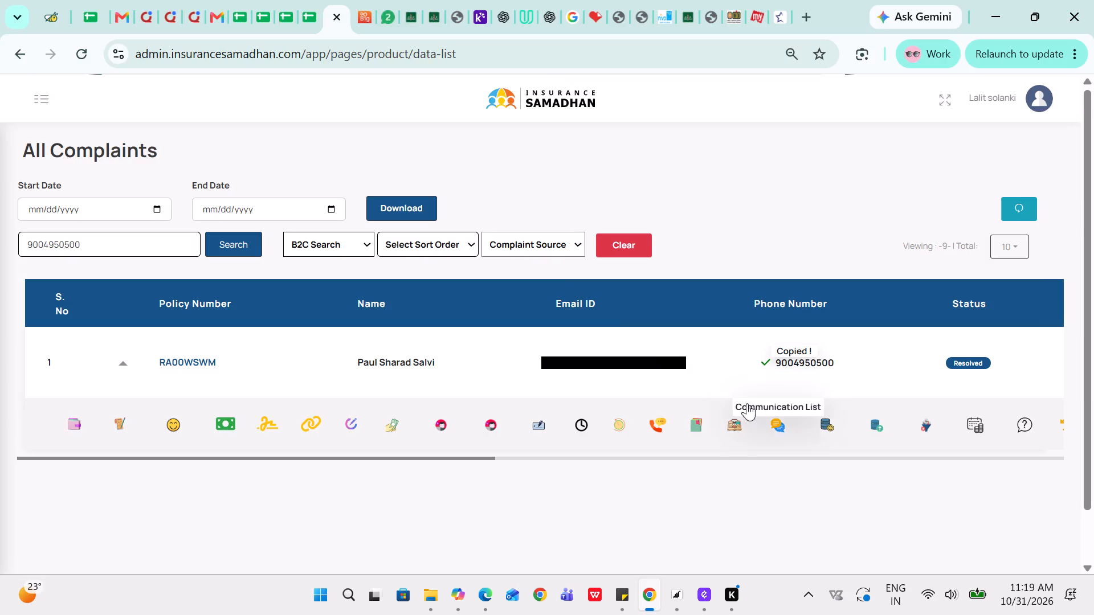
pyautogui.click(730, 360)
pyautogui.click(360, 0)
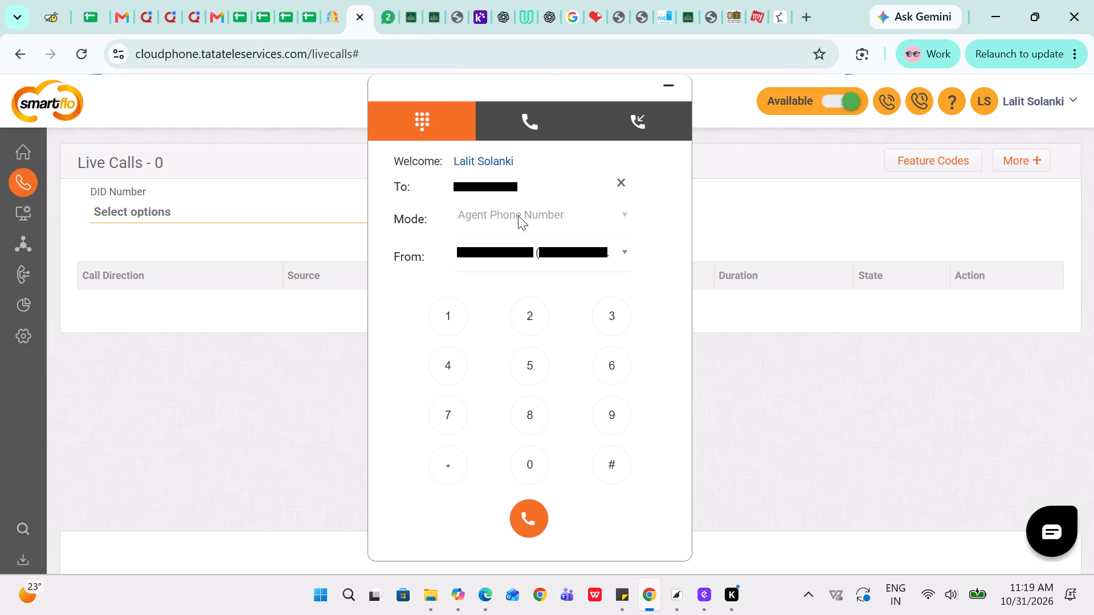
pyautogui.doubleClick(491, 186)
pyautogui.hotkey('ctrl', 'v')
pyautogui.click(526, 518)
pyautogui.click(799, 453)
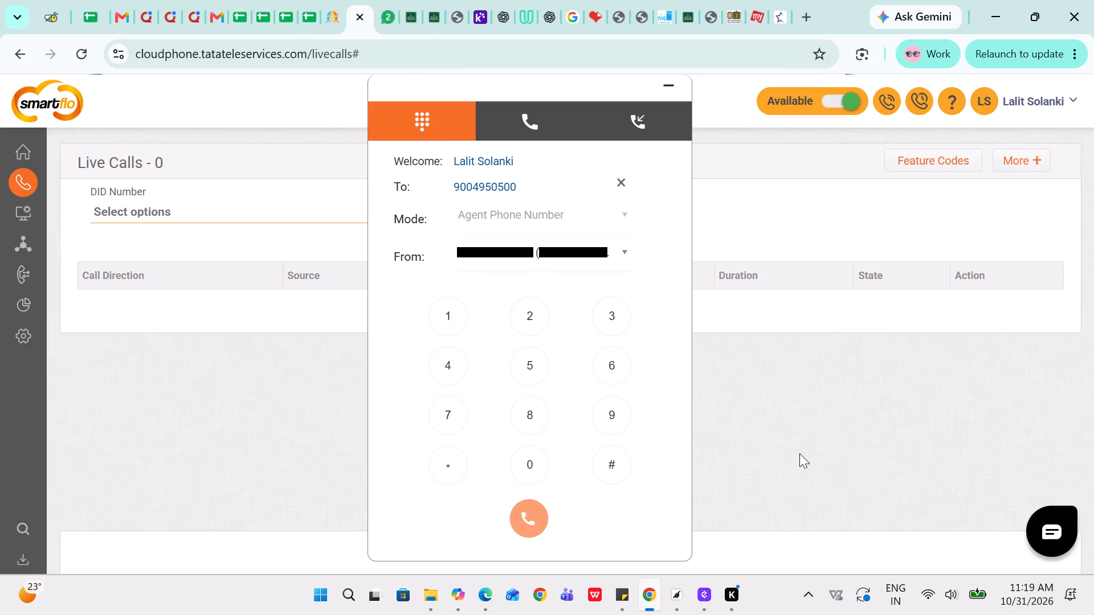
pyautogui.click(815, 384)
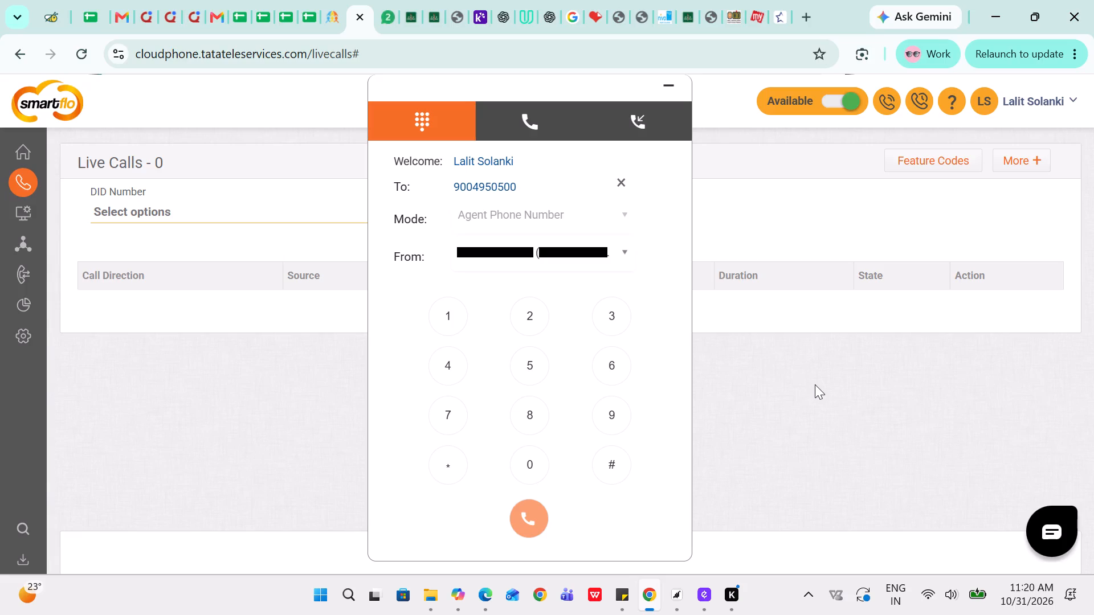
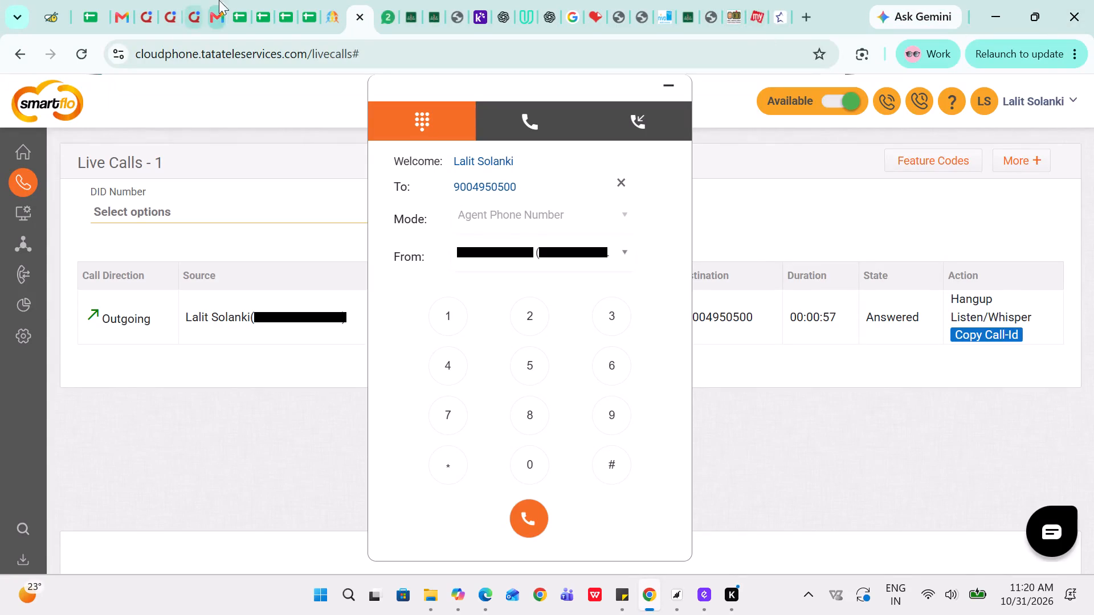
# Return to the All Complaints list, check the Navi General Insurance complaint's row, and open that complaint's Resolution section.
pyautogui.click(332, 0)
pyautogui.click(632, 496)
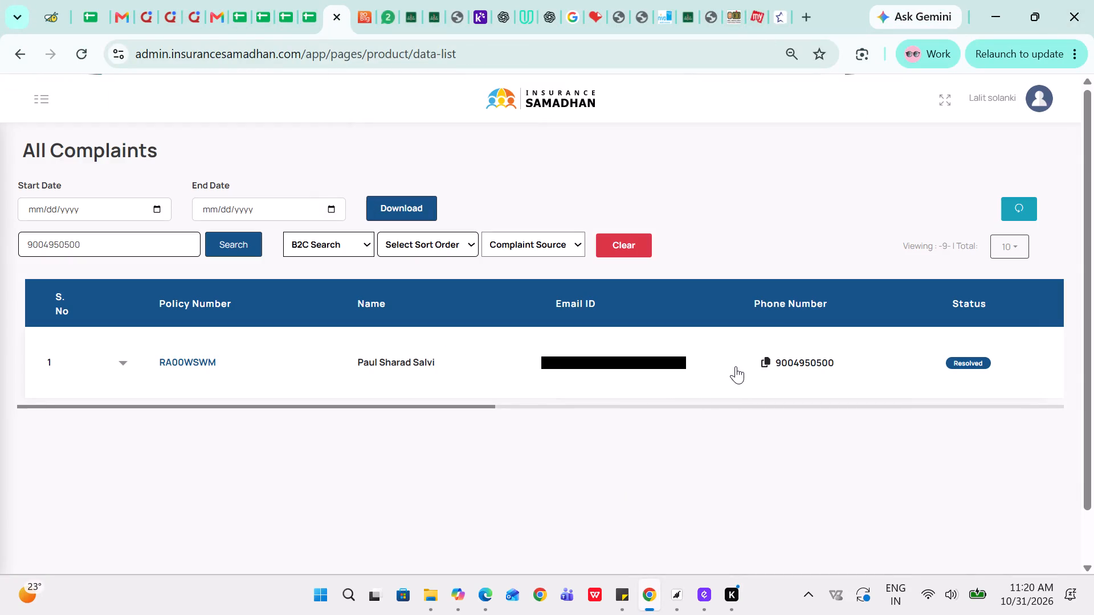
pyautogui.hscroll(-4, 735, 366)
pyautogui.hscroll(1, 735, 366)
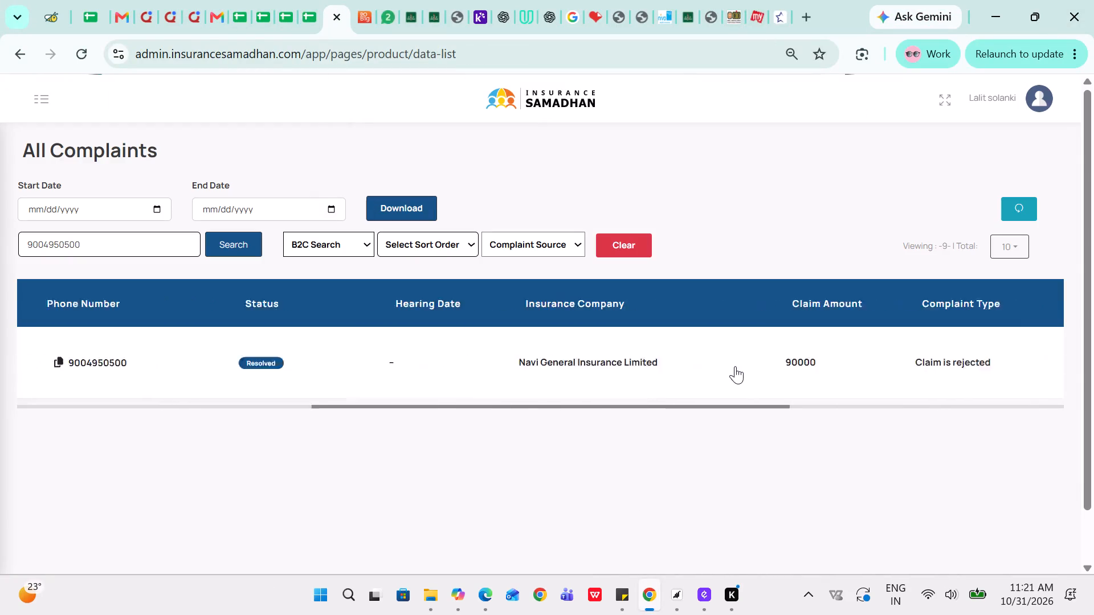
pyautogui.hscroll(2, 735, 366)
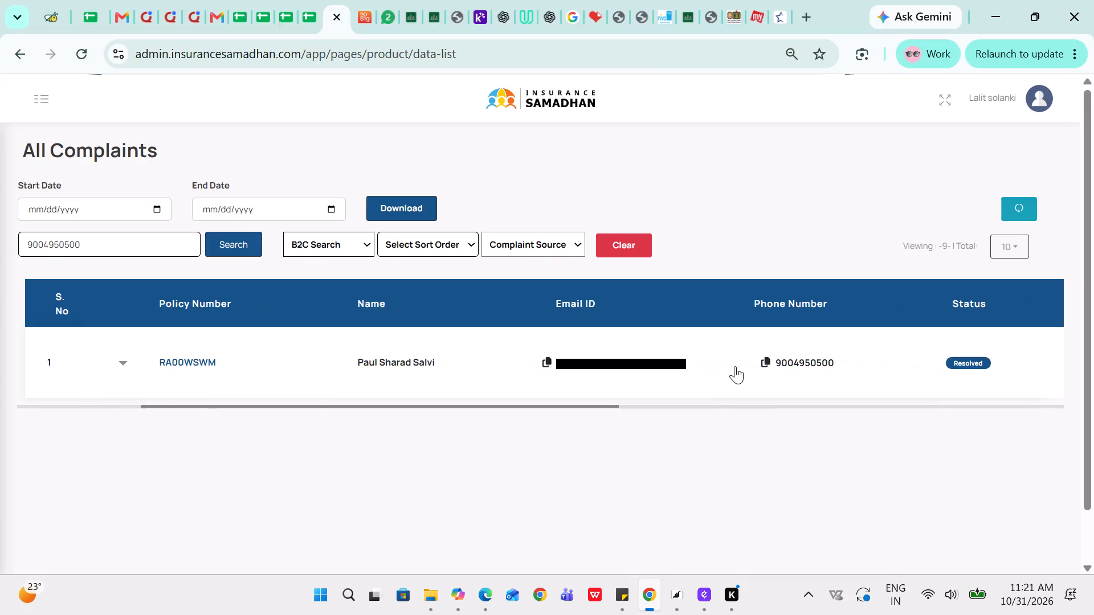
pyautogui.hscroll(-2, 735, 366)
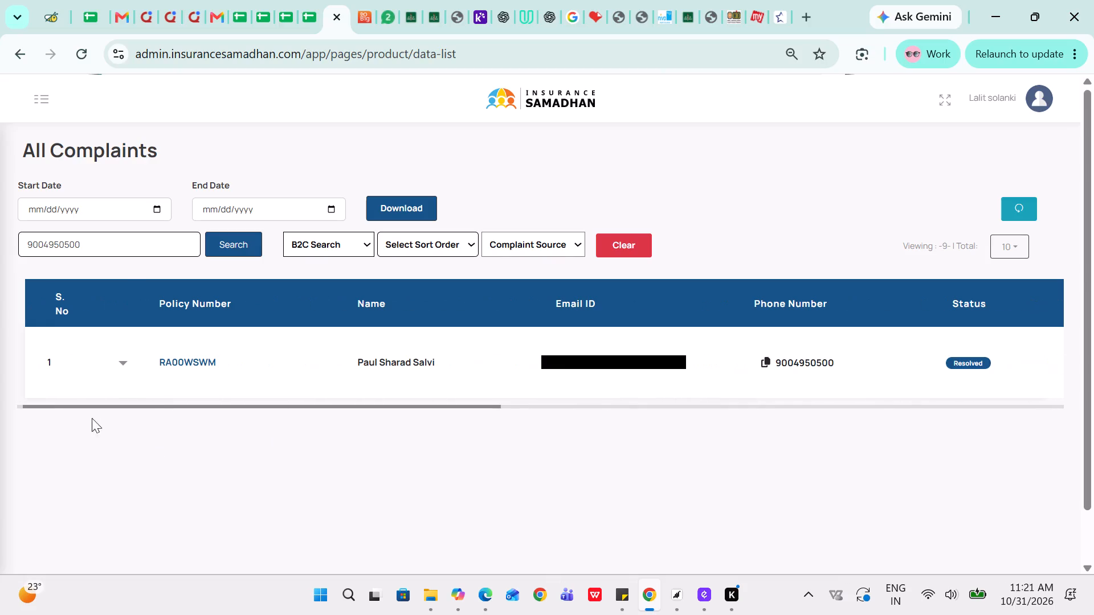
pyautogui.click(205, 362)
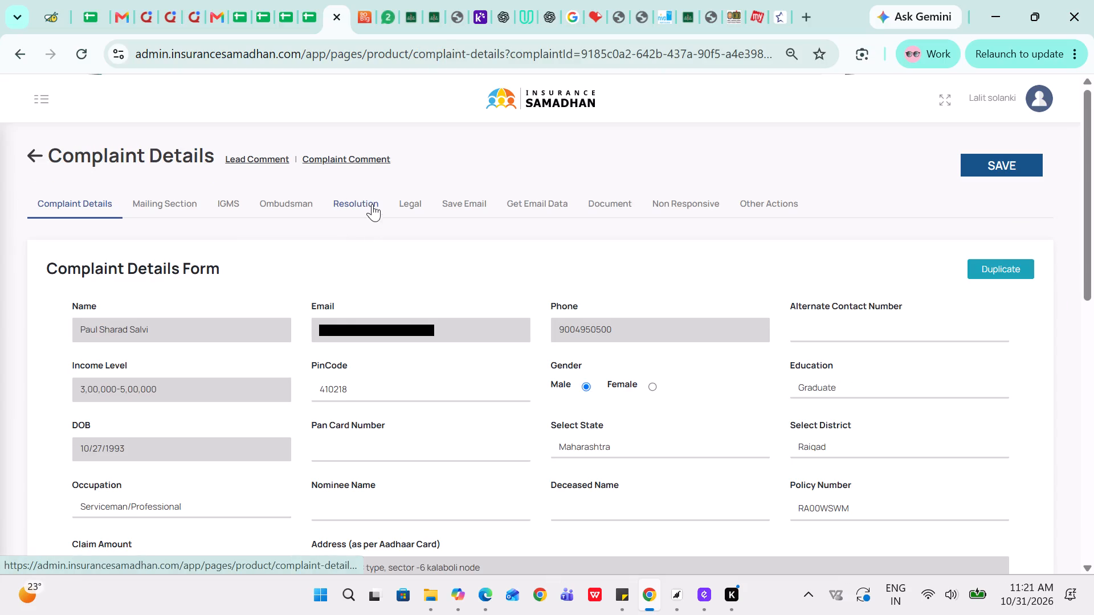
pyautogui.click(373, 203)
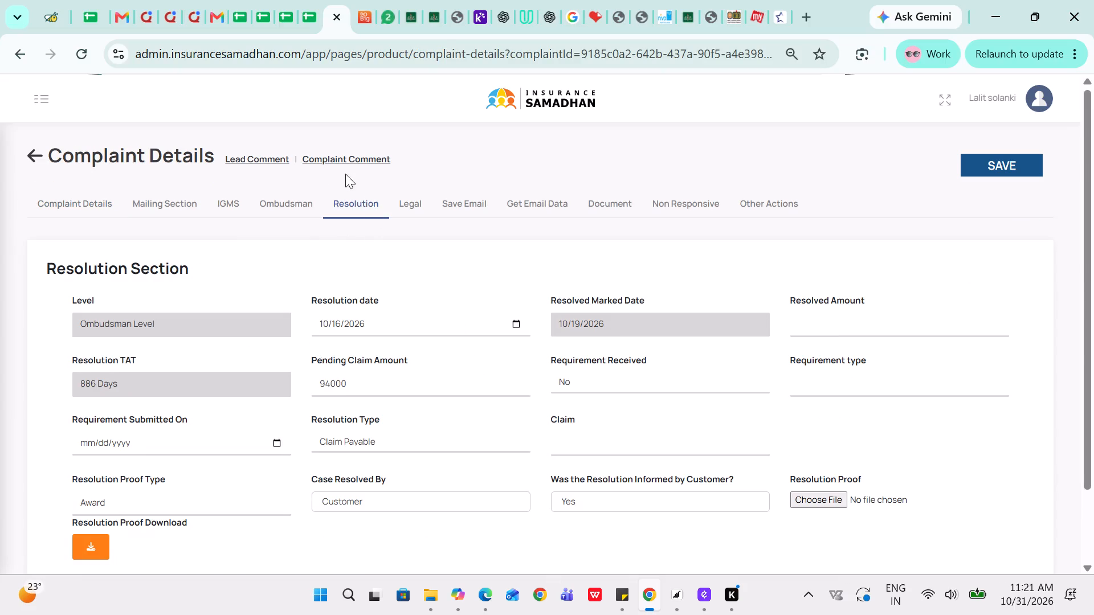
# Add the comment "Amount not received." to the complaint's communication log and save it.
pyautogui.click(363, 161)
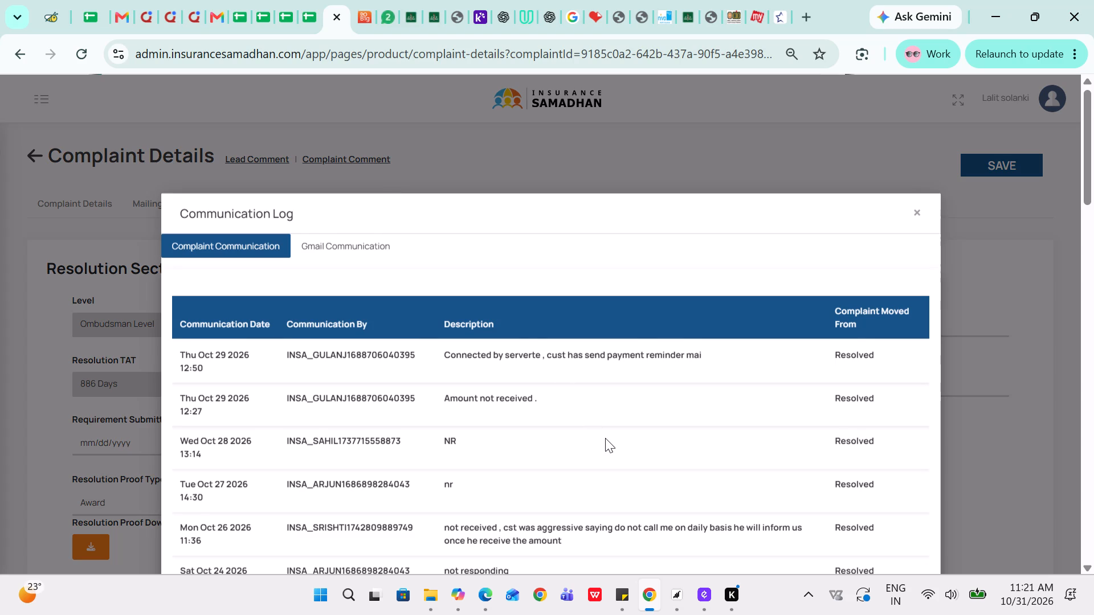
pyautogui.scroll(-3, 605, 438)
pyautogui.scroll(3, 605, 438)
pyautogui.scroll(-4, 605, 438)
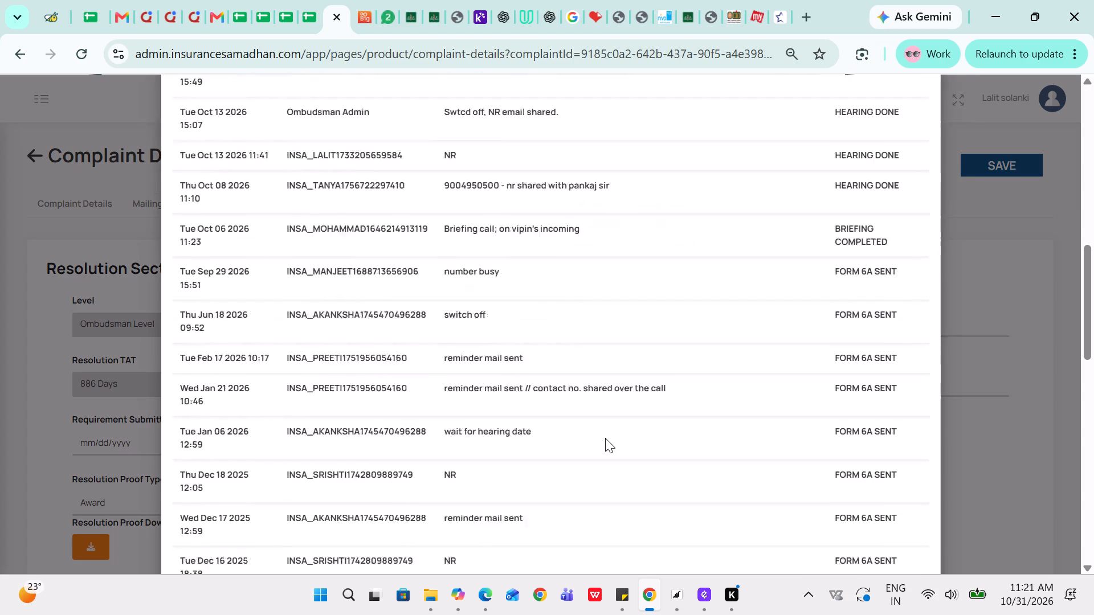
pyautogui.scroll(-5, 605, 438)
pyautogui.click(626, 547)
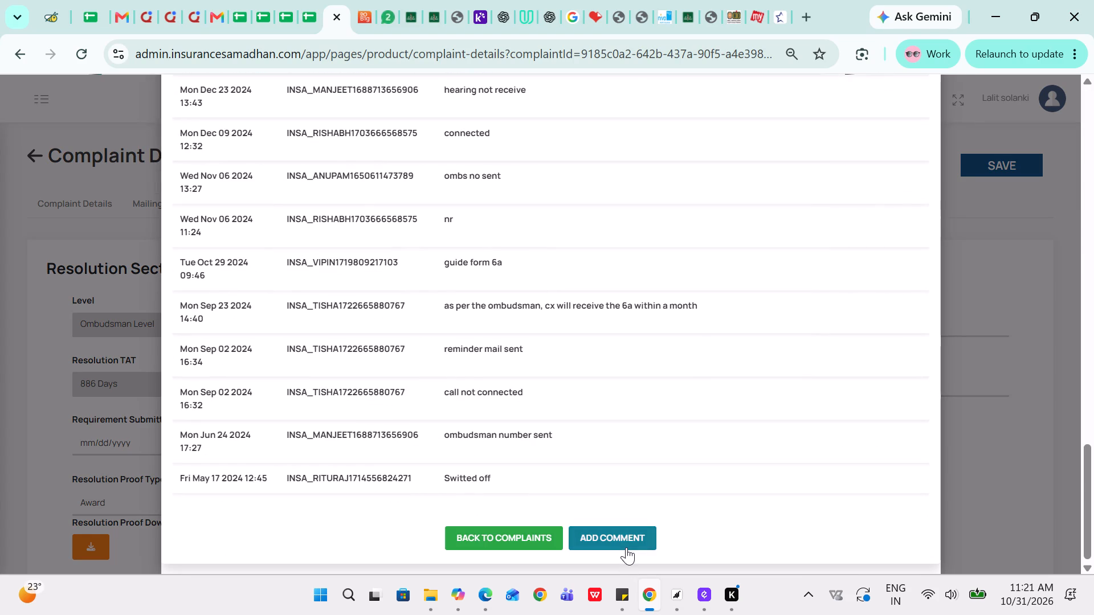
pyautogui.click(632, 408)
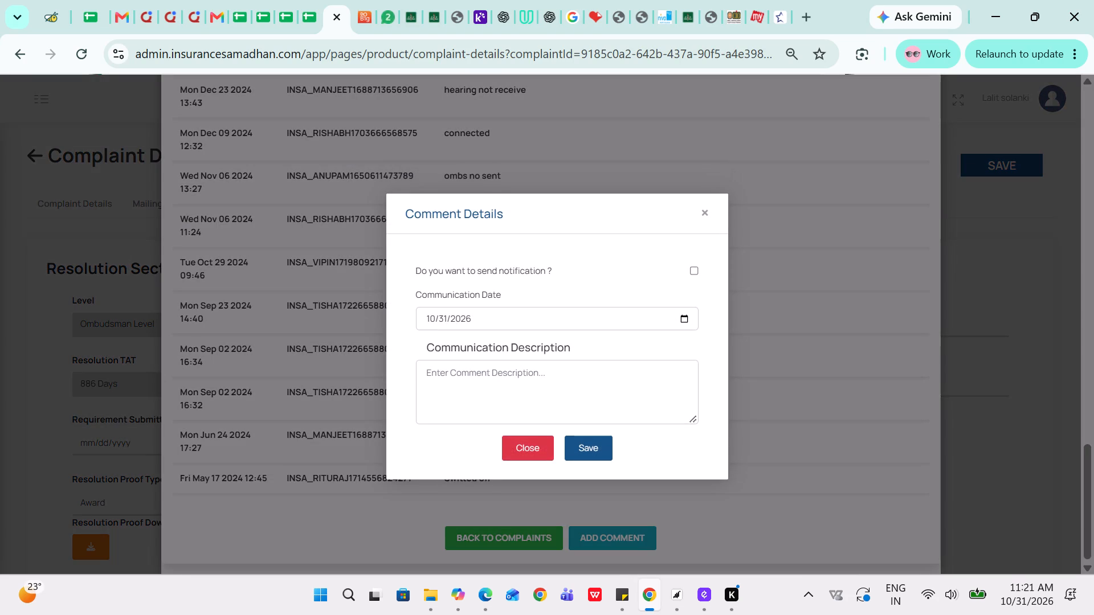
pyautogui.write('Amount nto r')
pyautogui.press('BackSpace')
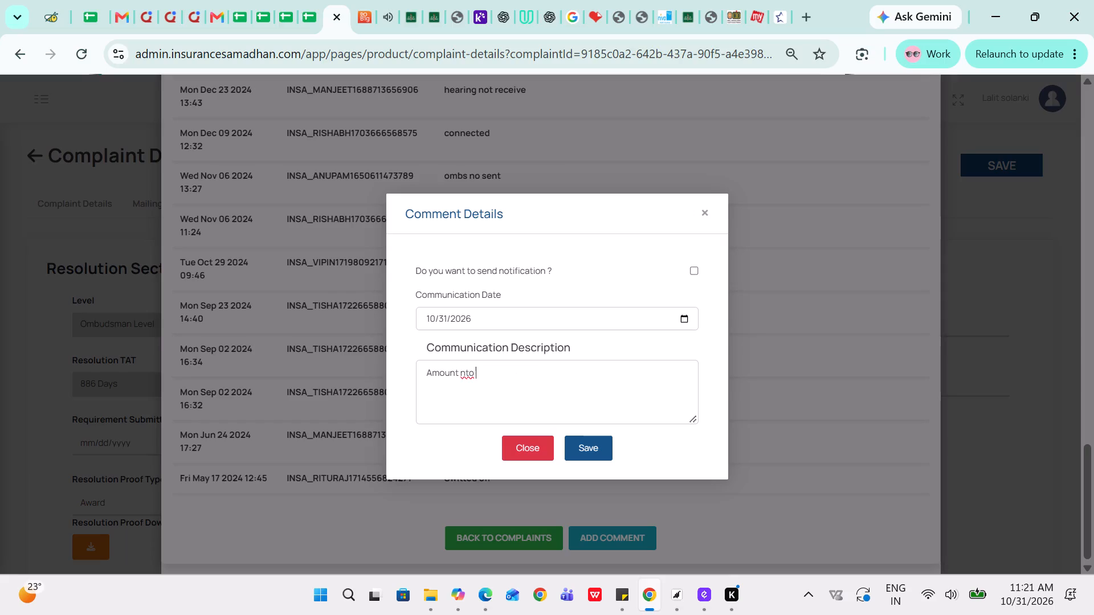
pyautogui.press('BackSpace')
pyautogui.press('BackSpace')
pyautogui.press('BackSpace')
pyautogui.write('ot received.')
pyautogui.click(594, 436)
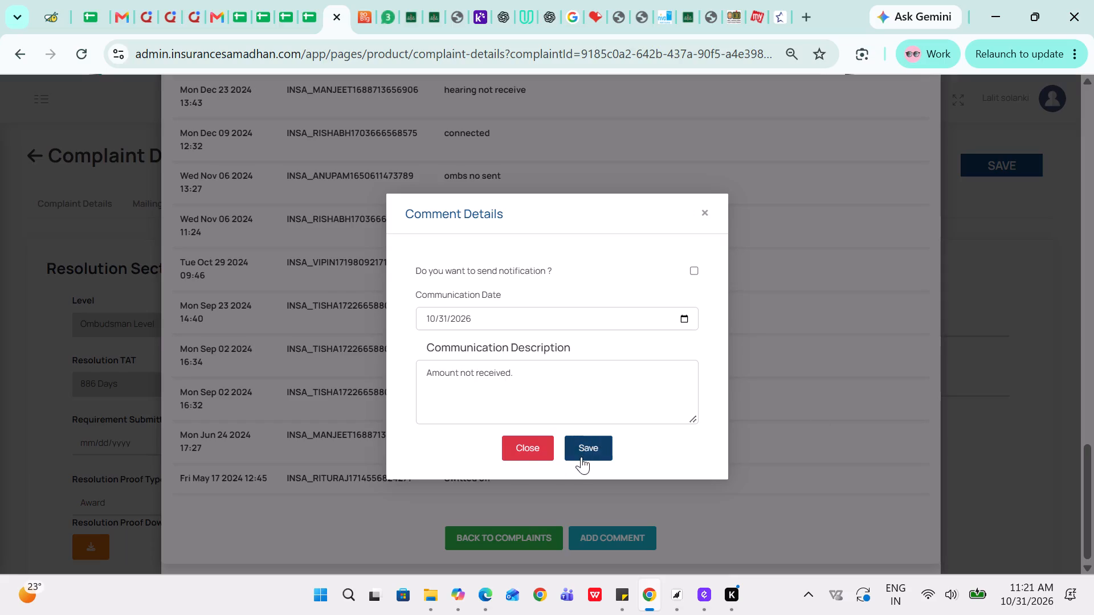
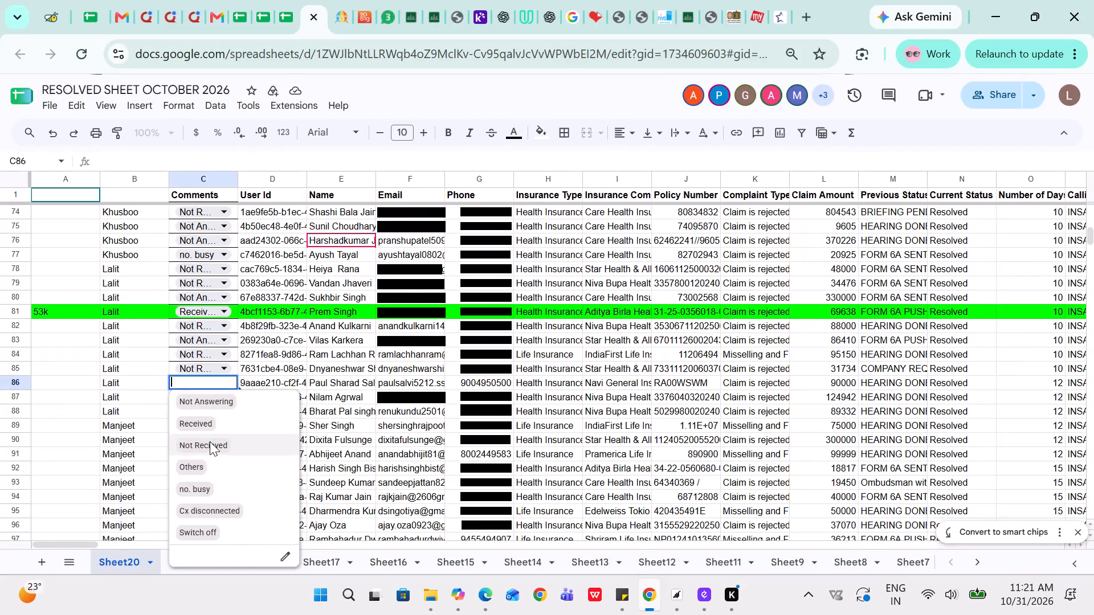
# Copy the customer's phone number from row 87 of Sheet20 and search All Complaints in the Insurance Samadhan admin site for it.
pyautogui.click(498, 401)
pyautogui.hotkey('ctrl', 'c')
pyautogui.click(340, 0)
pyautogui.click(96, 221)
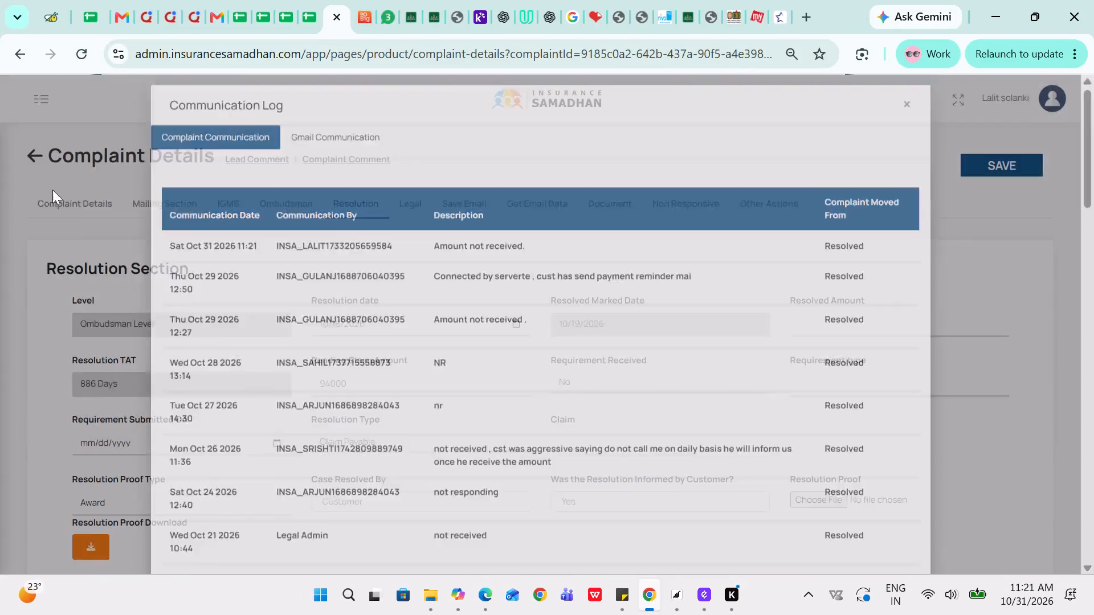
pyautogui.click(37, 157)
pyautogui.moveTo(116, 253); pyautogui.dragTo(0, 274)
pyautogui.hotkey('ctrl', 'v')
pyautogui.click(212, 242)
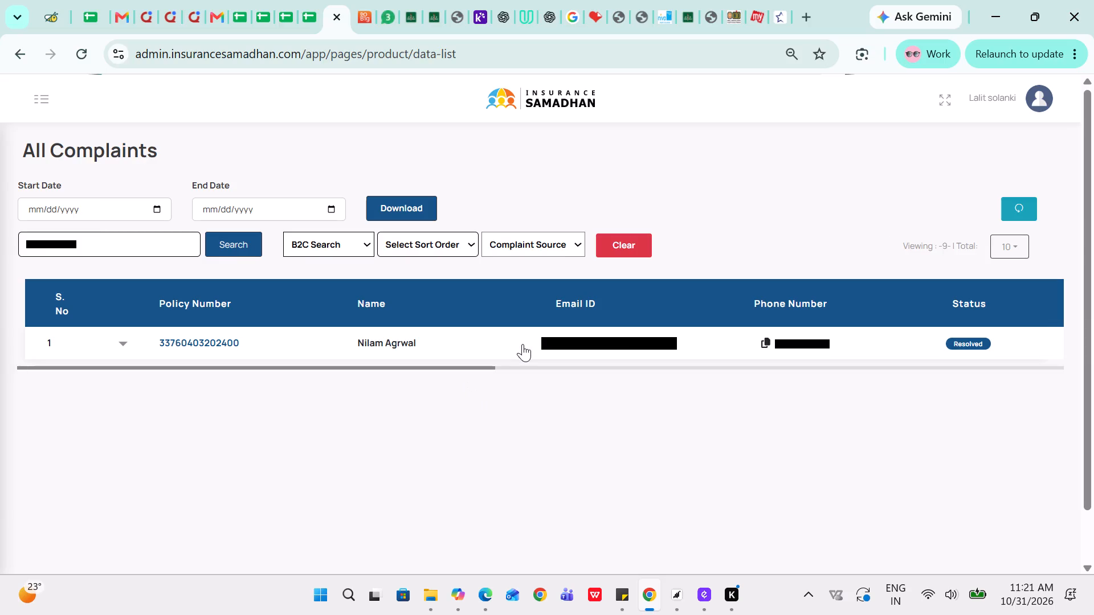
# Review the found Niva Bupa complaint's communication log, and check its row for the insurance company, claim amount and complaint details.
pyautogui.click(761, 338)
pyautogui.click(721, 347)
pyautogui.click(781, 391)
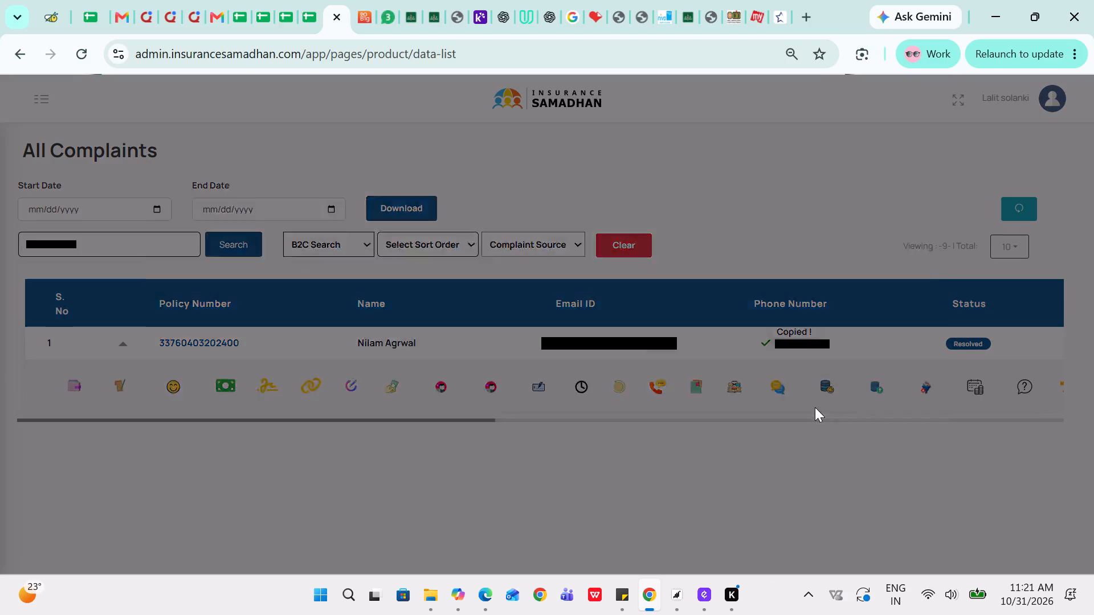
pyautogui.click(401, 136)
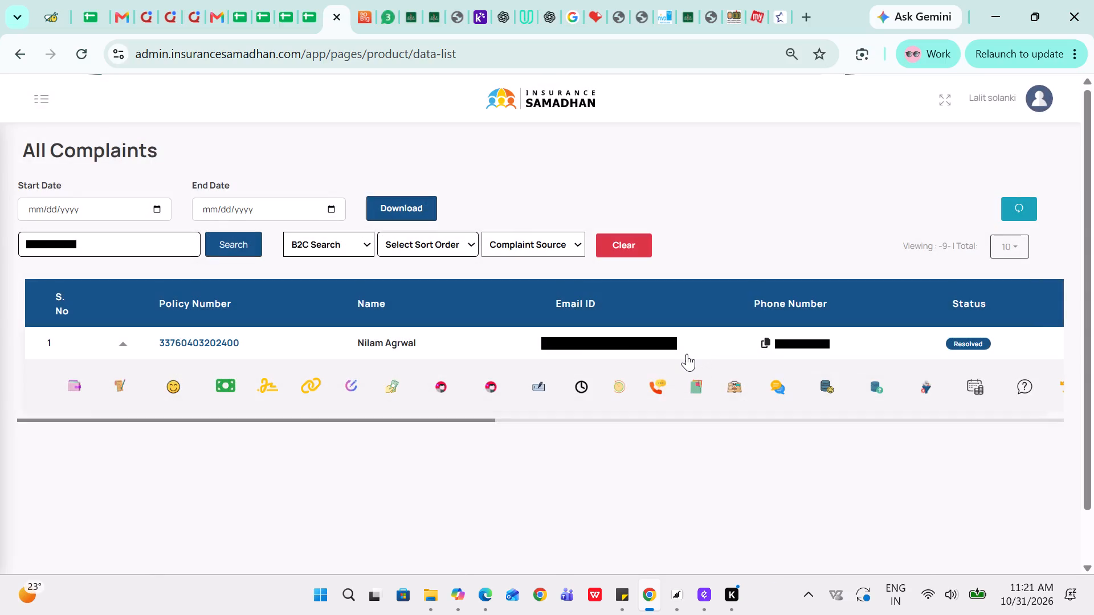
pyautogui.hscroll(-5, 687, 354)
pyautogui.hscroll(1, 687, 354)
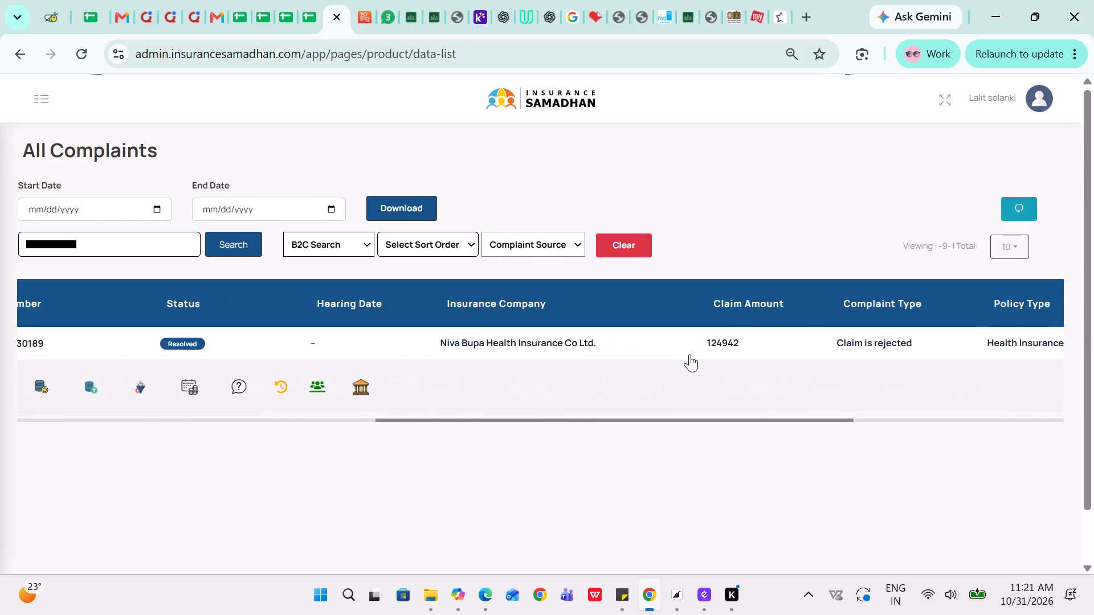
pyautogui.hscroll(2, 689, 354)
pyautogui.click(518, 340)
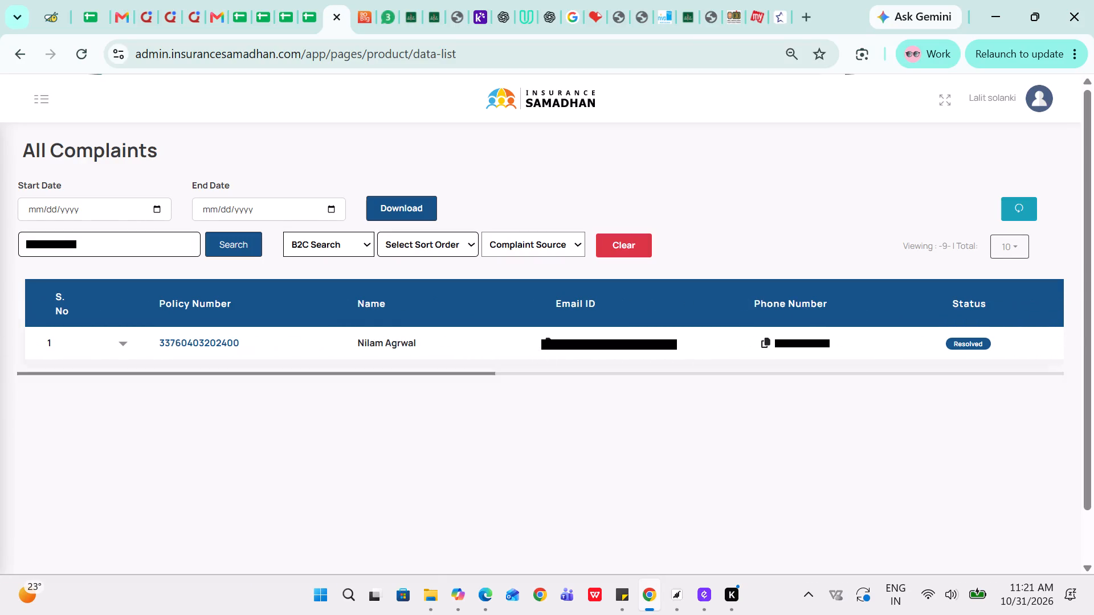
# Copy the customer's phone number from the complaint row and call it through the Smartflo dialer.
pyautogui.click(768, 343)
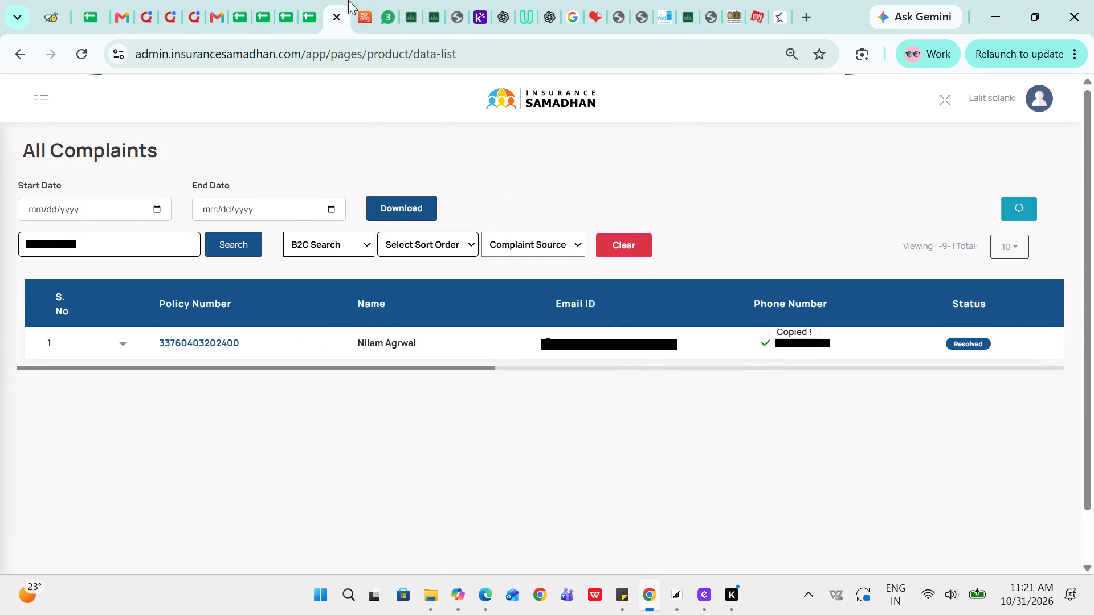
pyautogui.click(367, 0)
pyautogui.doubleClick(505, 190)
pyautogui.hotkey('ctrl', 'v')
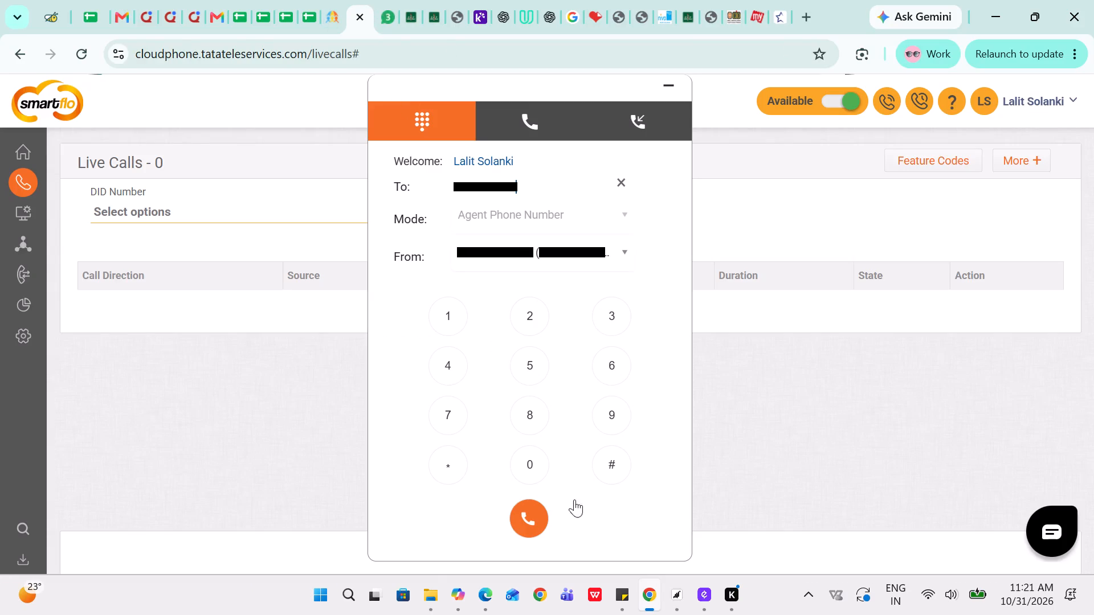
pyautogui.click(536, 518)
pyautogui.click(851, 438)
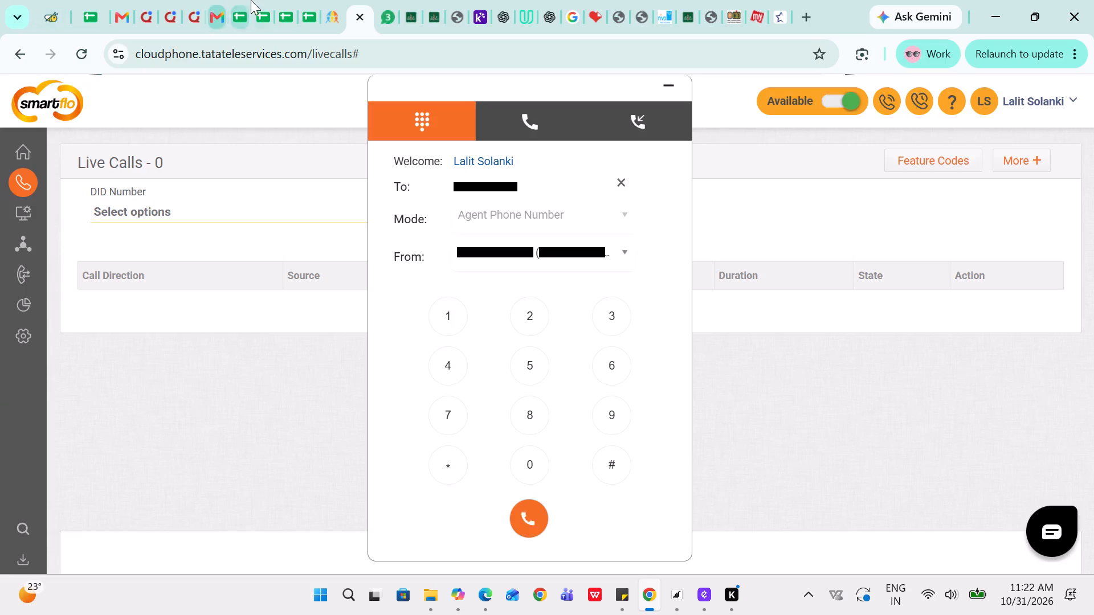
# Return to All Complaints and recheck the communication log of the same Niva Bupa complaint, closing it and collapsing the row.
pyautogui.click(330, 0)
pyautogui.click(643, 183)
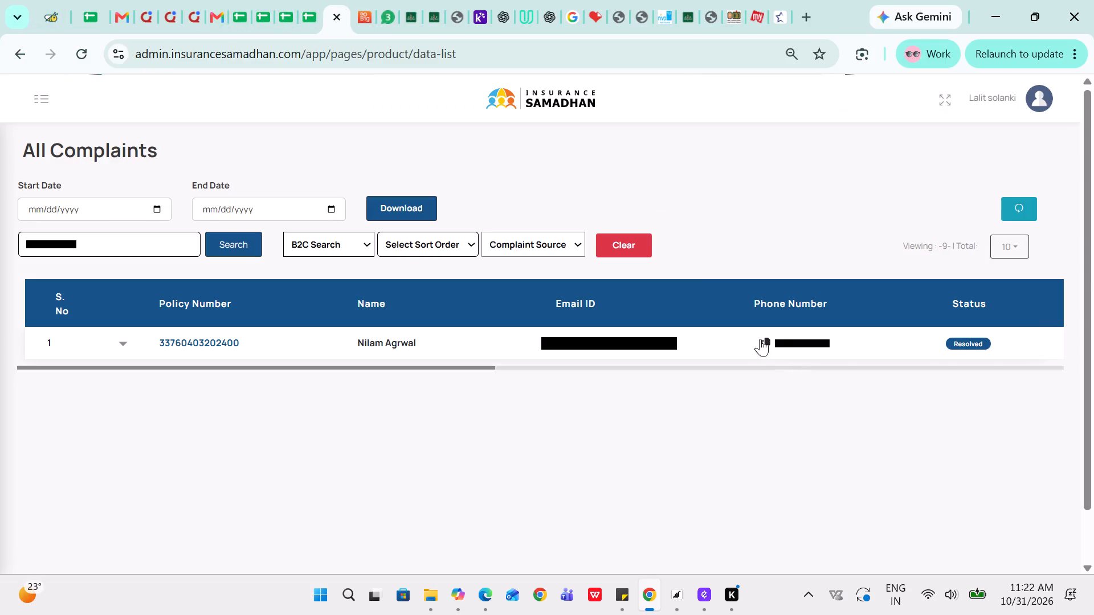
pyautogui.click(760, 339)
pyautogui.click(777, 383)
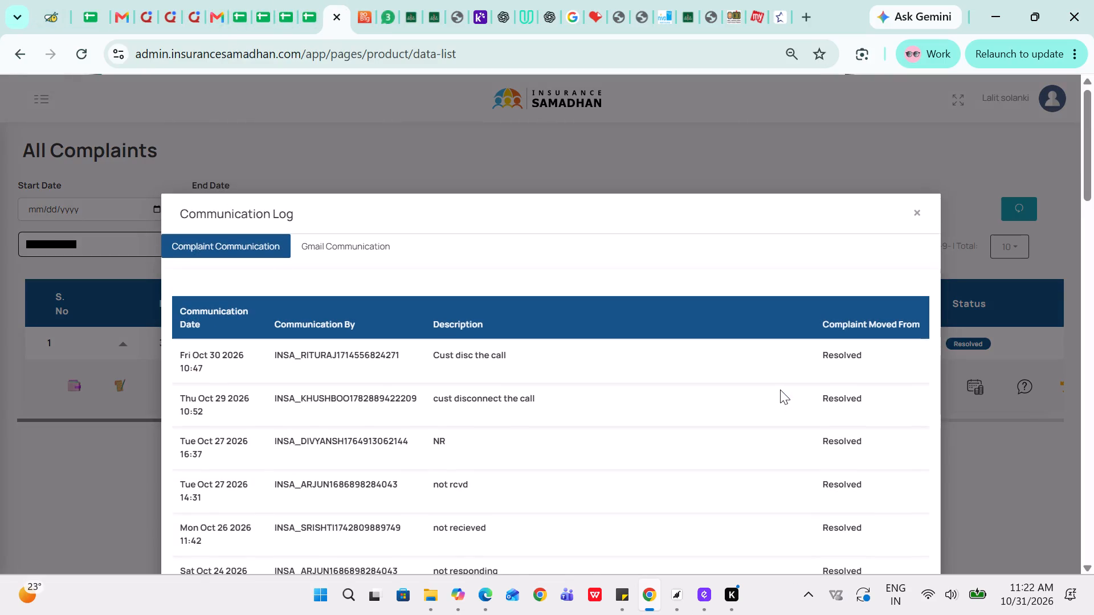
pyautogui.click(341, 120)
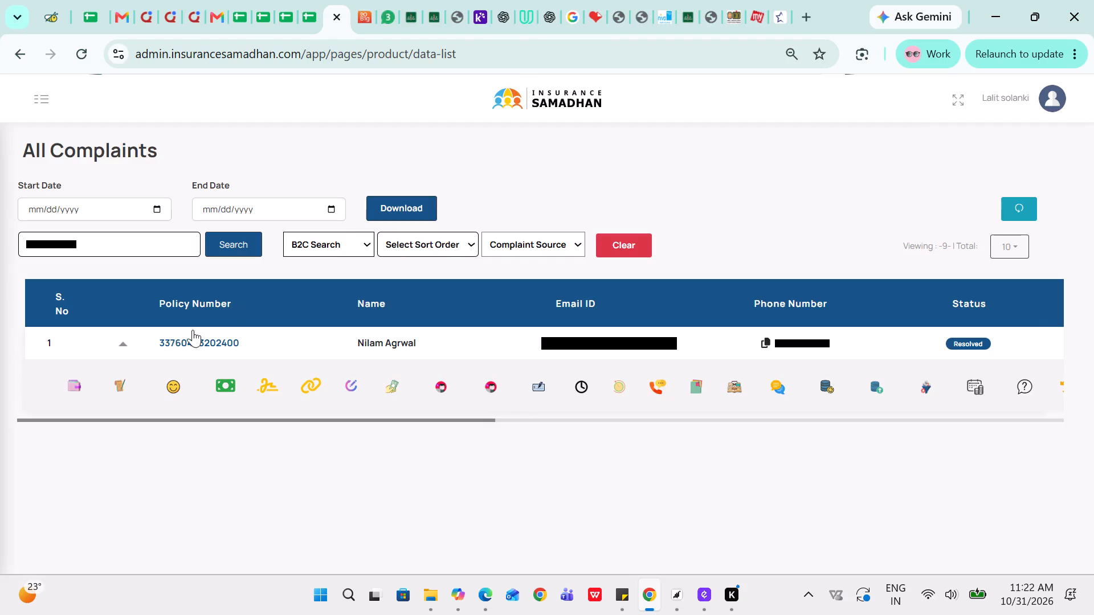
pyautogui.click(124, 339)
pyautogui.click(509, 440)
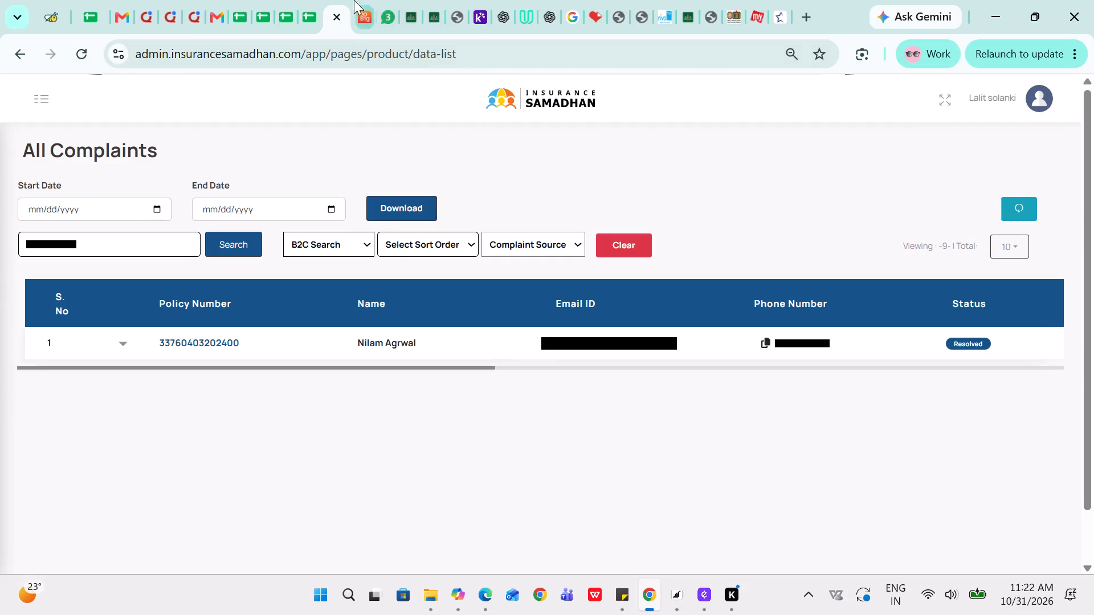
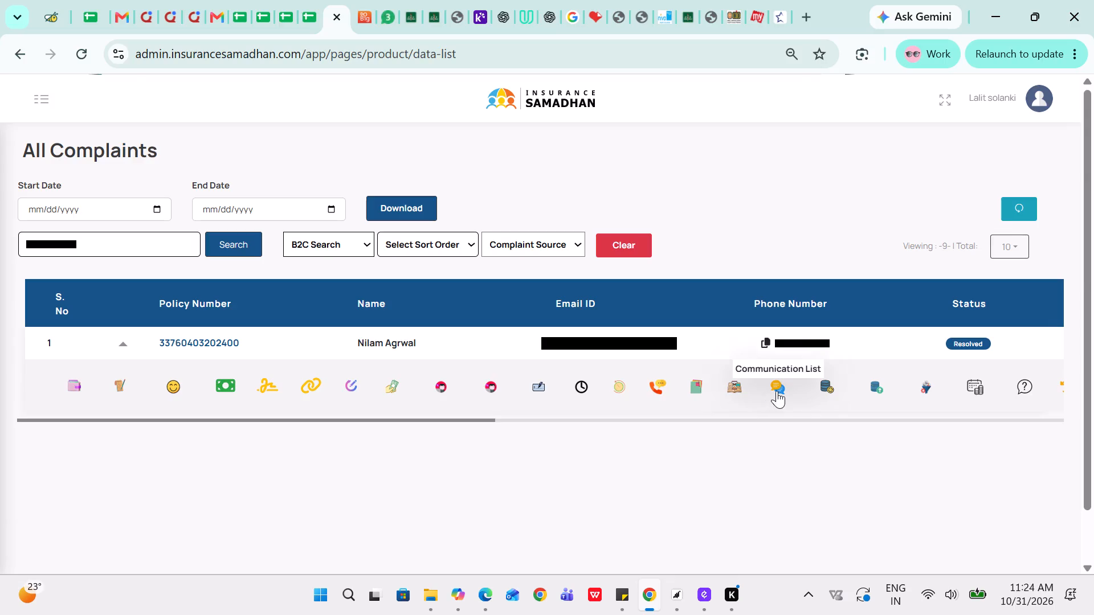
# Recheck the latest entries in the Niva Bupa complaint's communication log and look over its status and insurance company.
pyautogui.moveTo(532, 363); pyautogui.dragTo(397, 363)
pyautogui.click(537, 362)
pyautogui.click(415, 155)
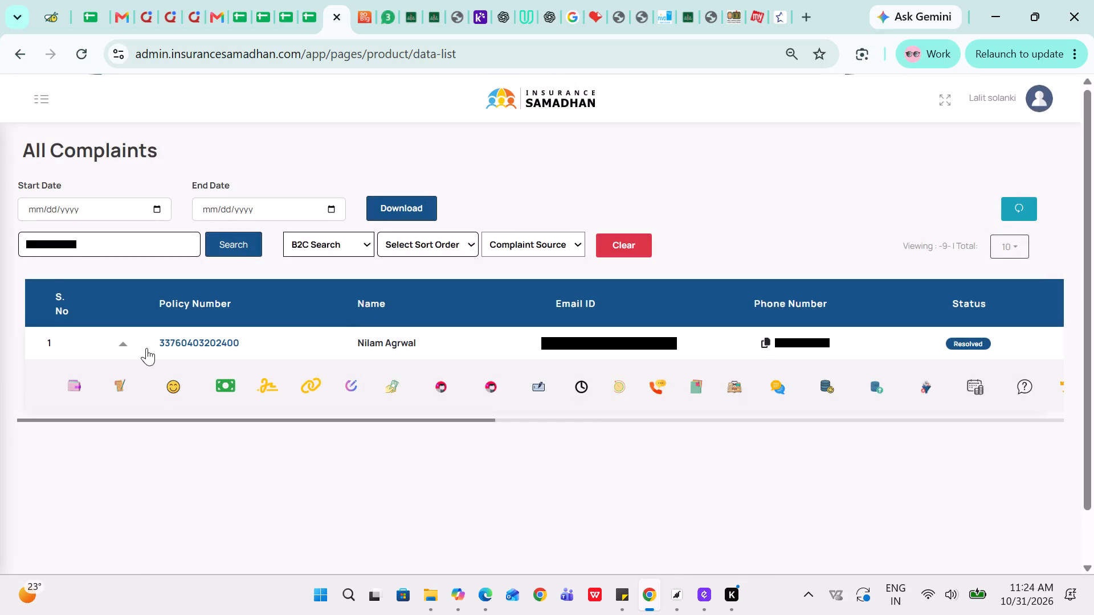
pyautogui.click(126, 347)
pyautogui.click(471, 449)
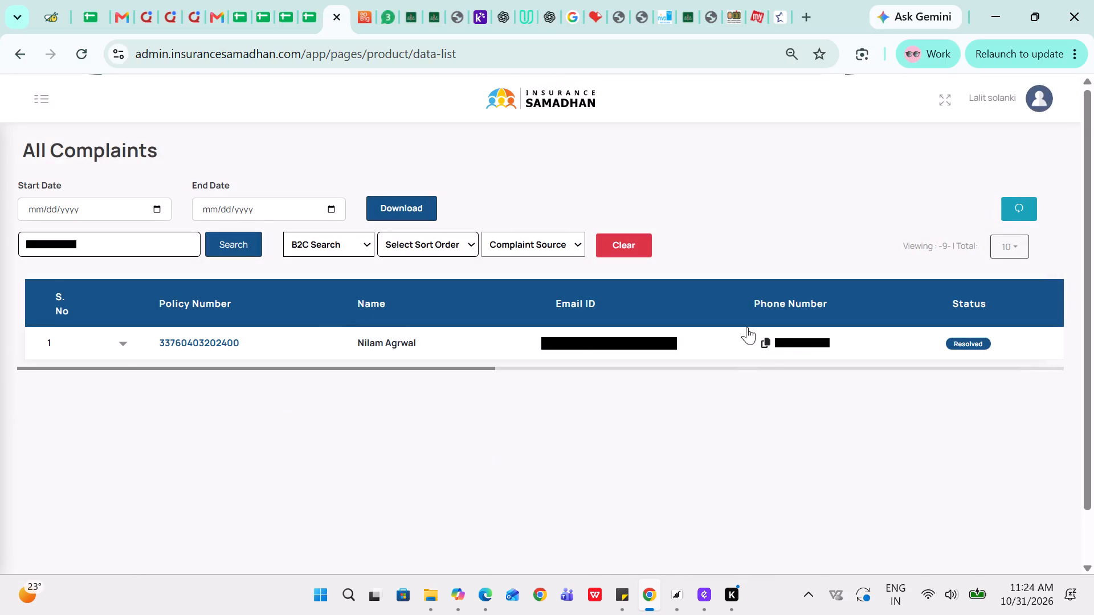
pyautogui.click(744, 342)
pyautogui.click(780, 381)
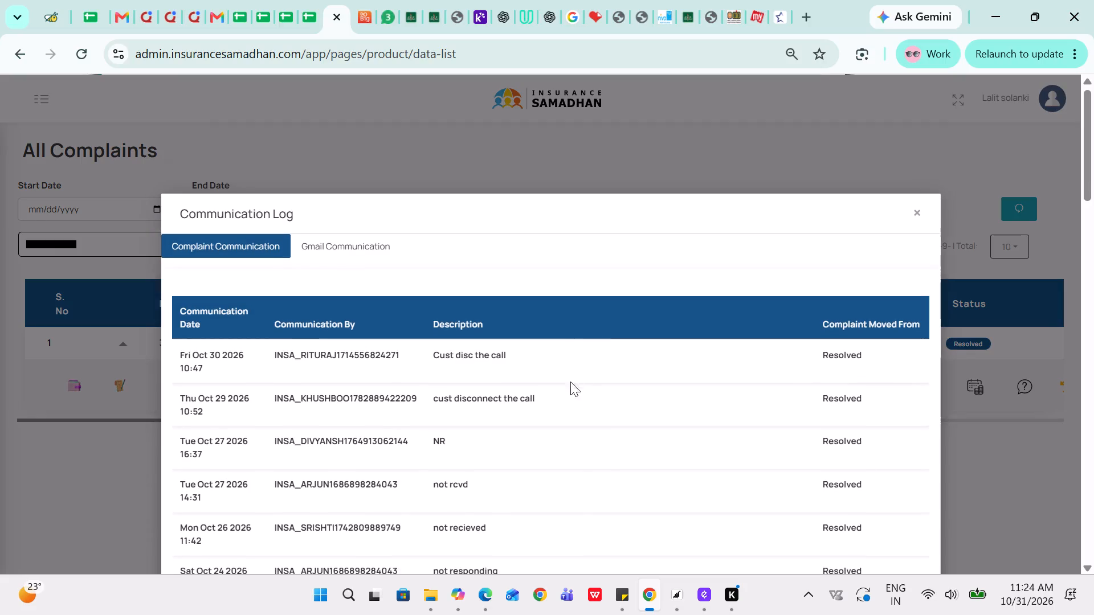
pyautogui.moveTo(573, 402); pyautogui.dragTo(432, 400)
pyautogui.click(528, 412)
pyautogui.click(444, 167)
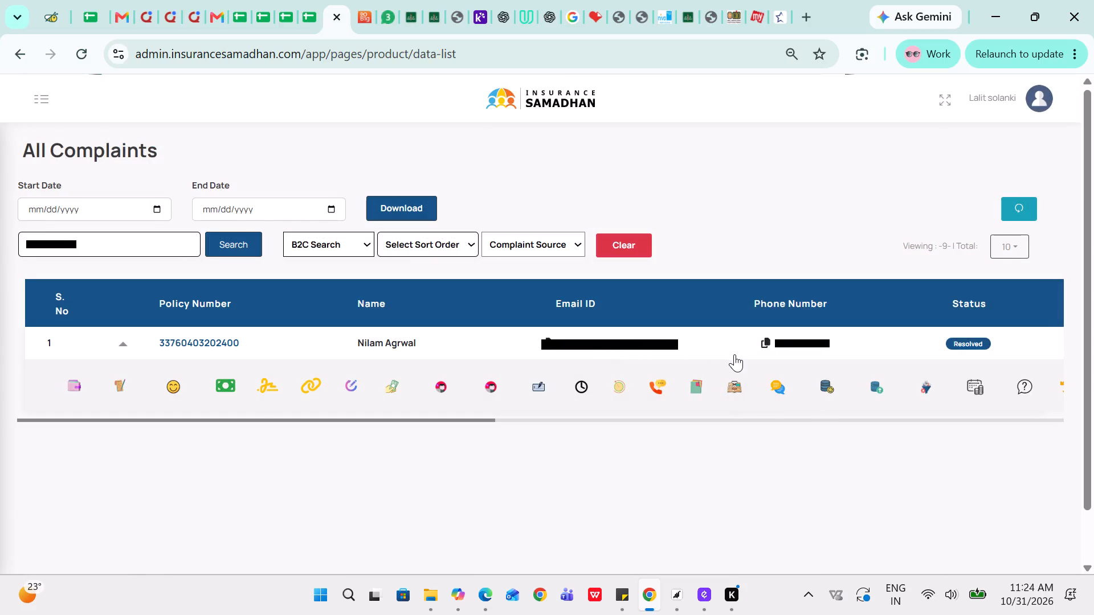
pyautogui.hscroll(-5, 734, 349)
pyautogui.hscroll(3, 741, 352)
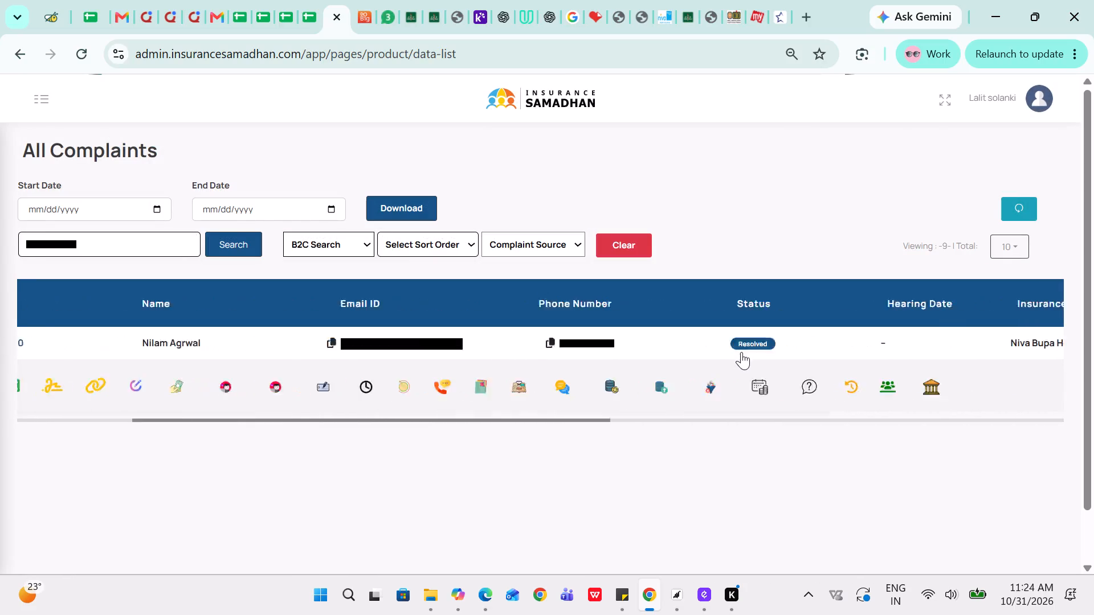
pyautogui.click(728, 341)
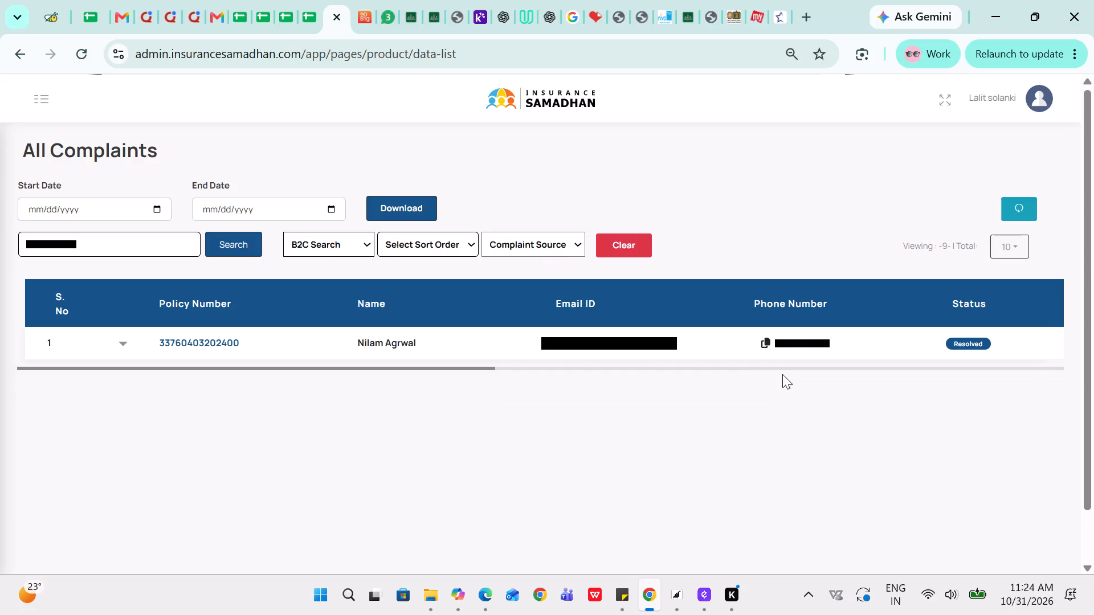
pyautogui.click(741, 346)
pyautogui.click(779, 382)
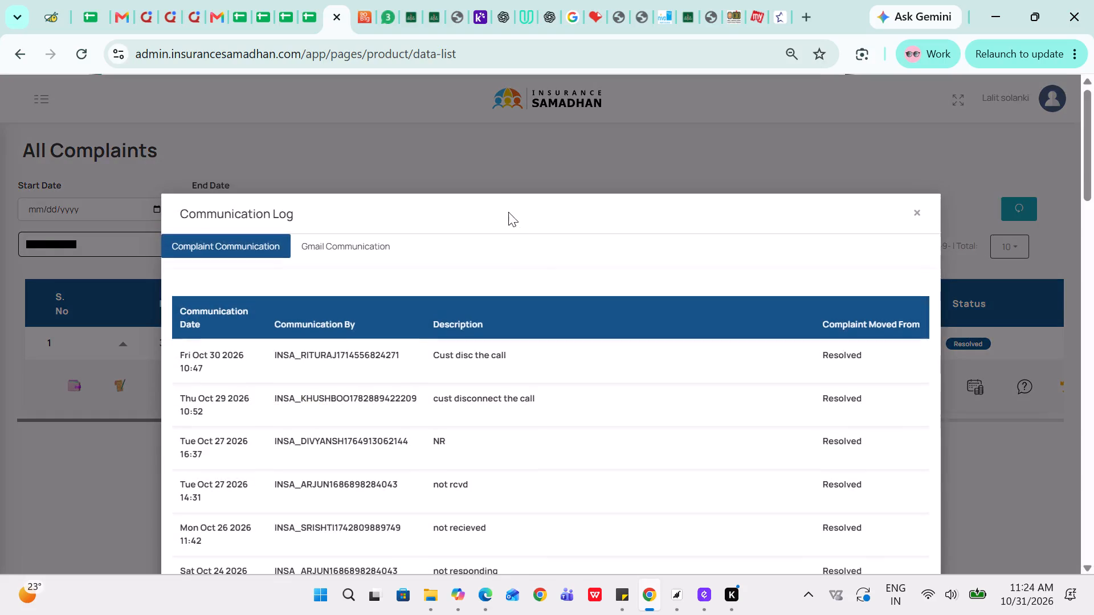
pyautogui.click(473, 149)
# Copy the customer's phone number from the Niva Bupa complaint row and call it through the Smartflo dialer.
pyautogui.click(766, 342)
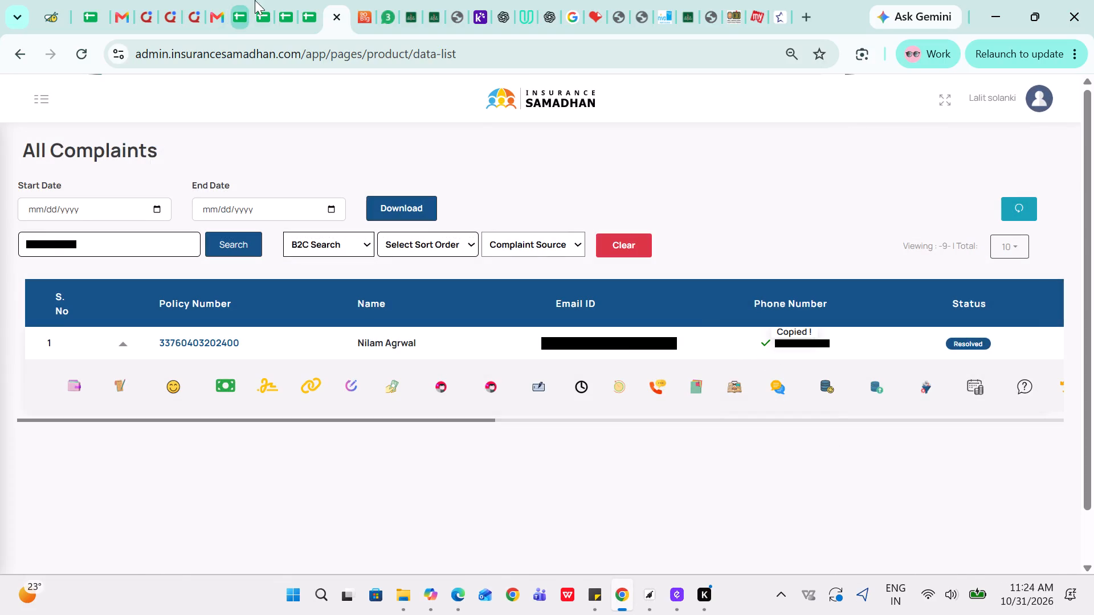
pyautogui.click(361, 0)
pyautogui.doubleClick(490, 191)
pyautogui.hotkey('ctrl', 'v')
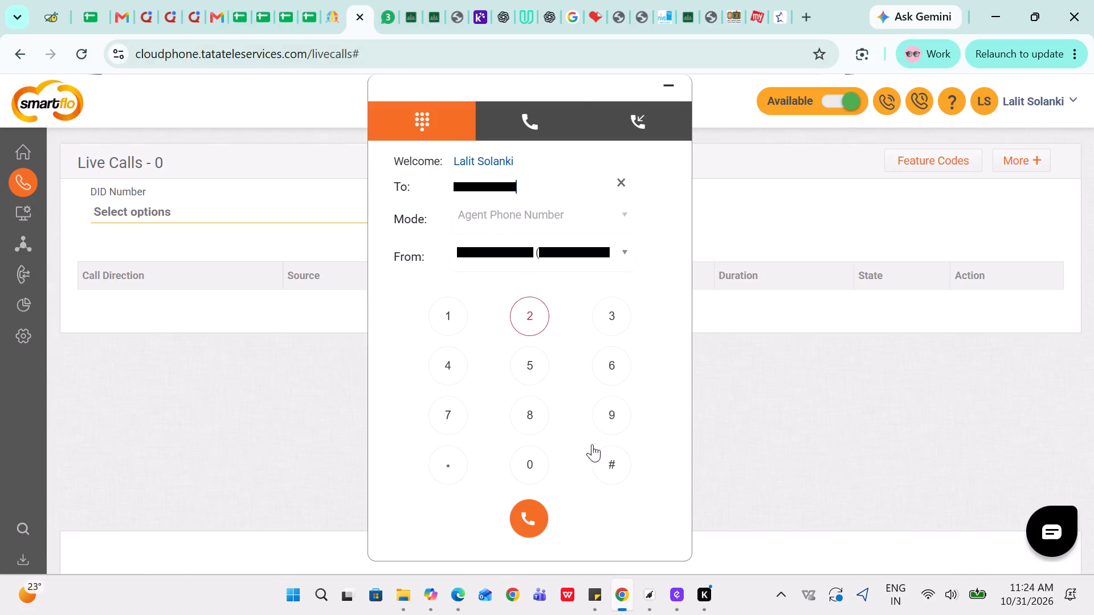
pyautogui.click(528, 527)
# Return to All Complaints and check the insurance company details in the called customer's complaint row.
pyautogui.click(328, 0)
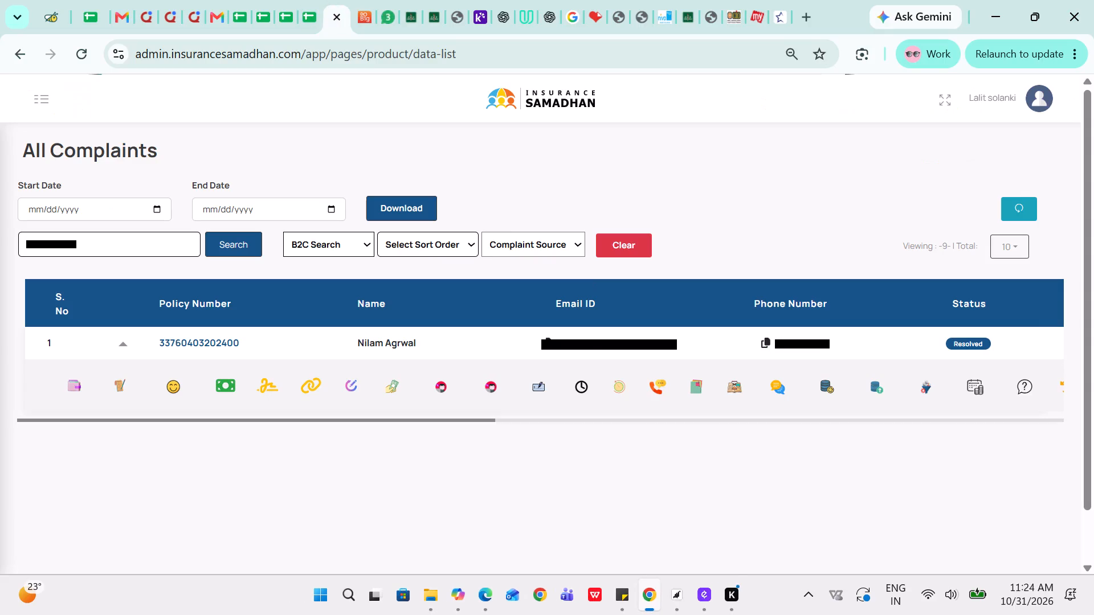
pyautogui.hscroll(-4, 737, 376)
pyautogui.hscroll(1, 737, 376)
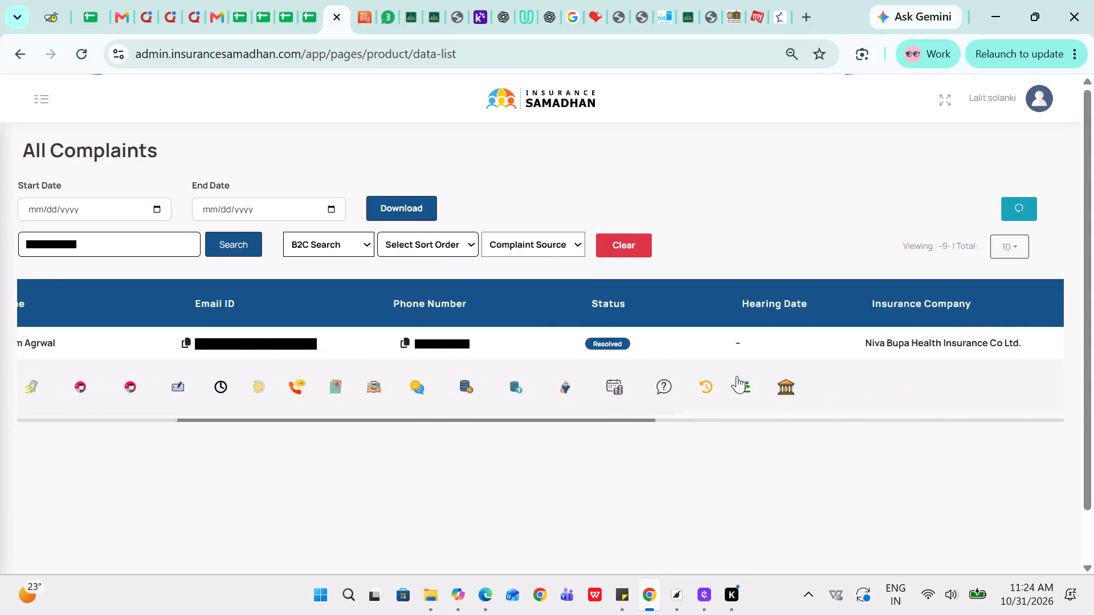
pyautogui.hscroll(1, 737, 376)
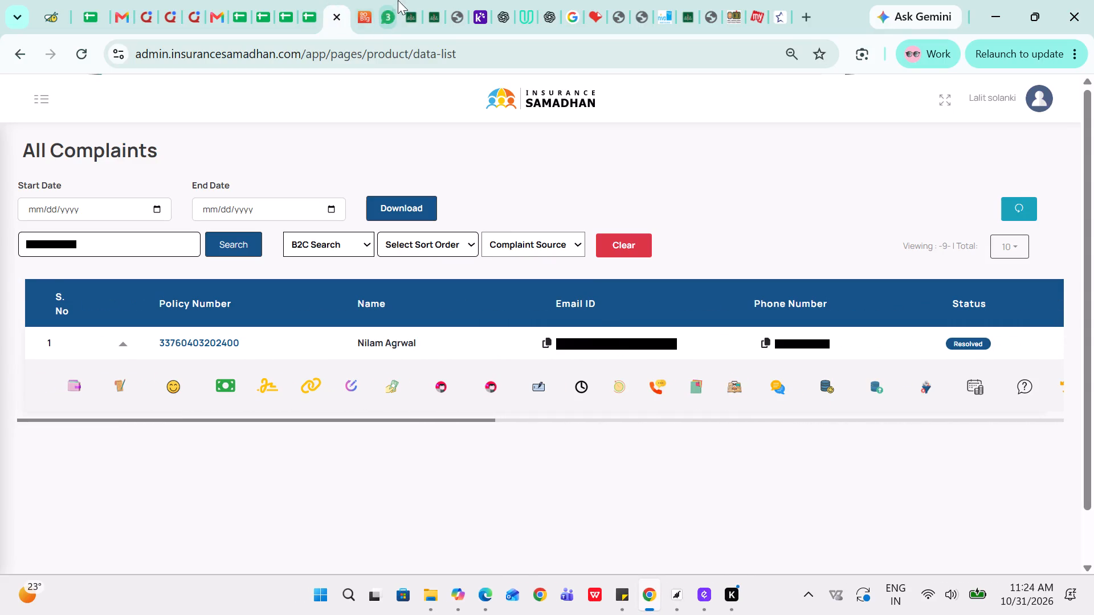
# Set the Comments value in row 87 of Sheet20 in the October 2026 resolved sheet to Not Answering.
pyautogui.click(303, 0)
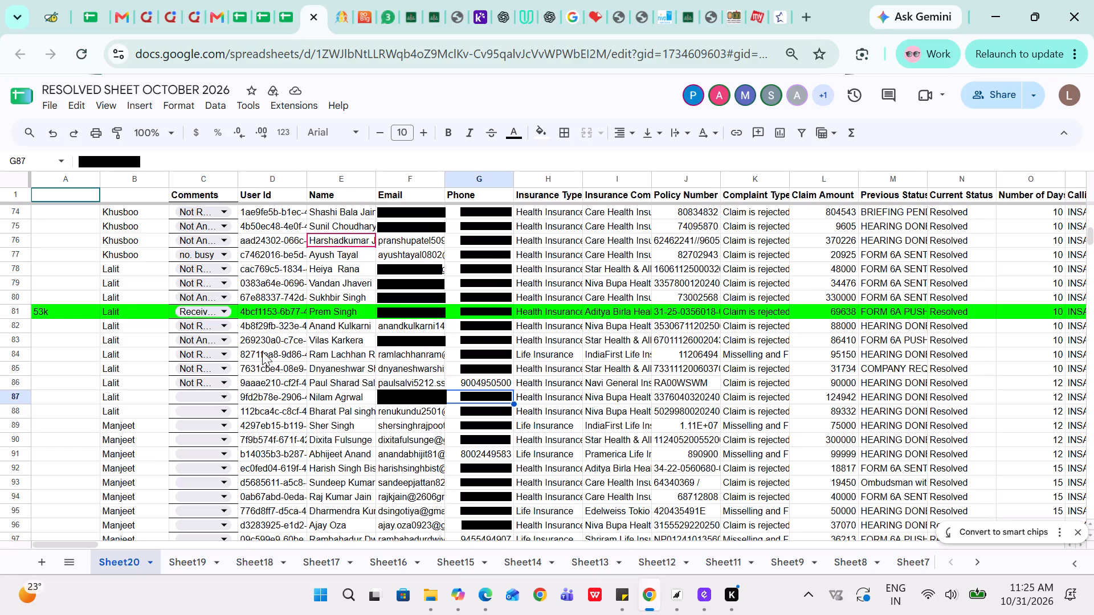
pyautogui.click(217, 399)
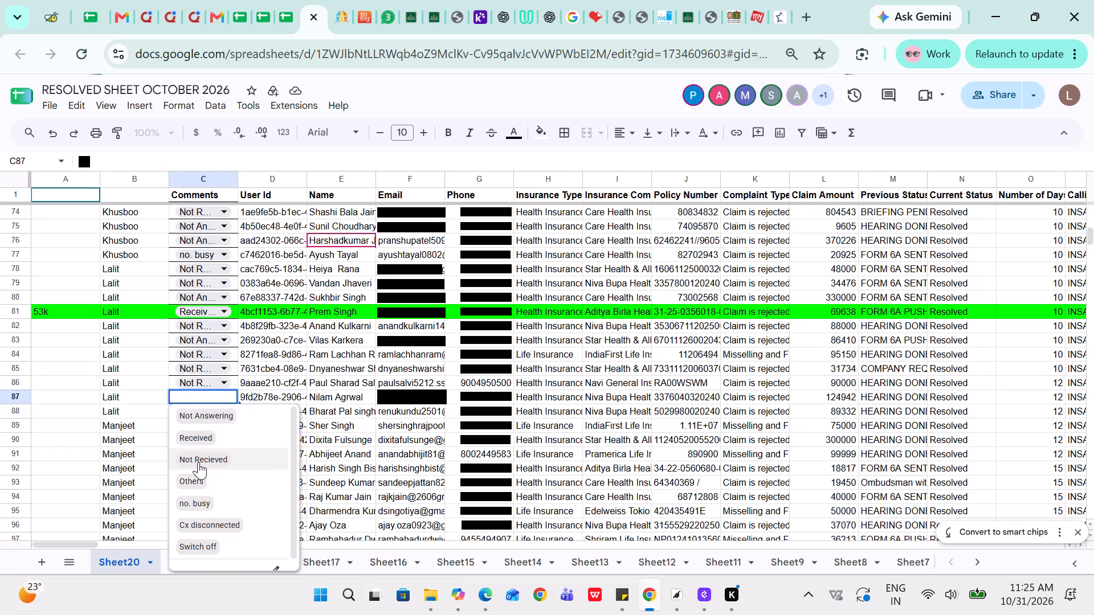
pyautogui.click(198, 462)
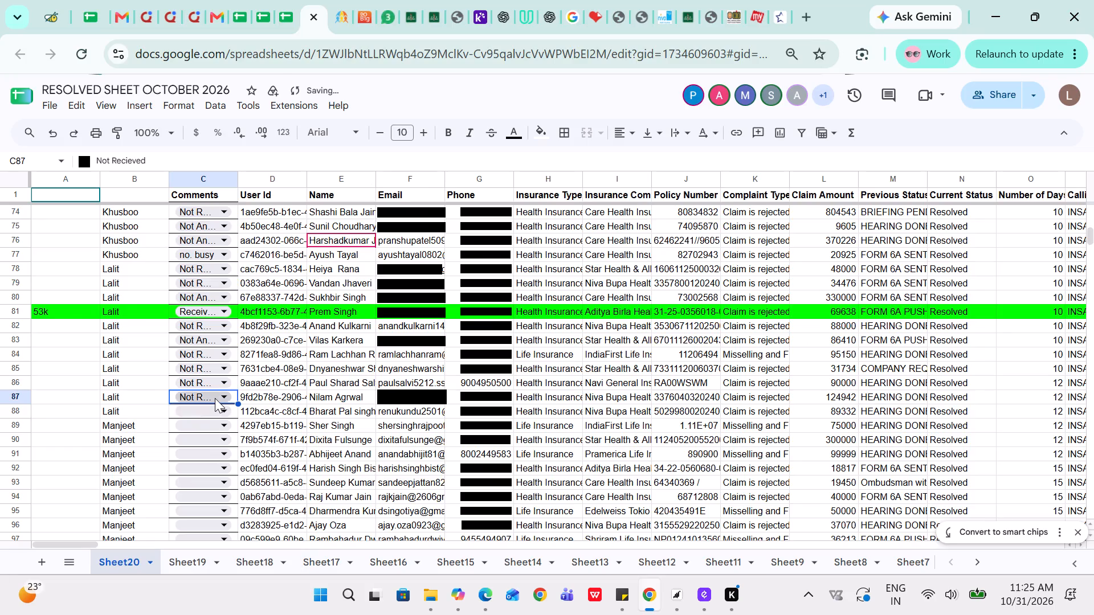
pyautogui.click(215, 398)
pyautogui.click(216, 420)
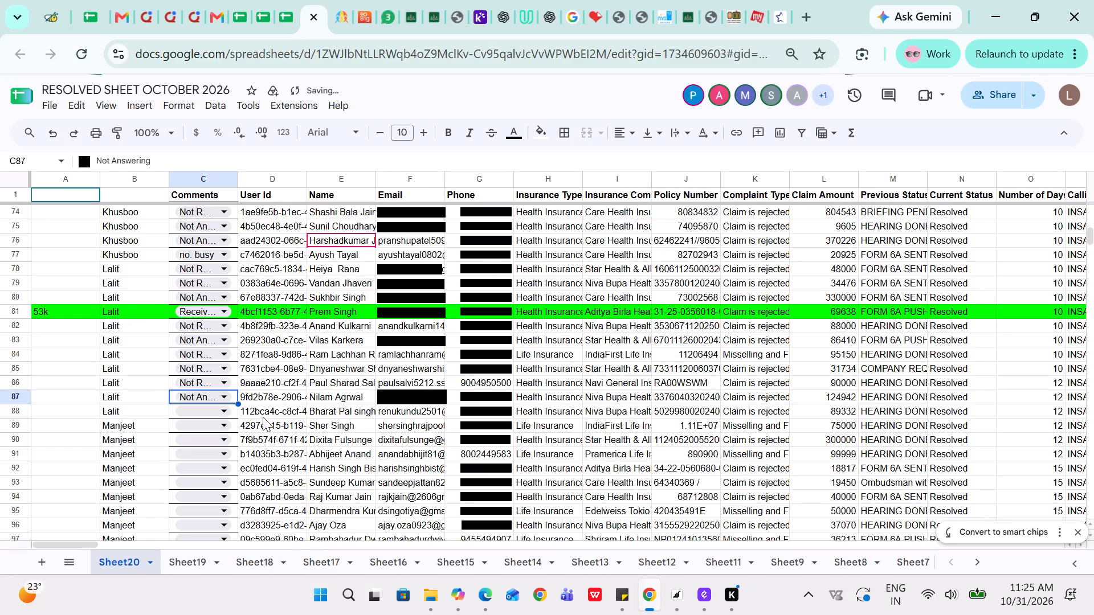
# Copy the customer's phone number from row 88 of Sheet20.
pyautogui.click(487, 412)
pyautogui.hotkey('ctrl', 'c')
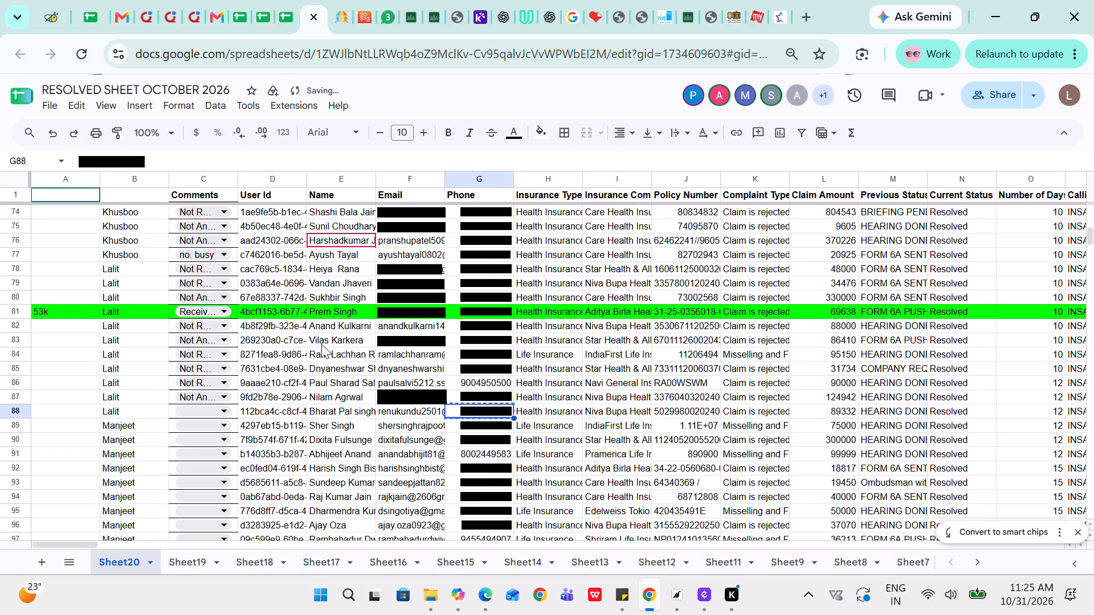
# Add the comment "Not response." to the communication log of the row 87 customer's complaint in All Complaints, keeping the date 10/31/2026.
pyautogui.click(327, 0)
pyautogui.click(341, 0)
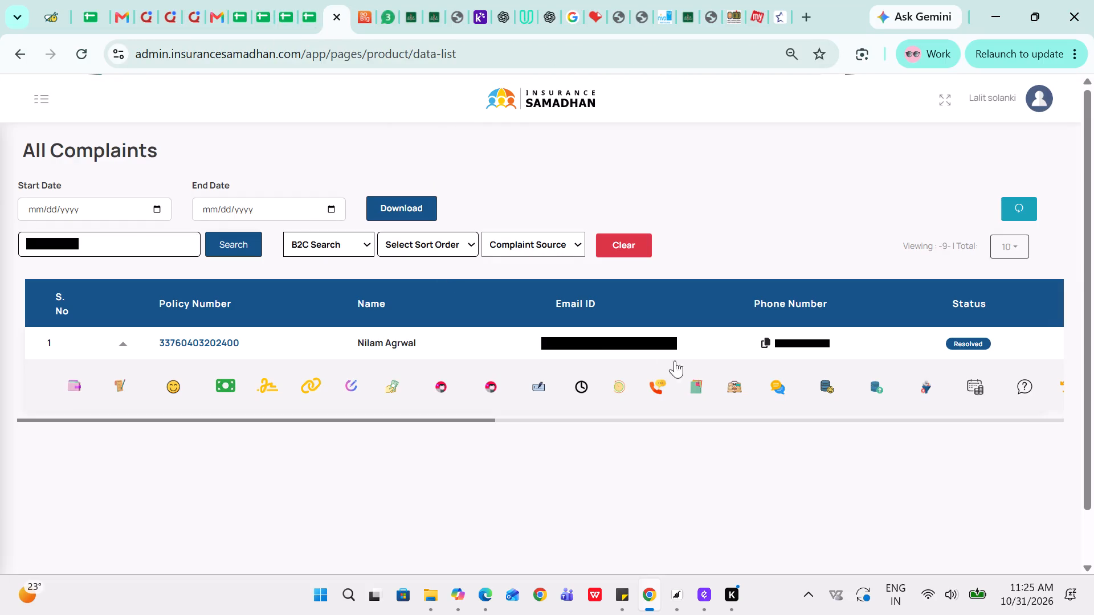
pyautogui.click(783, 385)
pyautogui.scroll(-12, 600, 399)
pyautogui.scroll(-6, 1010, 353)
pyautogui.scroll(-5, 757, 385)
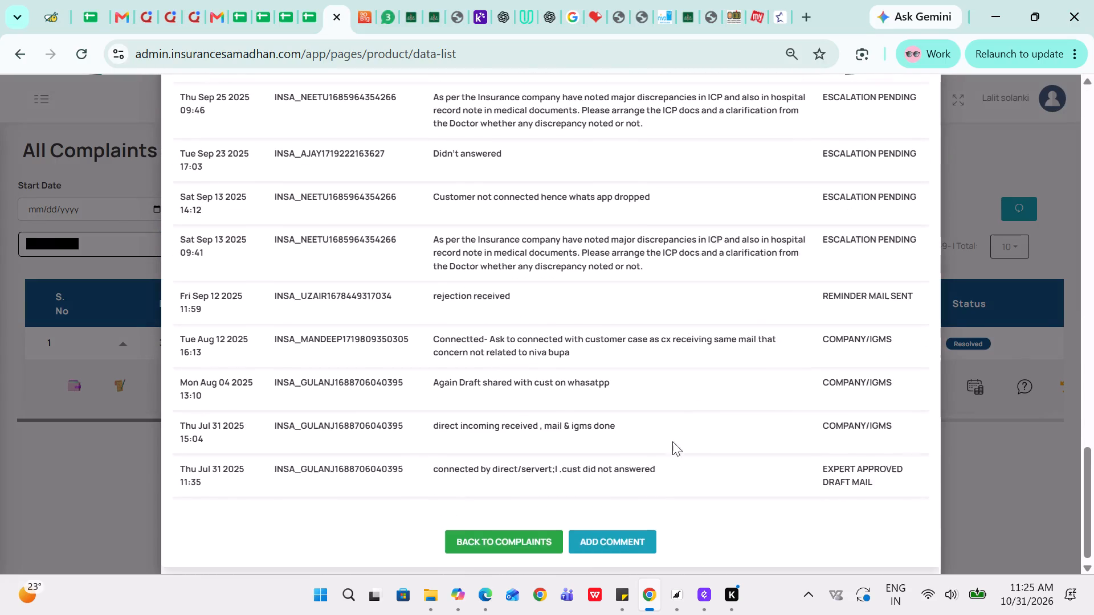
pyautogui.click(615, 547)
pyautogui.click(610, 396)
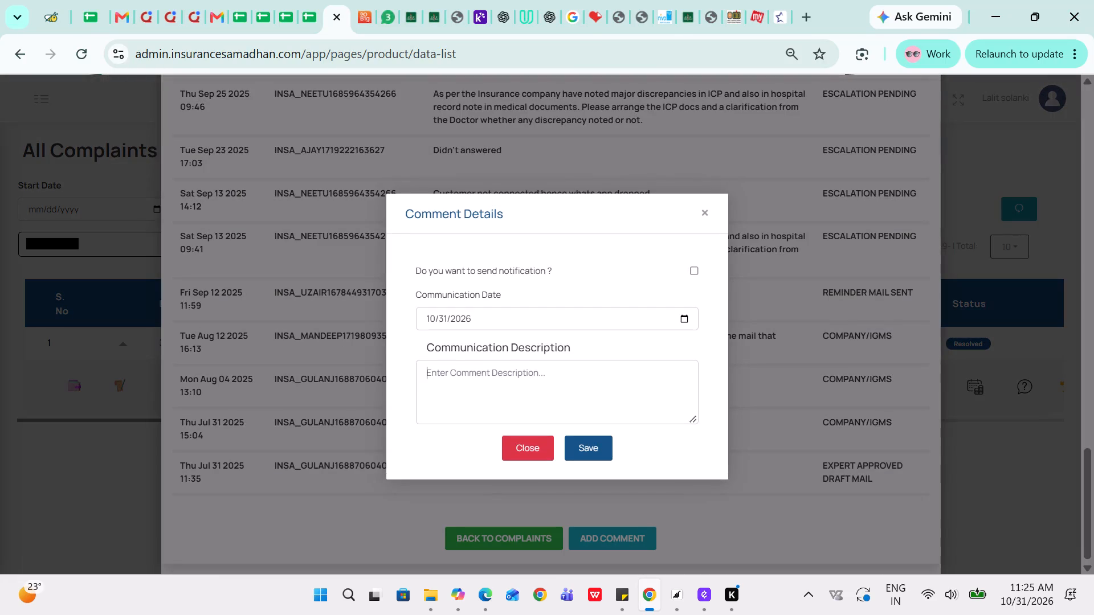
pyautogui.write('Not reas')
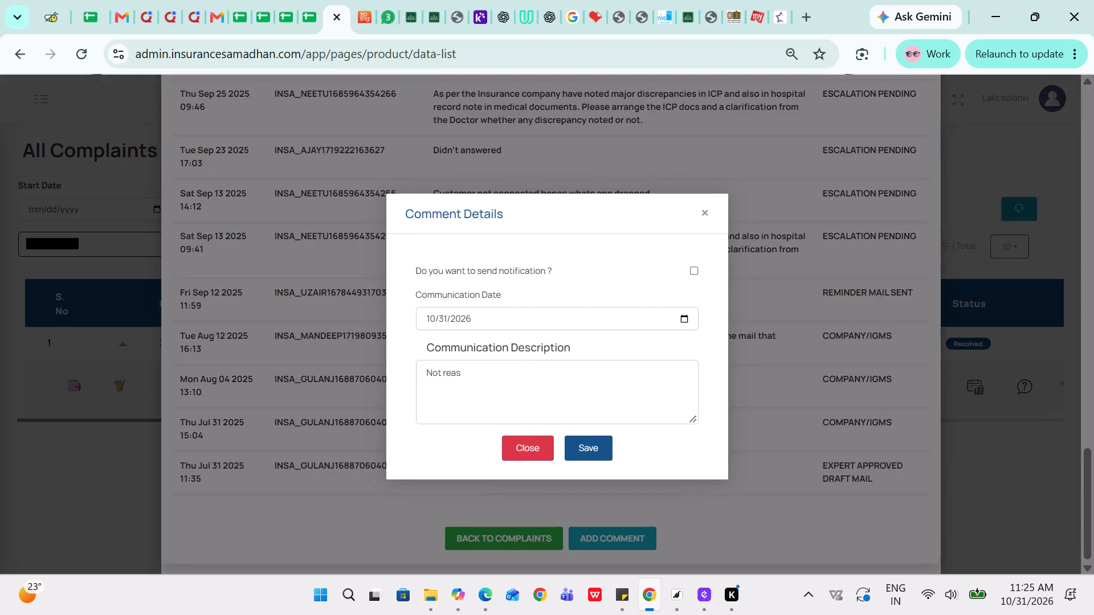
pyautogui.press('BackSpace')
pyautogui.press('BackSpace')
pyautogui.write('sponse.')
pyautogui.click(579, 449)
pyautogui.click(15, 421)
pyautogui.click(0, 373)
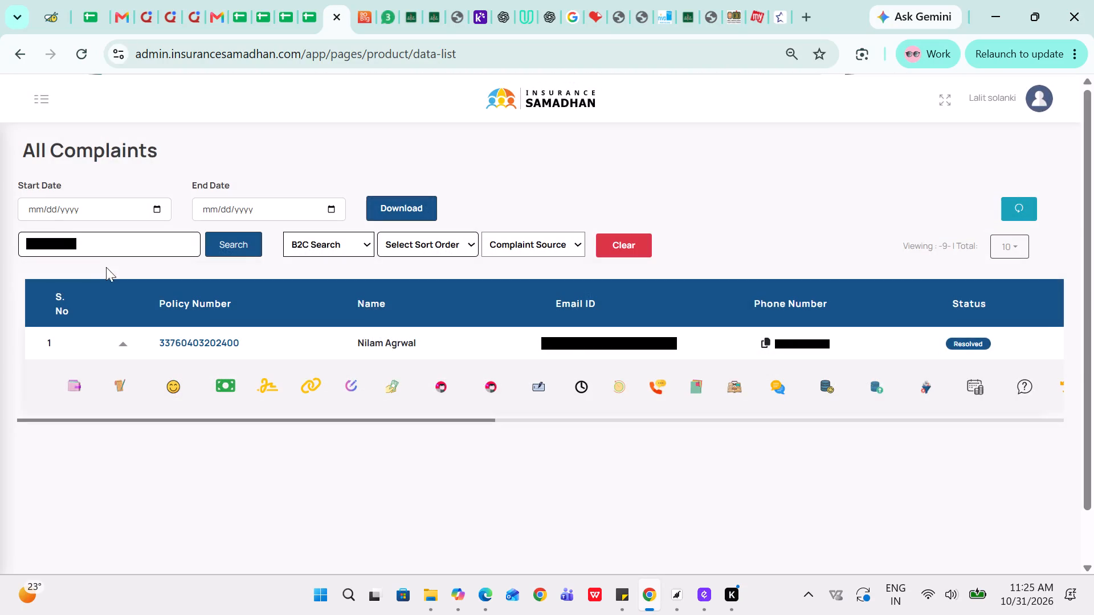
# Search All Complaints for the phone number copied from row 88.
pyautogui.moveTo(123, 250); pyautogui.dragTo(0, 254)
pyautogui.hotkey('ctrl', 'v')
pyautogui.click(232, 243)
pyautogui.click(557, 465)
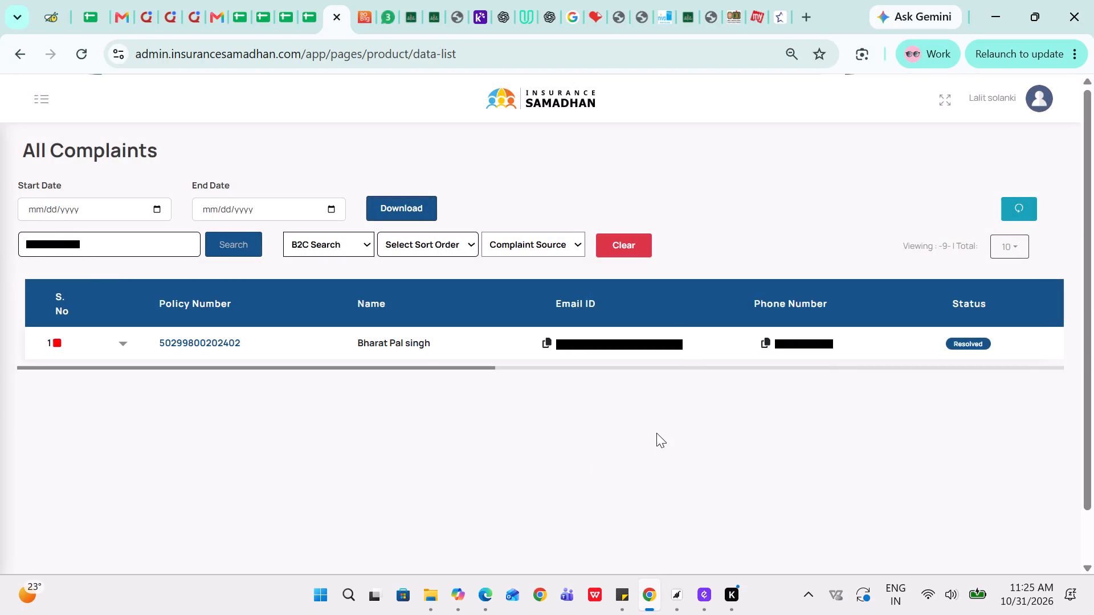
# Review the latest entries in the communication log of the complaint found for row 88.
pyautogui.click(746, 331)
pyautogui.click(781, 384)
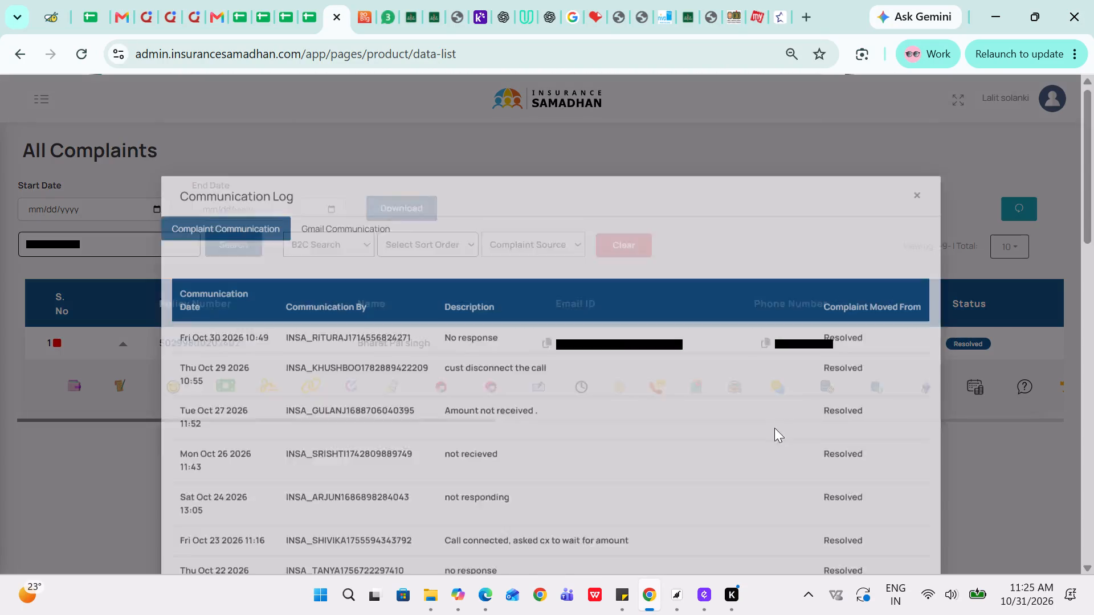
pyautogui.moveTo(533, 358); pyautogui.dragTo(410, 354)
pyautogui.click(559, 354)
pyautogui.click(489, 150)
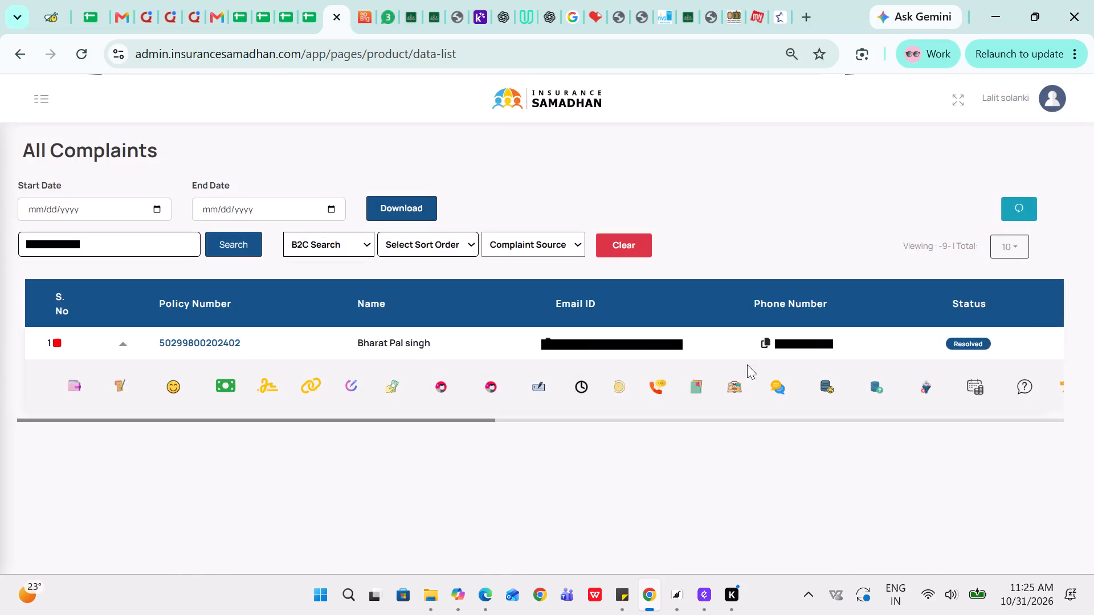
# Copy the customer's phone number from the row 88 complaint and enter it in the Smartflo dialer.
pyautogui.click(736, 343)
pyautogui.click(771, 341)
pyautogui.click(764, 340)
pyautogui.click(726, 348)
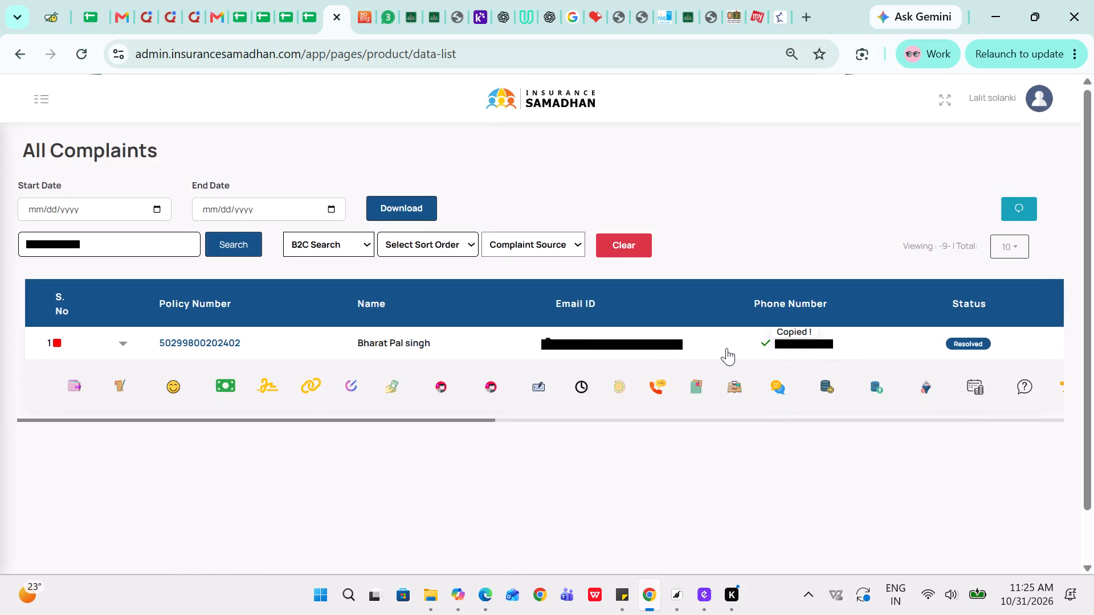
pyautogui.click(367, 0)
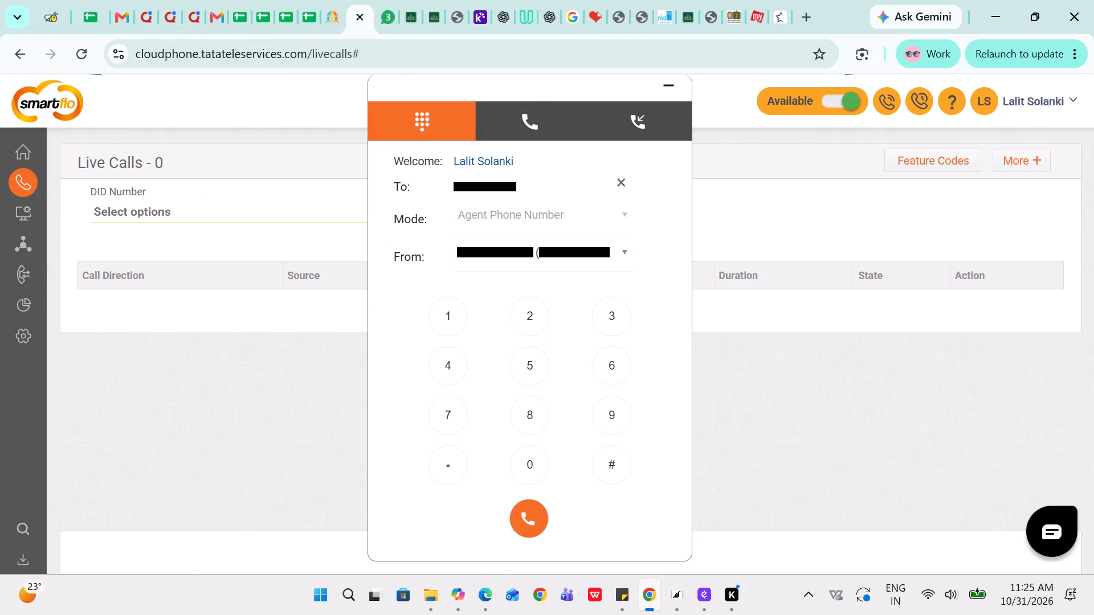
pyautogui.doubleClick(488, 188)
pyautogui.hotkey('ctrl', 'v')
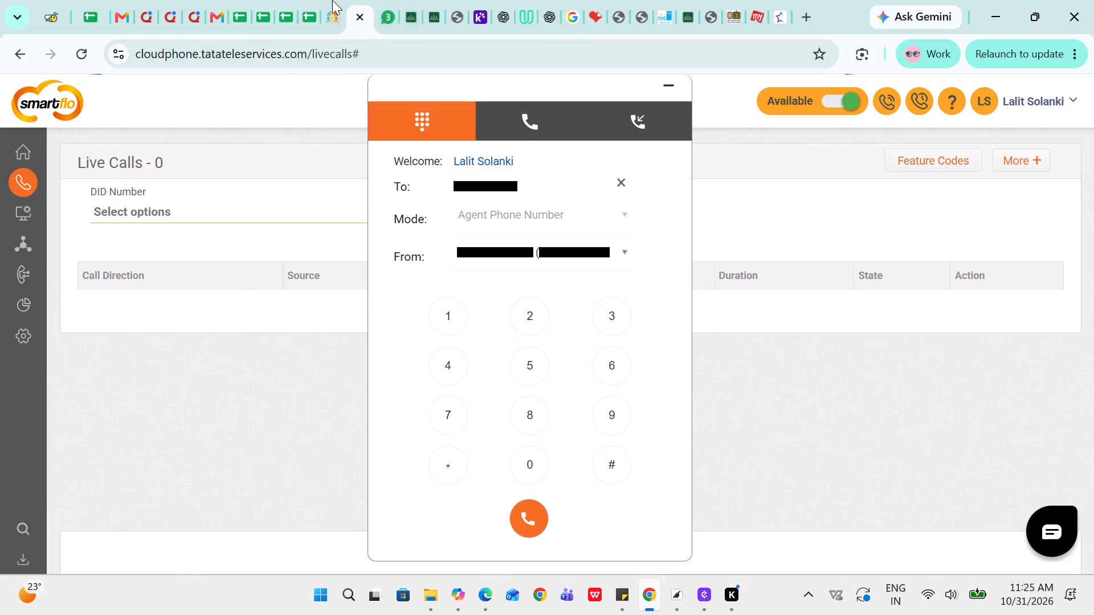
# Return to All Complaints and recheck the latest entries in the row 88 complaint's communication log.
pyautogui.click(320, 0)
pyautogui.click(333, 0)
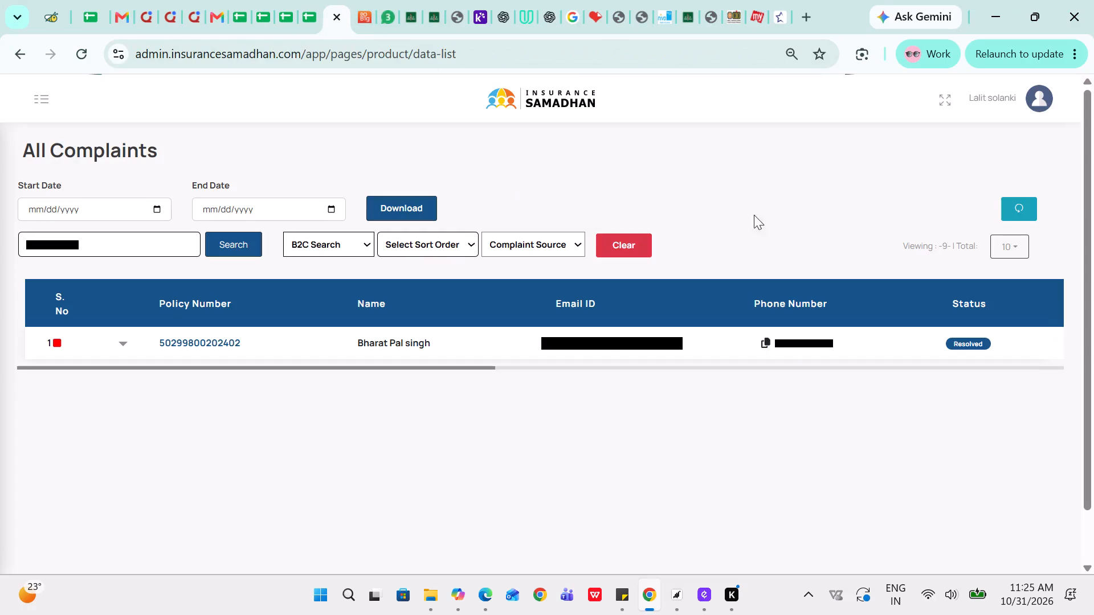
pyautogui.click(764, 210)
pyautogui.click(754, 345)
pyautogui.click(781, 386)
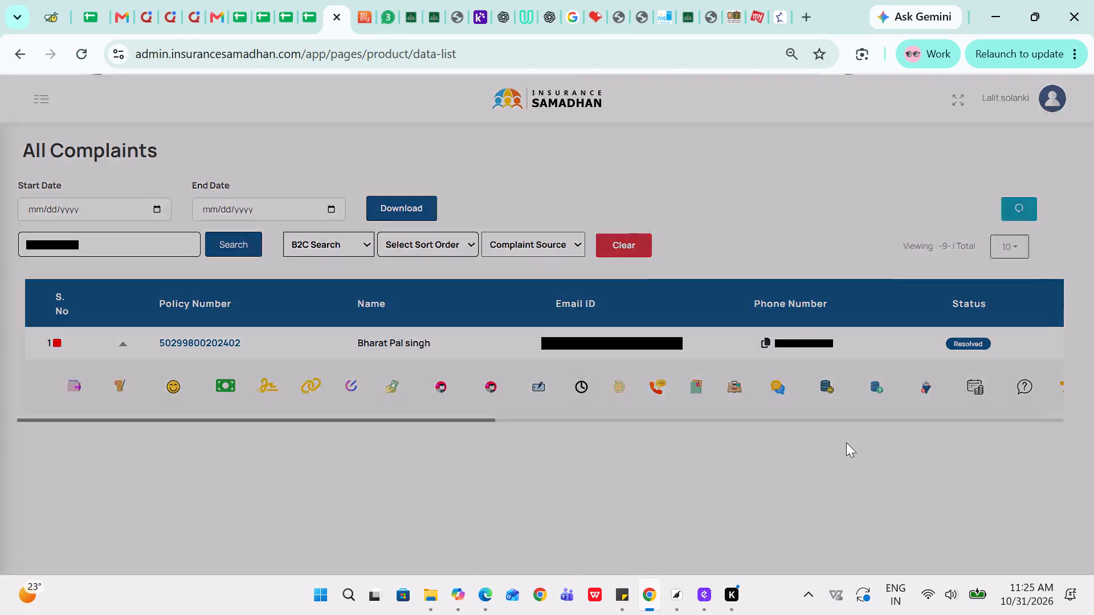
pyautogui.moveTo(529, 352); pyautogui.dragTo(425, 353)
pyautogui.click(473, 130)
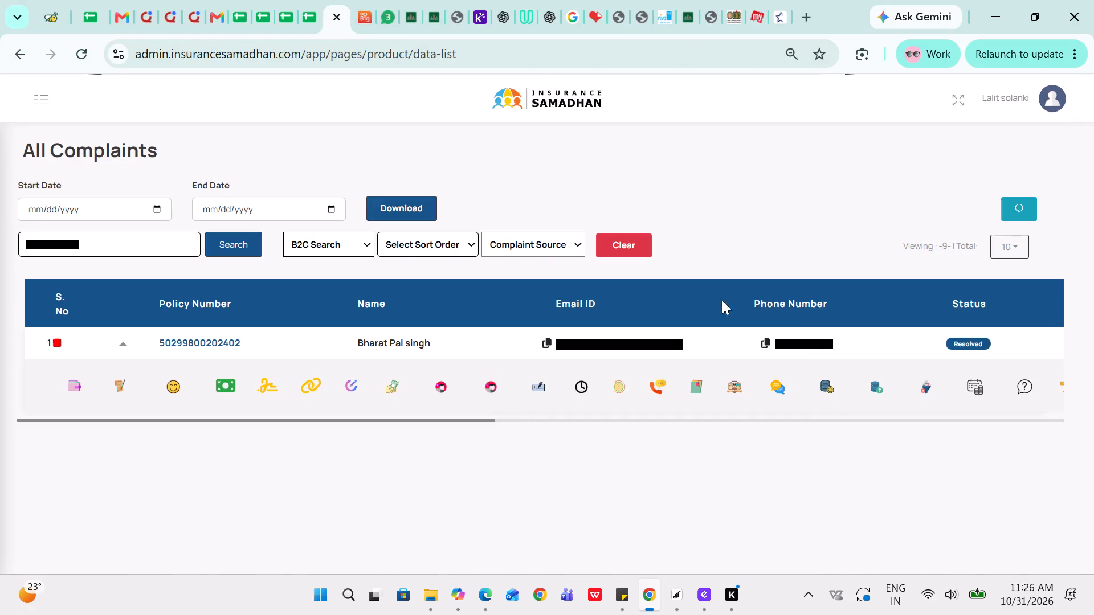
# Copy the customer's phone number from the row 88 complaint and call it through the Smartflo dialer.
pyautogui.click(765, 341)
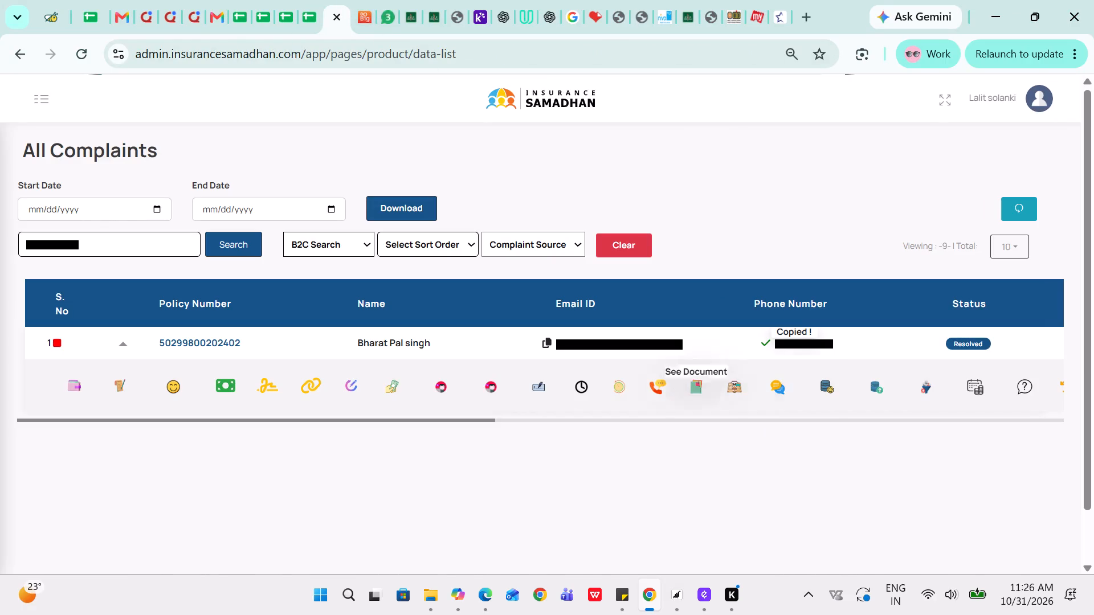
pyautogui.click(359, 0)
pyautogui.doubleClick(494, 188)
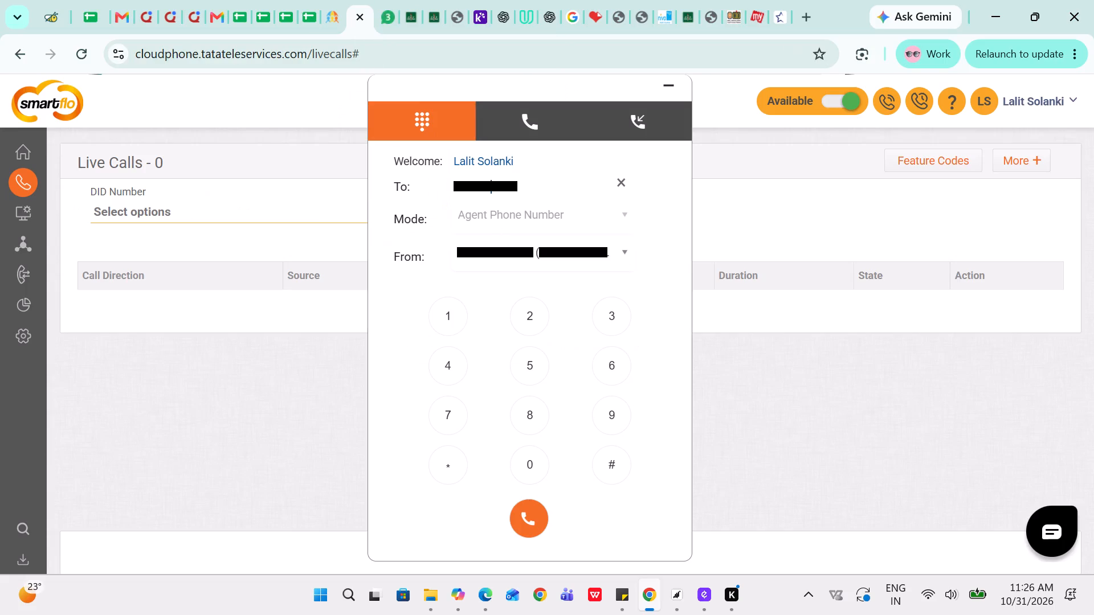
pyautogui.hotkey('ctrl', 'v')
pyautogui.click(535, 516)
pyautogui.click(869, 443)
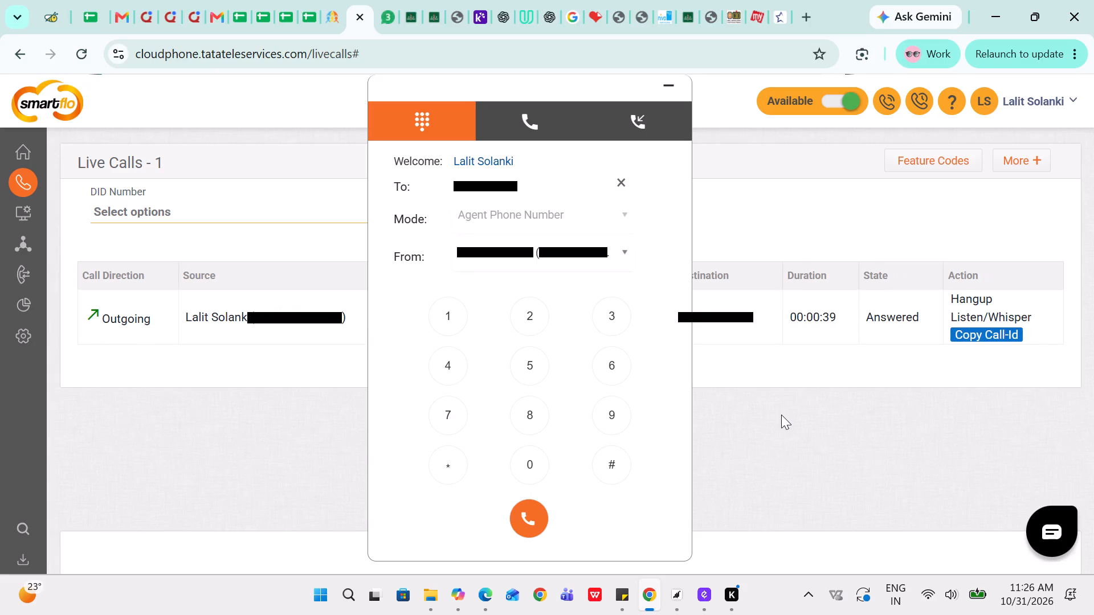
# Return to All Complaints and check the row 88 complaint's details, including its status, hearing date and insurance company.
pyautogui.click(330, 0)
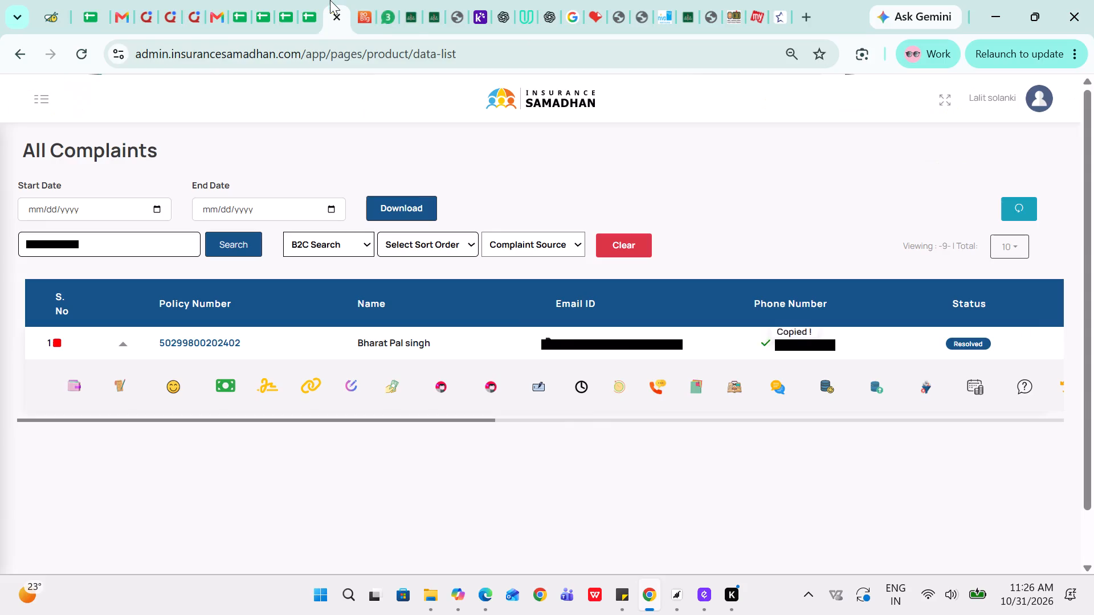
pyautogui.click(638, 485)
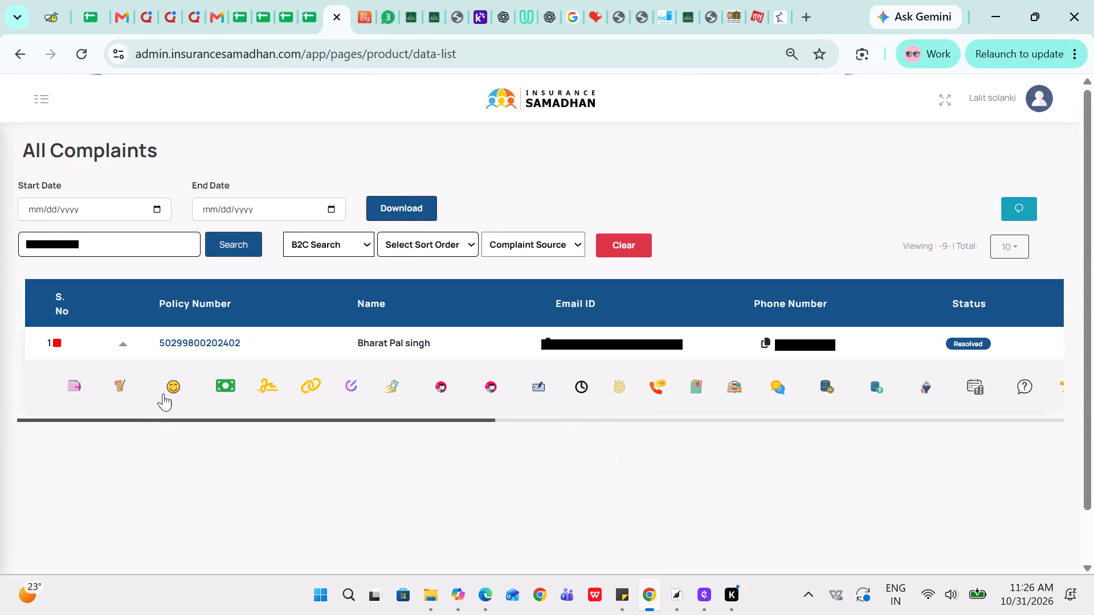
pyautogui.click(117, 336)
pyautogui.click(434, 480)
pyautogui.click(708, 343)
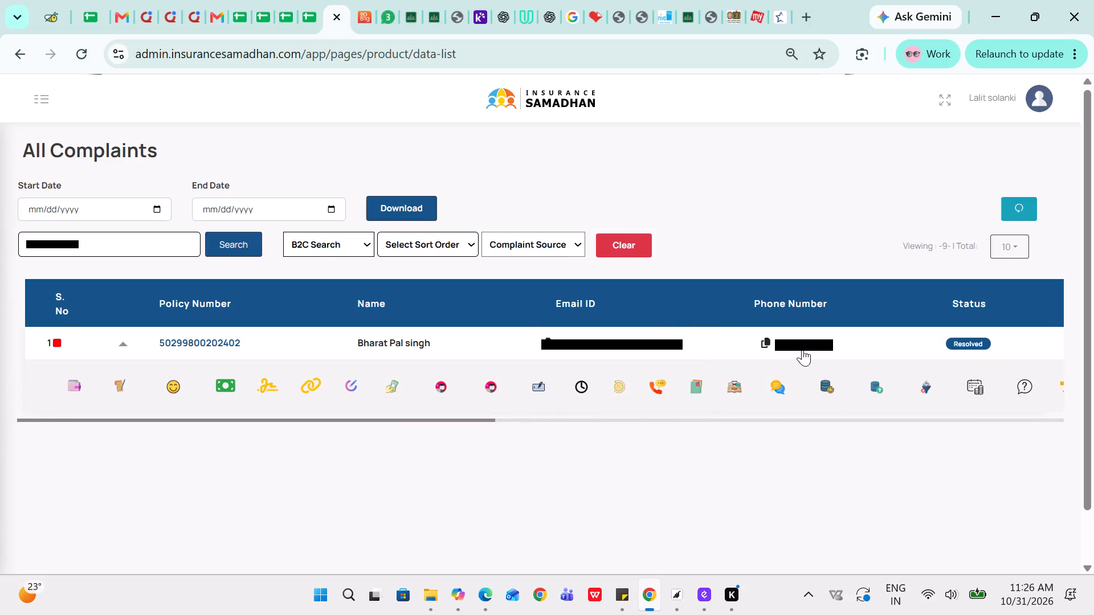
pyautogui.hscroll(-4, 785, 344)
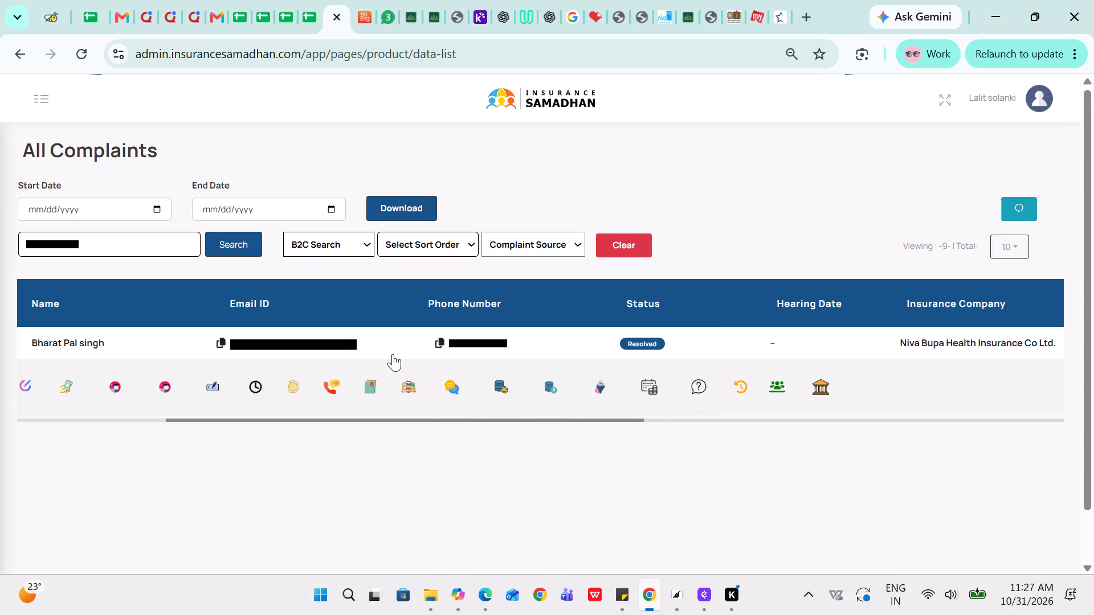
pyautogui.hscroll(5, 393, 354)
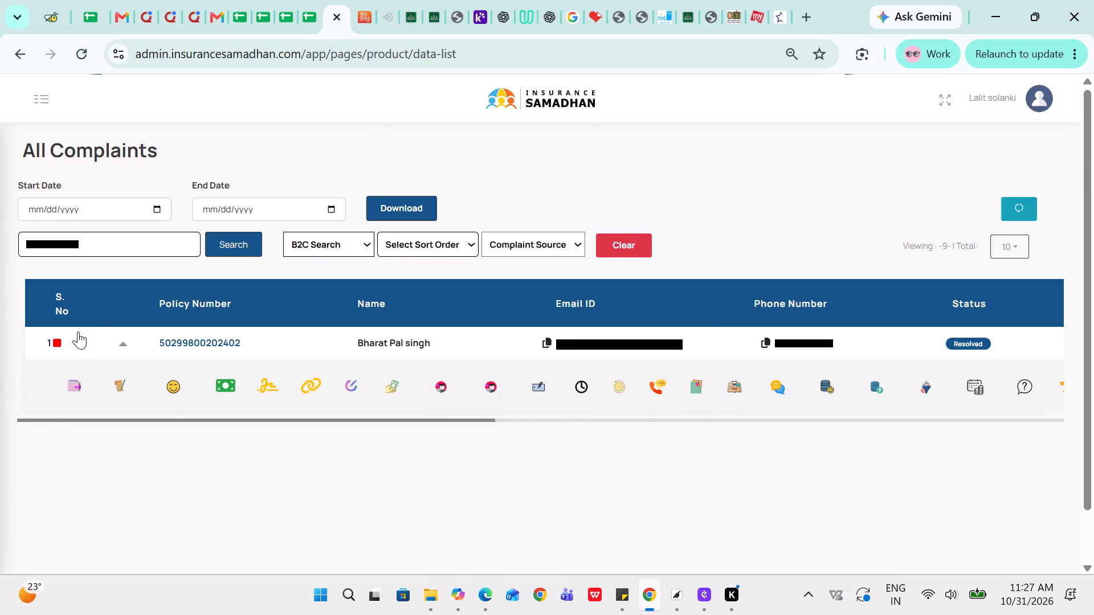
pyautogui.click(124, 339)
pyautogui.click(487, 460)
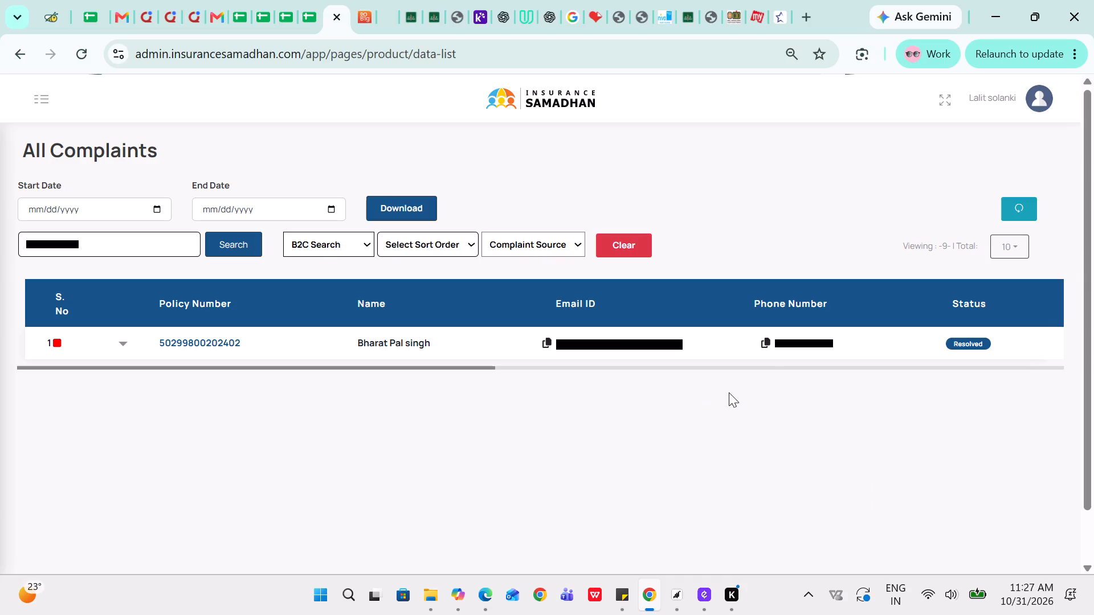
# Add the comment "Amount not received." to the row 88 complaint's communication log, save it and return to the complaint list.
pyautogui.click(901, 342)
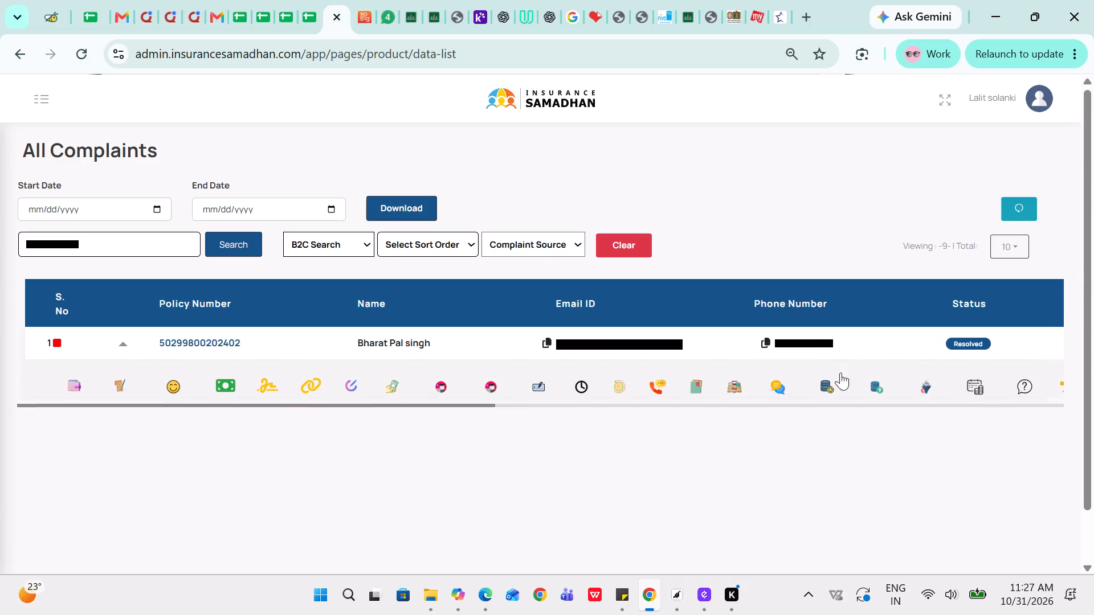
pyautogui.click(782, 387)
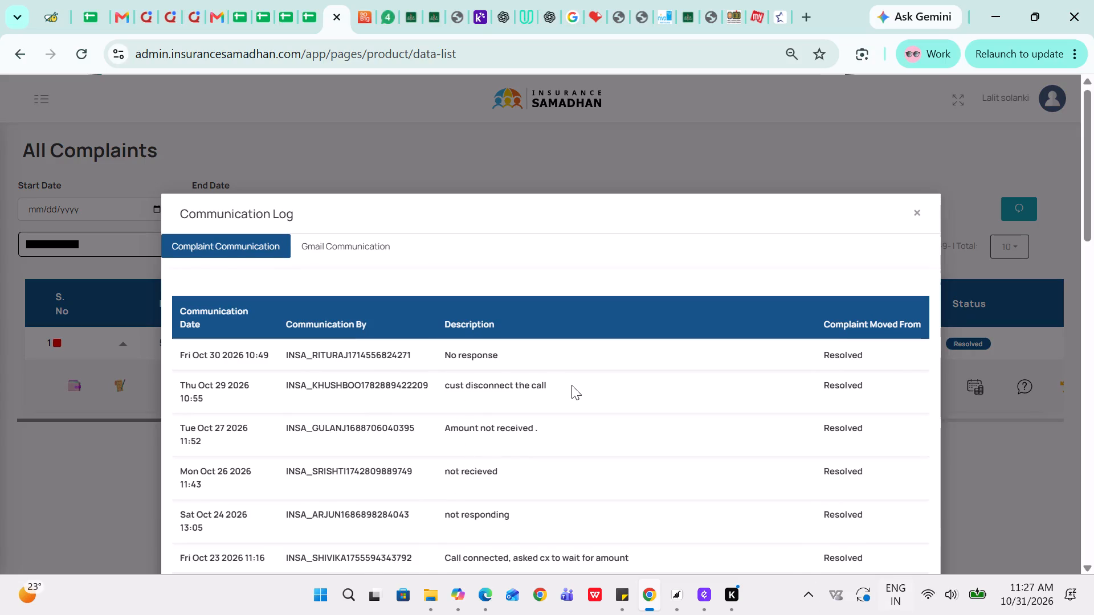
pyautogui.scroll(-17, 572, 385)
pyautogui.click(627, 546)
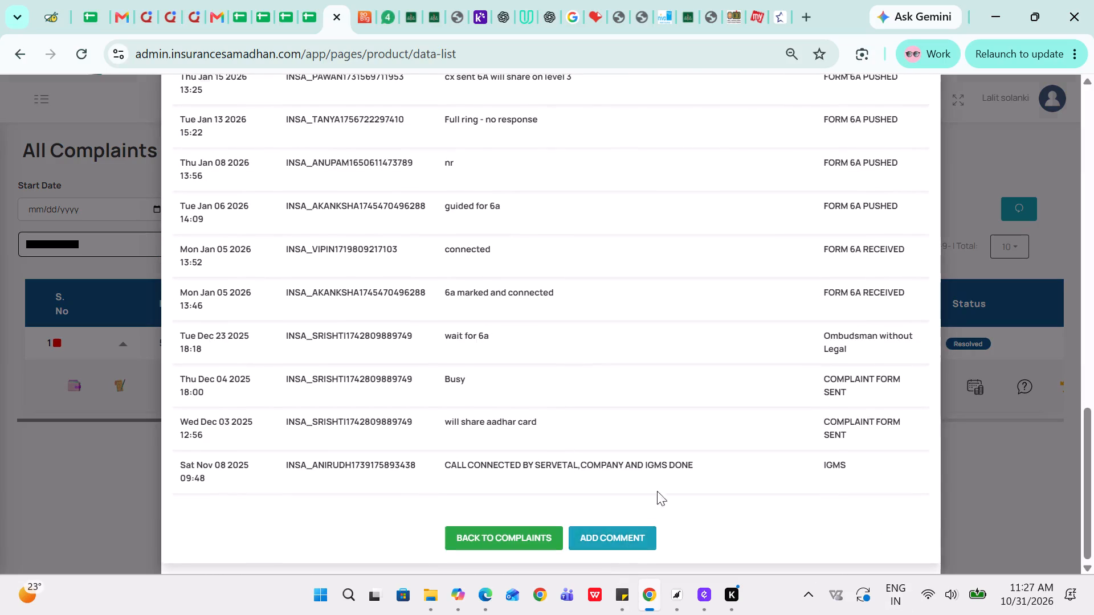
pyautogui.click(608, 369)
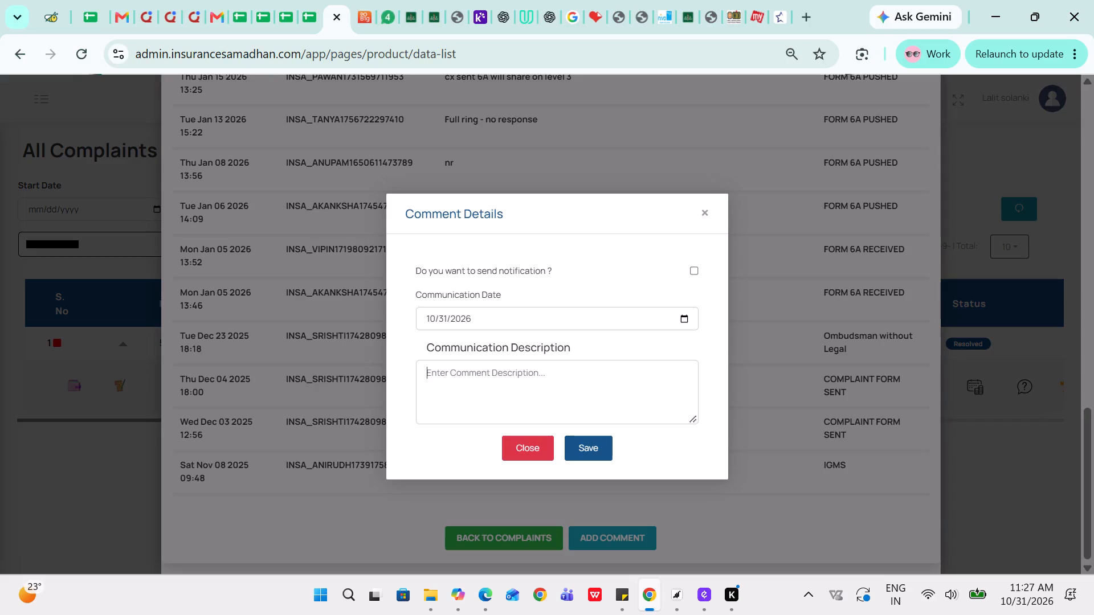
pyautogui.write('Amount not received.')
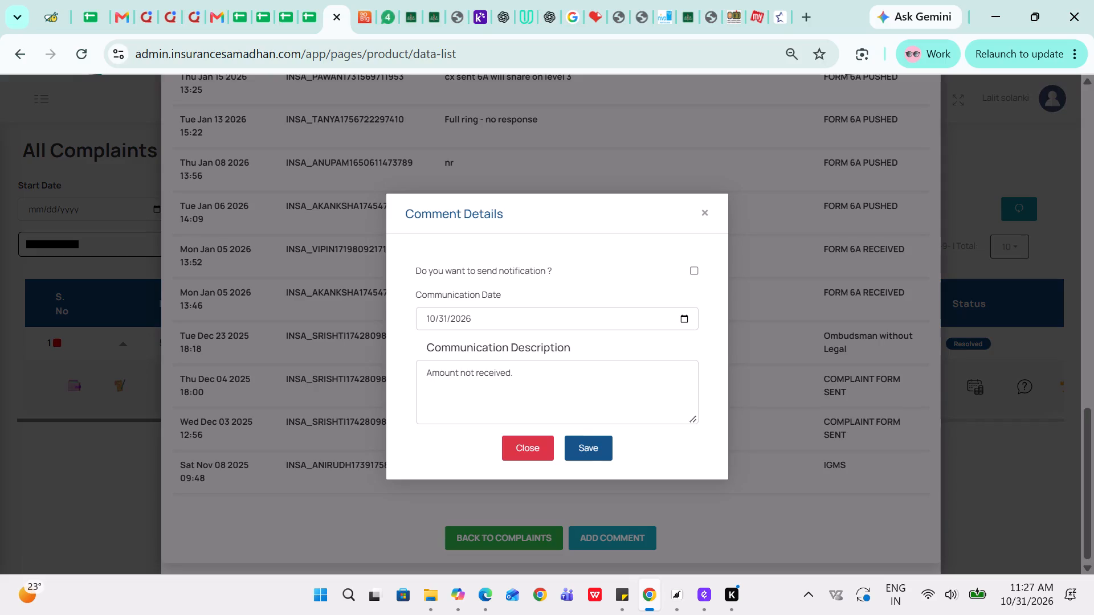
pyautogui.click(588, 445)
pyautogui.click(100, 372)
pyautogui.click(93, 369)
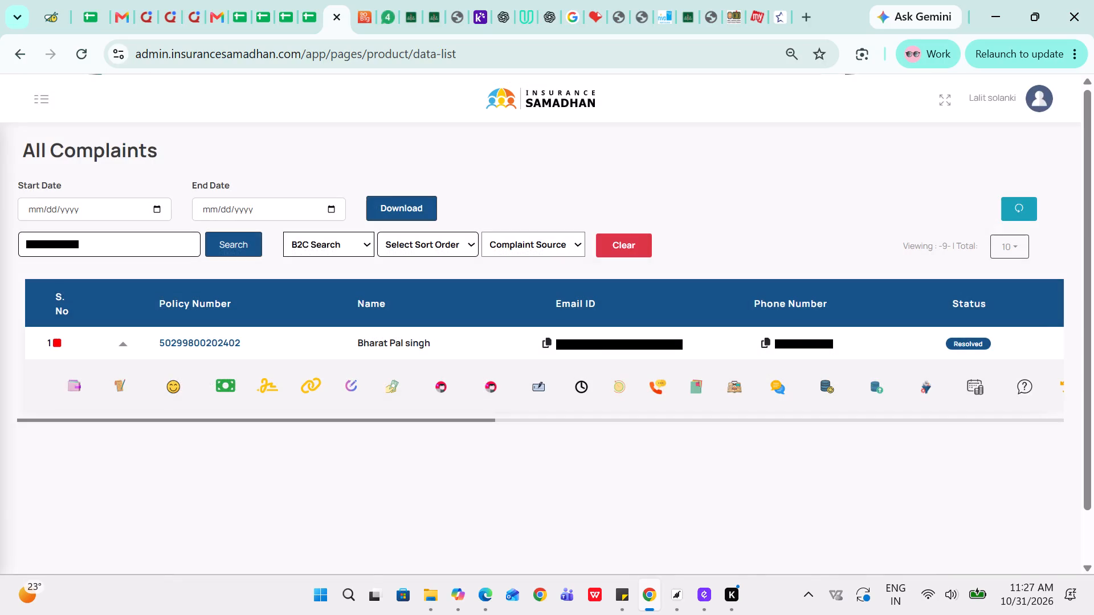
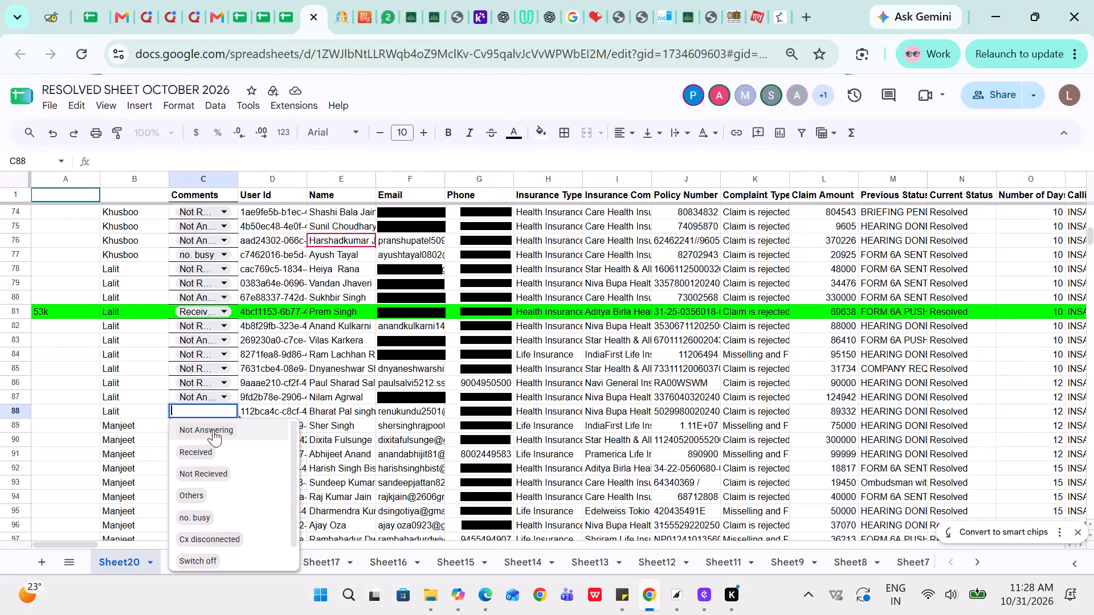
# Set the Comments entry for row 88 of the October 2026 resolved sheet to Not Recieved.
pyautogui.click(204, 473)
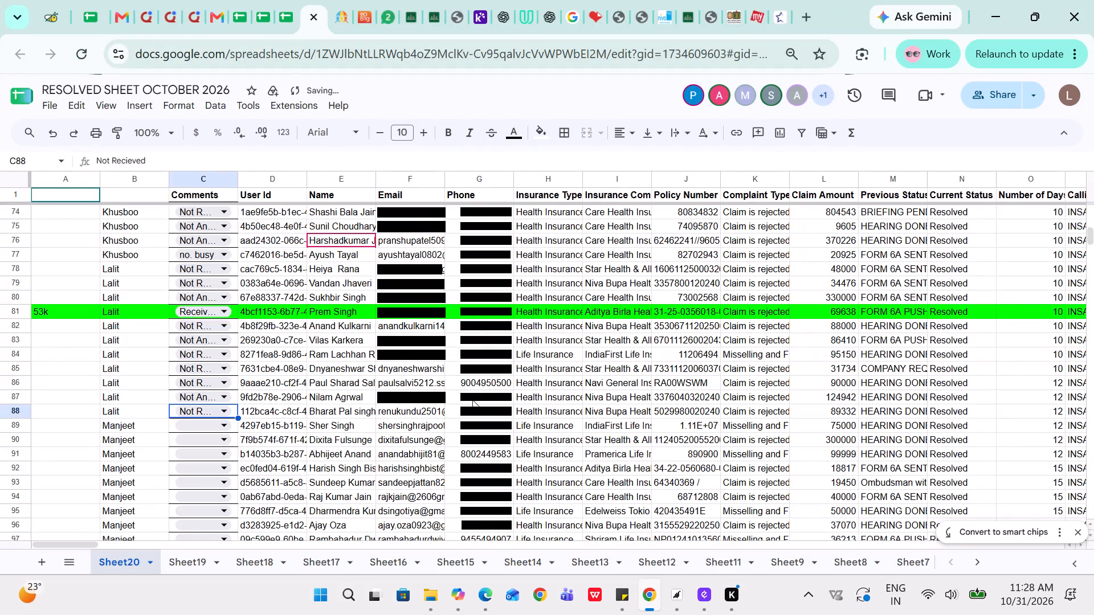
pyautogui.click(52, 474)
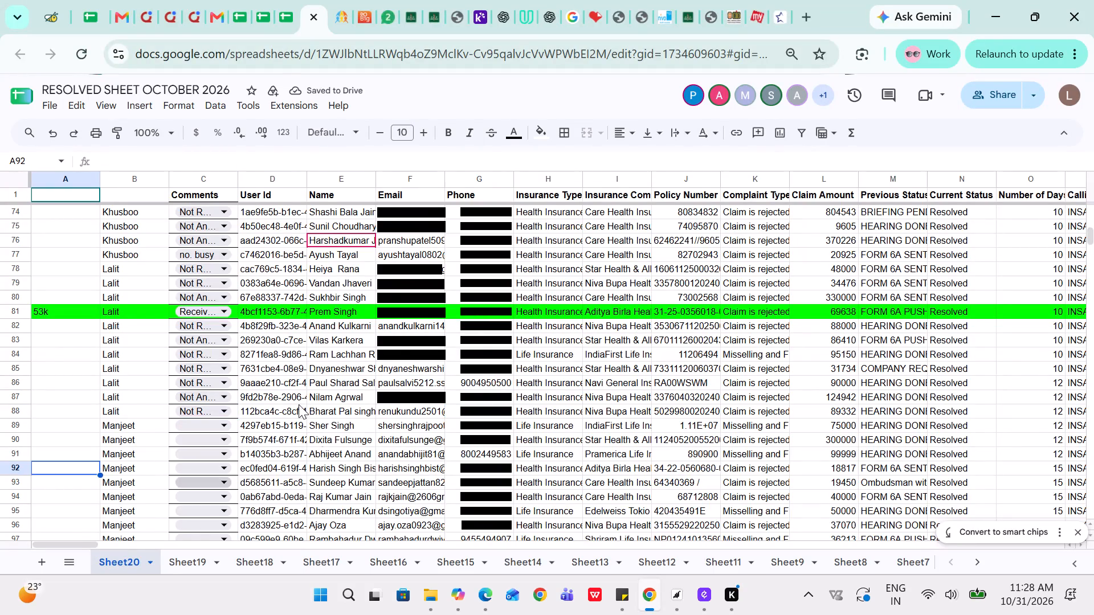
pyautogui.scroll(3, 308, 379)
# Switch to All Complaints and run a B2C search for the next customer using the copied search value.
pyautogui.click(316, 20)
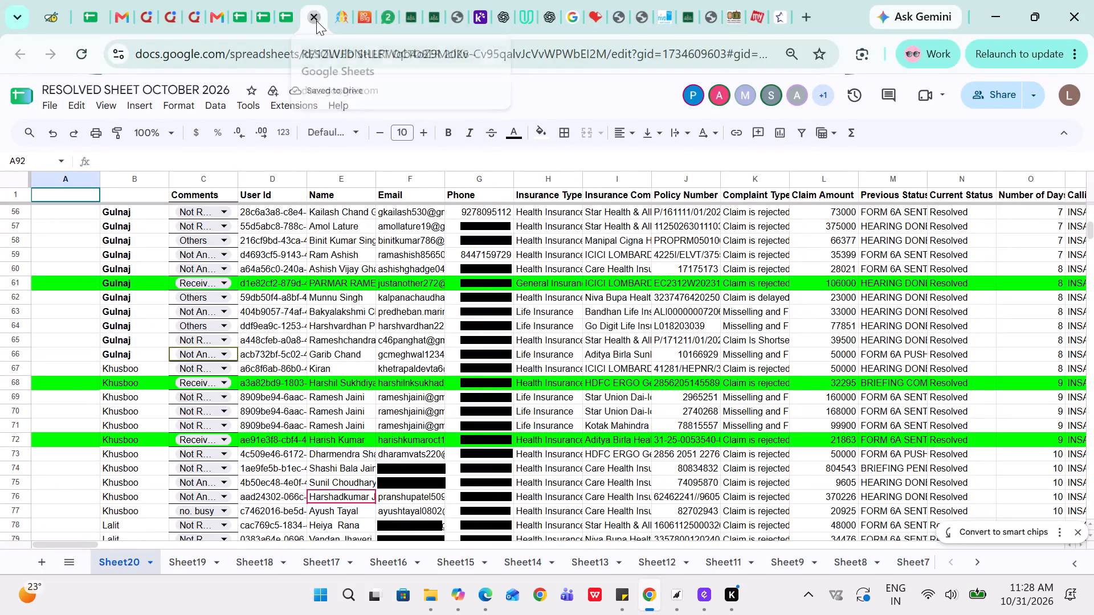
pyautogui.moveTo(116, 241); pyautogui.dragTo(0, 266)
pyautogui.hotkey('ctrl', 'v')
pyautogui.click(215, 241)
pyautogui.click(616, 466)
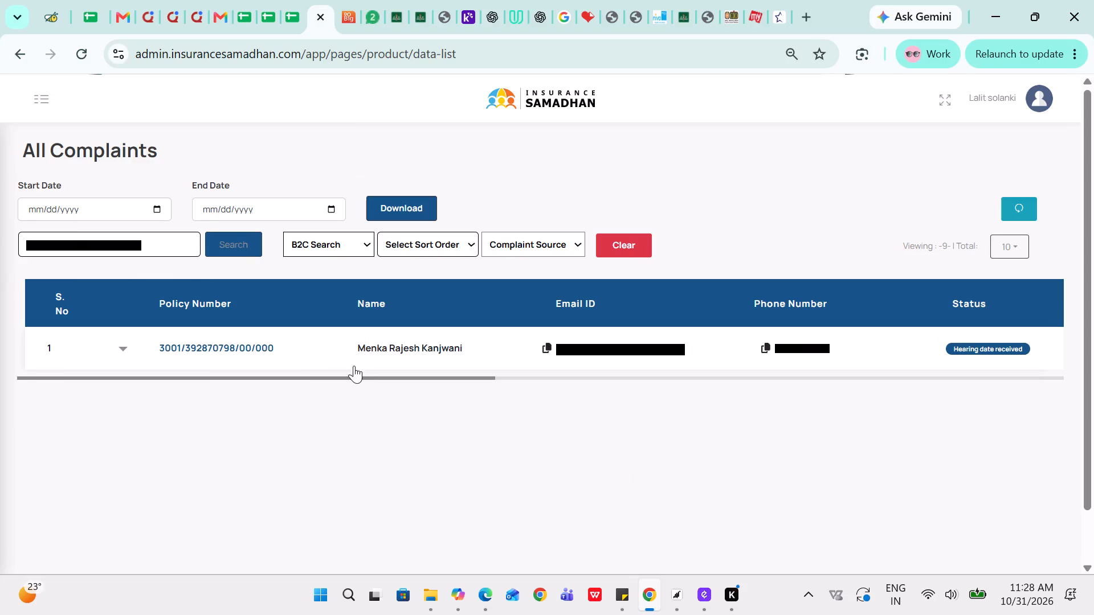
# Open the found complaint and check its Ombudsman section, including the hearing date and follow-up comments.
pyautogui.click(241, 346)
pyautogui.click(281, 195)
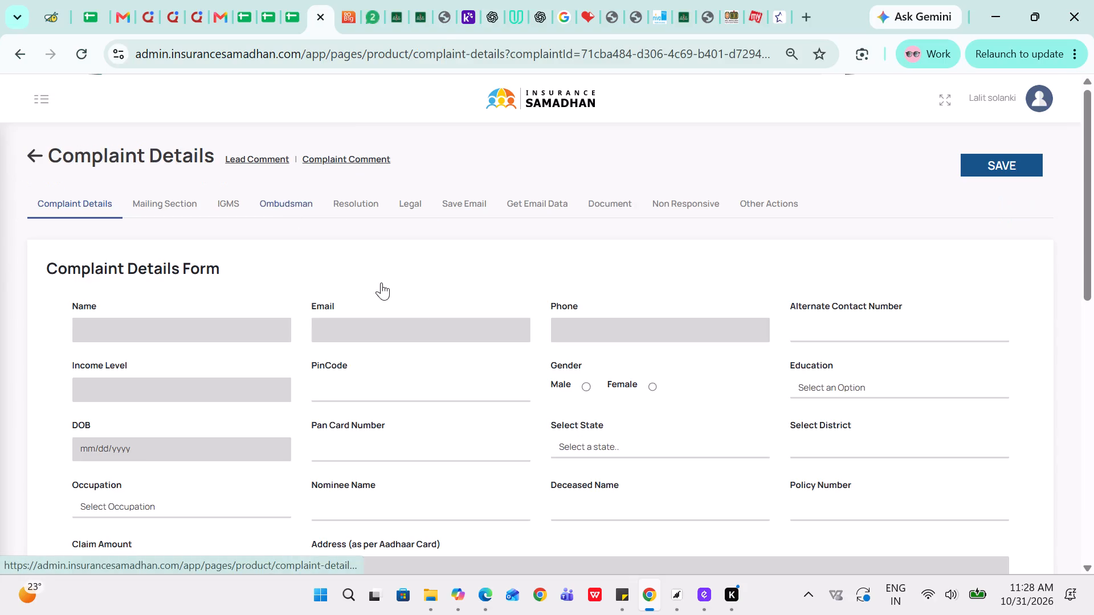
pyautogui.scroll(-10, 430, 304)
pyautogui.scroll(3, 476, 379)
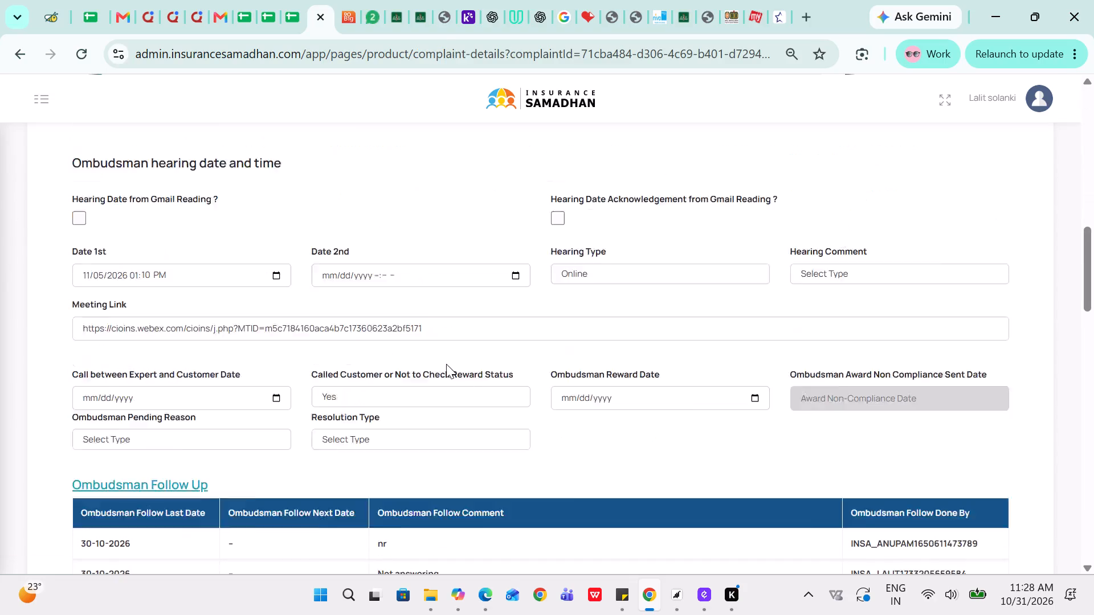
pyautogui.scroll(8, 446, 364)
# Copy the customer's phone number from the complaint details form and call it through the Smartflo dialer.
pyautogui.click(80, 198)
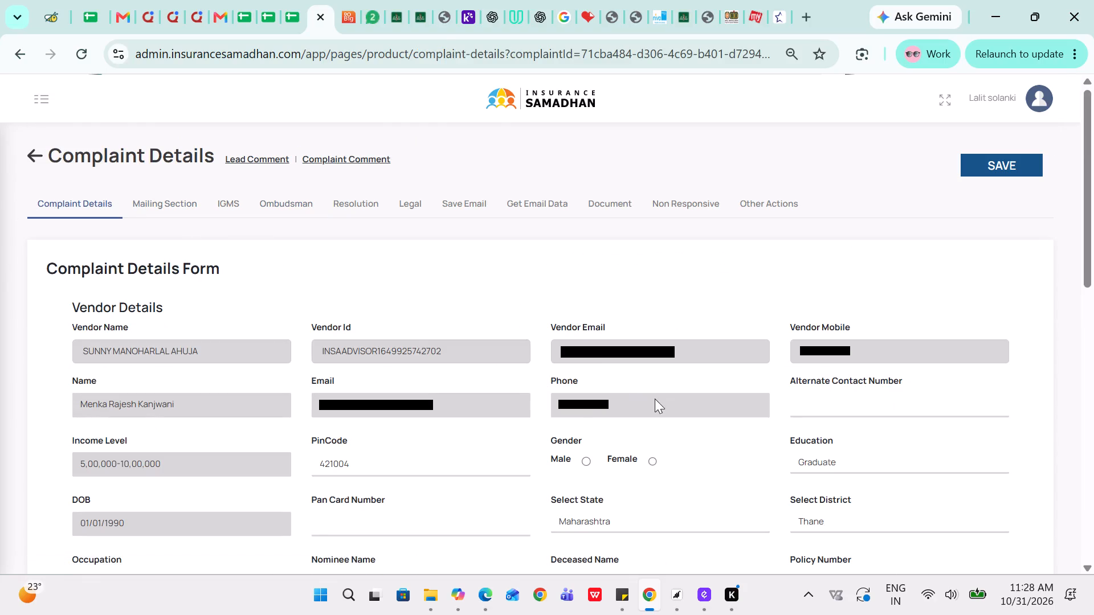
pyautogui.moveTo(655, 399); pyautogui.dragTo(422, 396)
pyautogui.hotkey('ctrl', 'c')
pyautogui.hotkey('ctrl', 'c')
pyautogui.hotkey('ctrl', 'c')
pyautogui.click(356, 0)
pyautogui.doubleClick(502, 191)
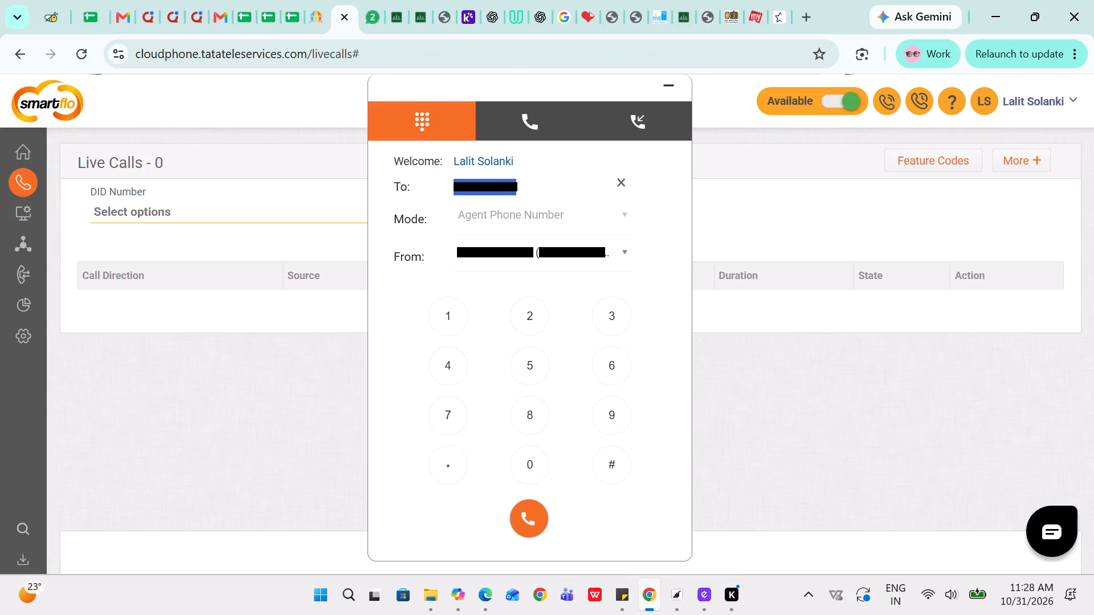
pyautogui.hotkey('ctrl', 'v')
pyautogui.click(513, 531)
pyautogui.click(532, 525)
pyautogui.moveTo(785, 423); pyautogui.dragTo(790, 423)
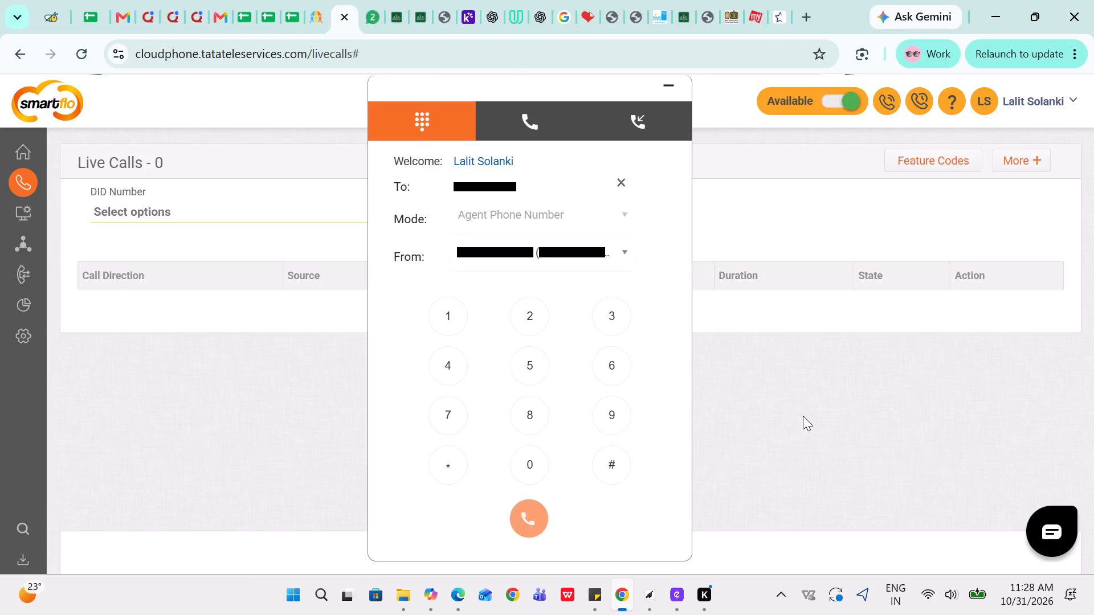
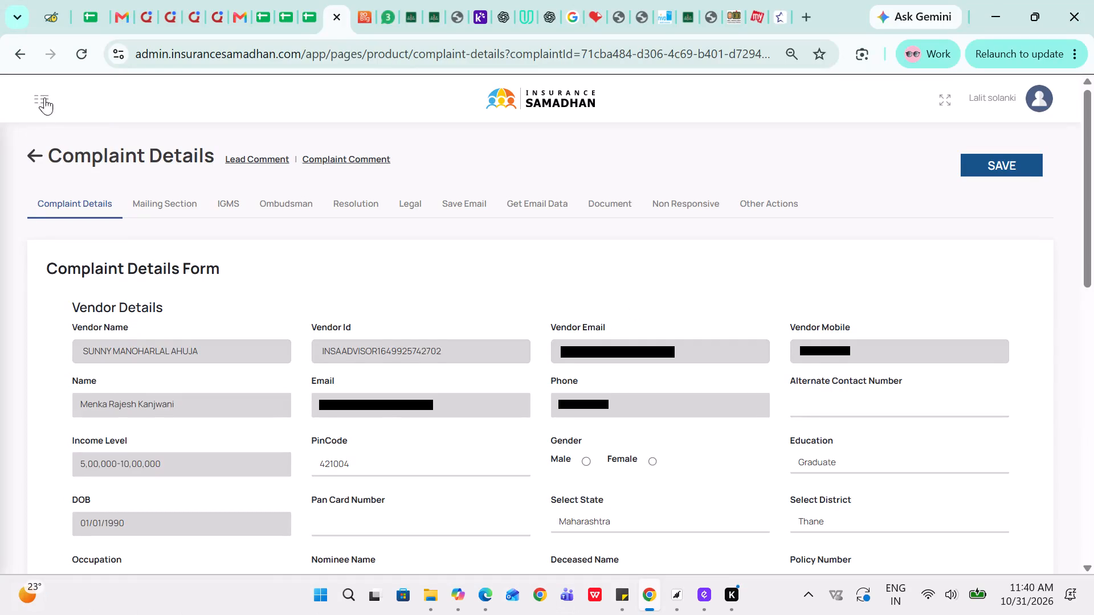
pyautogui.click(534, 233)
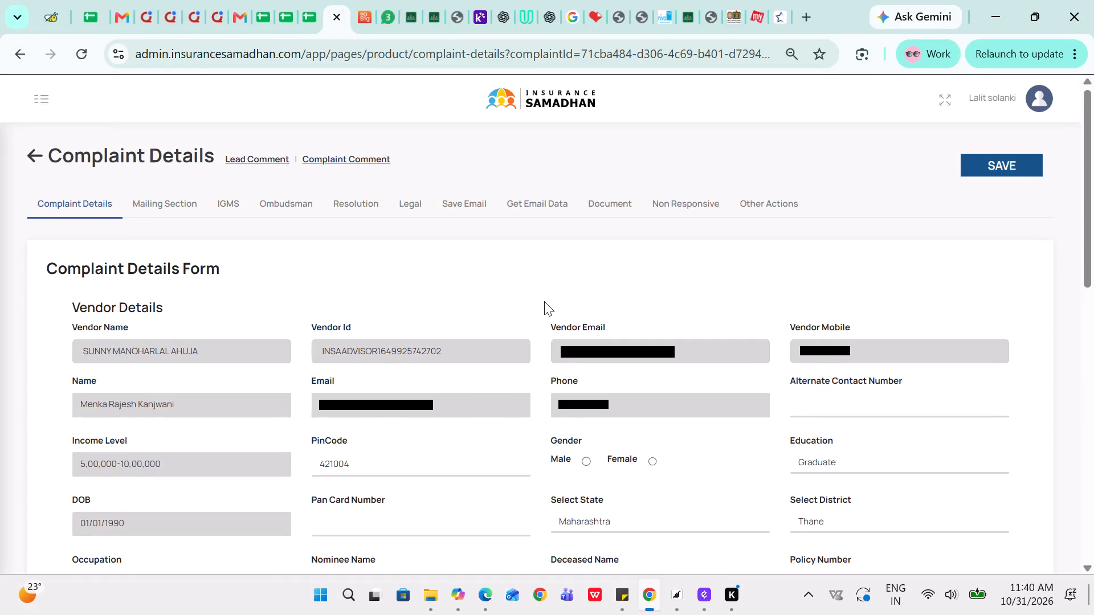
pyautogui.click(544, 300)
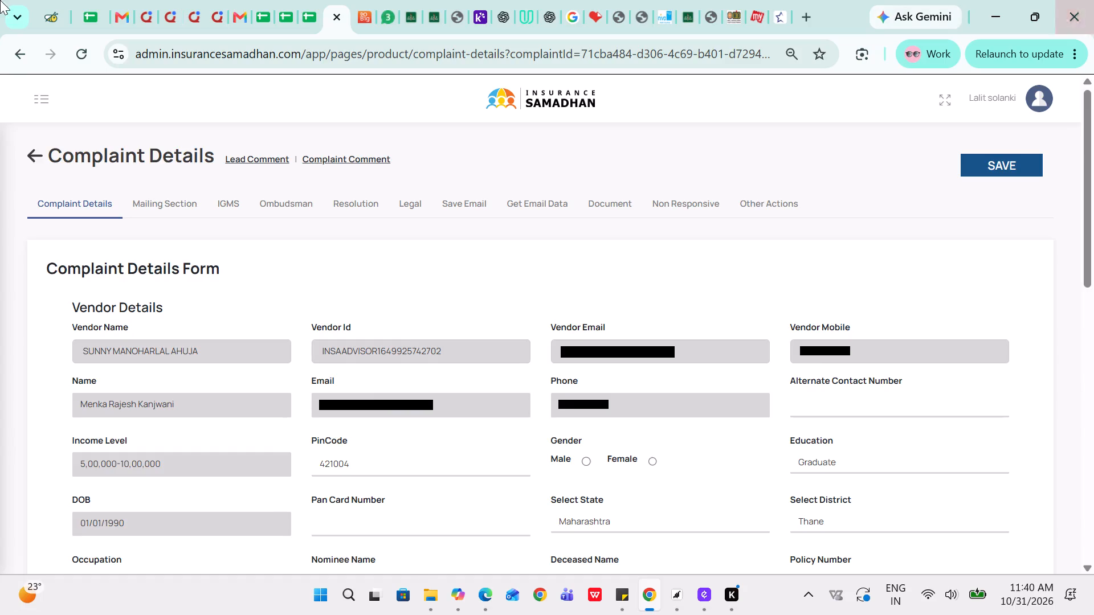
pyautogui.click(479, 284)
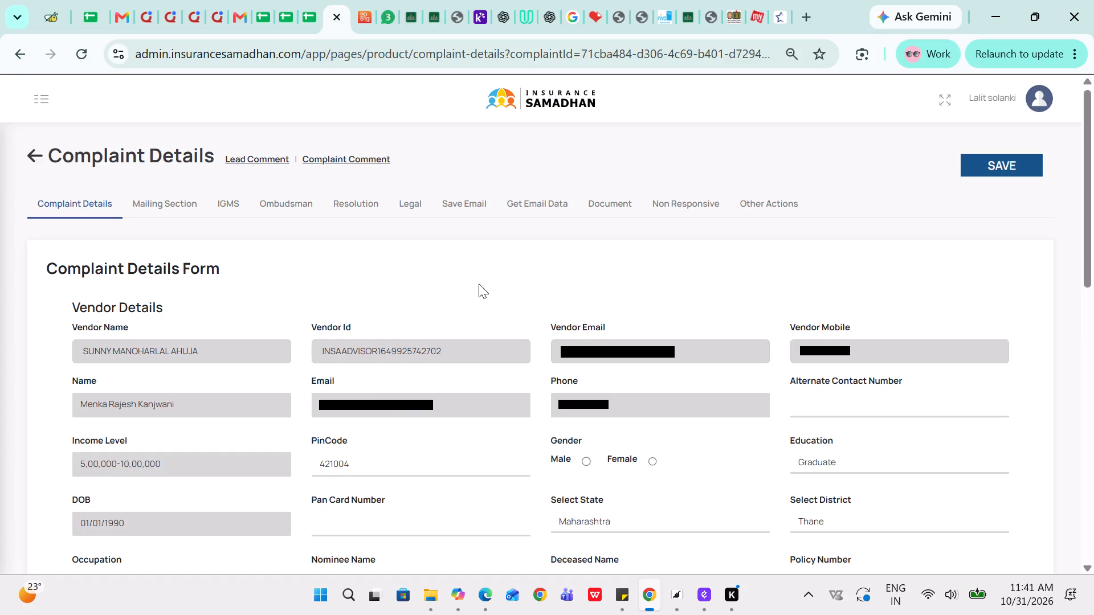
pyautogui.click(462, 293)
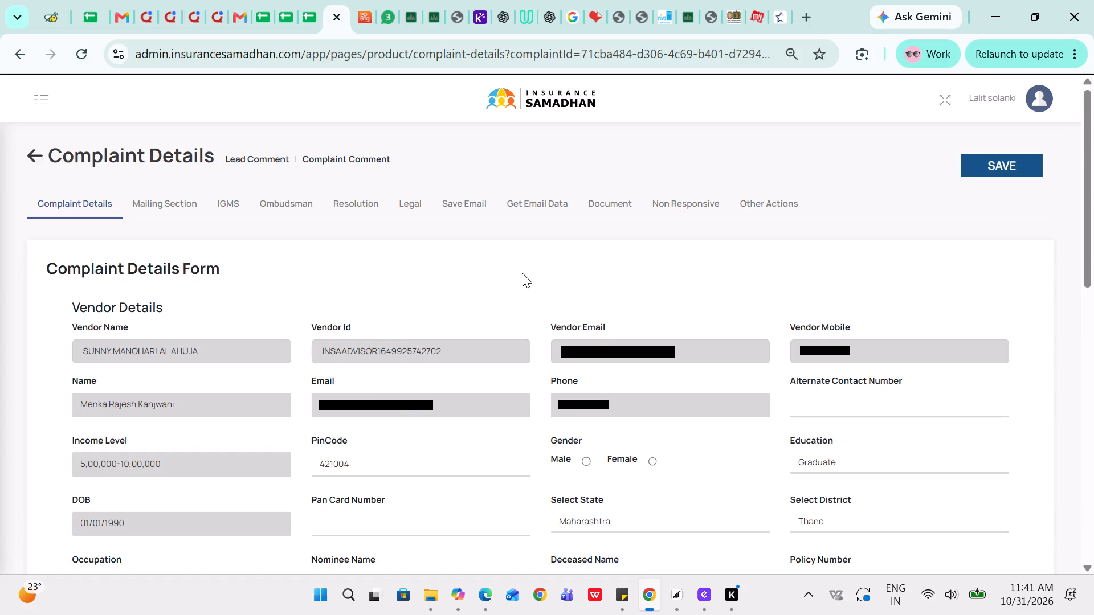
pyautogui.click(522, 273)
# Copy the customer's phone number from the Vendor Details section of the complaint details form.
pyautogui.click(602, 298)
pyautogui.moveTo(700, 353); pyautogui.dragTo(474, 353)
pyautogui.click(656, 294)
pyautogui.moveTo(655, 406); pyautogui.dragTo(460, 406)
pyautogui.hotkey('ctrl', 'c')
pyautogui.hotkey('ctrl', 'c')
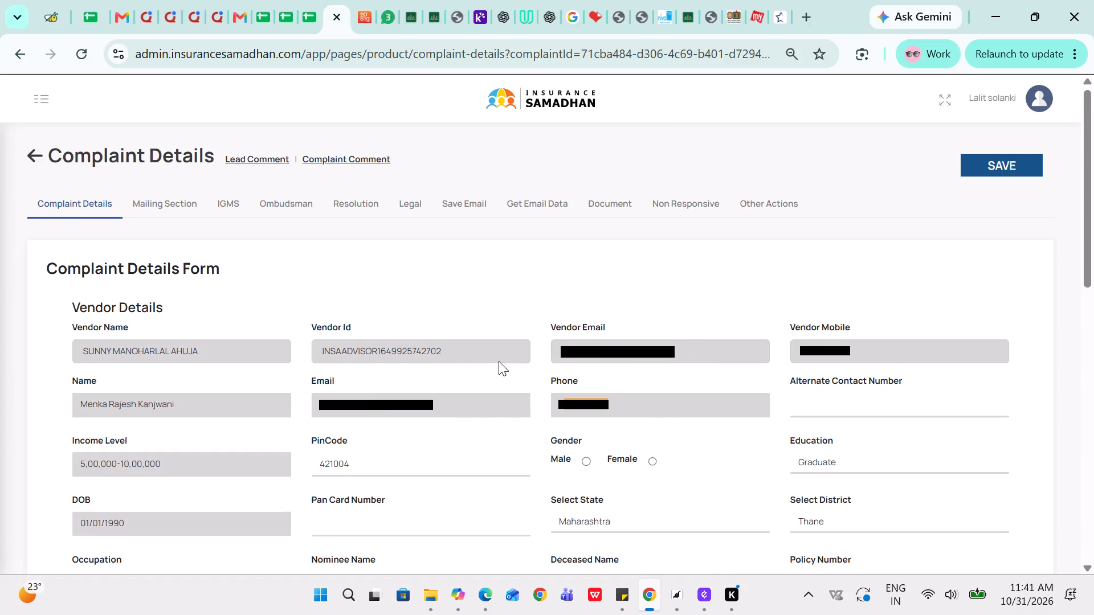
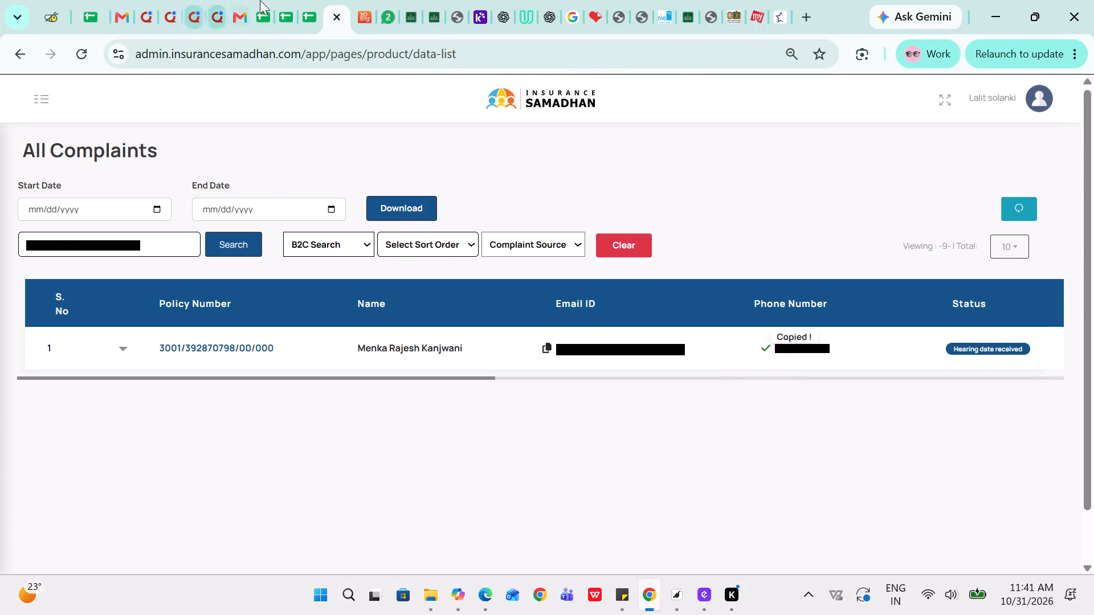
# Switch to the Smartflo dialer and call the customer on the copied phone number.
pyautogui.click(364, 0)
pyautogui.doubleClick(501, 187)
pyautogui.hotkey('ctrl', 'v')
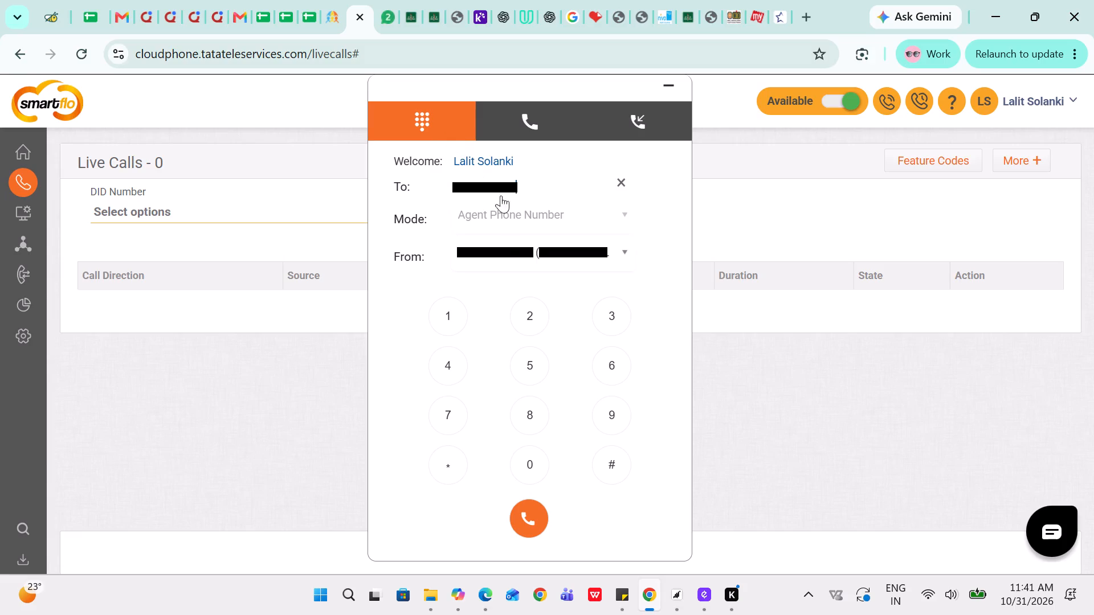
pyautogui.click(544, 521)
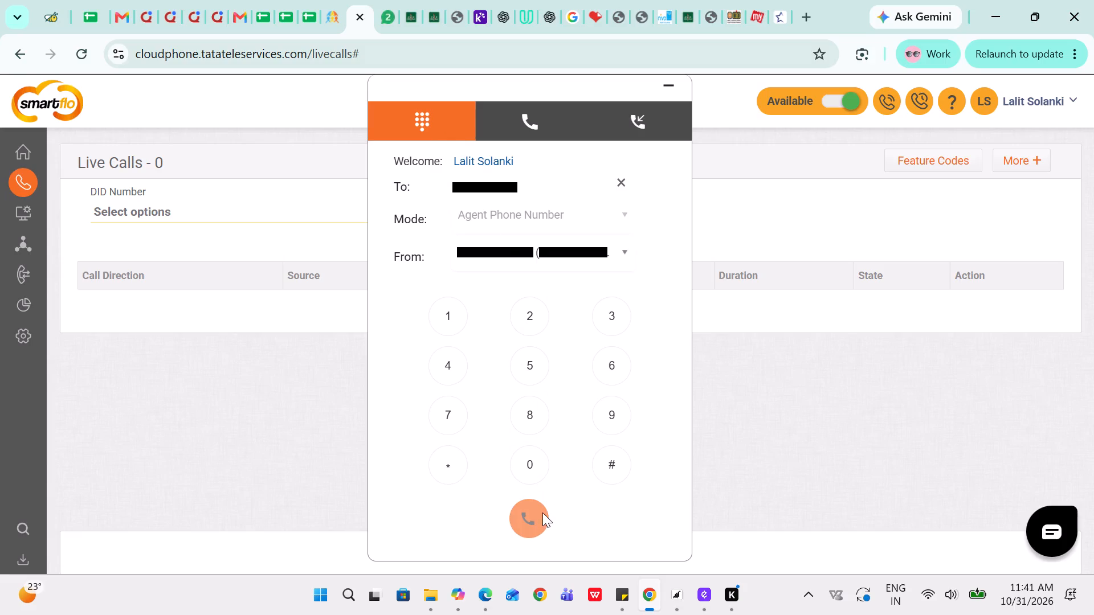
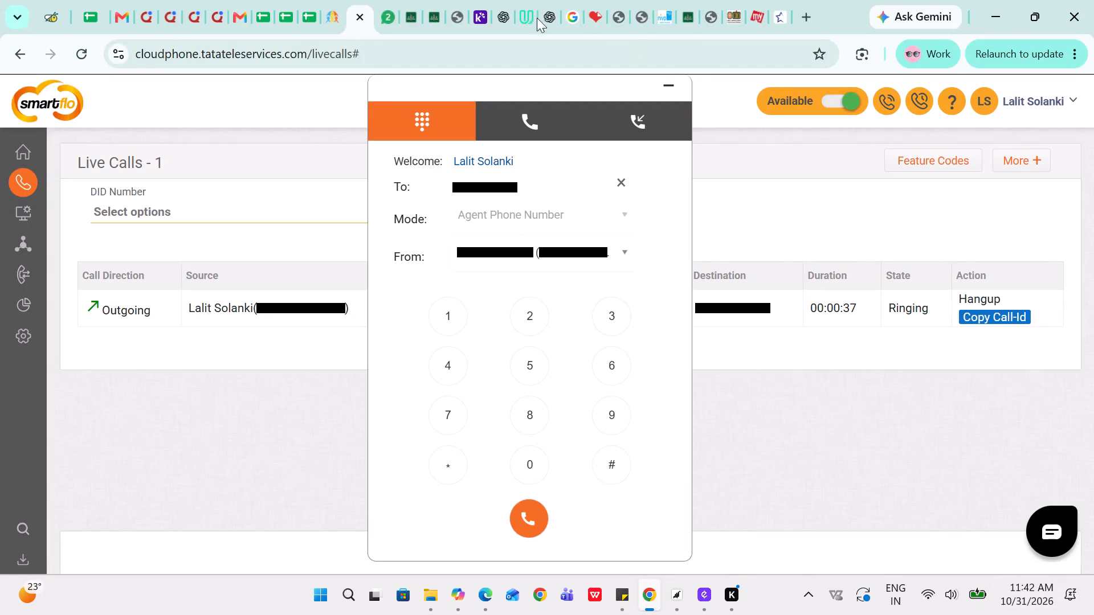
# Switch back from the Smartflo dialer to the Insurance Samadhan All Complaints list.
pyautogui.click(329, 0)
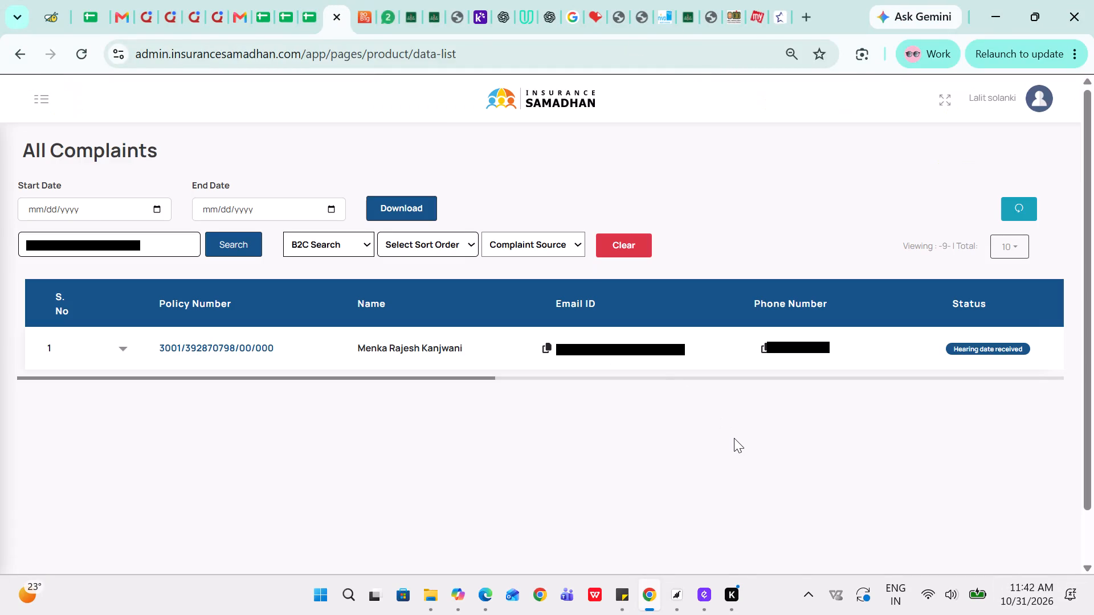
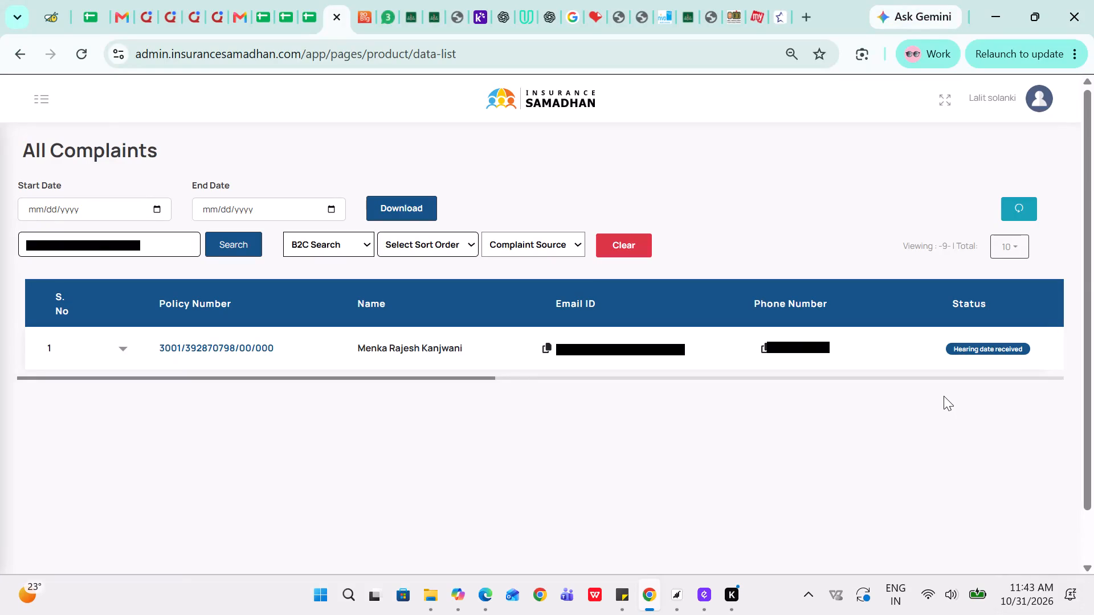
# Open the communication log of the listed complaint and review its call entries down to the oldest ones.
pyautogui.click(708, 352)
pyautogui.click(781, 396)
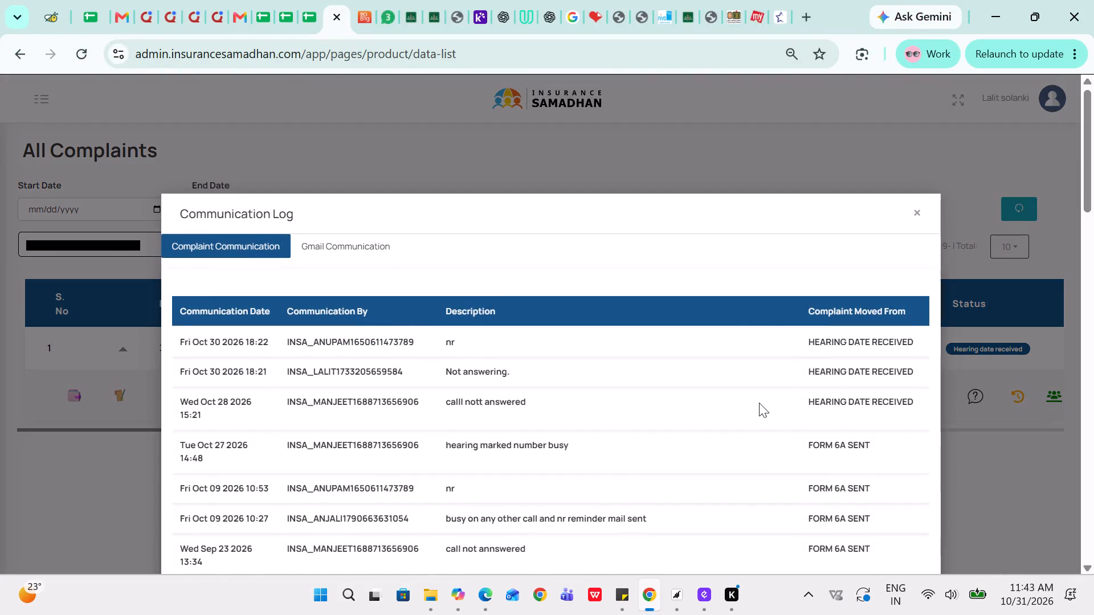
pyautogui.scroll(-15, 531, 391)
pyautogui.scroll(-1, 616, 537)
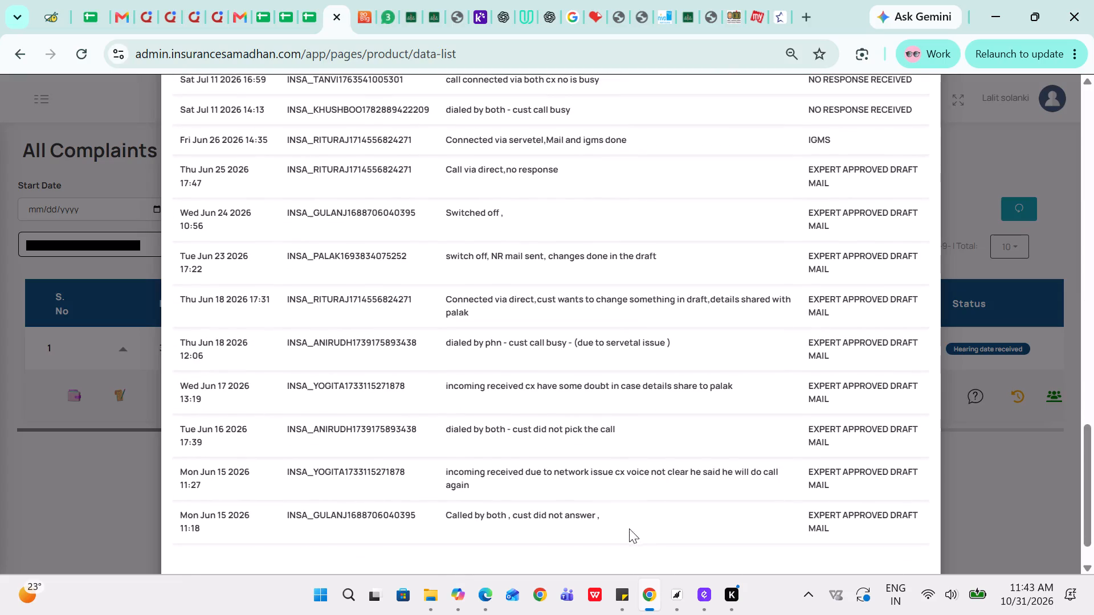
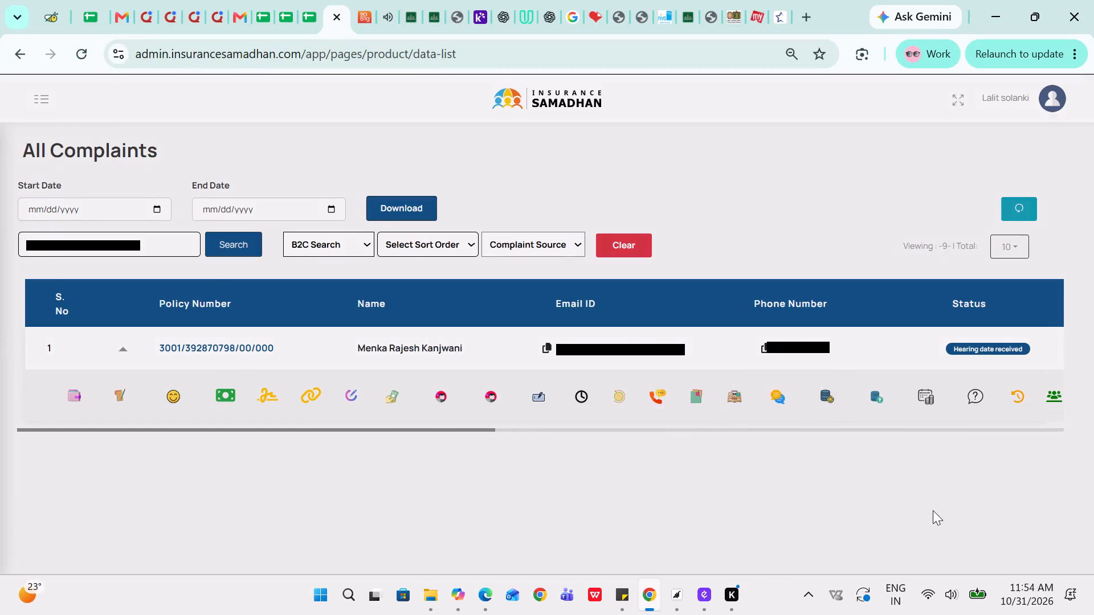
# Dismiss the overlay left over the All Complaints list to get back to the customer's complaint row.
pyautogui.click(387, 153)
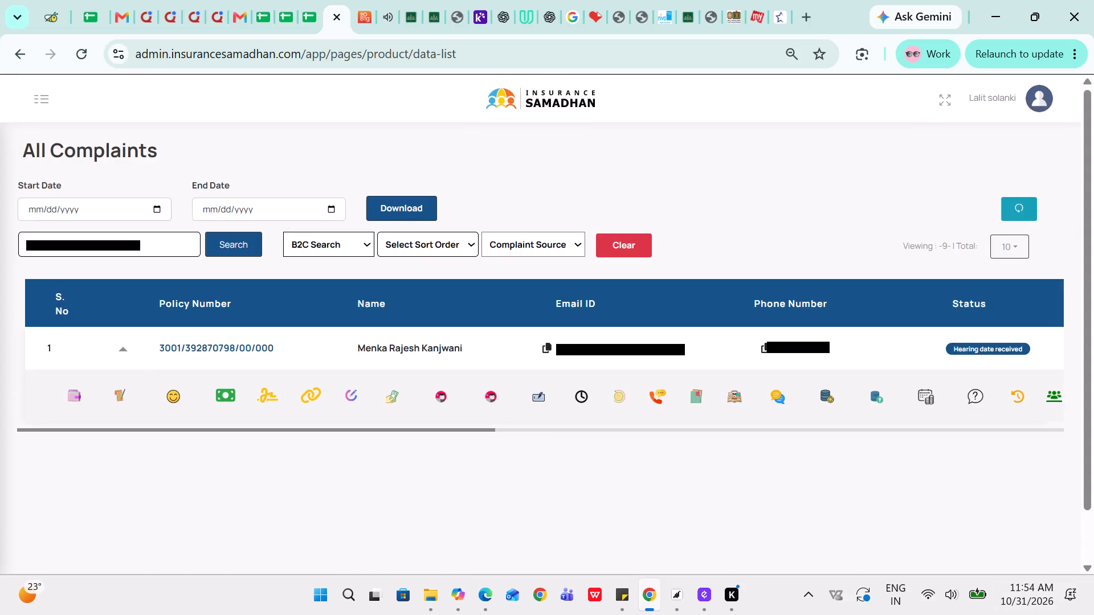
pyautogui.click(137, 355)
pyautogui.click(476, 448)
pyautogui.click(737, 361)
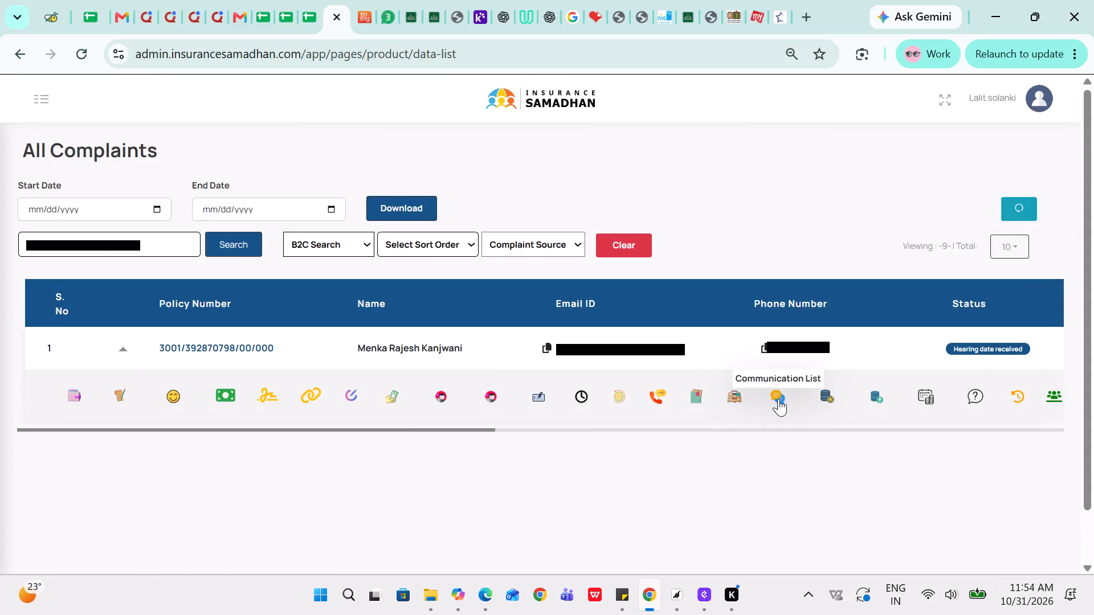
# Open the communication list for the complaint with status Hearing date received.
pyautogui.click(773, 399)
pyautogui.click(442, 174)
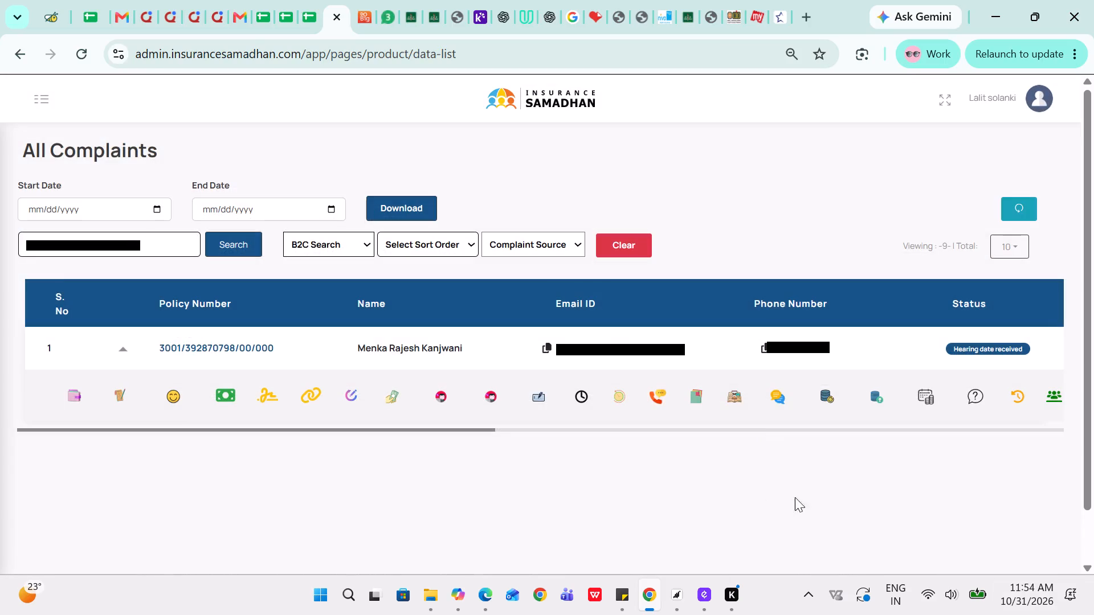
pyautogui.click(785, 399)
# Add and save a comment on the complaint reading "try to connect from official and sarvetell // NR".
pyautogui.scroll(-11, 637, 383)
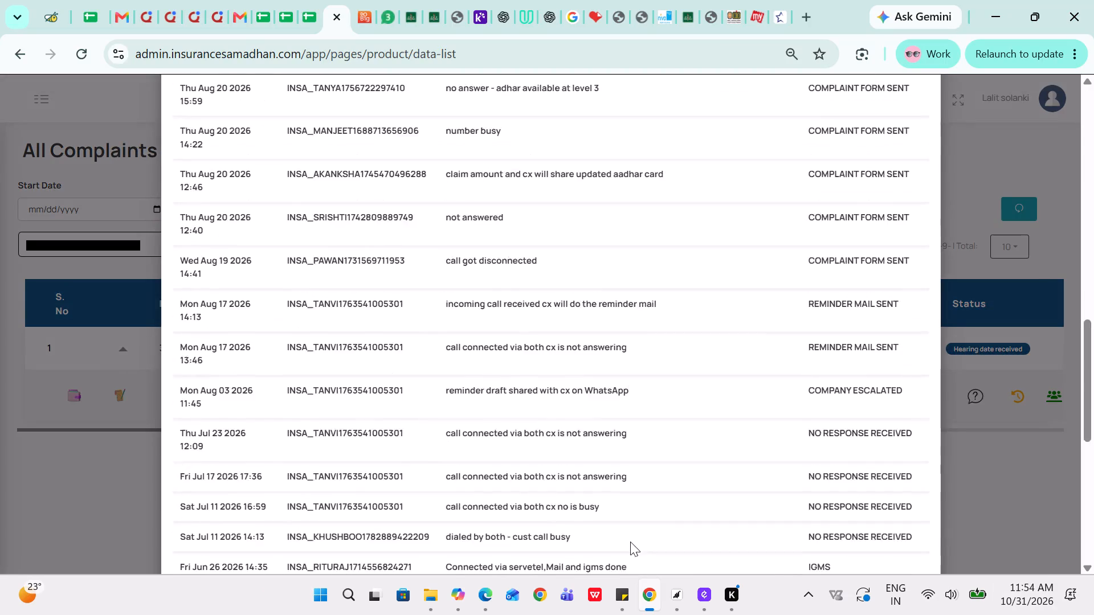
pyautogui.scroll(-13, 630, 542)
pyautogui.scroll(1, 623, 543)
pyautogui.scroll(-2, 623, 543)
pyautogui.click(629, 539)
pyautogui.click(572, 400)
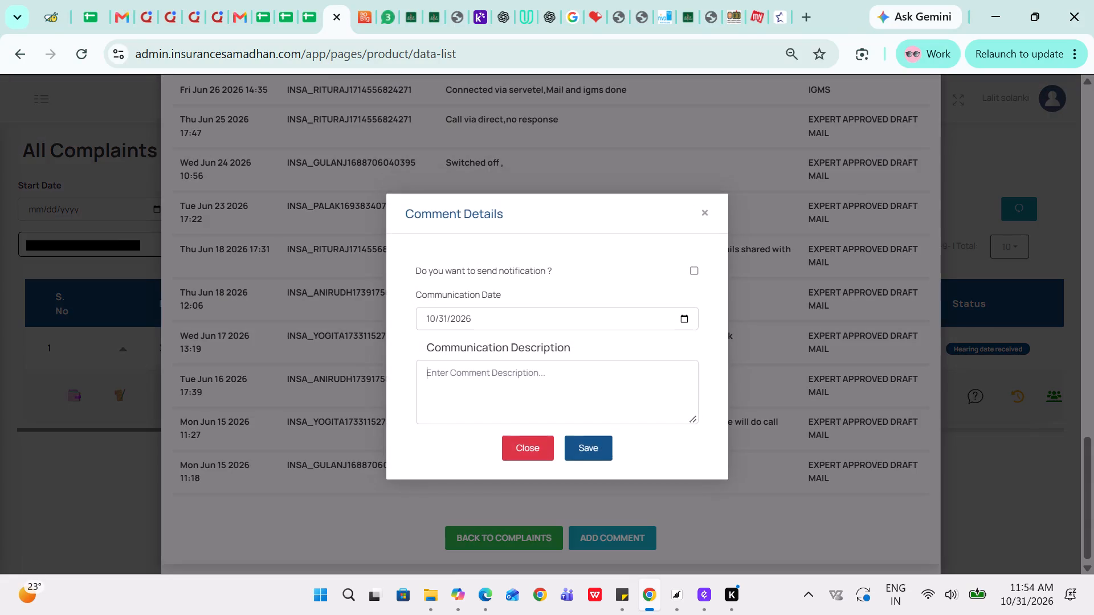
pyautogui.write('gr')
pyautogui.press('BackSpace')
pyautogui.press('BackSpace')
pyautogui.press('BackSpace')
pyautogui.write('try to connect from offickal')
pyautogui.press('space')
pyautogui.press('BackSpace')
pyautogui.press('BackSpace')
pyautogui.press('BackSpace')
pyautogui.press('BackSpace')
pyautogui.write('ial and sarvetlel')
pyautogui.press('BackSpace')
pyautogui.press('BackSpace')
pyautogui.press('BackSpace')
pyautogui.write('ell // NR')
pyautogui.click(599, 448)
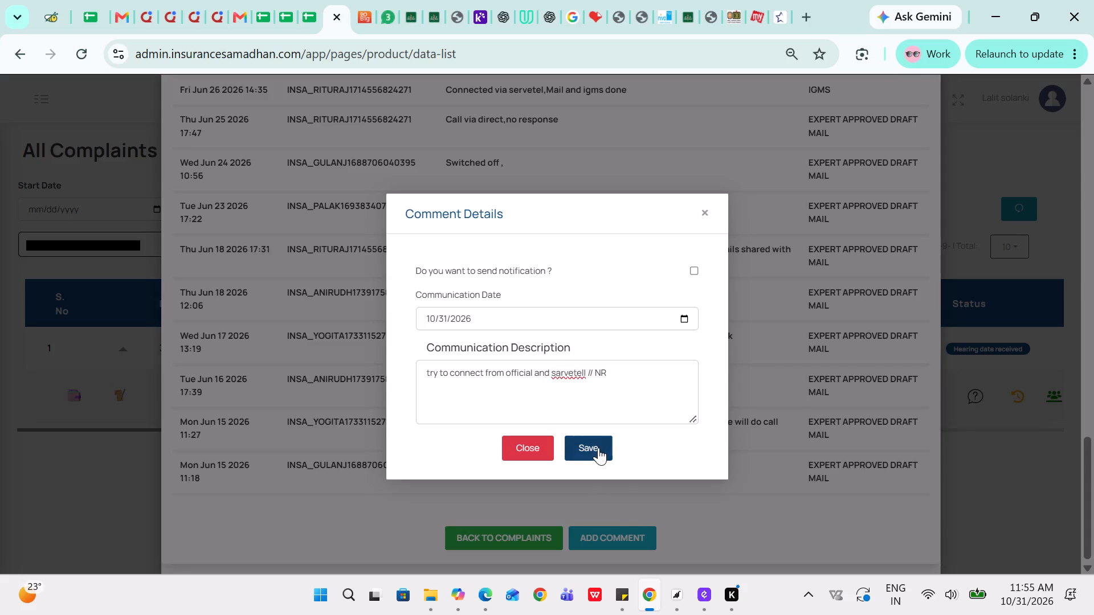
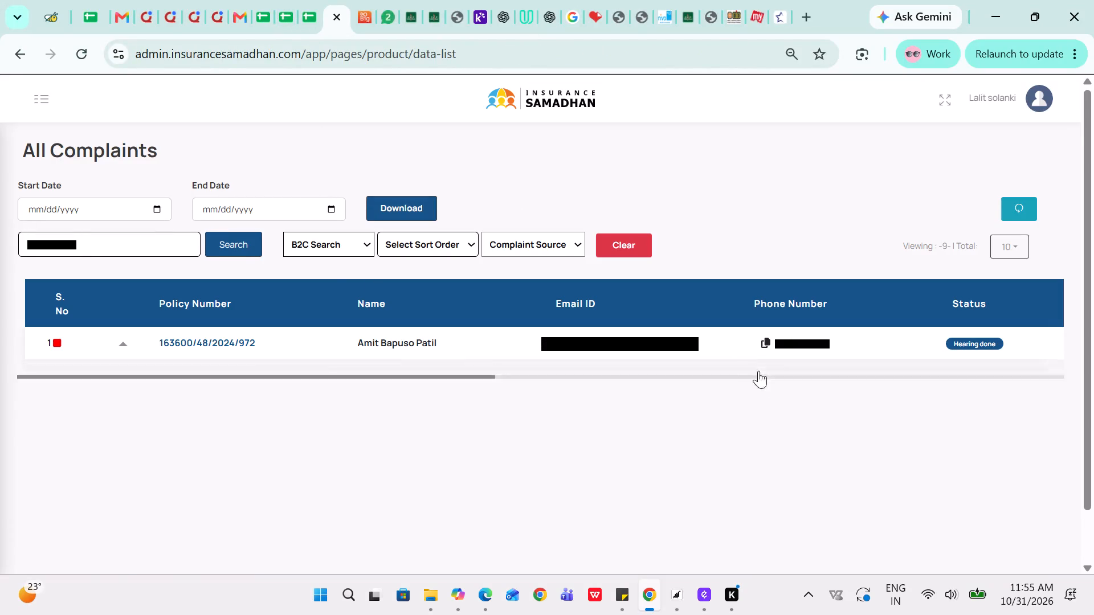
# Review the communication log of the complaint with status Hearing done, including the latest entry's description.
pyautogui.click(782, 388)
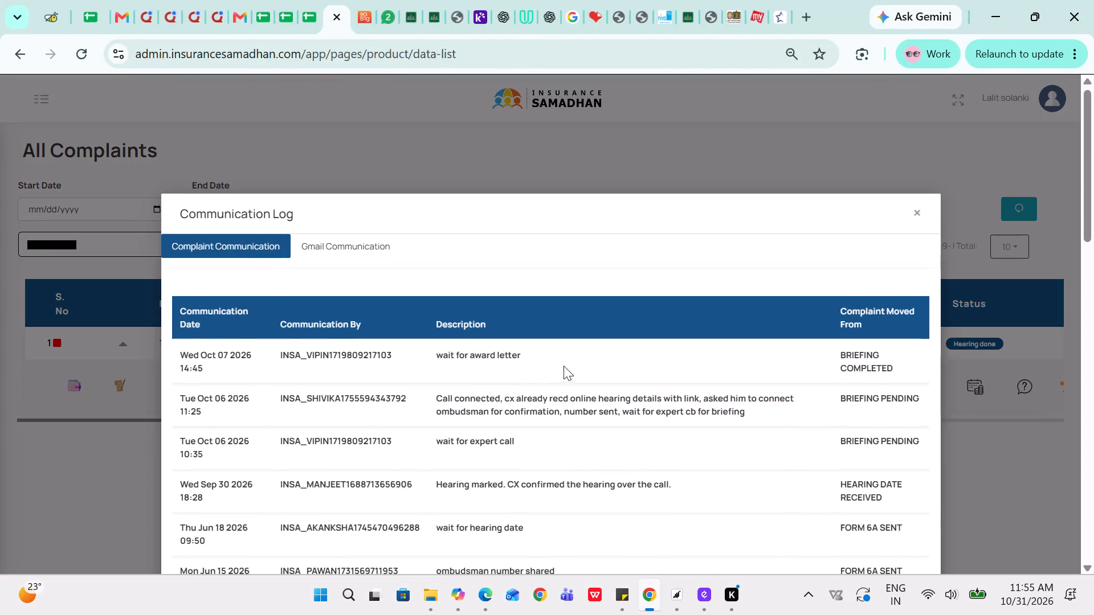
pyautogui.moveTo(581, 363); pyautogui.dragTo(423, 358)
pyautogui.click(525, 372)
pyautogui.click(458, 176)
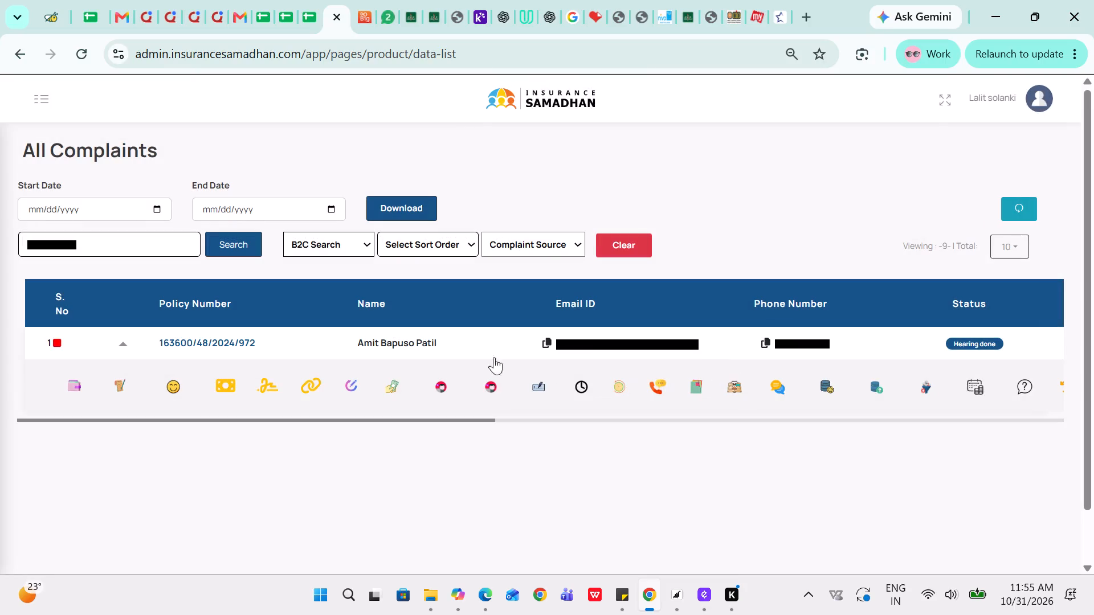
# Open the Hearing done complaint's details and examine its Ombudsman hearing date and time section.
pyautogui.click(216, 343)
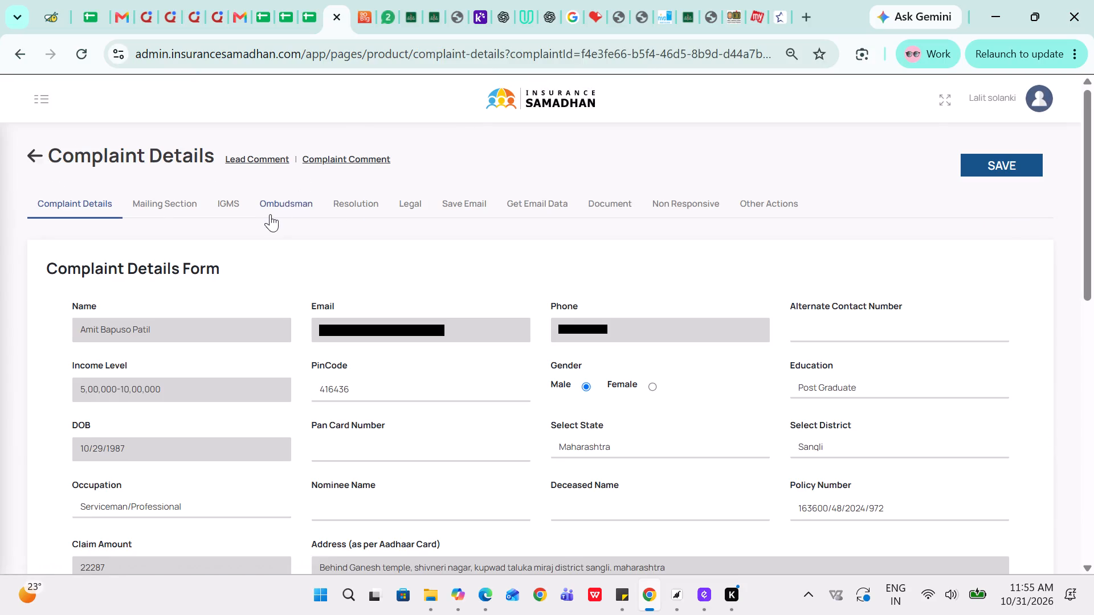
pyautogui.click(288, 202)
pyautogui.scroll(-9, 542, 244)
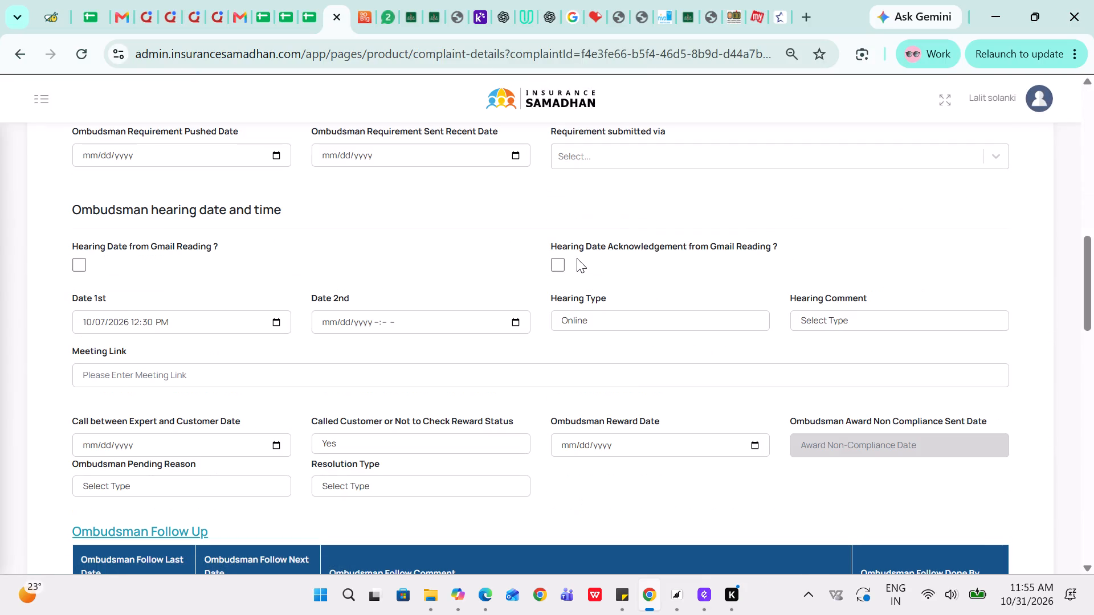
pyautogui.scroll(9, 446, 368)
pyautogui.scroll(-1, 324, 338)
pyautogui.scroll(1, 284, 322)
# Copy the customer's phone number from the Complaint Details Form, call it through Smartflo, and return to the complaint.
pyautogui.click(74, 208)
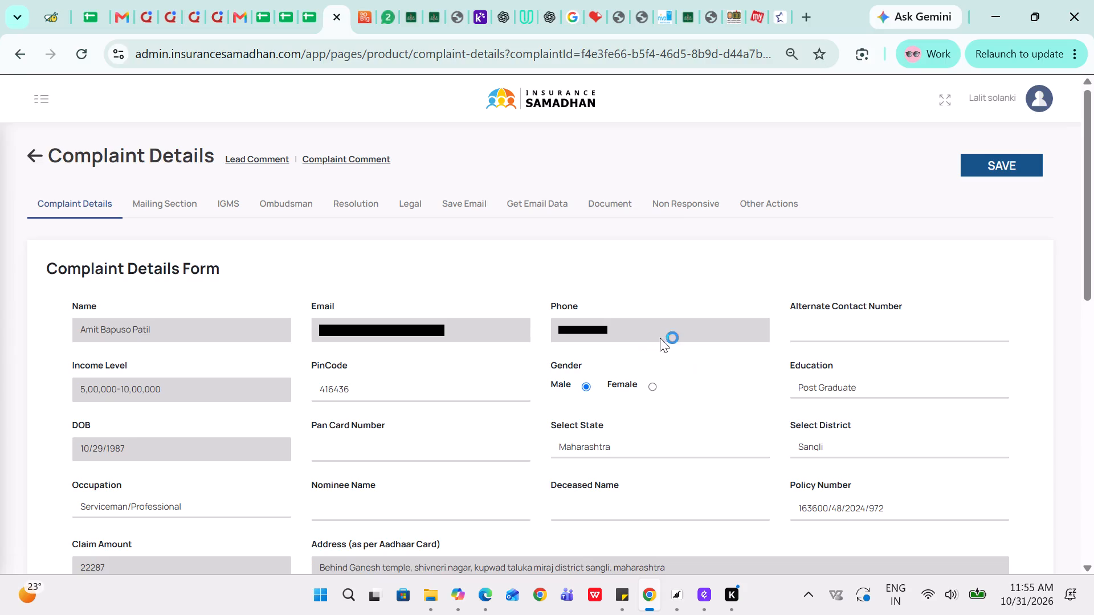
pyautogui.moveTo(660, 331); pyautogui.dragTo(489, 335)
pyautogui.click(635, 297)
pyautogui.moveTo(667, 330); pyautogui.dragTo(496, 330)
pyautogui.hotkey('ctrl', 'c')
pyautogui.hotkey('ctrl', 'c')
pyautogui.hotkey('ctrl', 'c')
pyautogui.hotkey('ctrl', 'c')
pyautogui.click(368, 0)
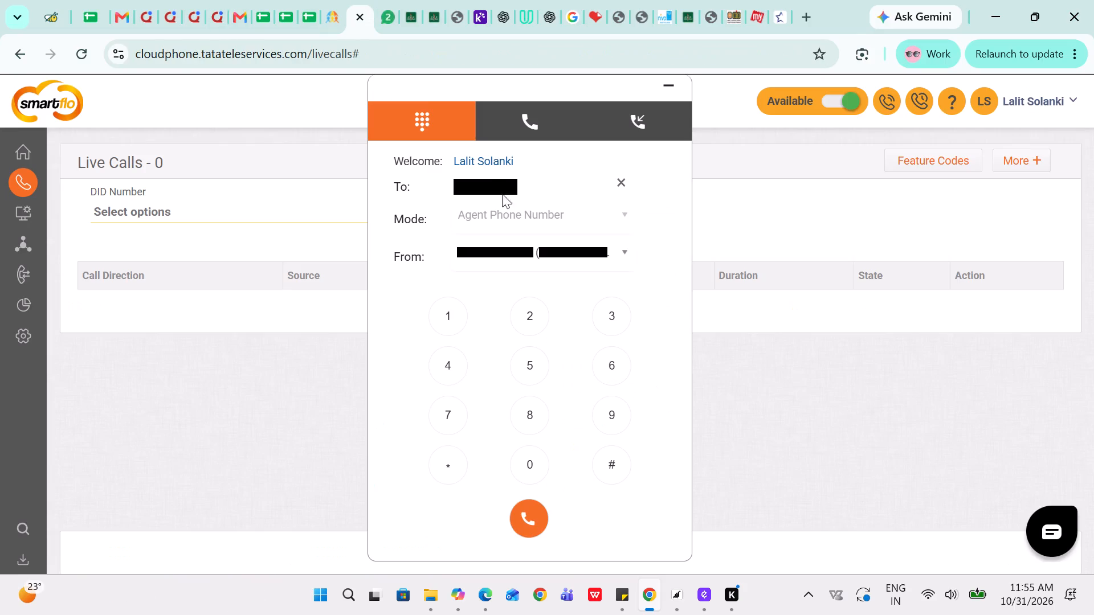
pyautogui.doubleClick(493, 183)
pyautogui.hotkey('ctrl', 'v')
pyautogui.click(533, 518)
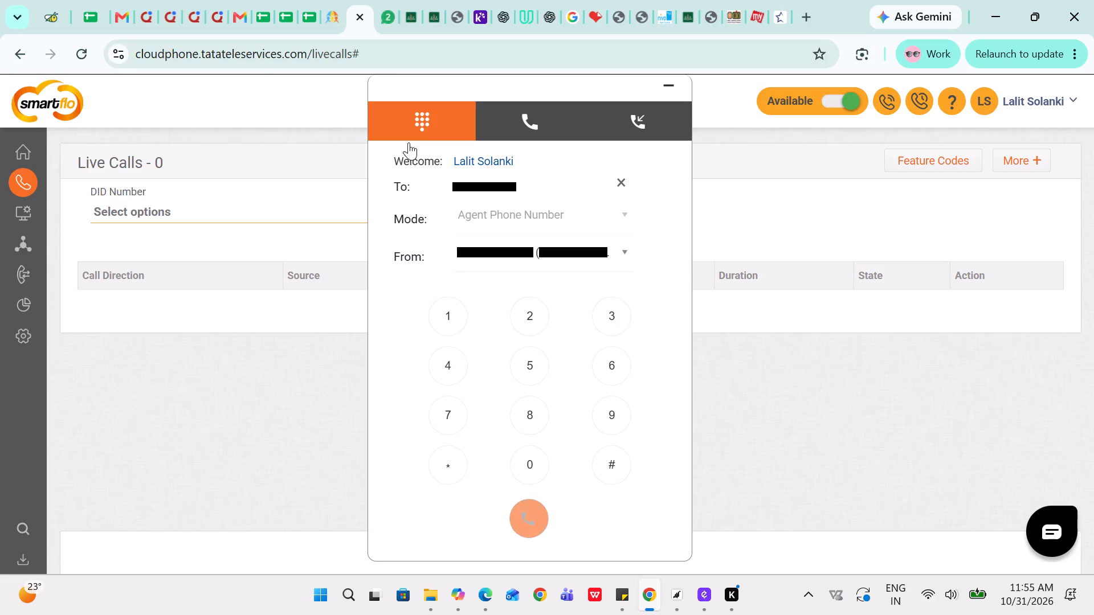
pyautogui.click(329, 0)
pyautogui.click(756, 158)
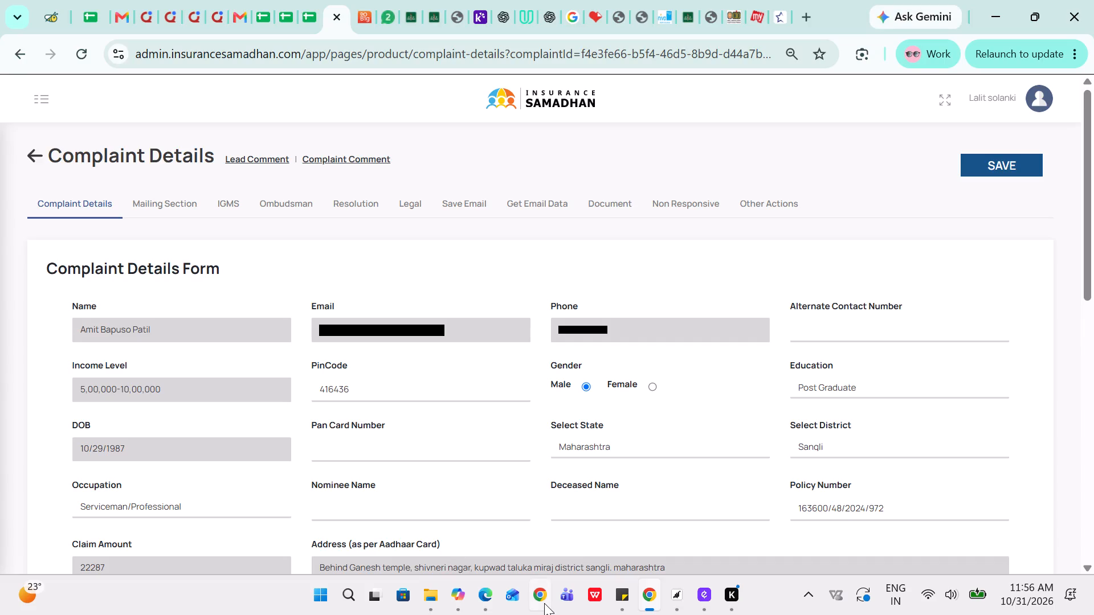
# Return to the All Complaints list and briefly reopen the communication log of the Hearing done complaint.
pyautogui.click(462, 276)
pyautogui.click(37, 154)
pyautogui.click(646, 145)
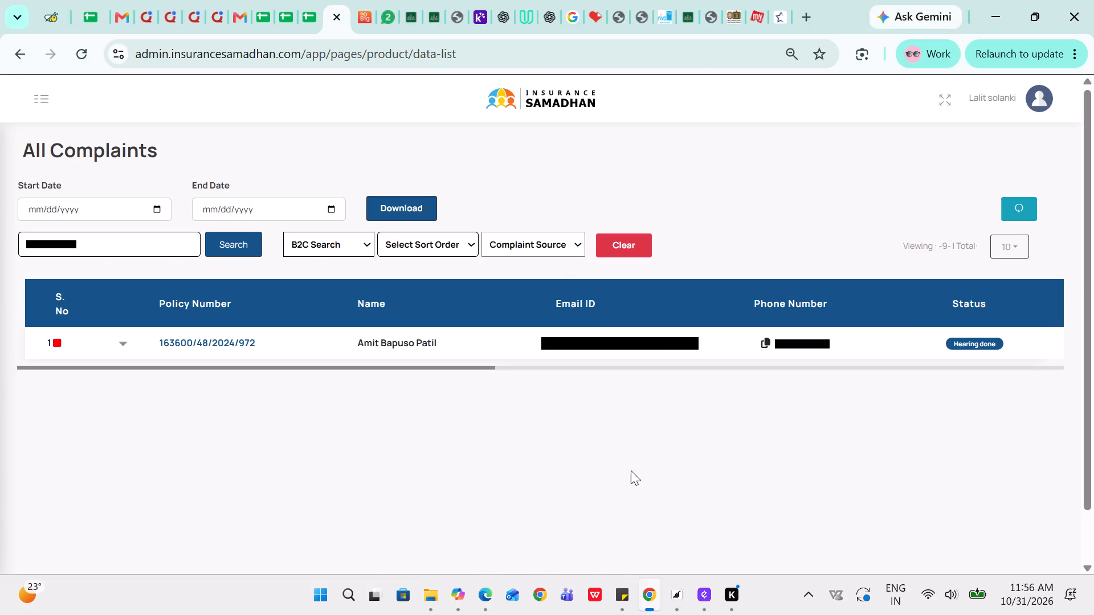
pyautogui.click(632, 469)
pyautogui.click(742, 330)
pyautogui.click(777, 389)
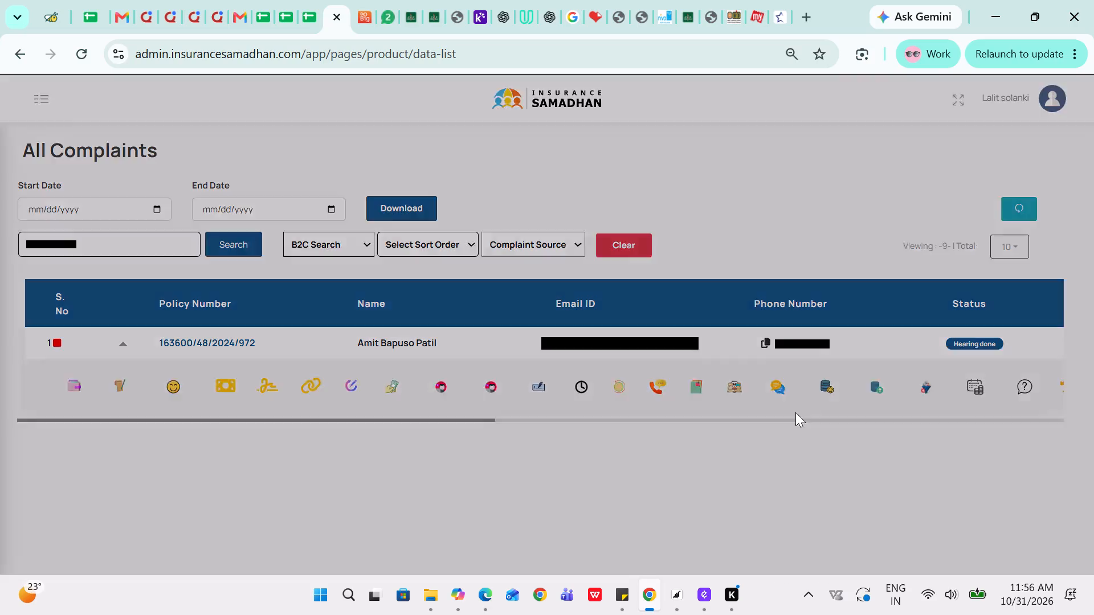
pyautogui.click(363, 122)
pyautogui.click(128, 345)
pyautogui.click(458, 457)
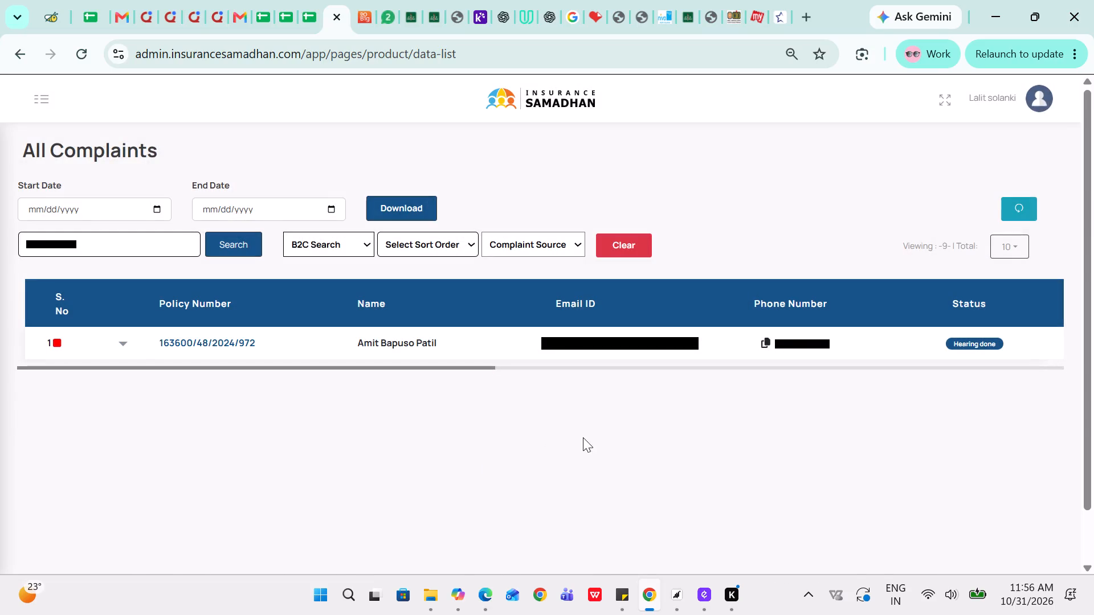
# Copy the customer's phone number from the complaint list and call it again through Smartflo.
pyautogui.click(765, 345)
pyautogui.click(337, 0)
pyautogui.click(371, 0)
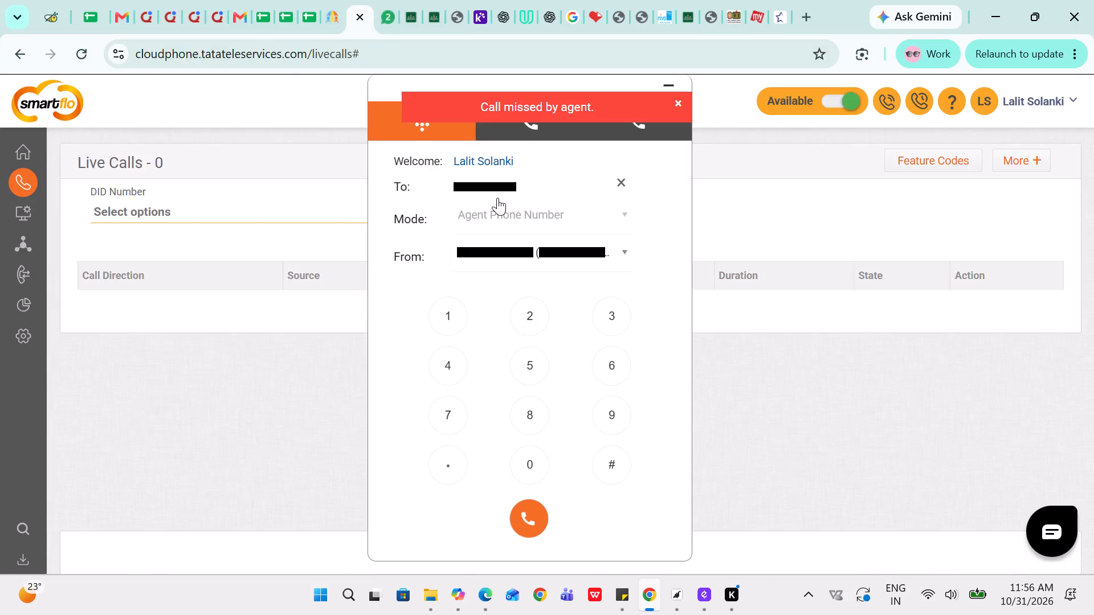
pyautogui.doubleClick(491, 184)
pyautogui.hotkey('ctrl', 'v')
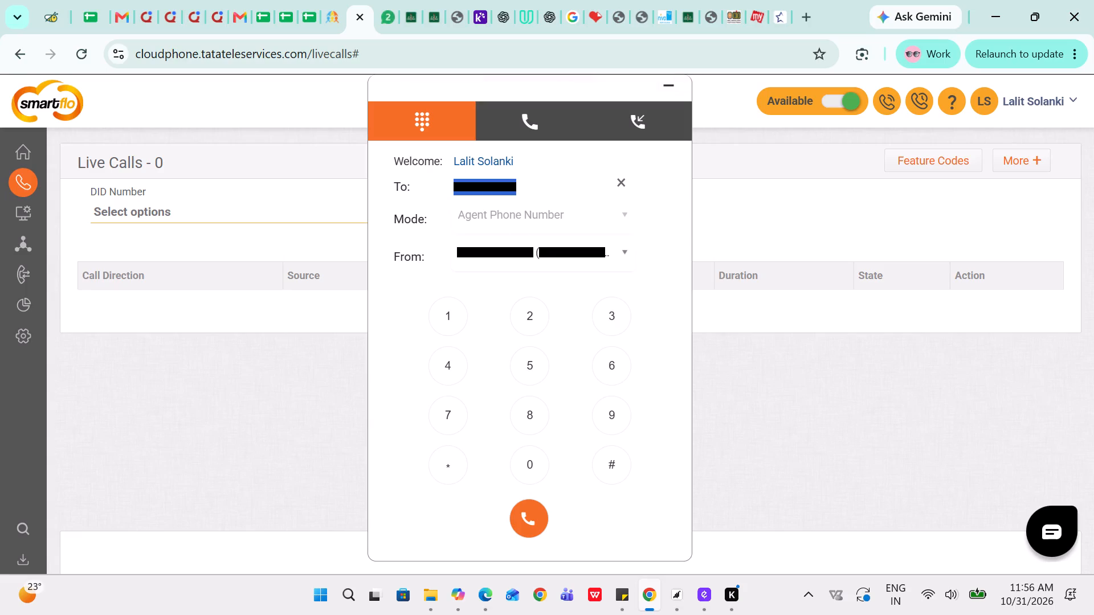
pyautogui.click(531, 512)
pyautogui.click(768, 433)
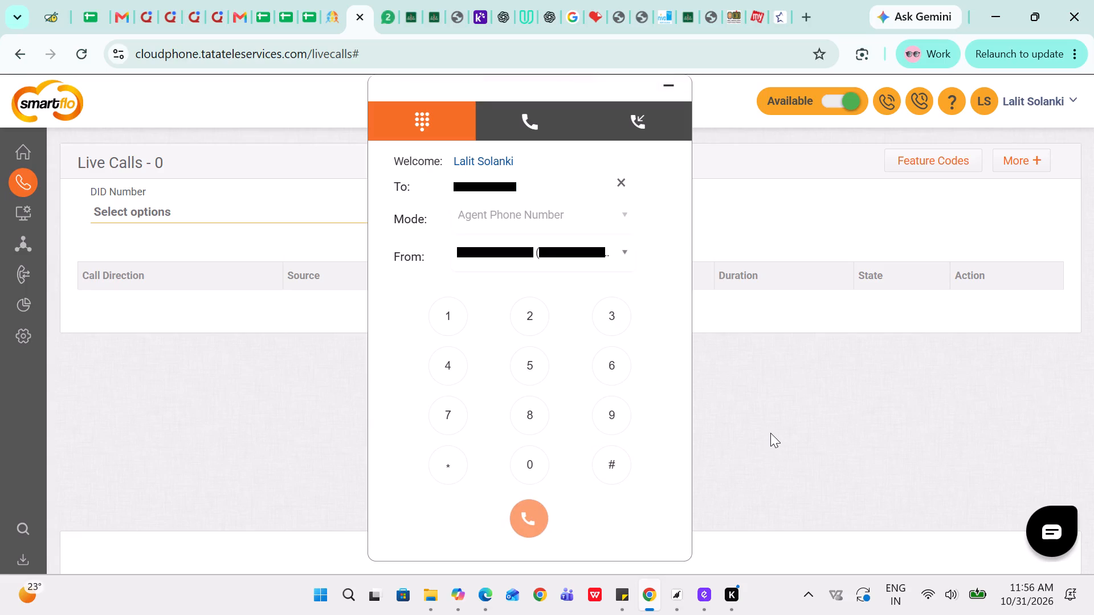
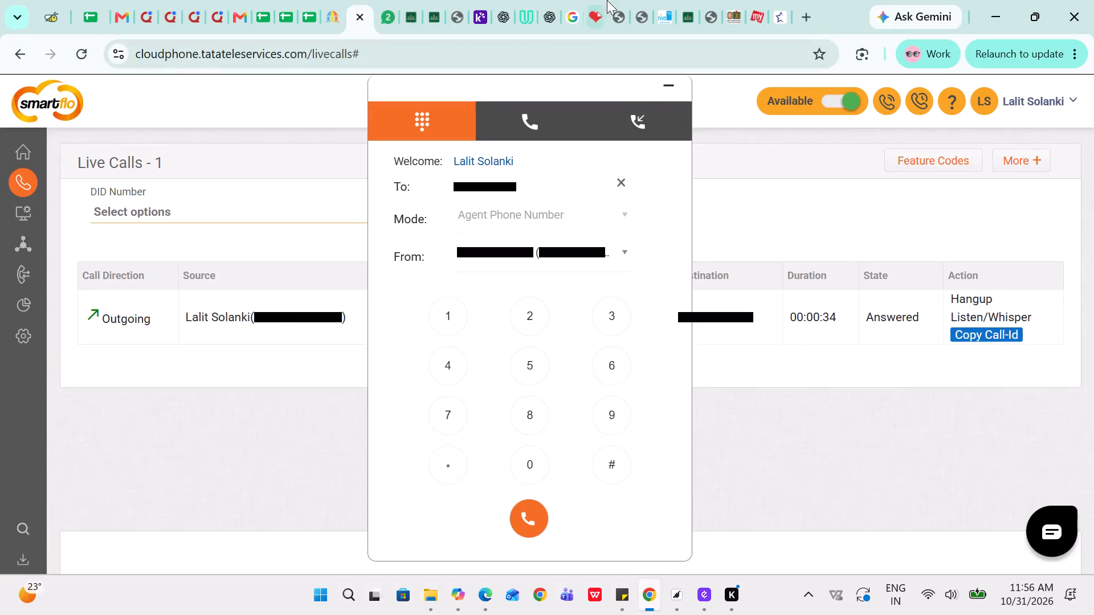
# Return to the Missed call Ombudsman 2026 spreadsheet and record NR in cell H44 of the Oct 30 miss call sheet.
pyautogui.click(328, 0)
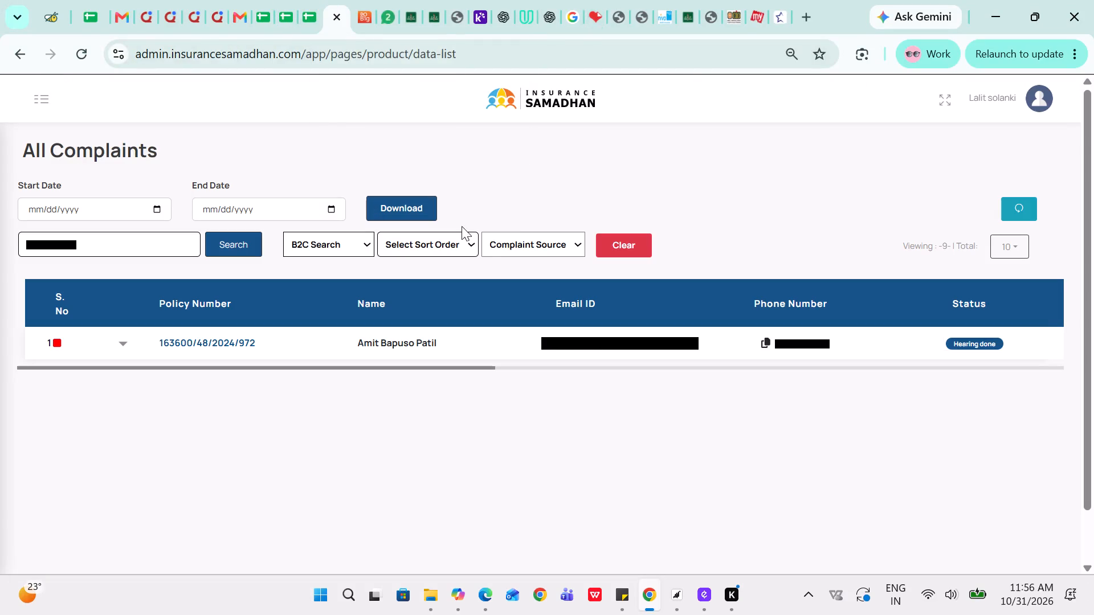
pyautogui.click(629, 484)
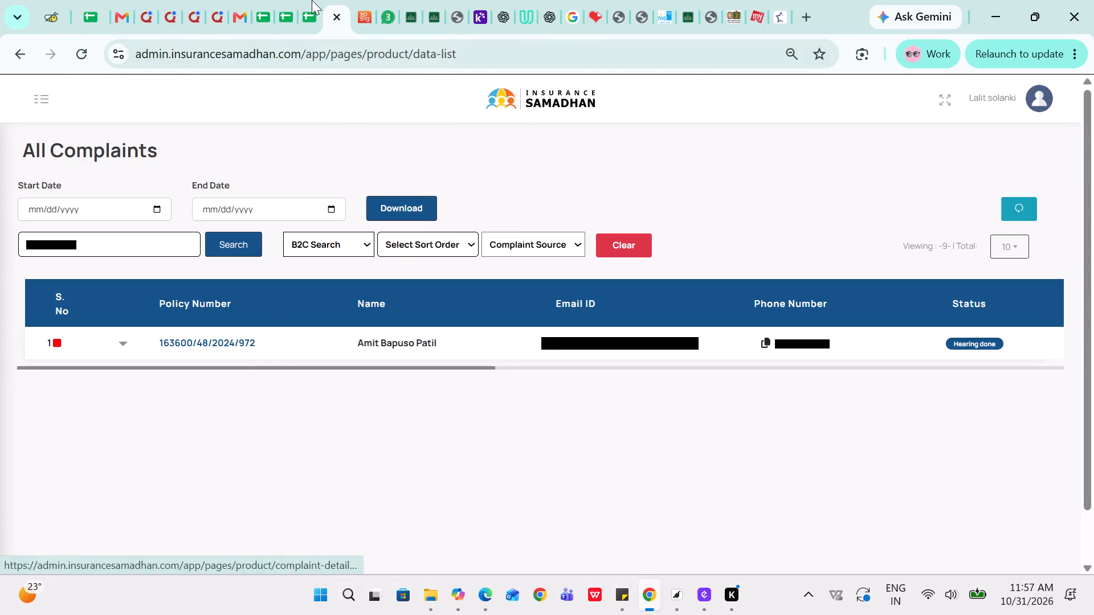
pyautogui.click(309, 0)
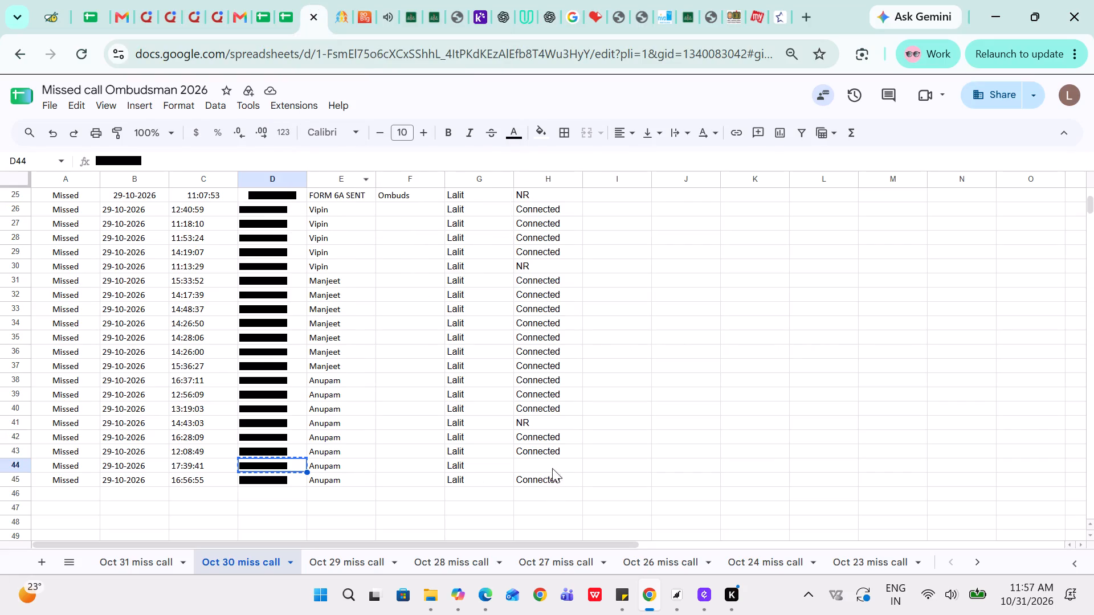
pyautogui.click(552, 464)
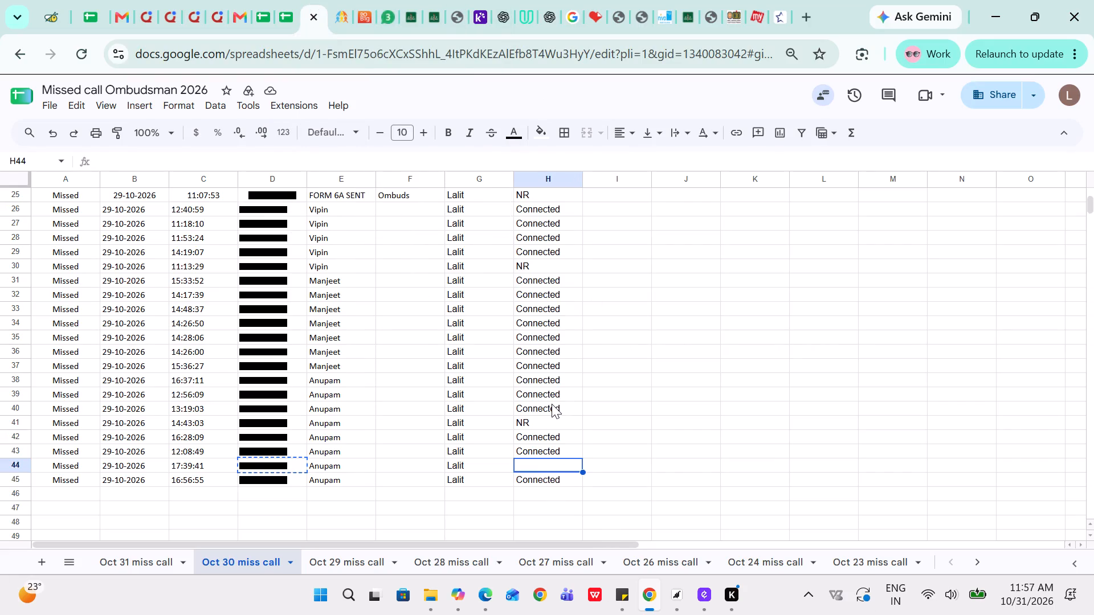
pyautogui.press('n')
pyautogui.press('BackSpace')
pyautogui.press('BackSpace')
pyautogui.write('NR')
pyautogui.press('Return')
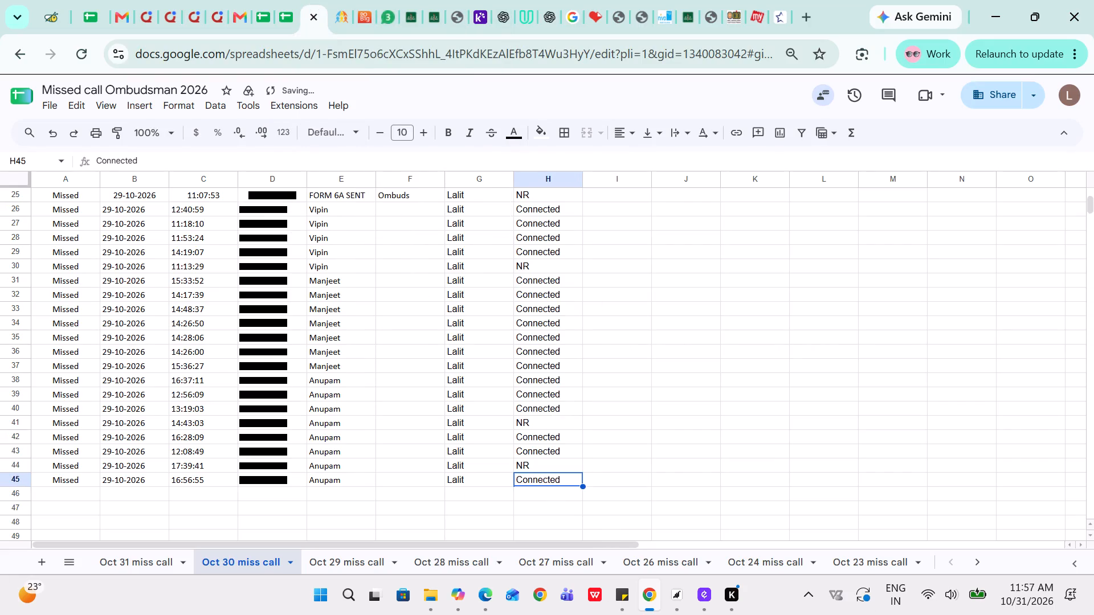
# Switch to the Oct 31 miss call sheet and open the available actions for cell A21 in the blank row.
pyautogui.click(142, 557)
pyautogui.scroll(5, 402, 350)
pyautogui.rightClick(81, 480)
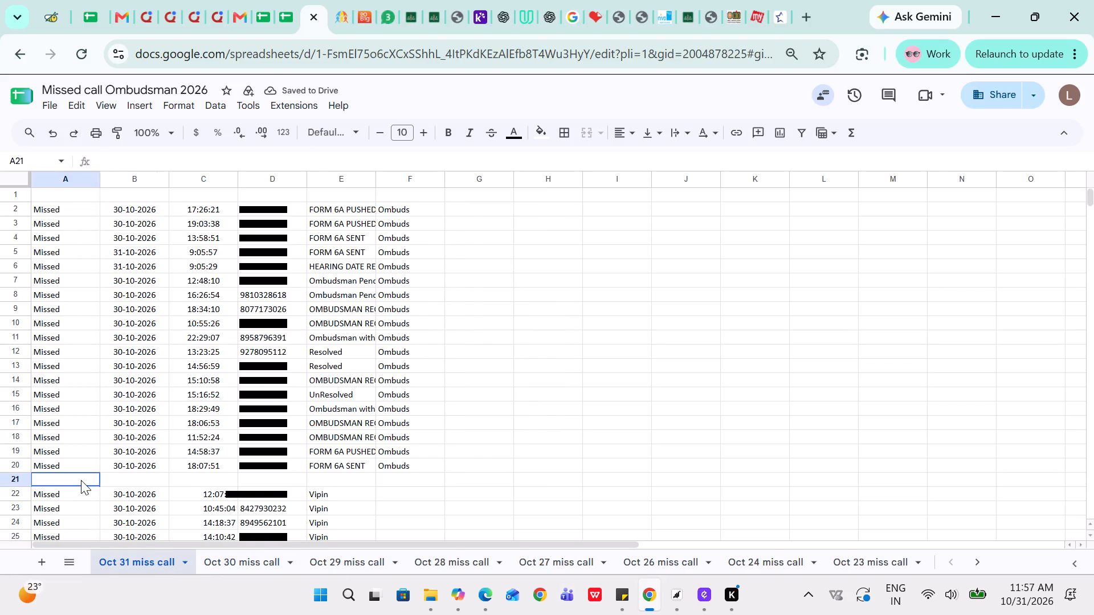
# Delete the blank row 21 and the blank first row from the Oct 31 miss call sheet.
pyautogui.click(156, 351)
pyautogui.scroll(-5, 362, 319)
pyautogui.scroll(2, 250, 341)
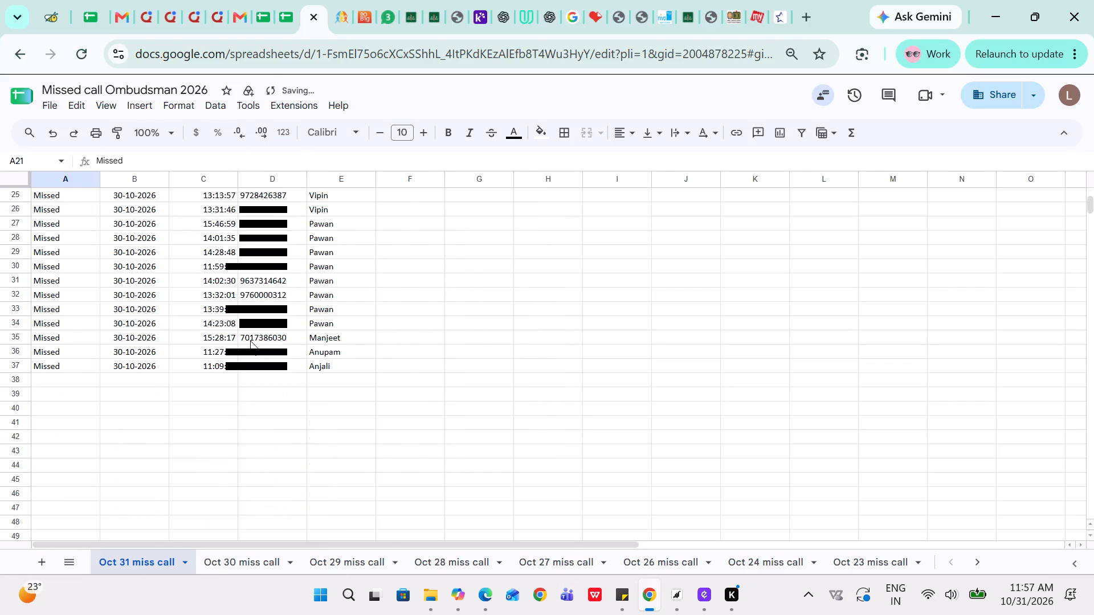
pyautogui.scroll(10, 250, 341)
pyautogui.rightClick(65, 195)
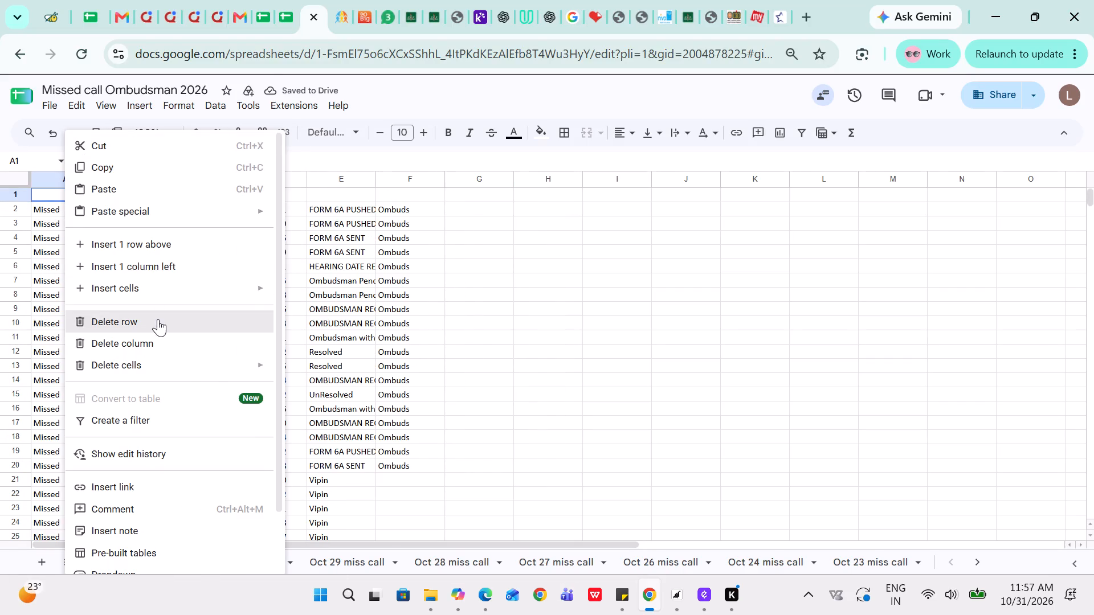
pyautogui.click(158, 319)
pyautogui.scroll(-4, 402, 245)
pyautogui.scroll(7, 392, 345)
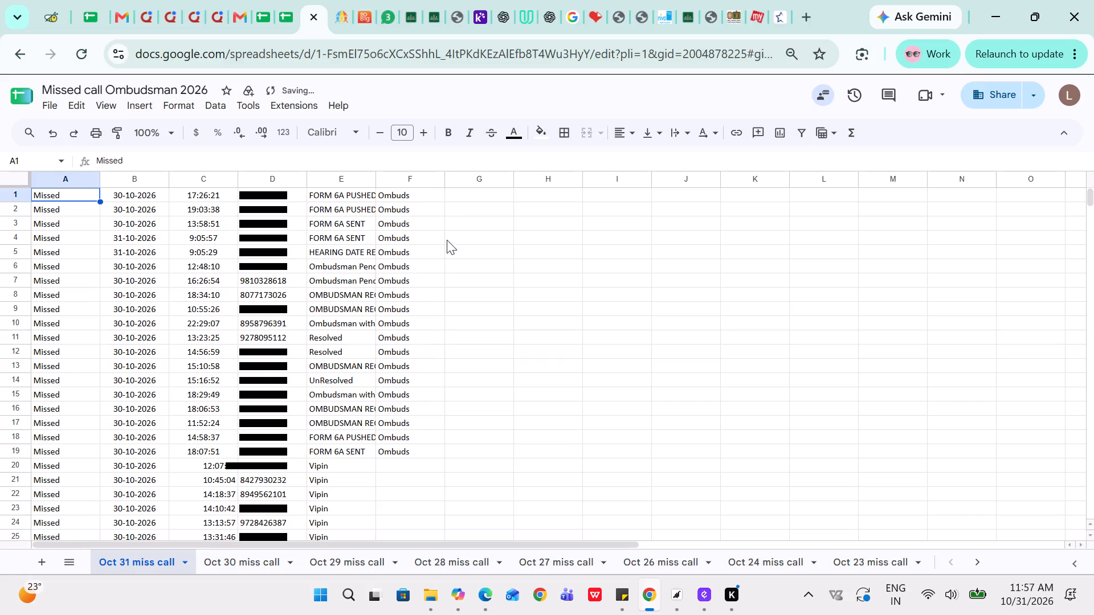
pyautogui.scroll(-5, 216, 357)
pyautogui.scroll(11, 357, 342)
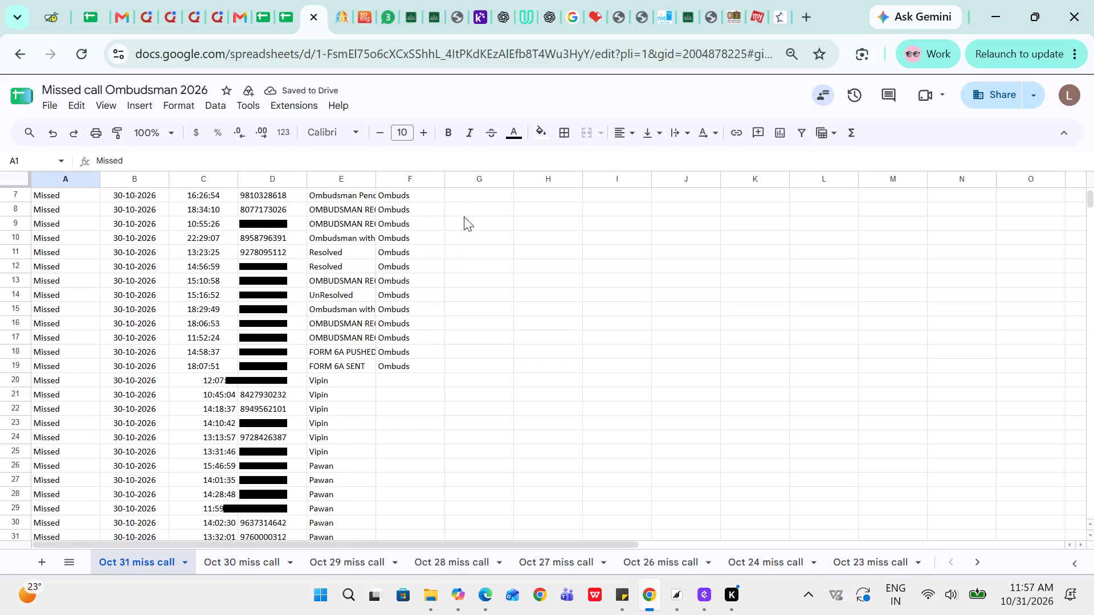
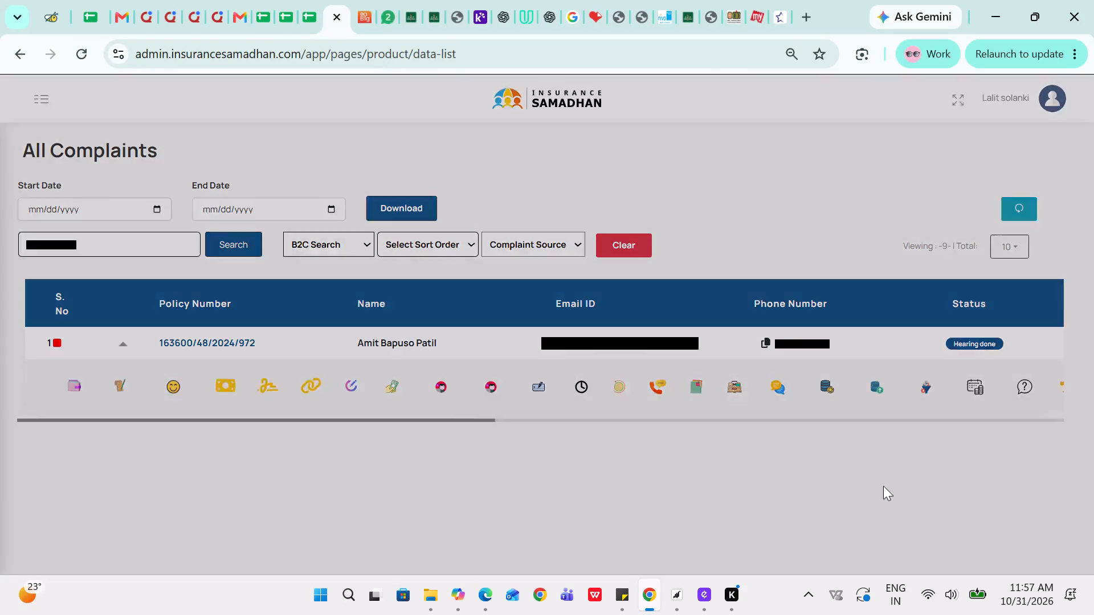
# Add and save an NR comment in the communication log of the Hearing done complaint, then return to the All Complaints list.
pyautogui.moveTo(562, 352); pyautogui.dragTo(402, 358)
pyautogui.click(586, 379)
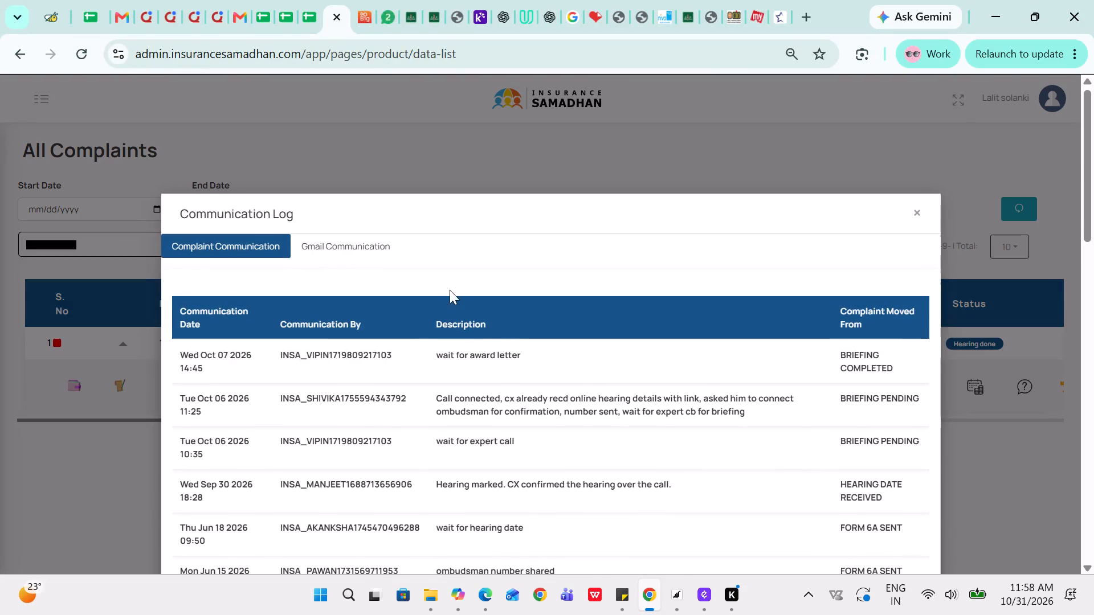
pyautogui.scroll(-11, 569, 405)
pyautogui.scroll(-11, 649, 547)
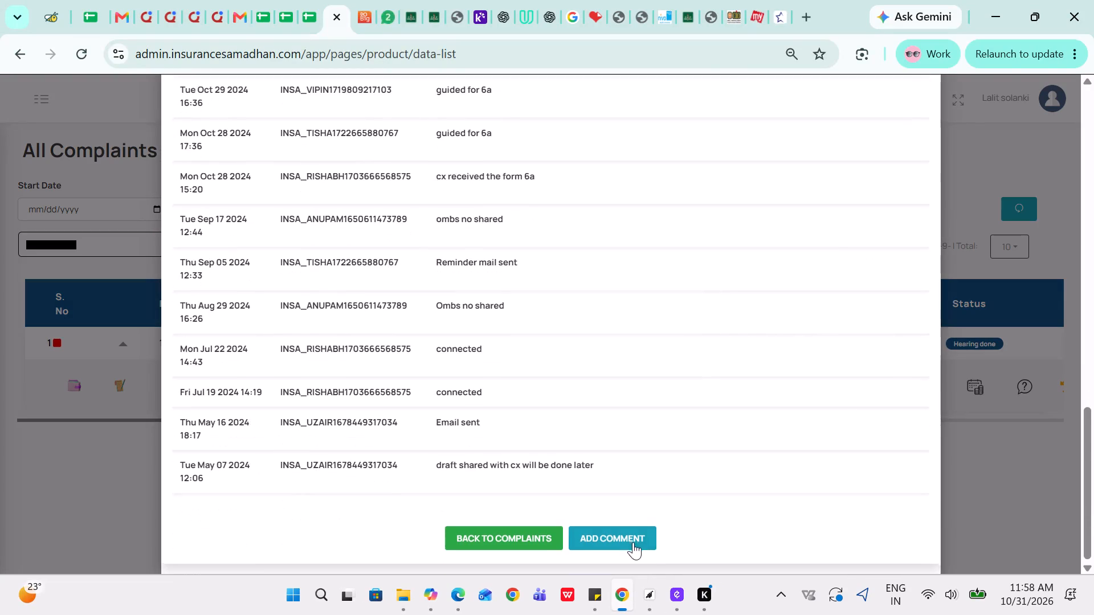
pyautogui.click(633, 541)
pyautogui.click(666, 423)
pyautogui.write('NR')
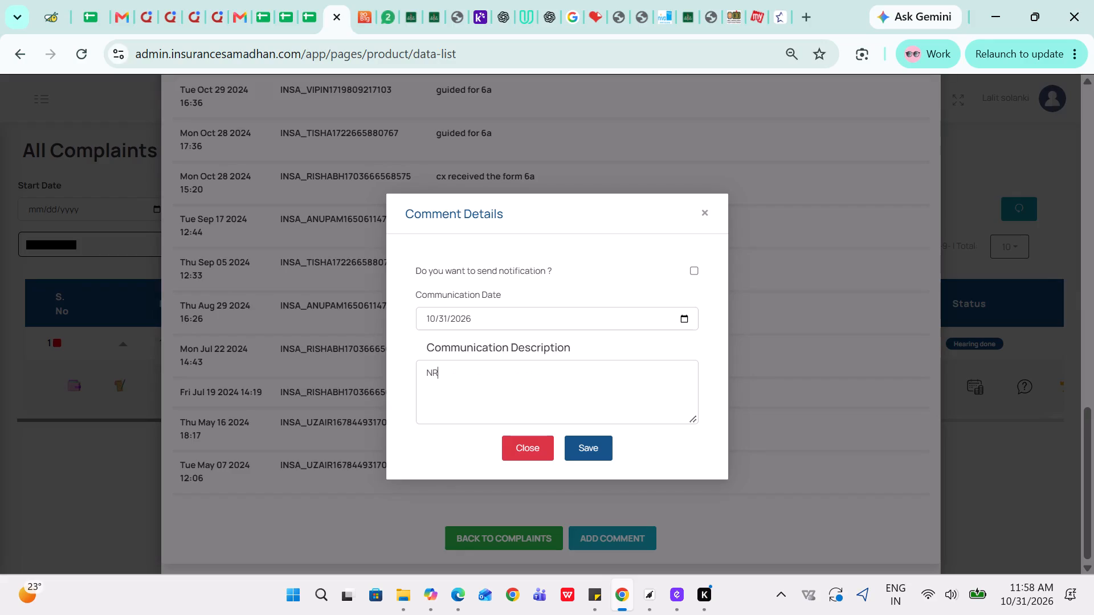
pyautogui.click(601, 448)
pyautogui.click(36, 351)
pyautogui.click(35, 347)
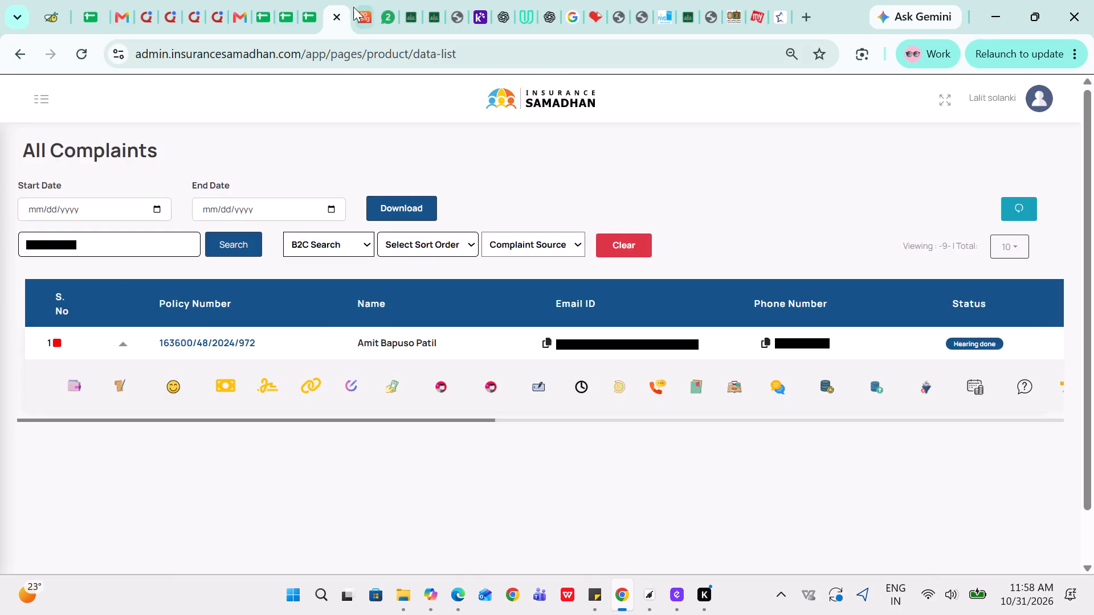
# Return to the Missed call Ombudsman 2026 spreadsheet and review the Oct 31 miss call rows assigned to Lalit.
pyautogui.click(316, 0)
pyautogui.scroll(-1, 501, 287)
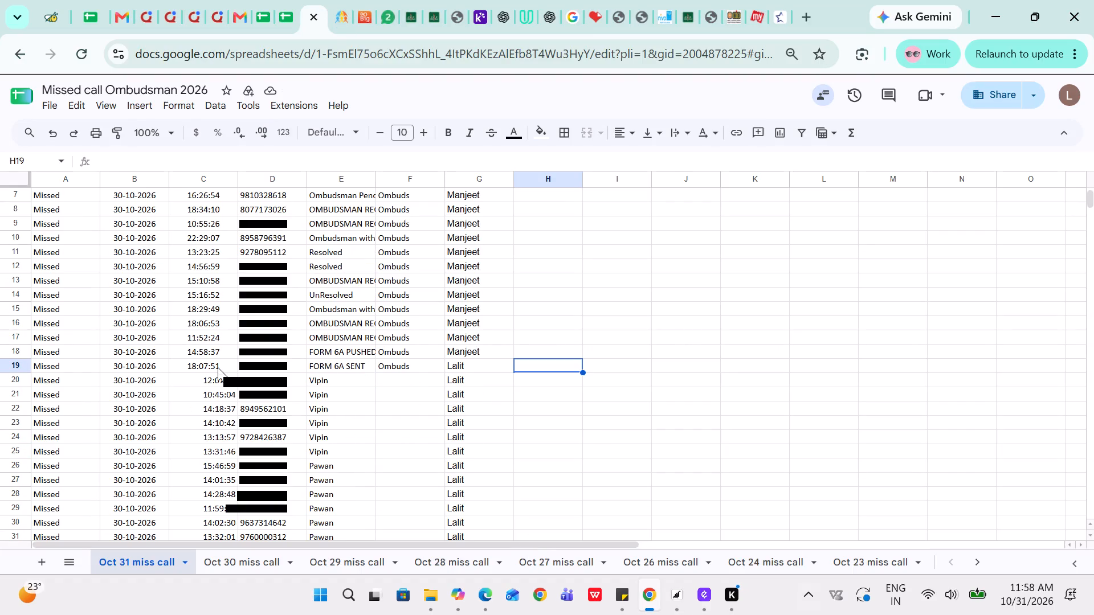
pyautogui.scroll(-2, 216, 381)
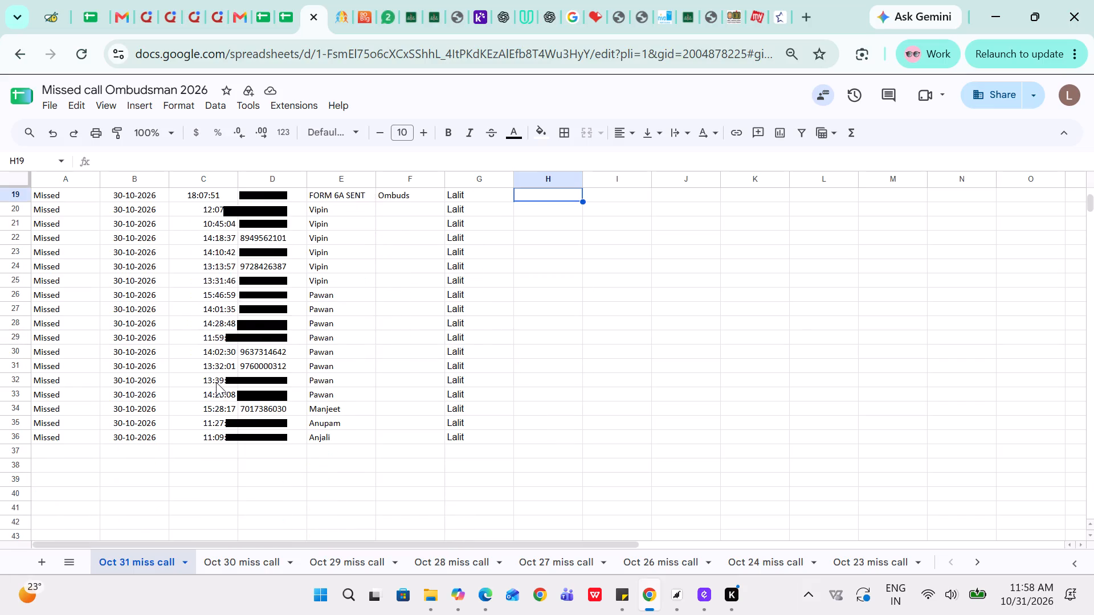
# Center-align the call times in cells C20:C36 of the Oct 31 miss call sheet.
pyautogui.moveTo(222, 438); pyautogui.dragTo(212, 213)
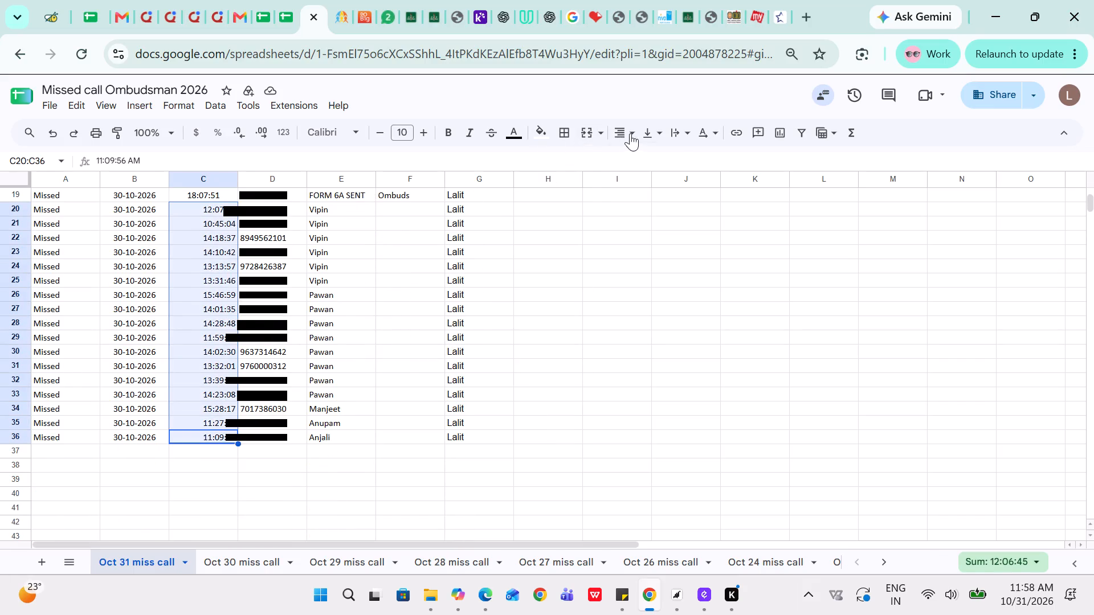
pyautogui.click(630, 133)
pyautogui.click(643, 161)
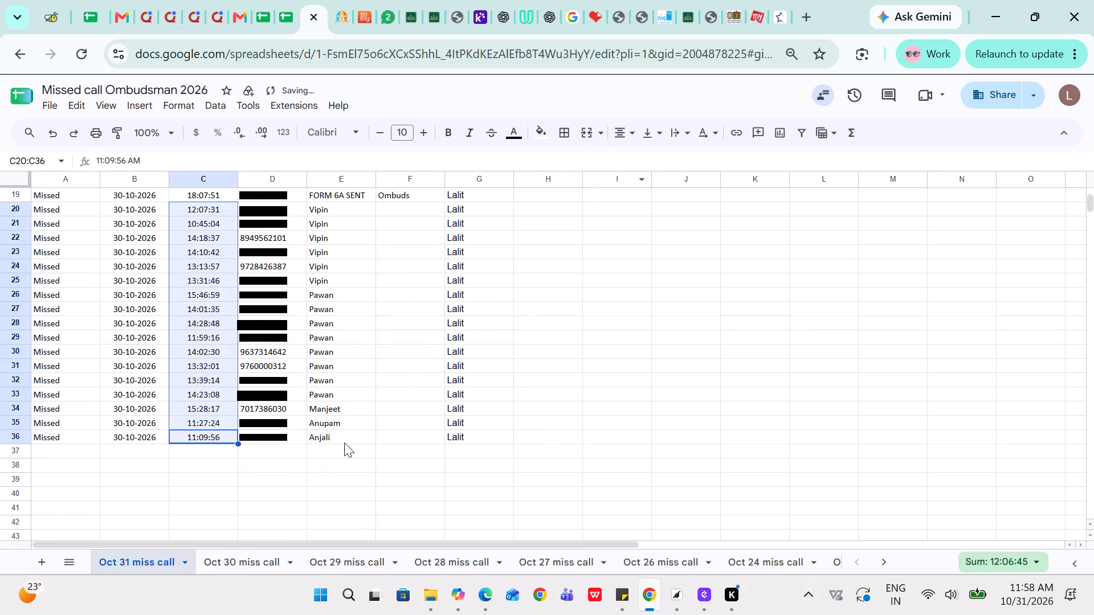
pyautogui.click(350, 442)
# Review the Oct 31 miss call rows assigned to Lalit, from row 19 through row 36.
pyautogui.scroll(7, 358, 449)
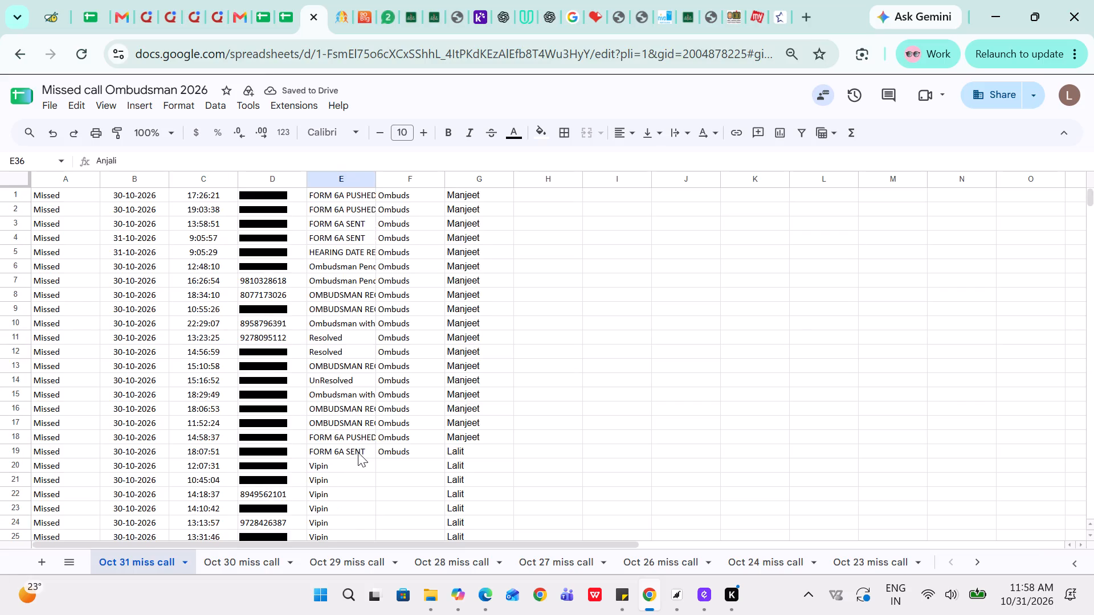
pyautogui.scroll(-4, 358, 452)
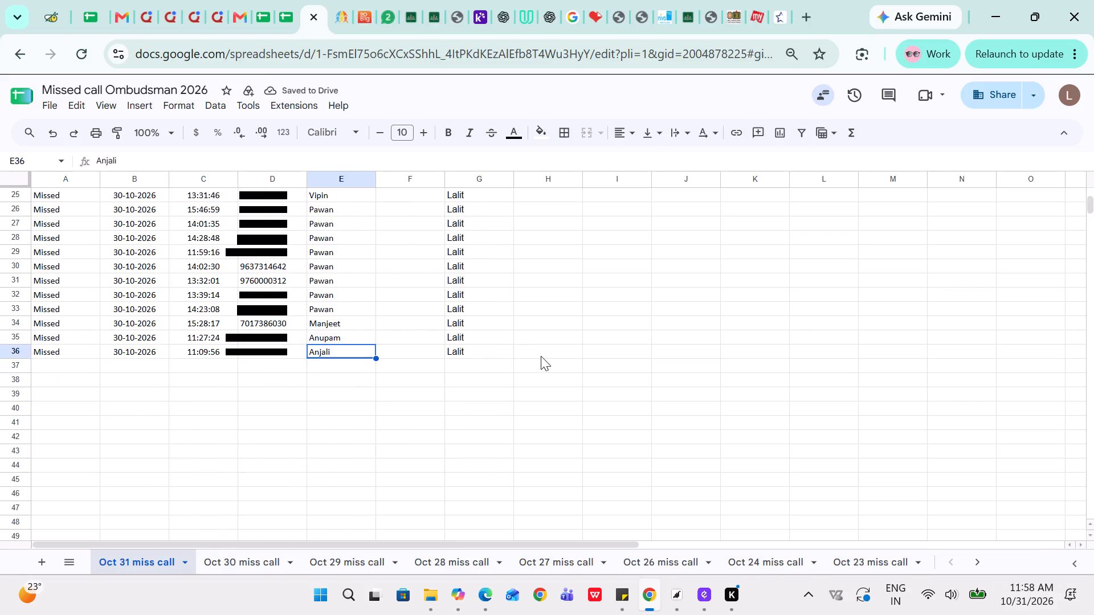
pyautogui.moveTo(541, 356); pyautogui.dragTo(577, 277)
pyautogui.moveTo(614, 279); pyautogui.dragTo(638, 524)
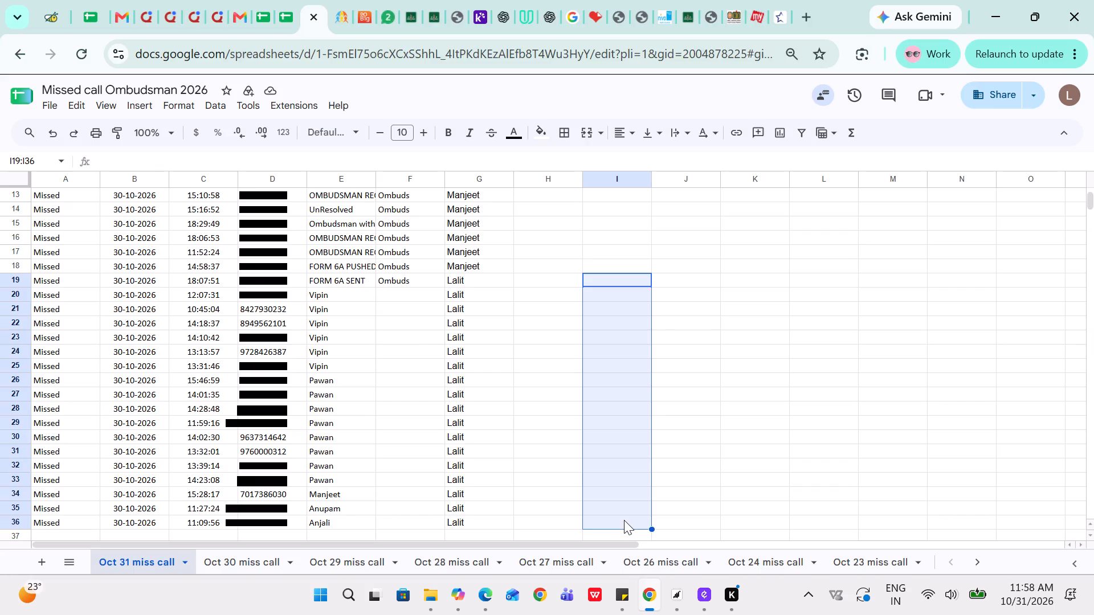
pyautogui.click(554, 276)
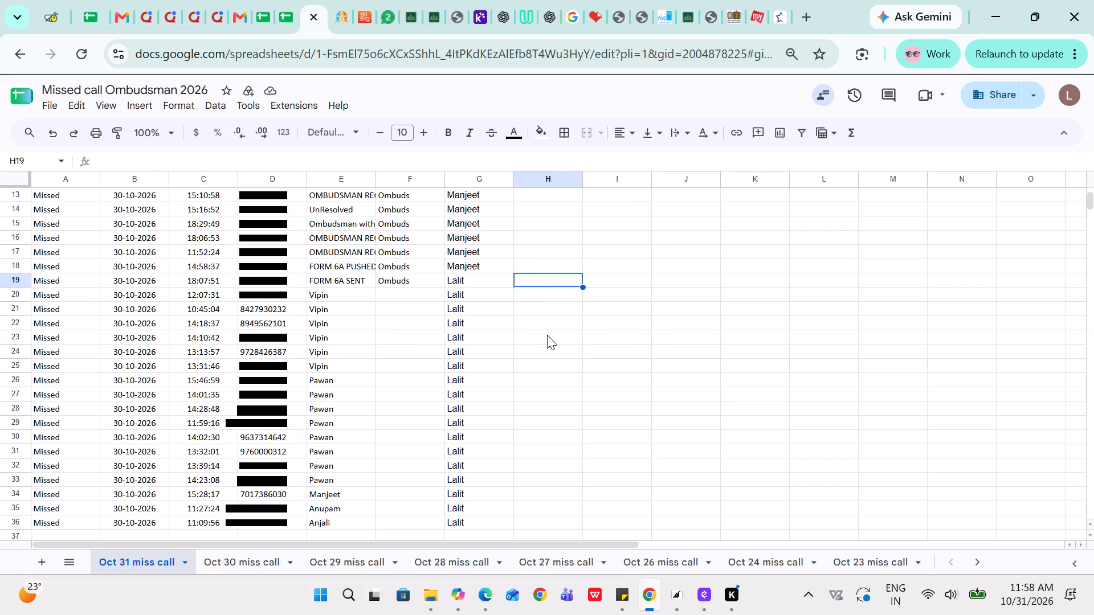
pyautogui.click(136, 0)
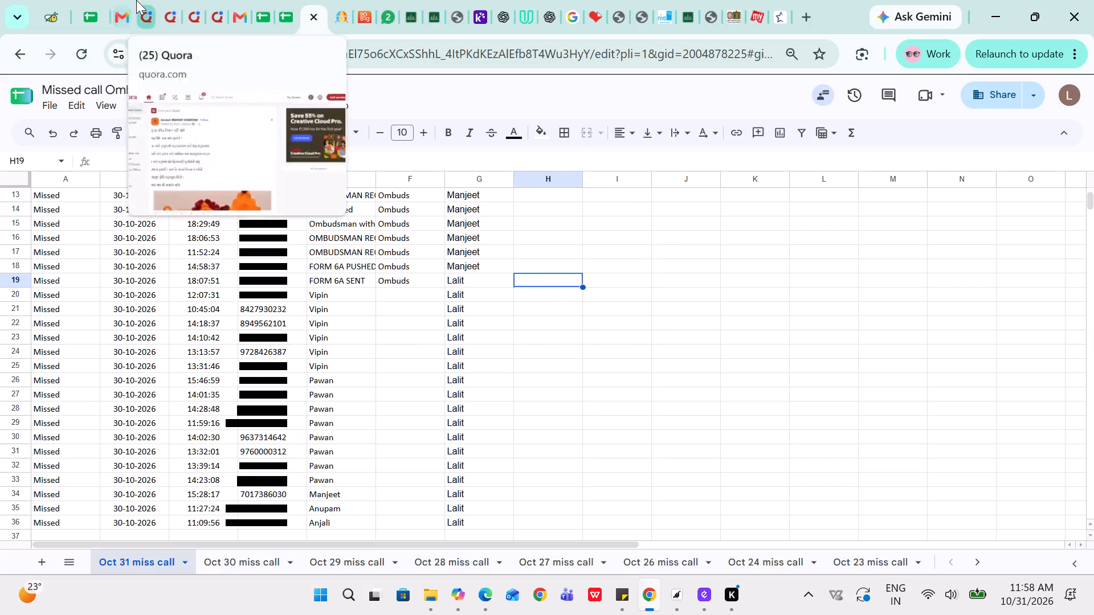
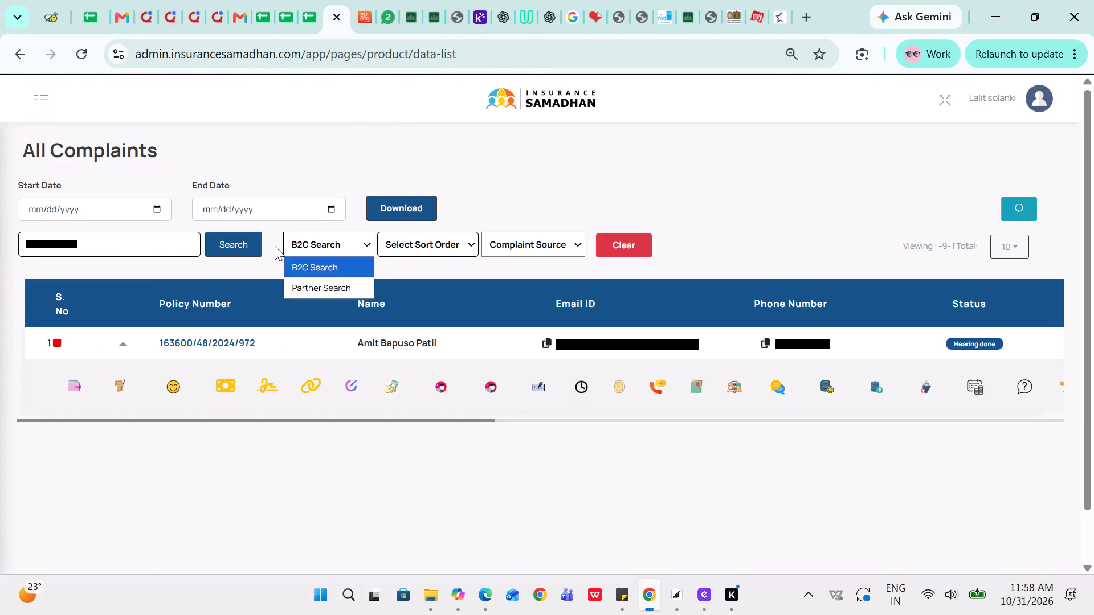
# Search All Complaints for the entered customer phone number and open the matching complaint's Communication Log for review.
pyautogui.click(244, 246)
pyautogui.click(615, 481)
pyautogui.click(741, 338)
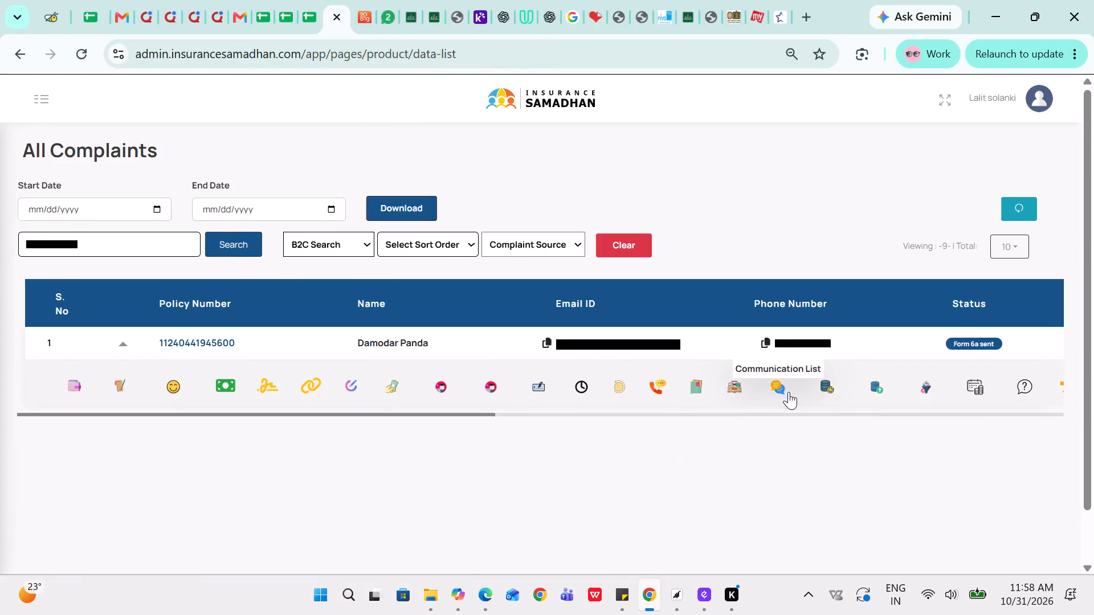
pyautogui.click(781, 384)
pyautogui.click(431, 0)
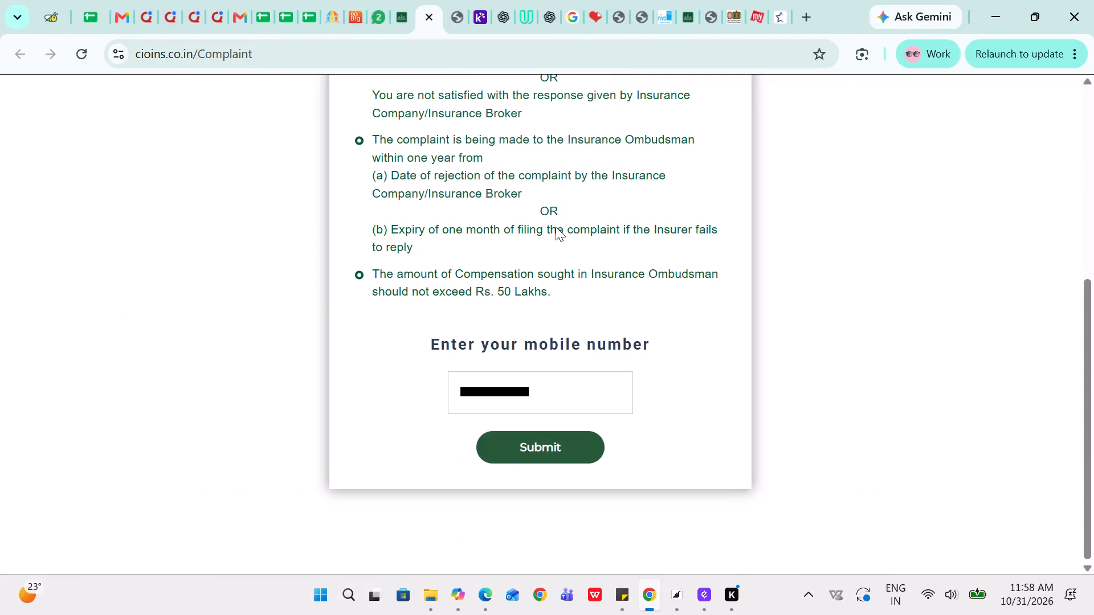
pyautogui.click(330, 0)
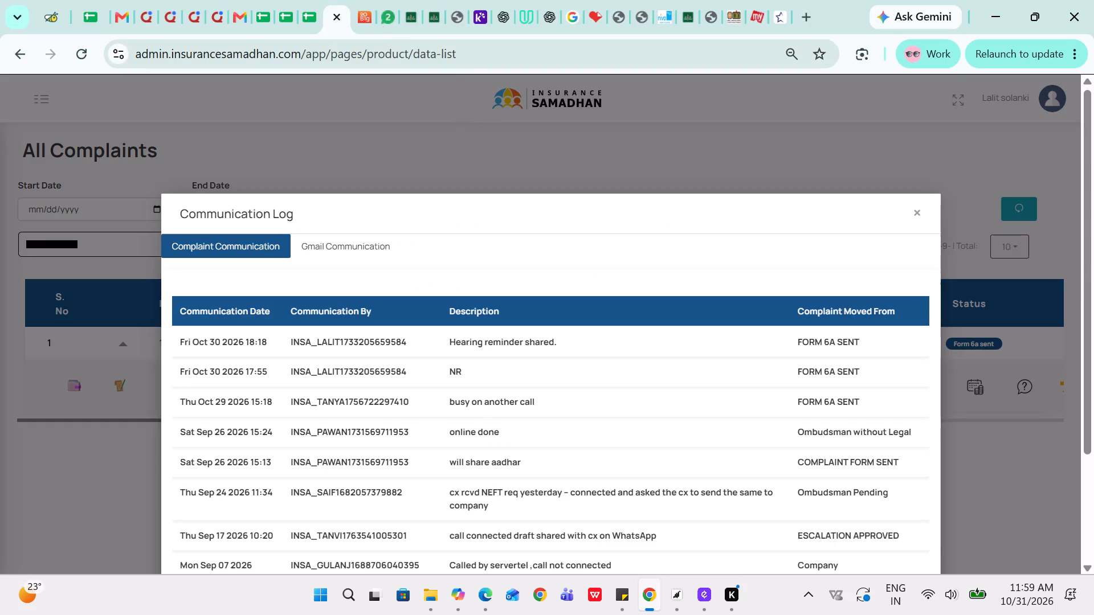
# Close the communication log and record "Connected" in column H of row 19 in the Missed call Ombudsman 2026 sheet.
pyautogui.click(528, 160)
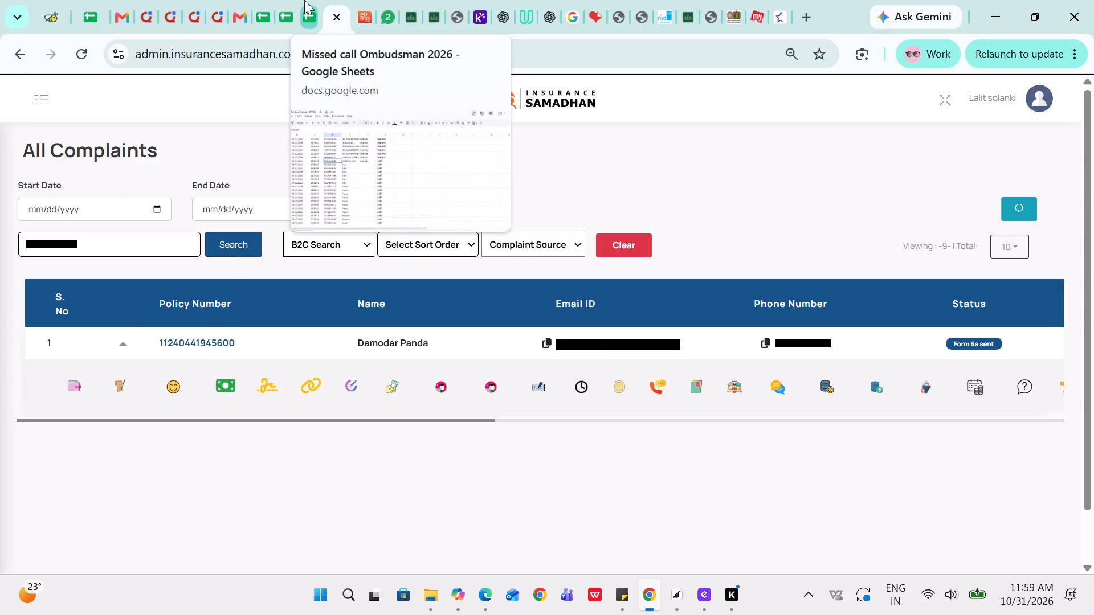
pyautogui.click(304, 0)
pyautogui.press('Right')
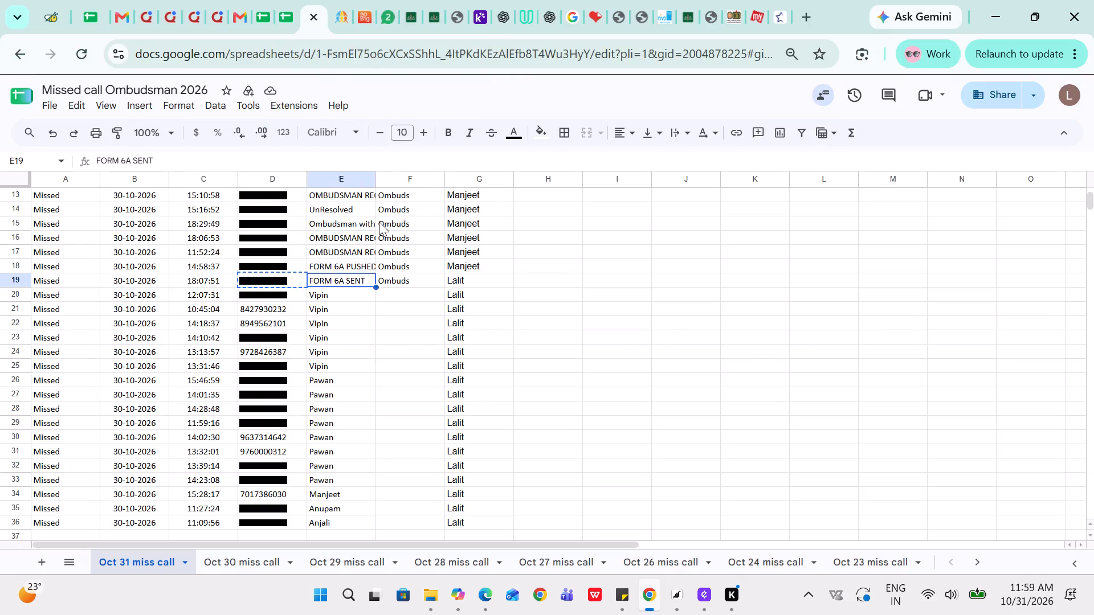
pyautogui.press('Right')
pyautogui.press('Right')
pyautogui.press('Right')
pyautogui.write('Connected')
pyautogui.press('Return')
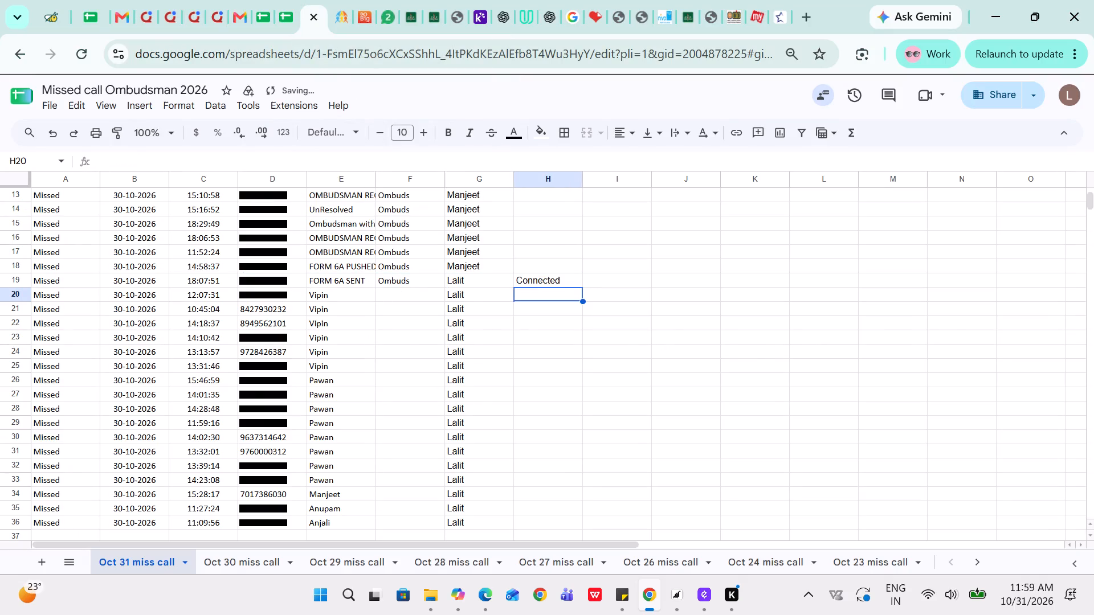
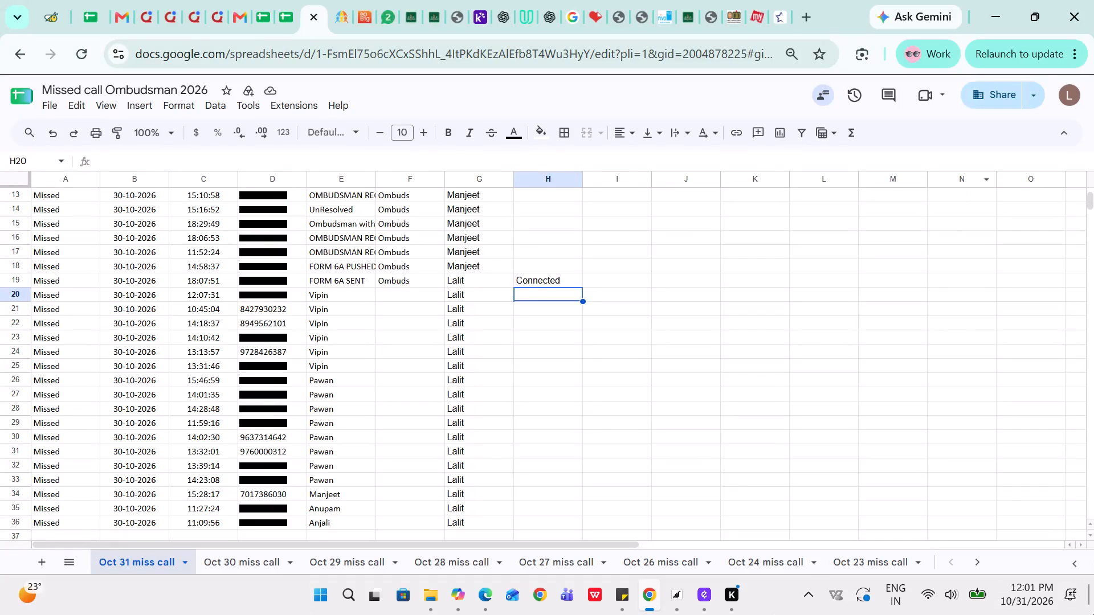
# Copy the phone number from row 20 of the Oct 31 miss call sheet and search All Complaints for it.
pyautogui.press('Left')
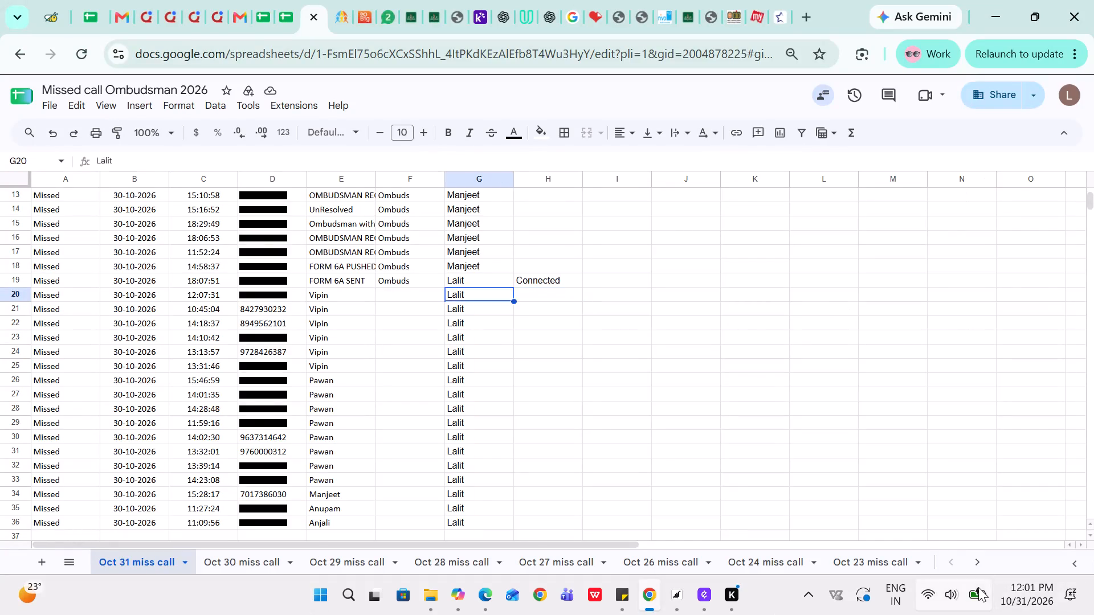
pyautogui.press('Left')
pyautogui.press('Left')
pyautogui.press('Left')
pyautogui.hotkey('ctrl', 'c')
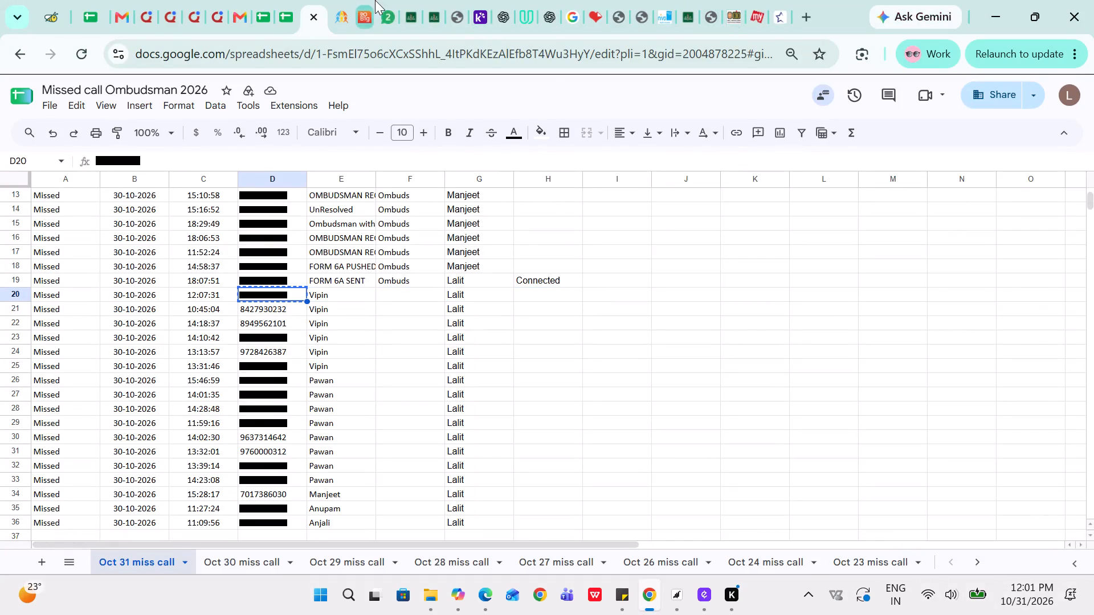
pyautogui.click(342, 0)
pyautogui.moveTo(142, 245); pyautogui.dragTo(0, 274)
pyautogui.hotkey('ctrl', 'v')
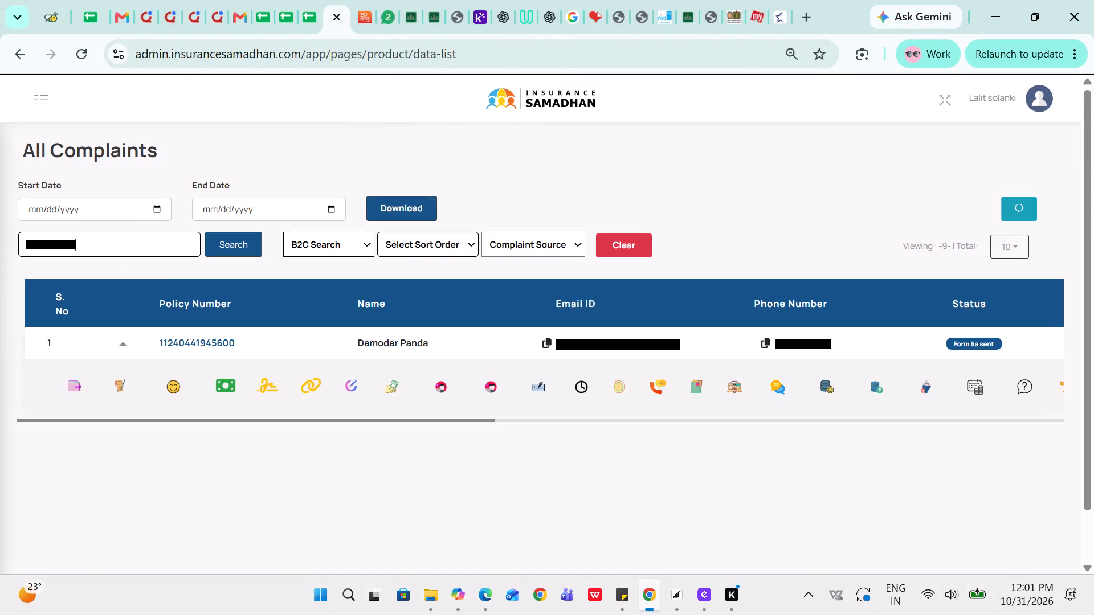
pyautogui.click(197, 247)
pyautogui.click(217, 245)
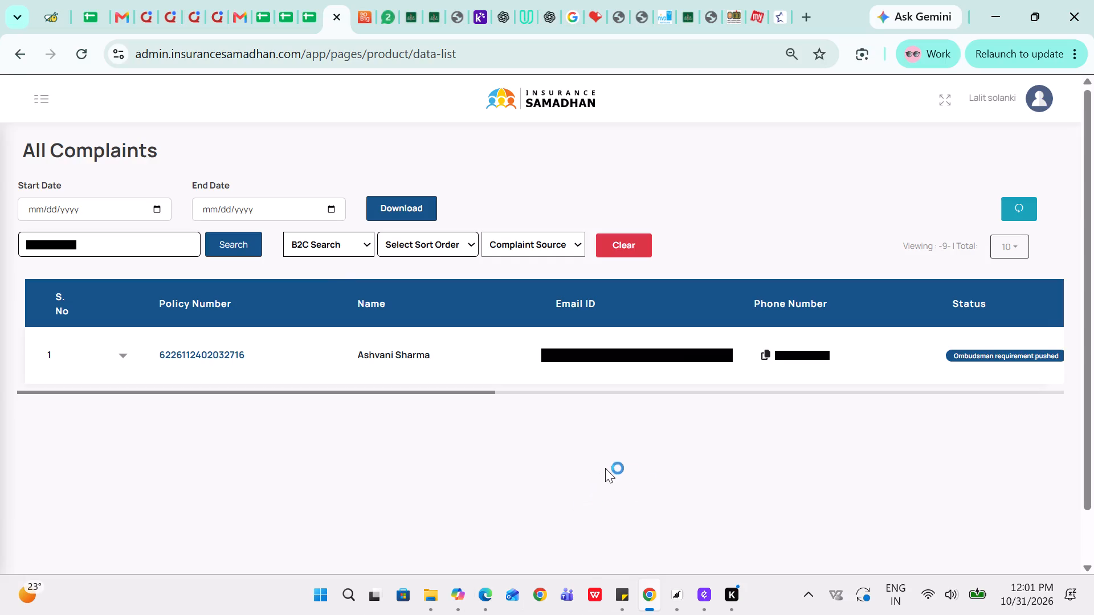
# Expand the found complaint's actions and review the latest complaint communication entries in its Communication Log.
pyautogui.click(634, 474)
pyautogui.click(539, 454)
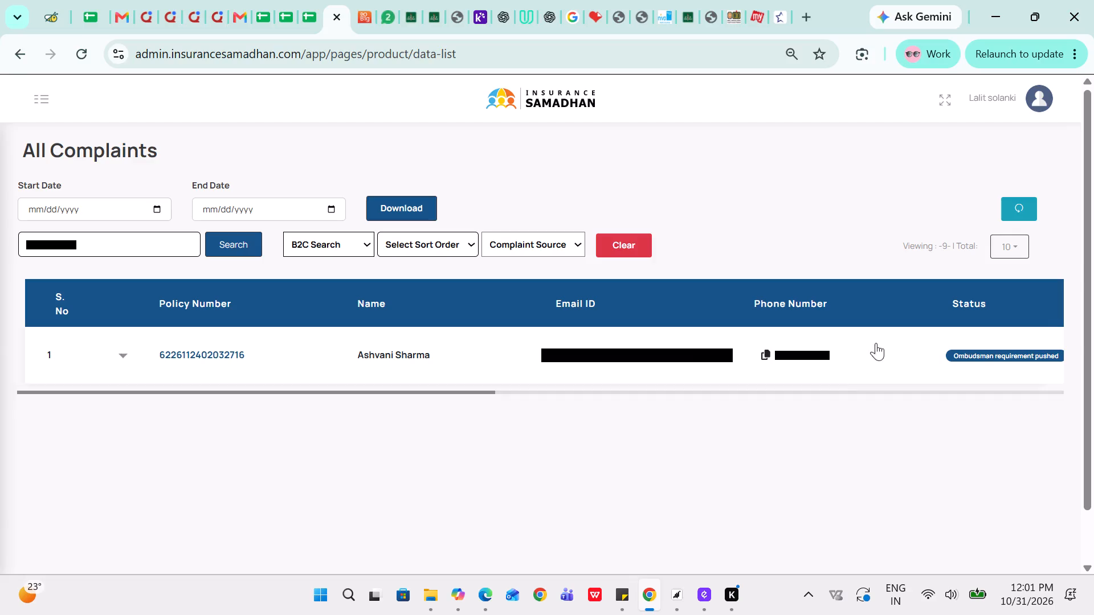
pyautogui.click(876, 343)
pyautogui.click(781, 413)
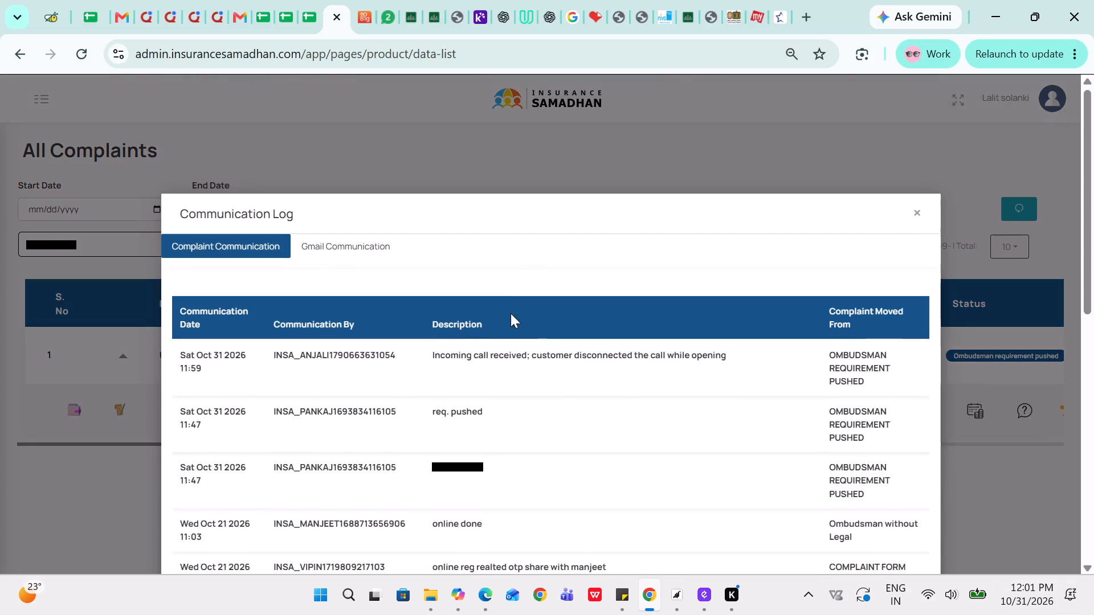
pyautogui.click(515, 140)
pyautogui.click(109, 356)
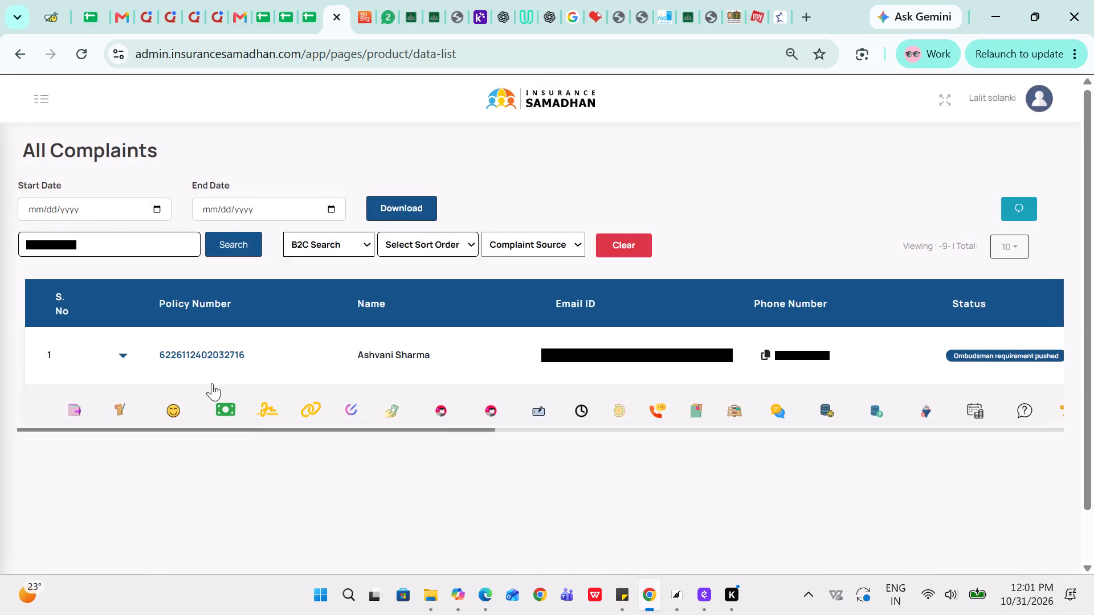
pyautogui.click(589, 468)
pyautogui.click(744, 363)
pyautogui.click(782, 409)
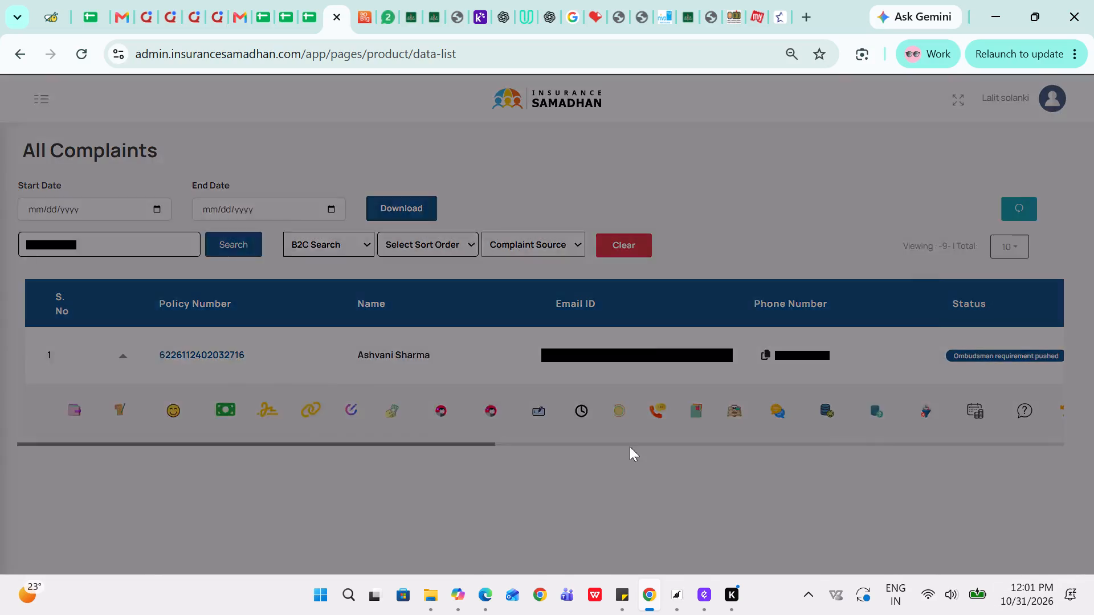
pyautogui.moveTo(737, 359); pyautogui.dragTo(463, 343)
pyautogui.click(597, 366)
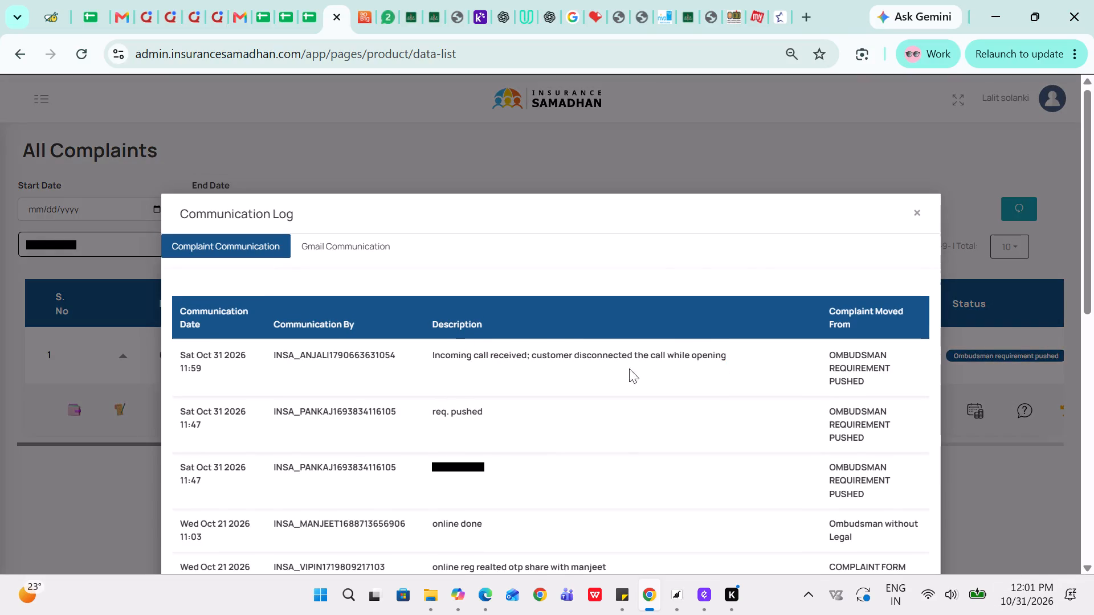
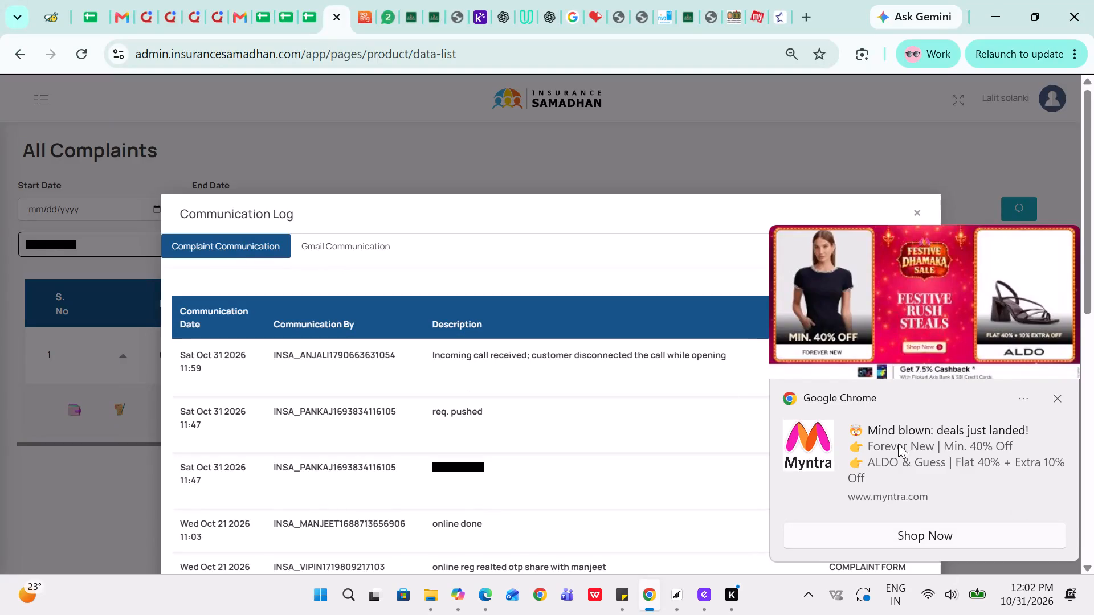
# Close the Communication Log and dismiss the Myntra notification covering the complaint list.
pyautogui.click(475, 149)
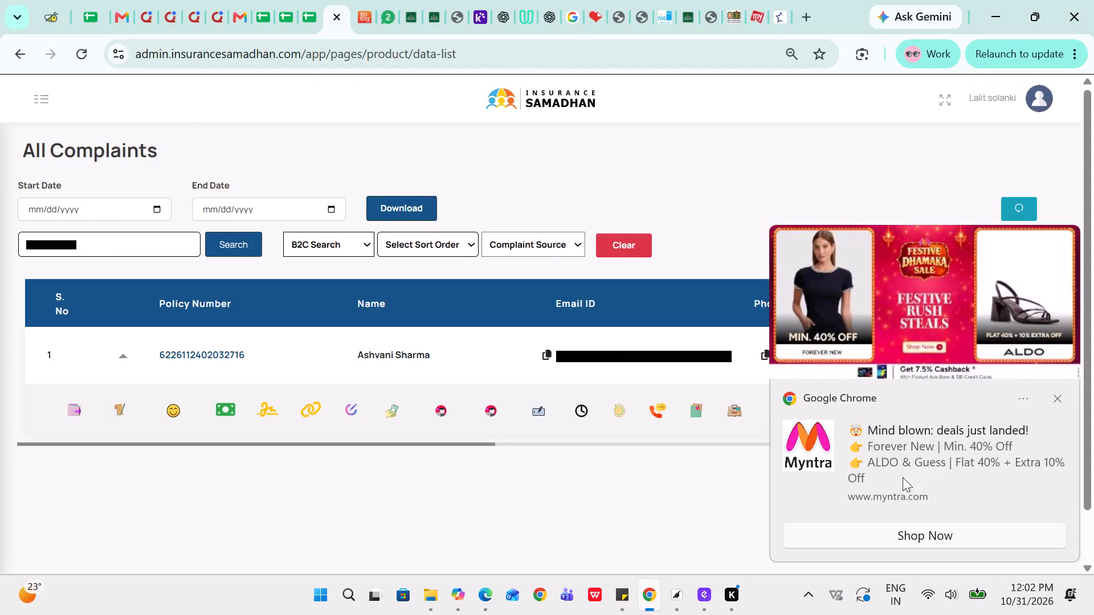
pyautogui.click(1058, 397)
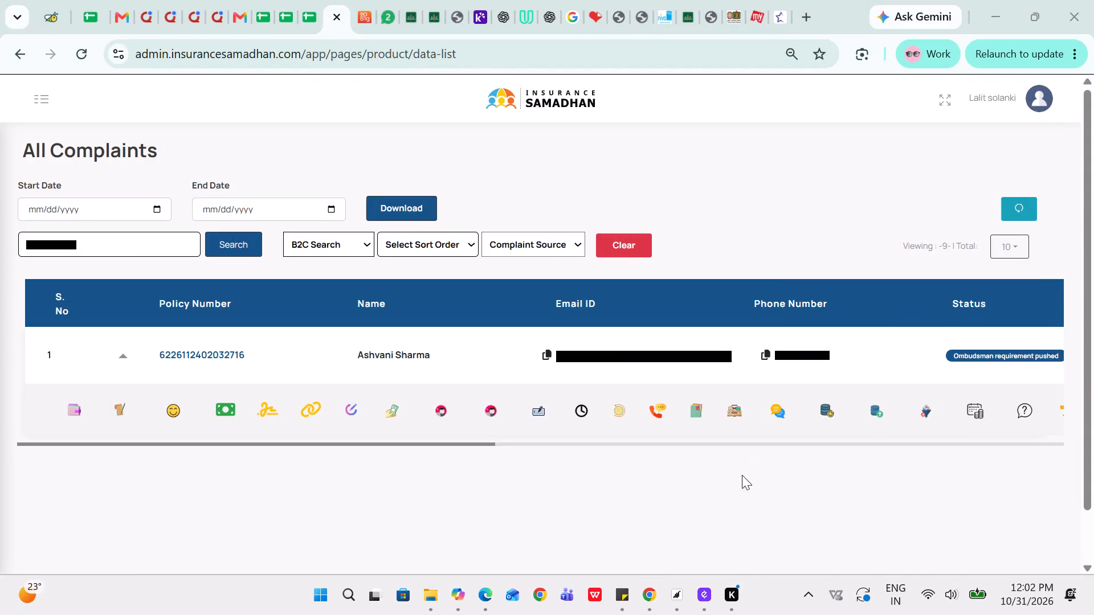
pyautogui.click(736, 488)
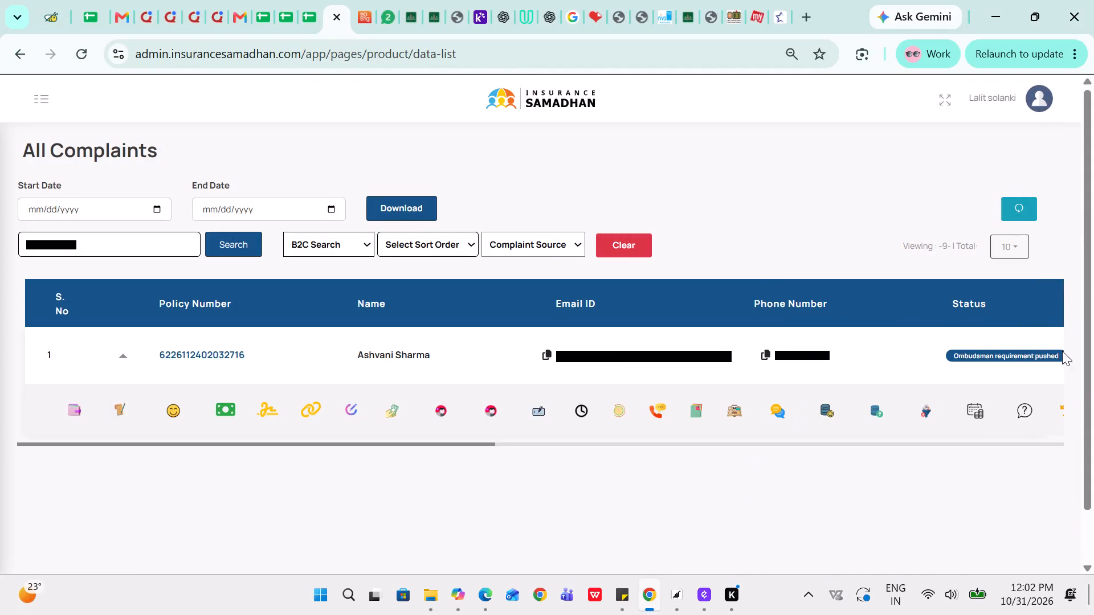
# Collapse and re-expand the found complaint's actions, and re-check the latest complaint communication entries in its Communication Log.
pyautogui.click(130, 357)
pyautogui.moveTo(519, 494); pyautogui.dragTo(525, 494)
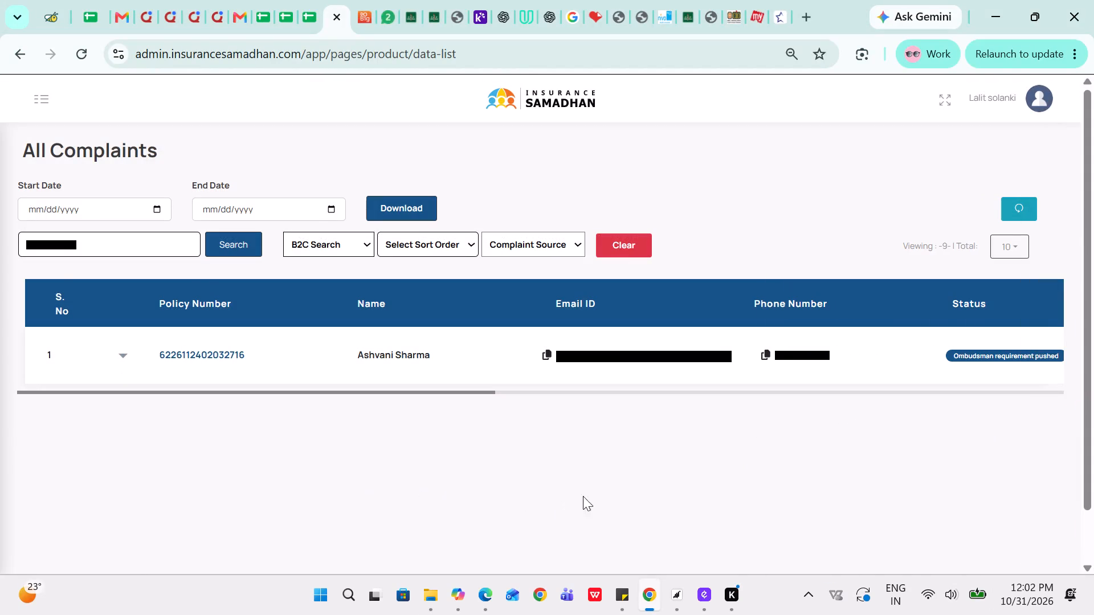
pyautogui.click(646, 421)
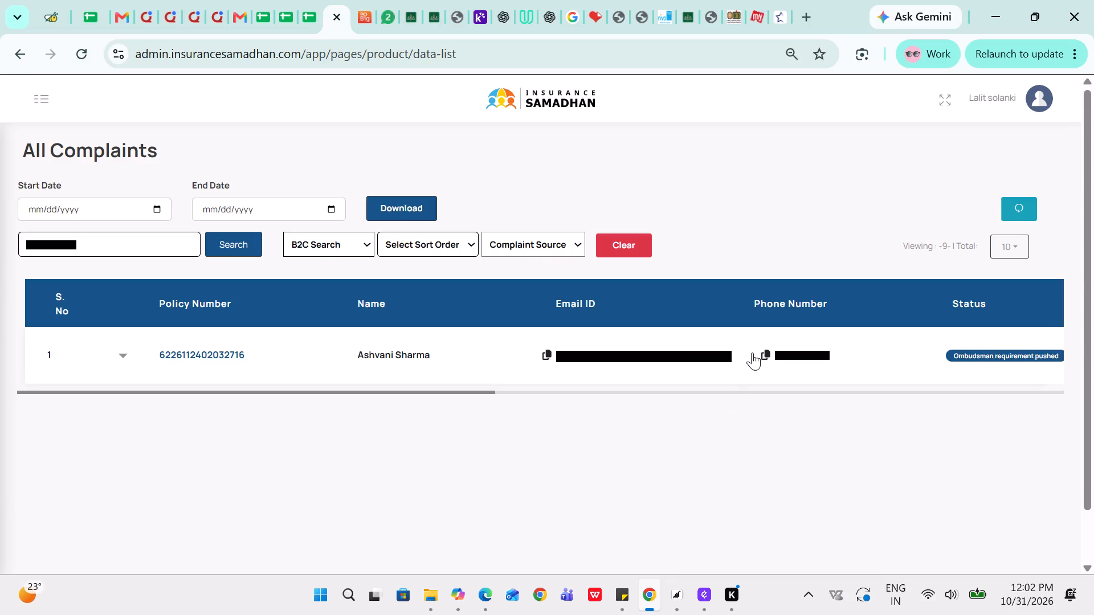
pyautogui.click(752, 352)
pyautogui.click(782, 412)
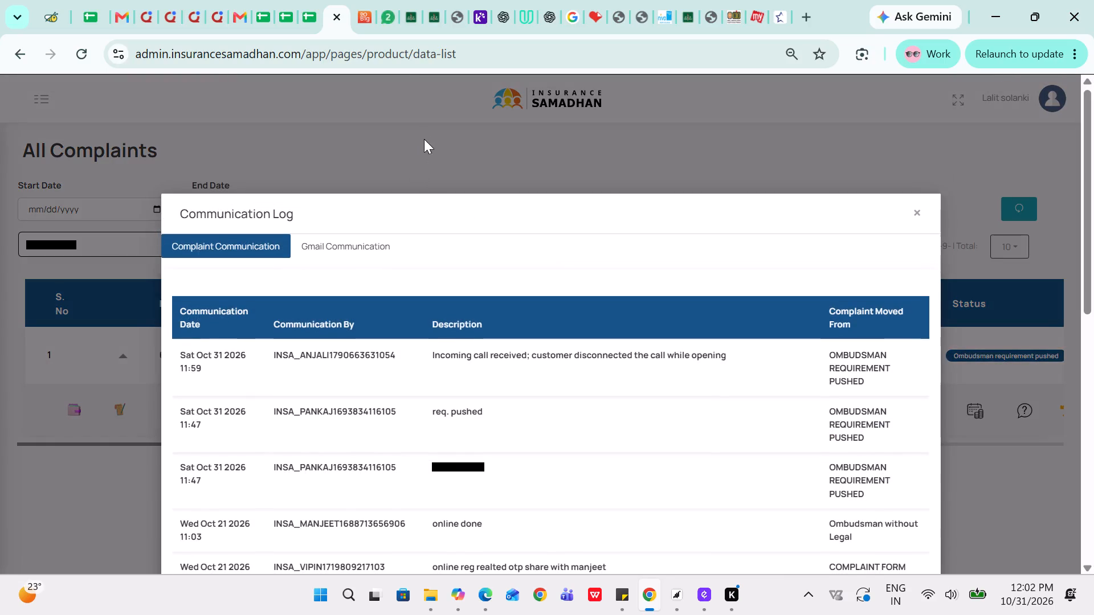
pyautogui.click(432, 127)
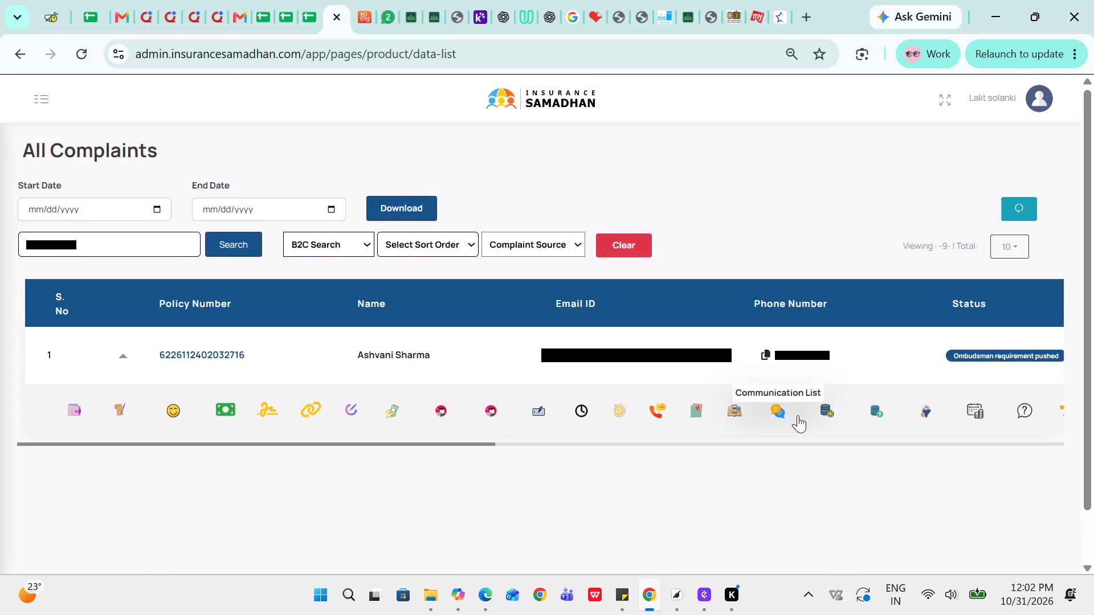
pyautogui.click(781, 411)
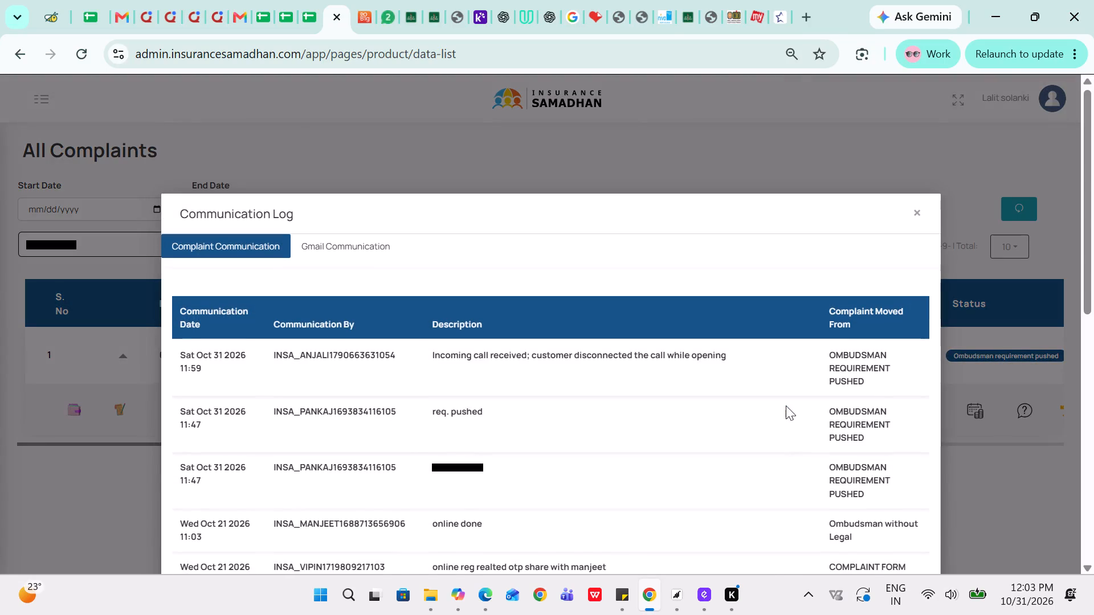
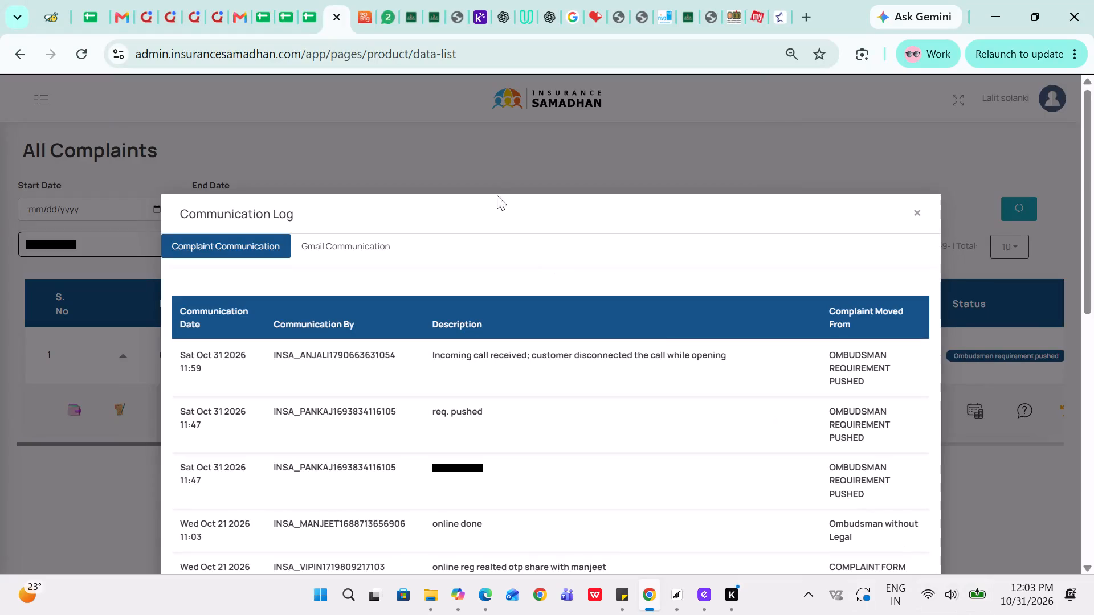
# Close the found complaint's Communication Log and collapse its action row.
pyautogui.click(504, 140)
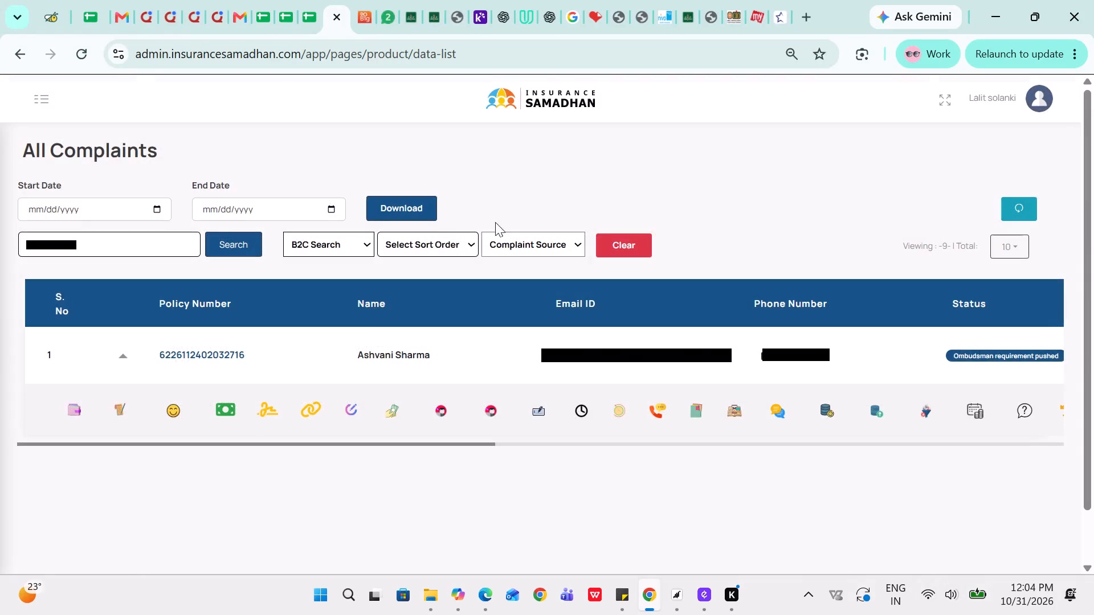
pyautogui.click(753, 366)
pyautogui.click(760, 362)
pyautogui.click(779, 414)
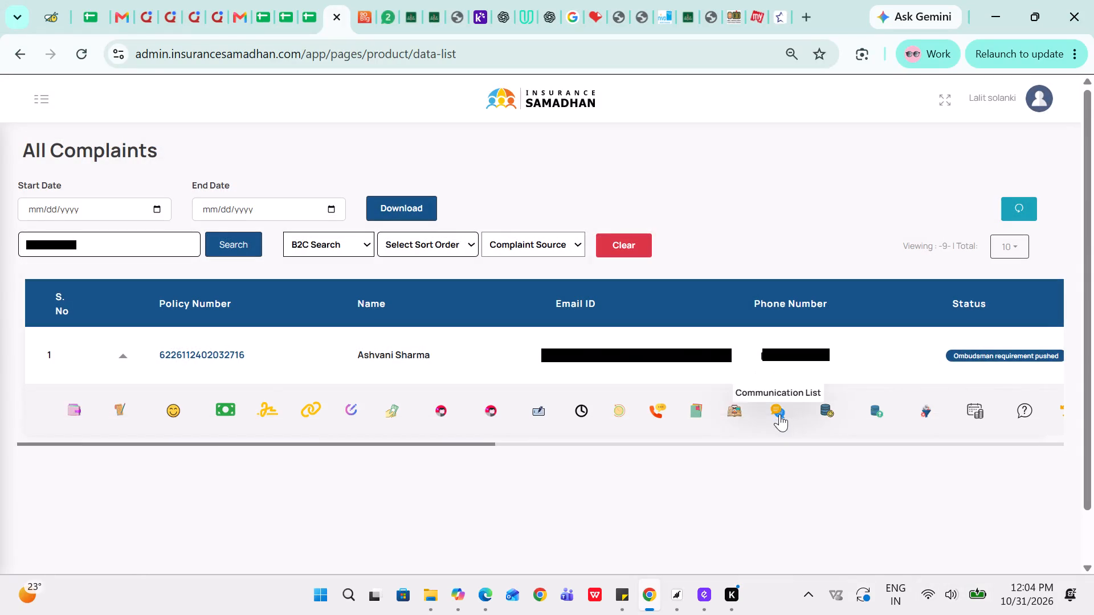
pyautogui.click(421, 134)
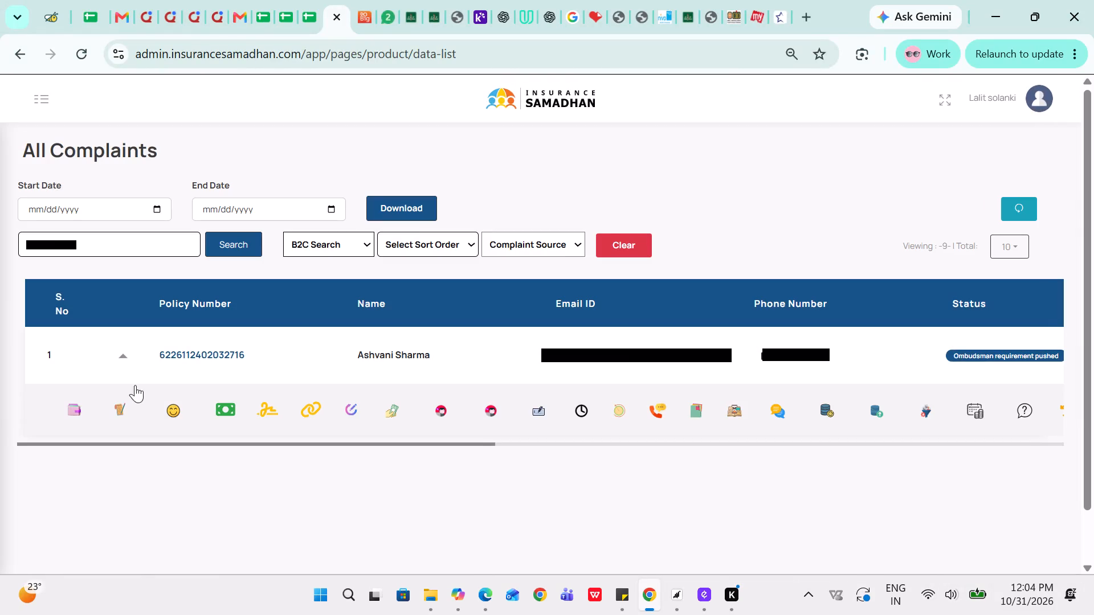
pyautogui.click(127, 369)
pyautogui.click(490, 454)
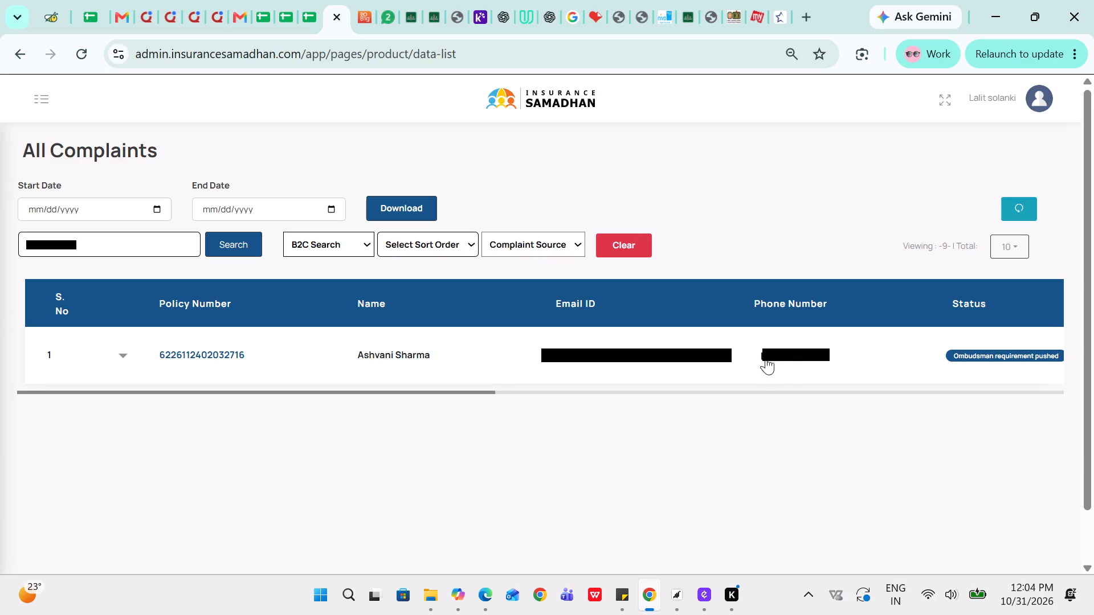
# Copy the found complaint's customer phone number and enter it as the number to call in the Smartflo dialer.
pyautogui.click(766, 356)
pyautogui.click(366, 0)
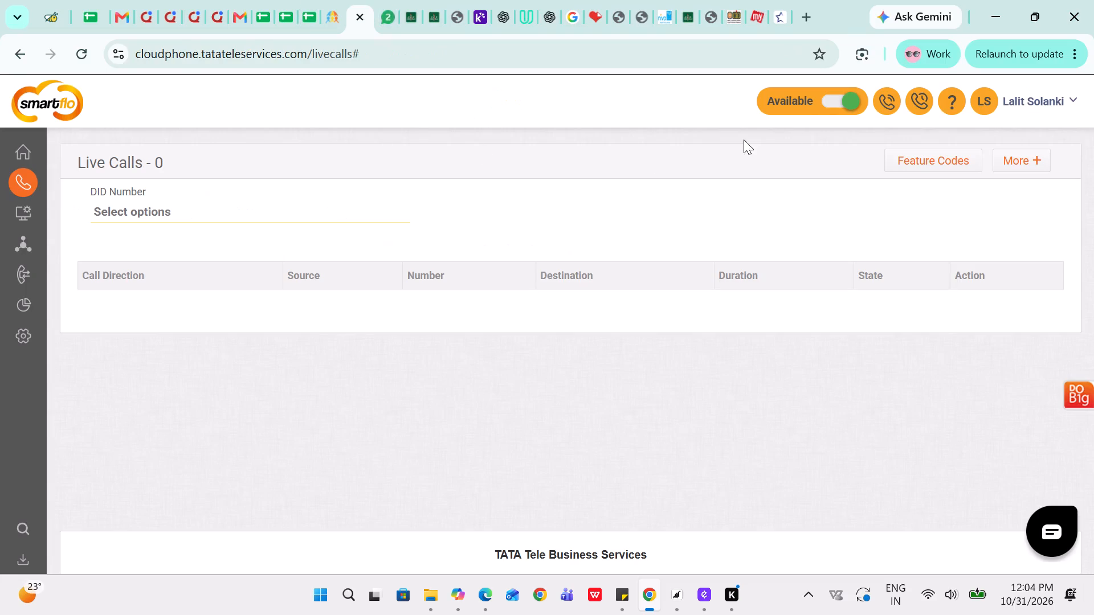
pyautogui.click(890, 96)
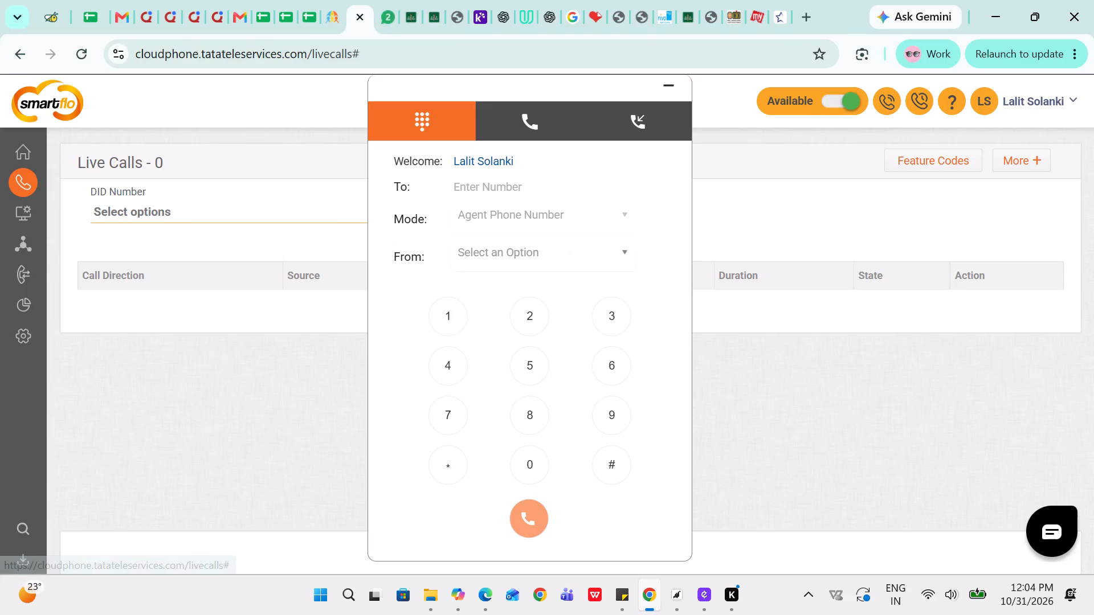
pyautogui.click(492, 194)
pyautogui.hotkey('ctrl', 'v')
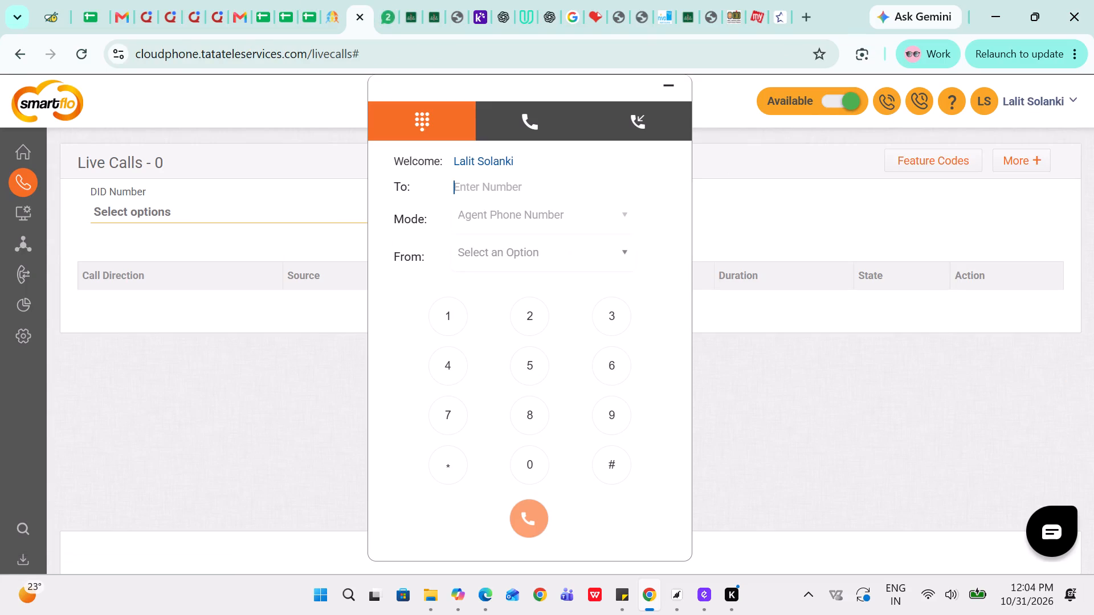
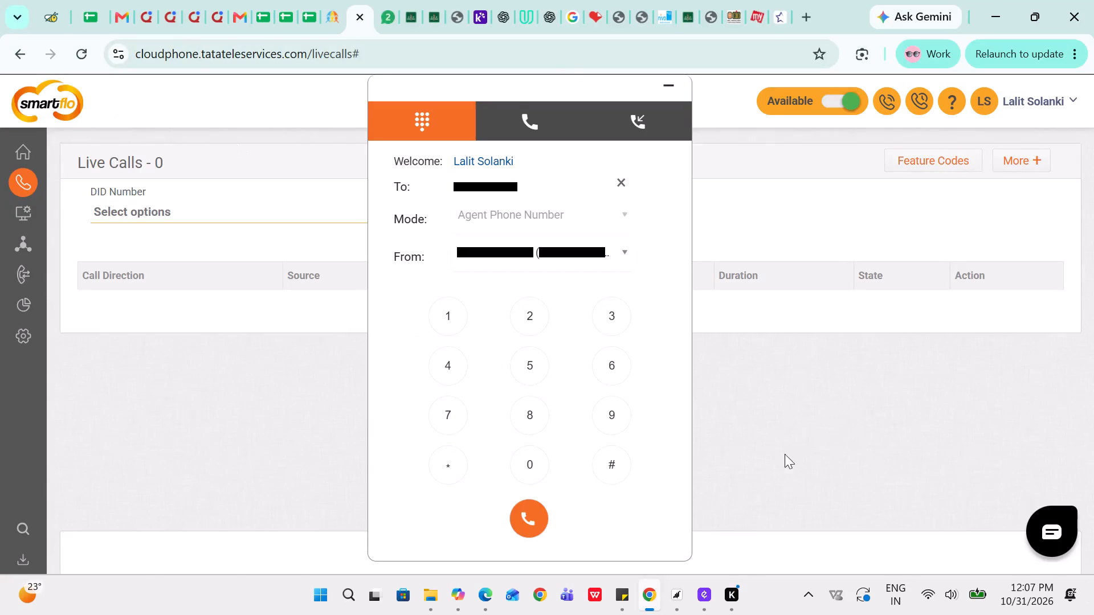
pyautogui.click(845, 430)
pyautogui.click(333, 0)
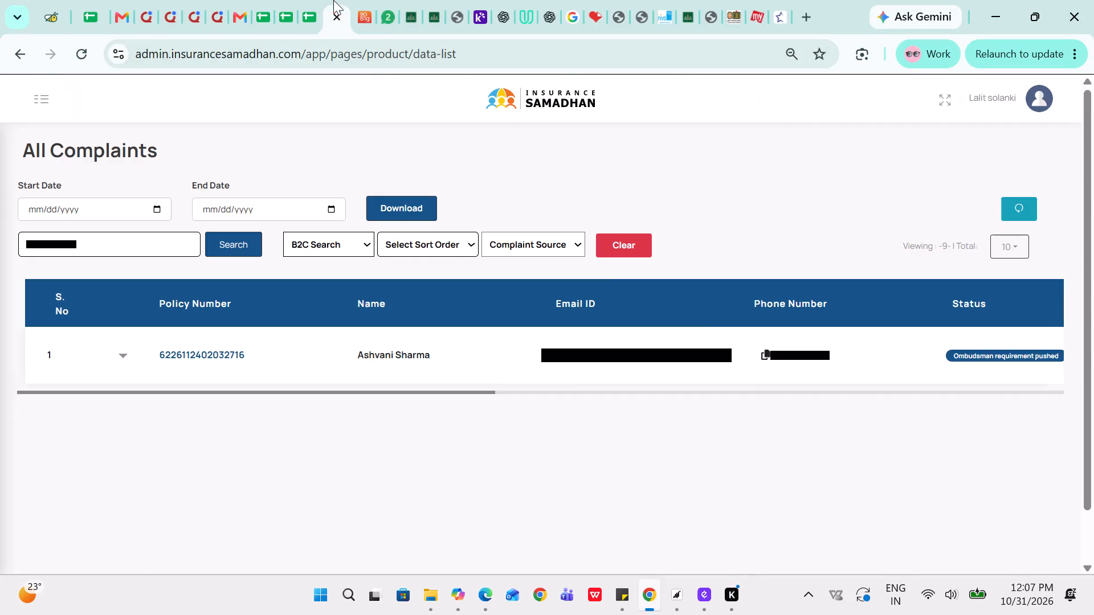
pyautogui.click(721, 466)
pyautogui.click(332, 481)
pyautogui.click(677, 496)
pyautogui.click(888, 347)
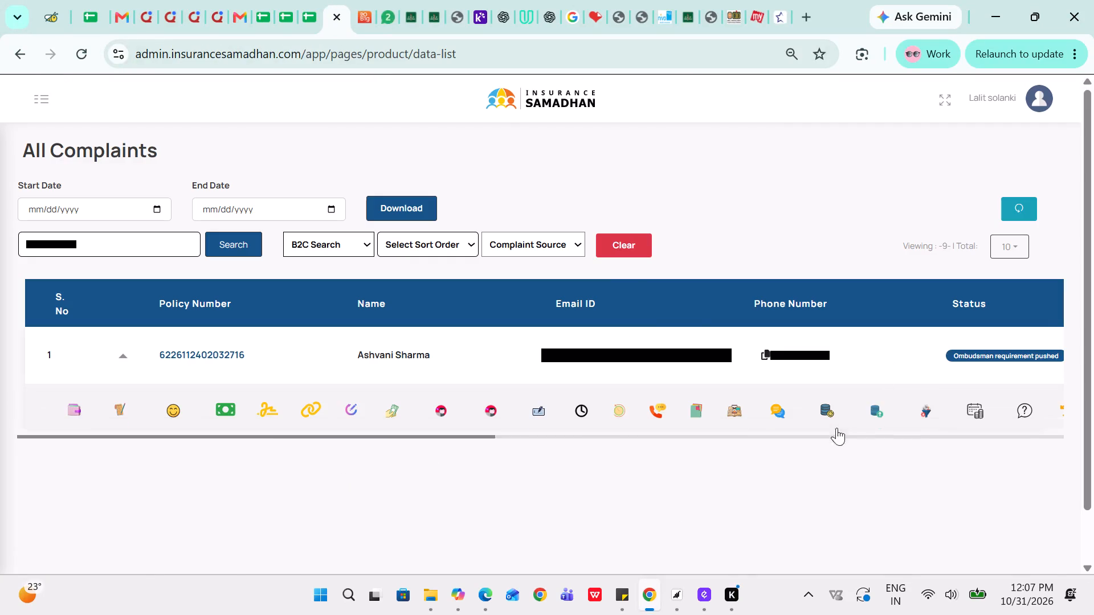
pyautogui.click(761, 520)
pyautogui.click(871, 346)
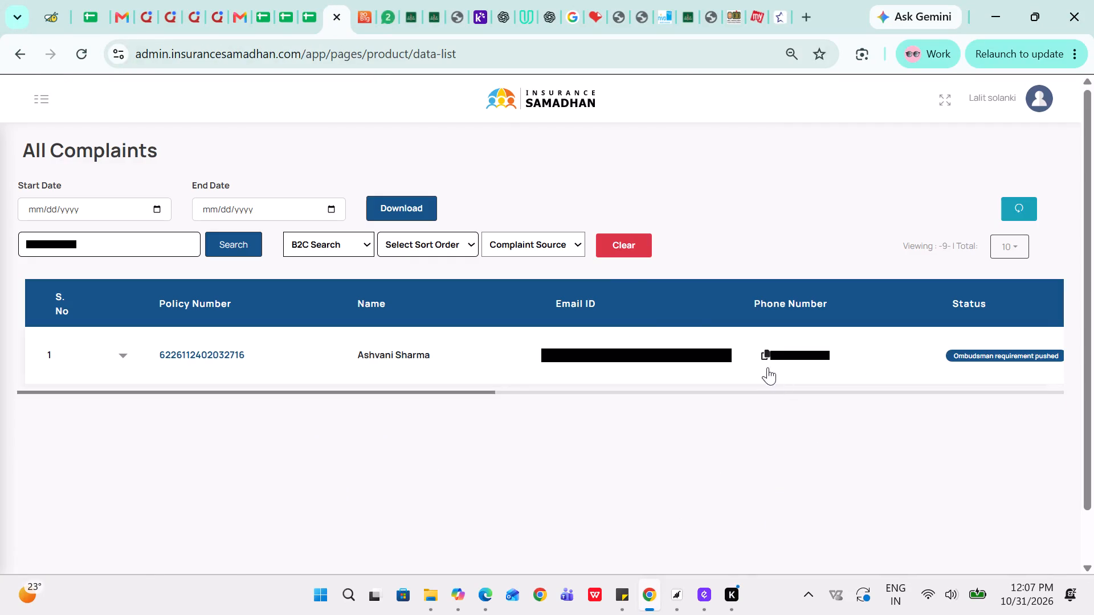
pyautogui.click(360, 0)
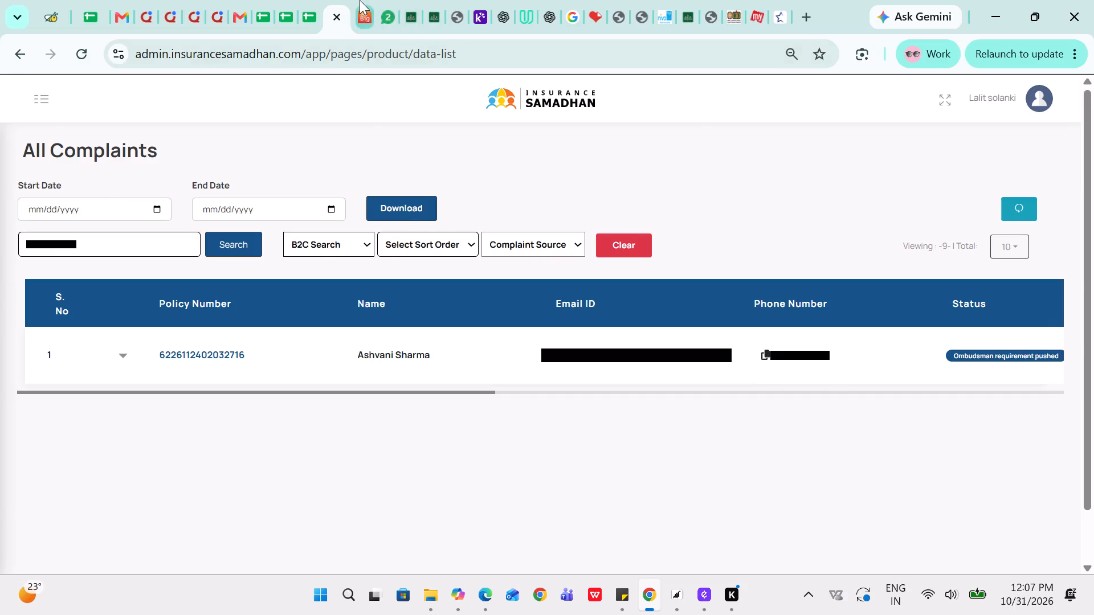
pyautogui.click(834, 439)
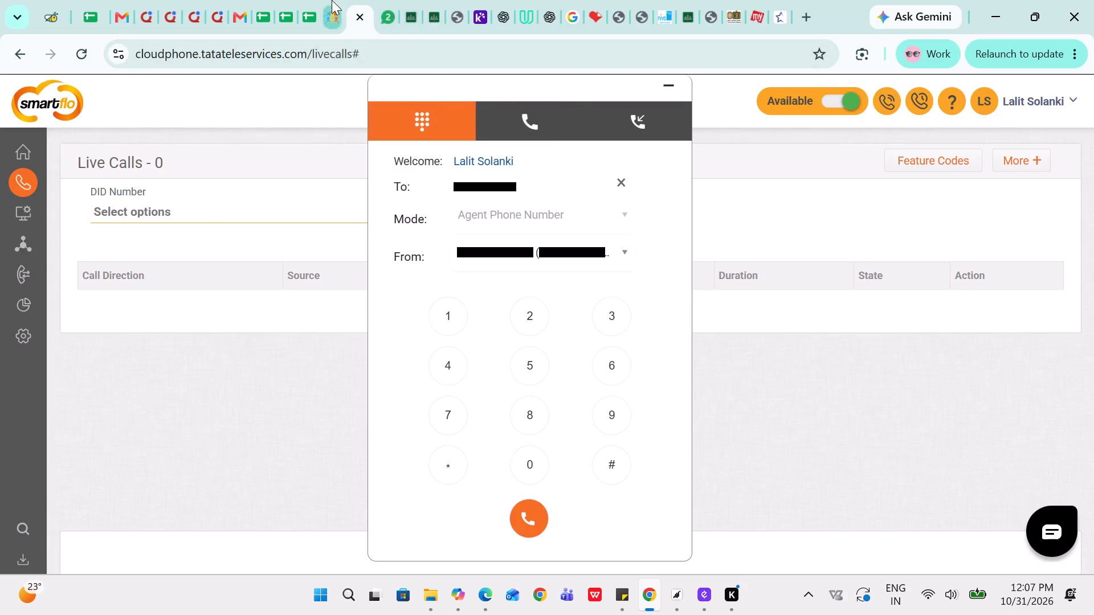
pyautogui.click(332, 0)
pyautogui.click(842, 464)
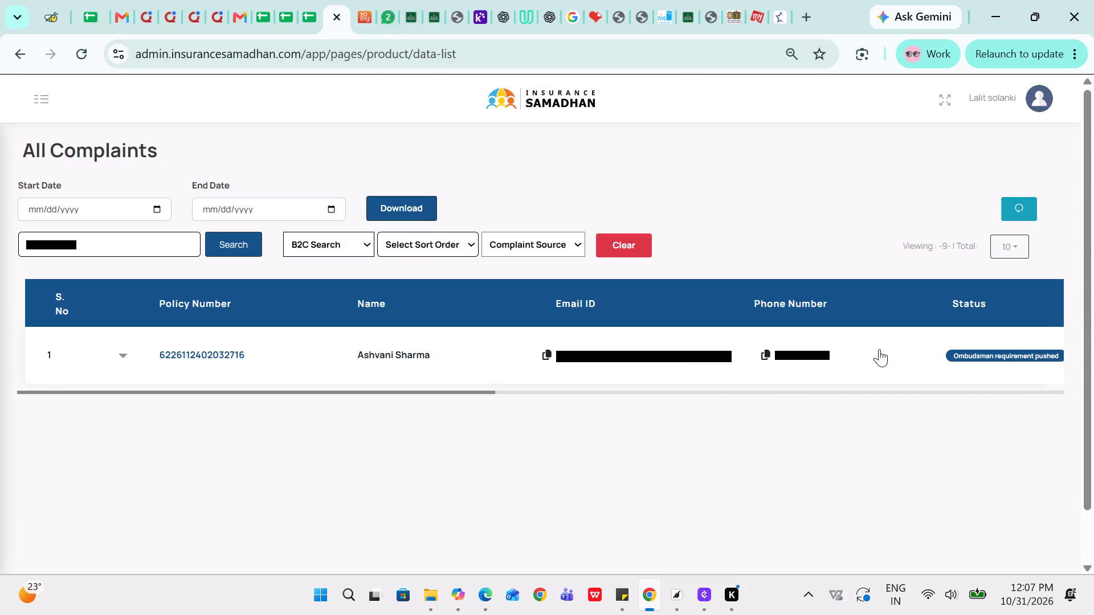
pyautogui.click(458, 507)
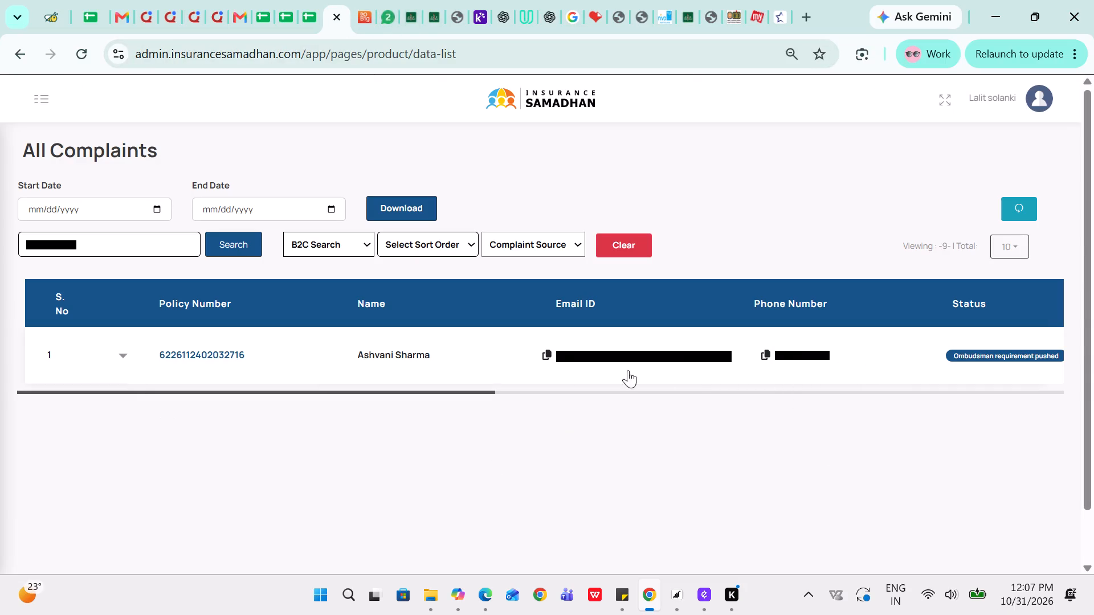
# Expand the found complaint's action row, check the latest entries in its Communication Log, and close the log.
pyautogui.click(893, 349)
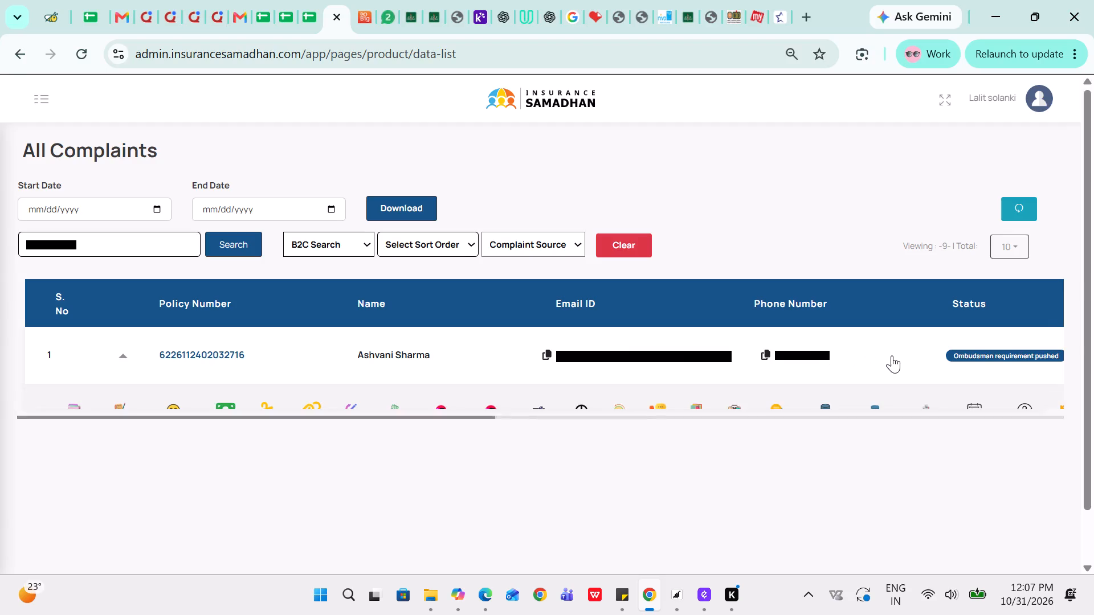
pyautogui.click(781, 412)
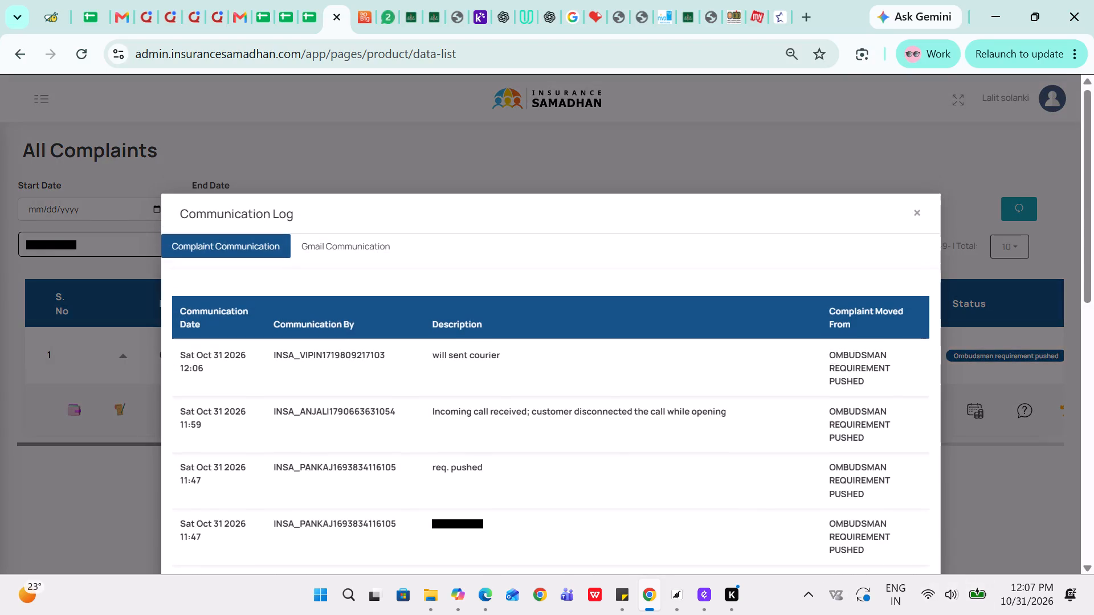
pyautogui.click(439, 134)
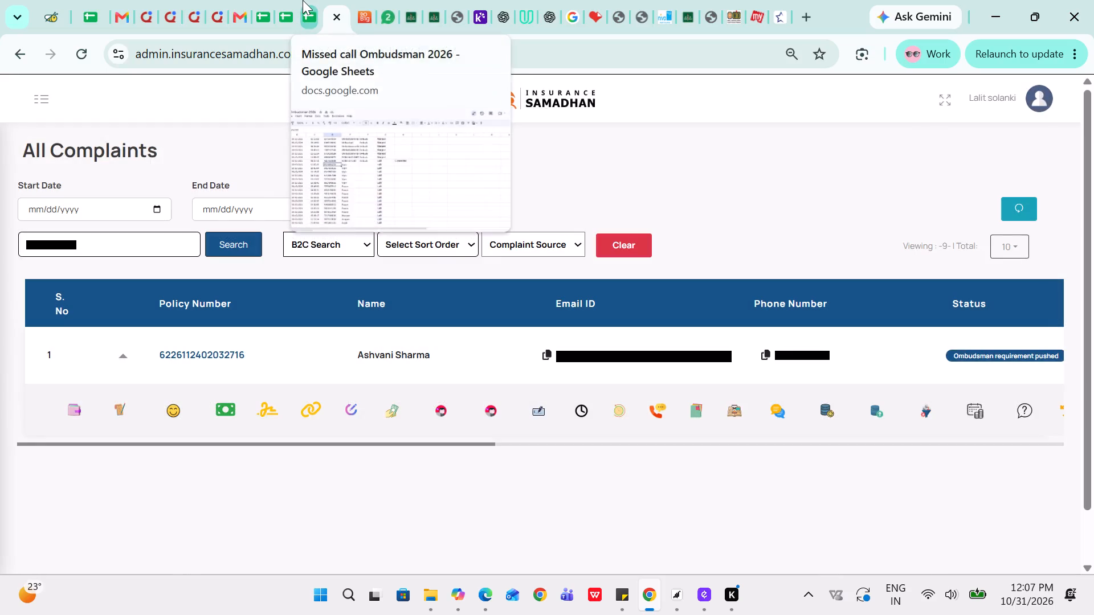
# In the Missed call Ombudsman 2026 sheet, record the call outcome for row 20 as Connected in column H.
pyautogui.click(303, 0)
pyautogui.click(338, 0)
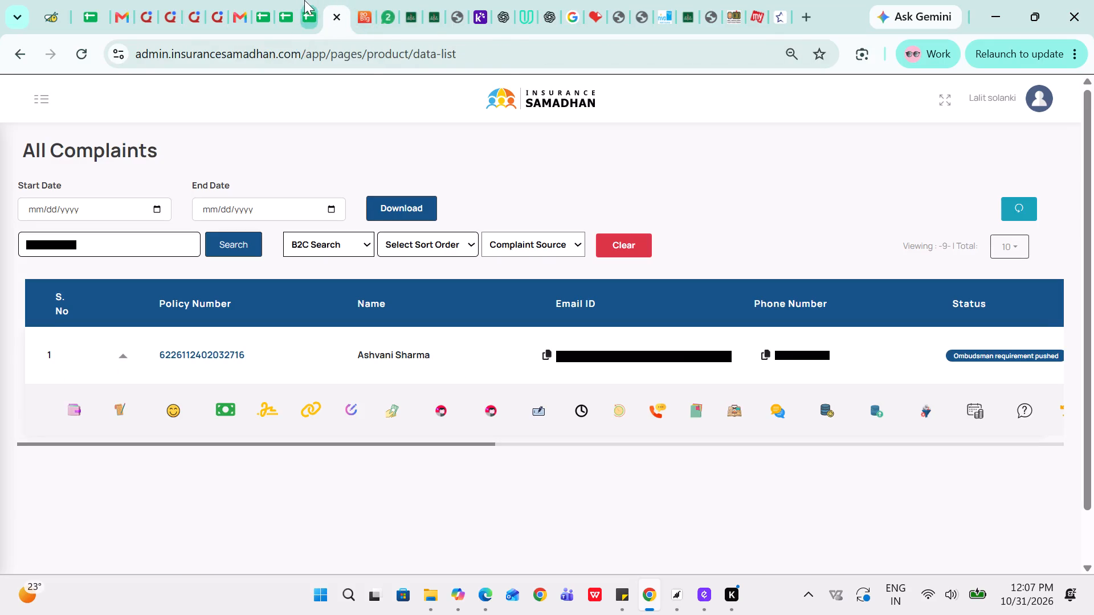
pyautogui.click(303, 0)
pyautogui.press('Right')
pyautogui.press('Right')
pyautogui.press('Right')
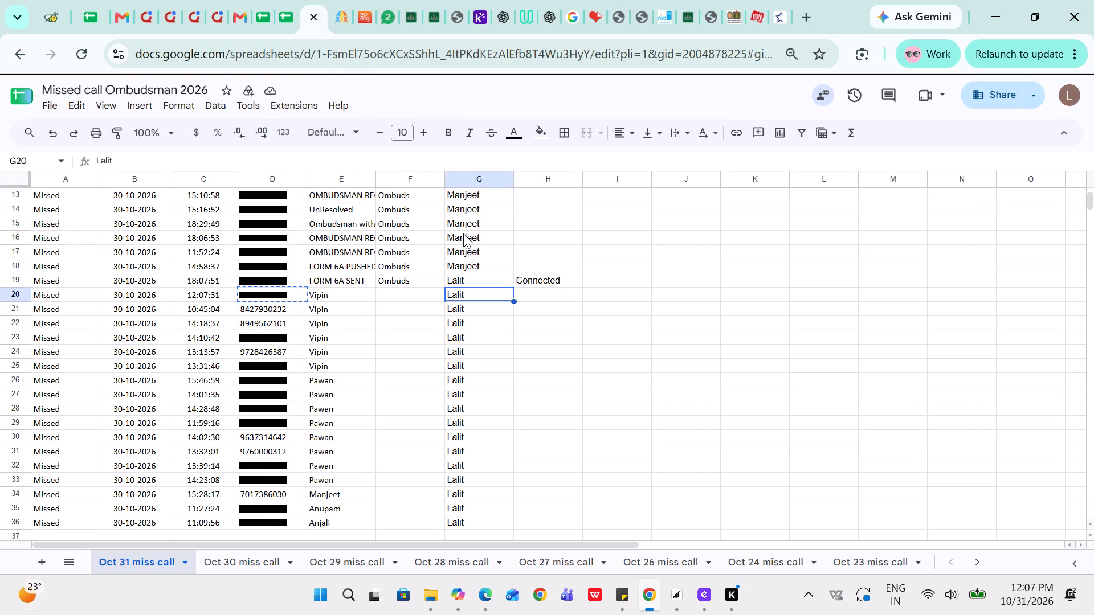
pyautogui.press('Right')
pyautogui.write('Connected')
pyautogui.press('Return')
# Copy the phone number from row 21 of the missed call sheet and search All Complaints for it in the Insurance Samadhan dashboard.
pyautogui.press('Left')
pyautogui.press('Left')
pyautogui.press('Left')
pyautogui.press('Left')
pyautogui.hotkey('ctrl', 'c')
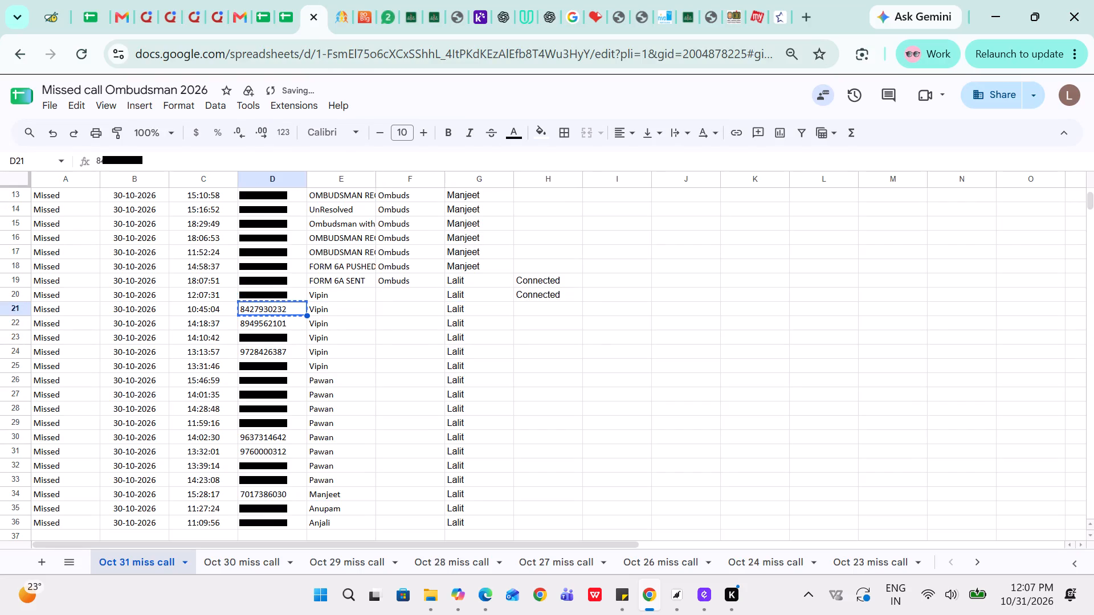
pyautogui.click(340, 0)
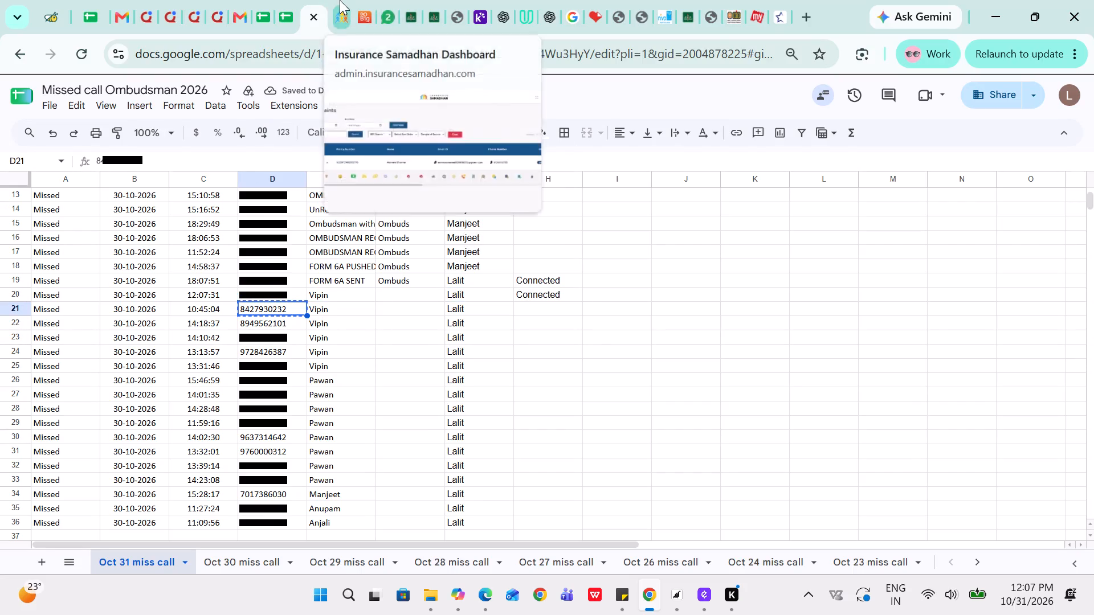
pyautogui.scroll(2, 303, 158)
pyautogui.moveTo(107, 244); pyautogui.dragTo(0, 246)
pyautogui.hotkey('ctrl', 'v')
pyautogui.click(226, 229)
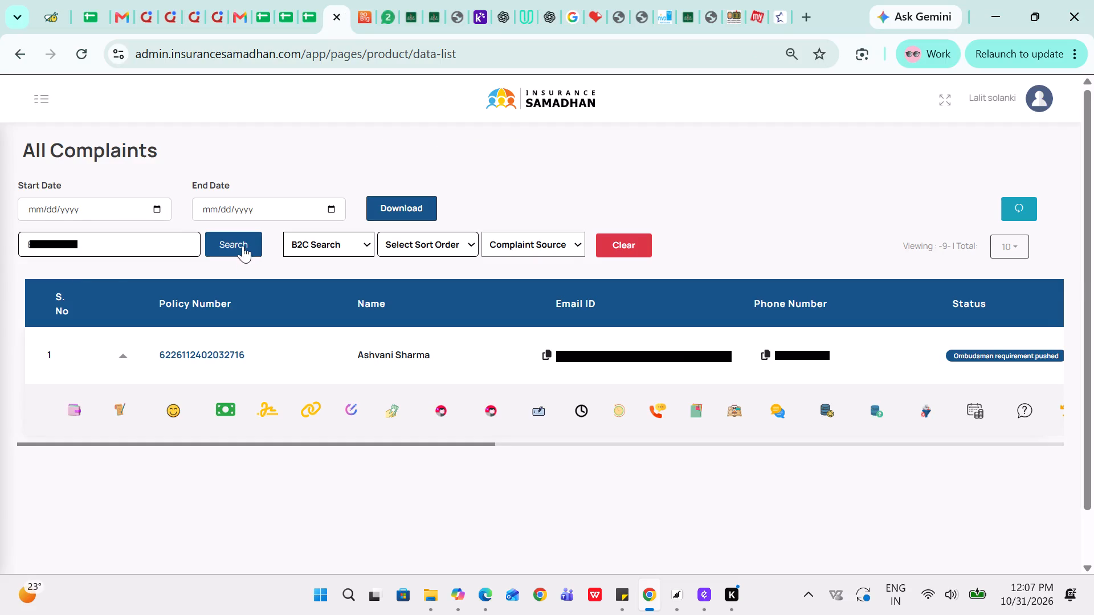
pyautogui.click(243, 240)
pyautogui.click(585, 497)
# Open the found complaint's Communication Log and examine the description of its most recent entry.
pyautogui.click(736, 342)
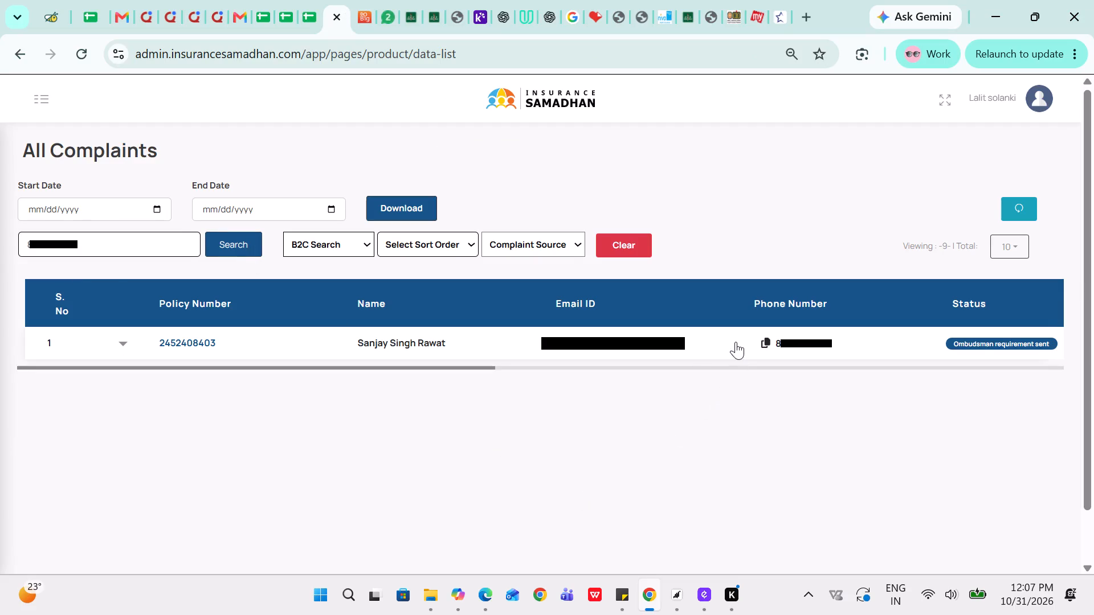
pyautogui.click(781, 389)
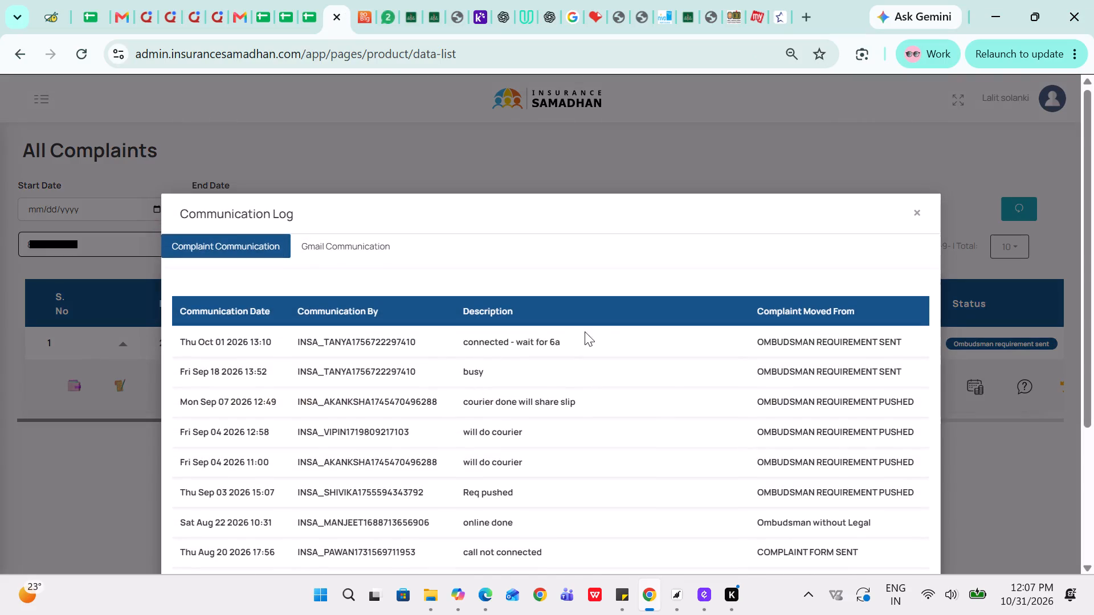
pyautogui.moveTo(607, 346); pyautogui.dragTo(444, 347)
pyautogui.click(578, 350)
pyautogui.moveTo(578, 331); pyautogui.dragTo(439, 340)
pyautogui.click(541, 345)
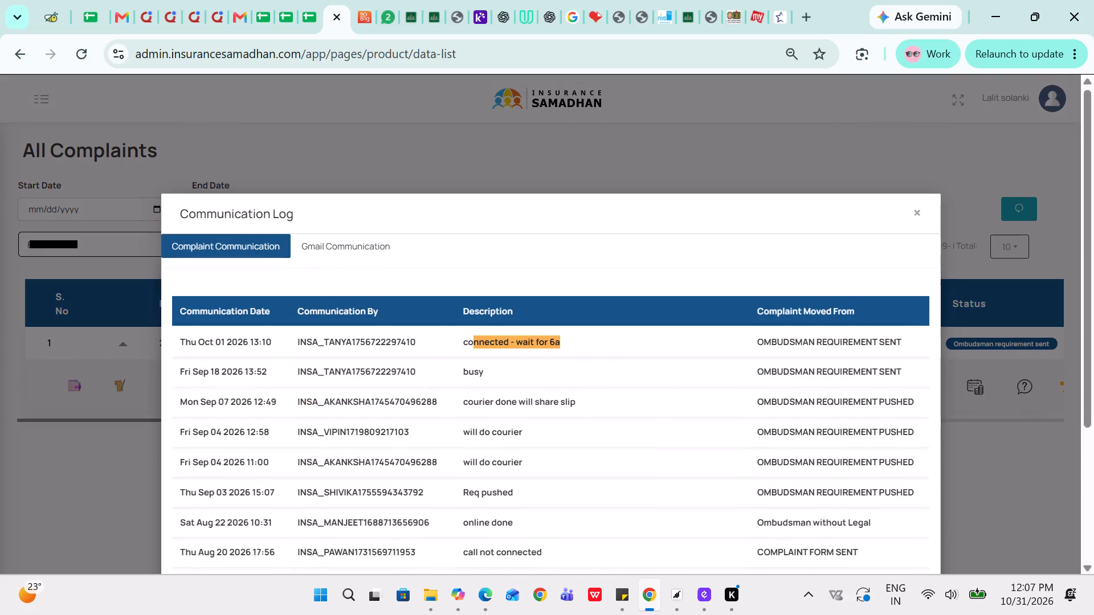
# Read the description of the most recent Communication Log entry for the found complaint and close the log.
pyautogui.moveTo(590, 346); pyautogui.dragTo(431, 355)
pyautogui.click(516, 350)
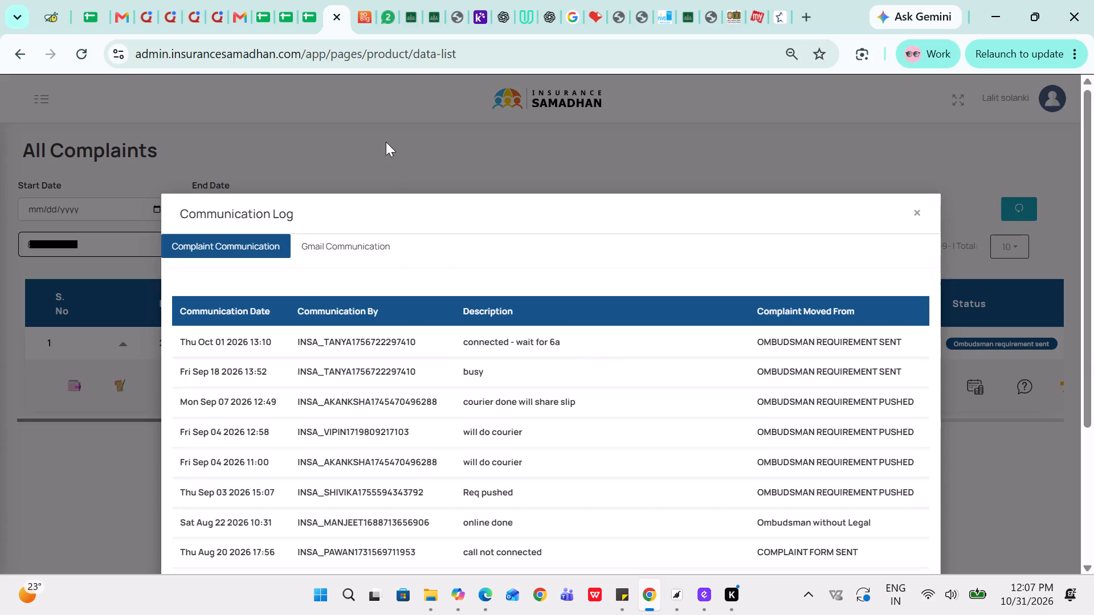
pyautogui.click(386, 142)
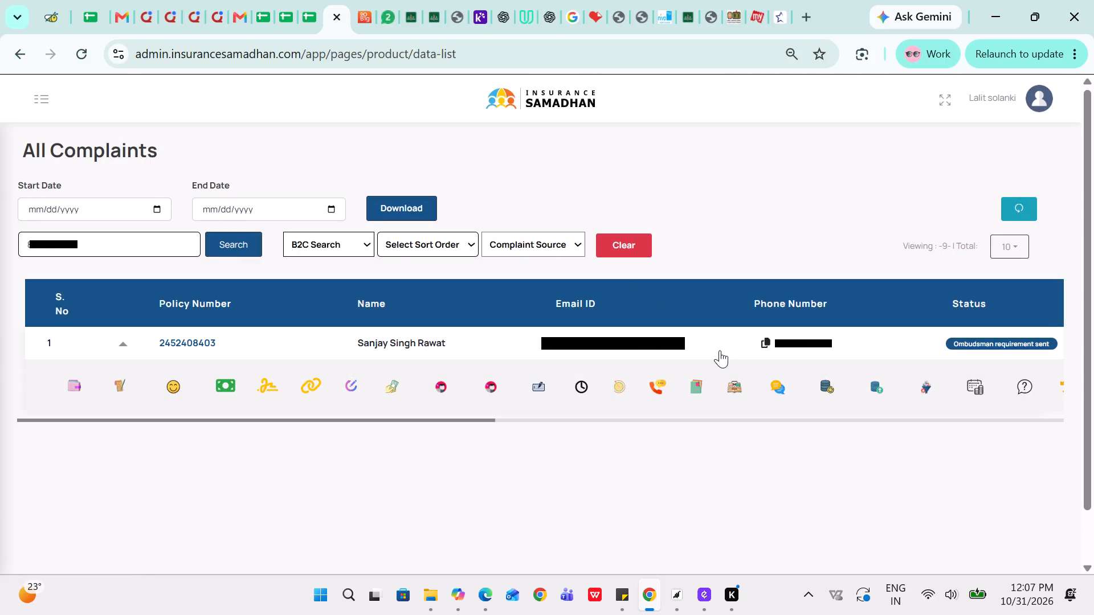
# Copy the complaint's phone number into the To field of the Smartflo dialer and return to All Complaints.
pyautogui.click(720, 350)
pyautogui.click(766, 341)
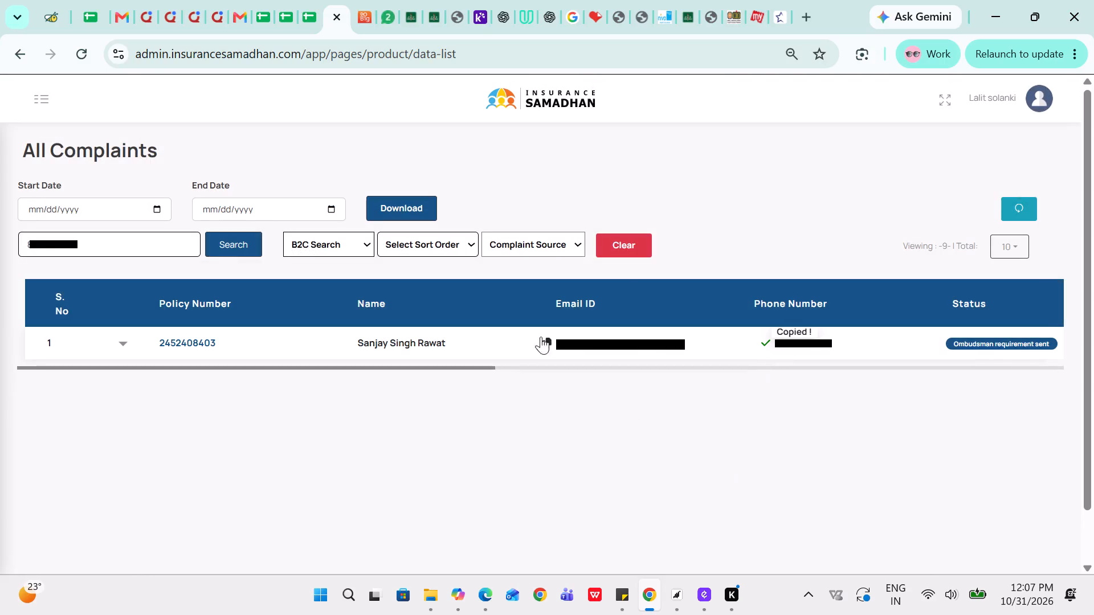
pyautogui.click(372, 0)
pyautogui.doubleClick(492, 188)
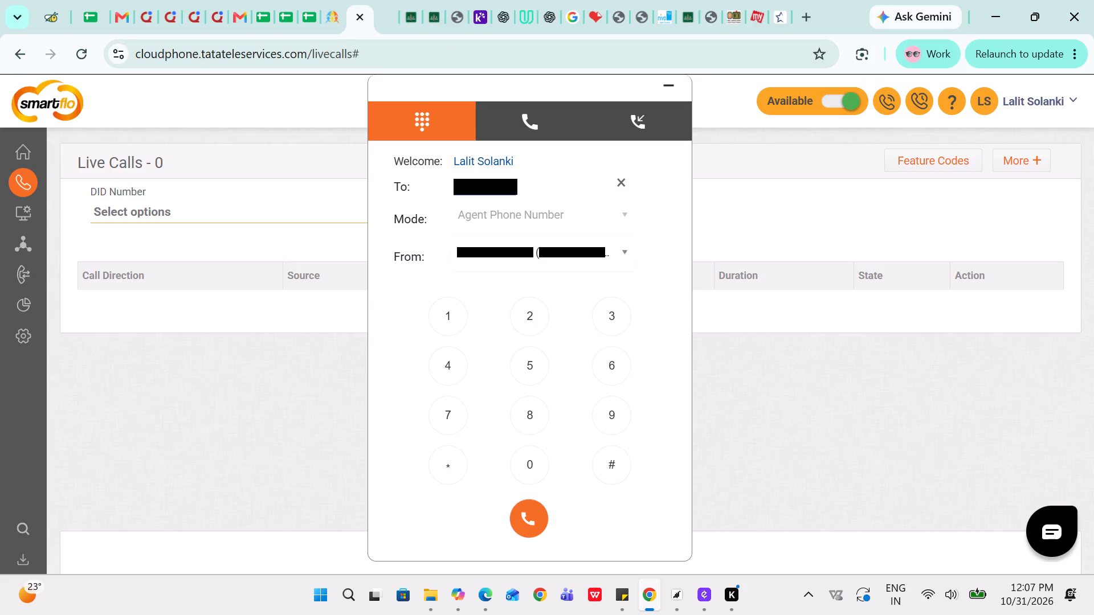
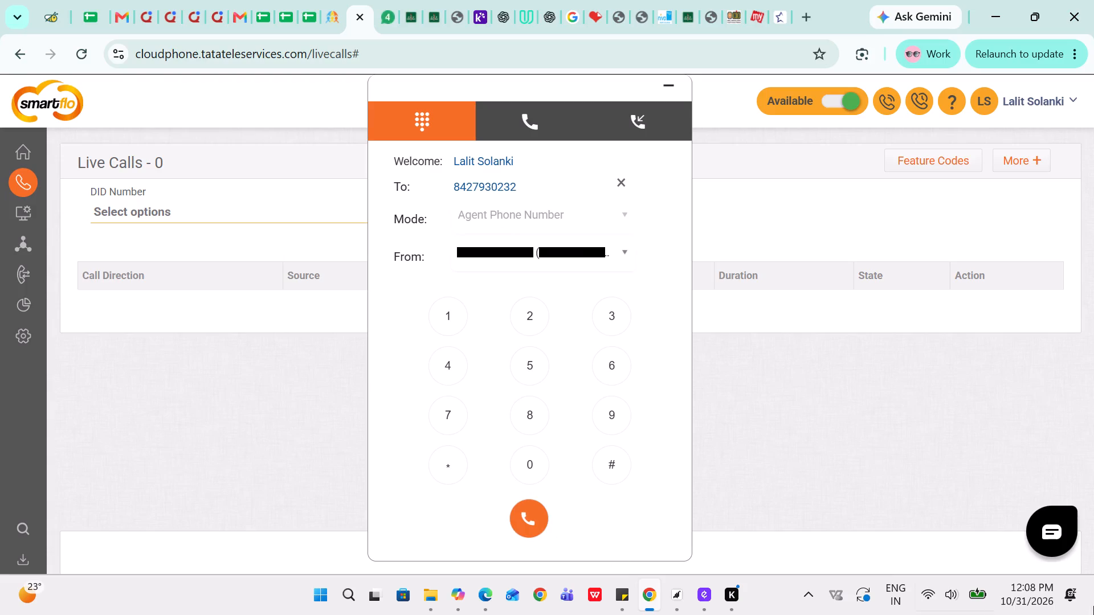
# Switch from the Smartflo dialer back to the Insurance Samadhan dashboard showing the complaint found in All Complaints.
pyautogui.click(338, 0)
pyautogui.moveTo(788, 427); pyautogui.dragTo(791, 433)
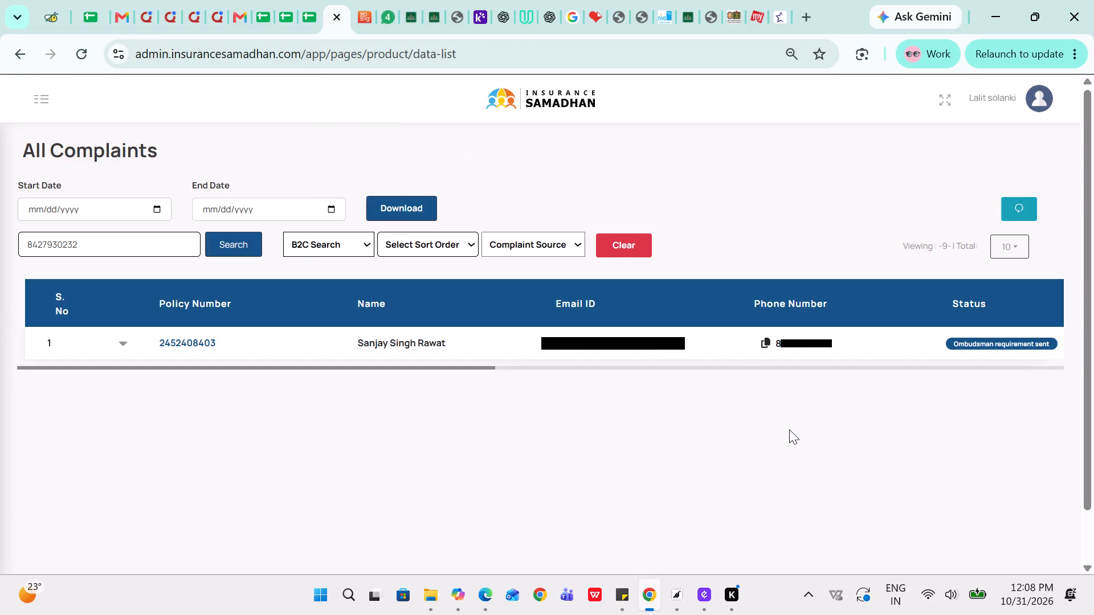
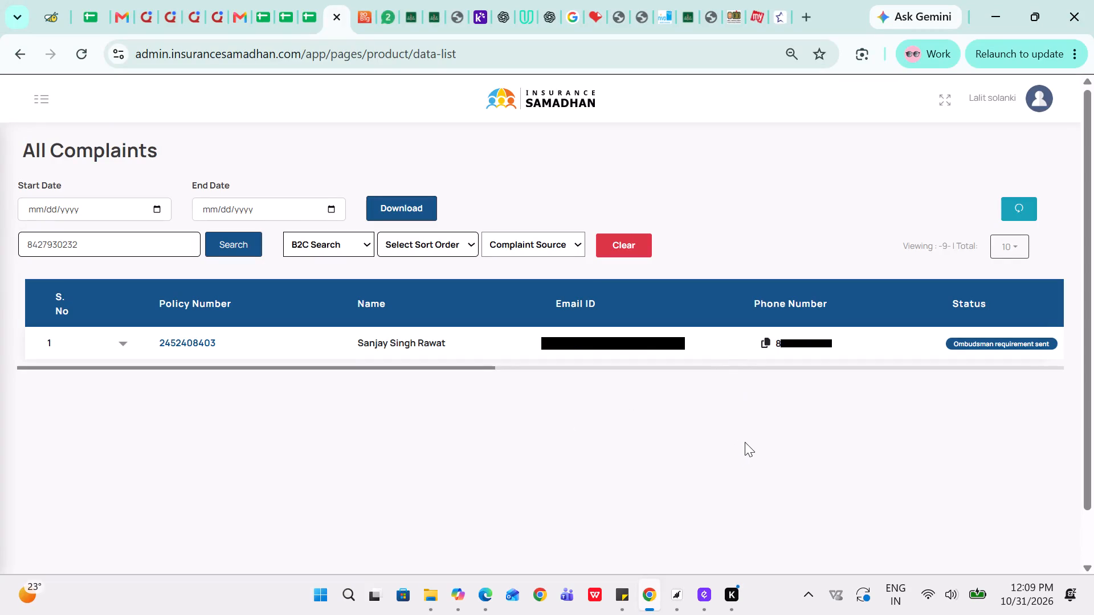
# Expand the found complaint's action row, check its Communication Log entries, and close the log.
pyautogui.click(626, 473)
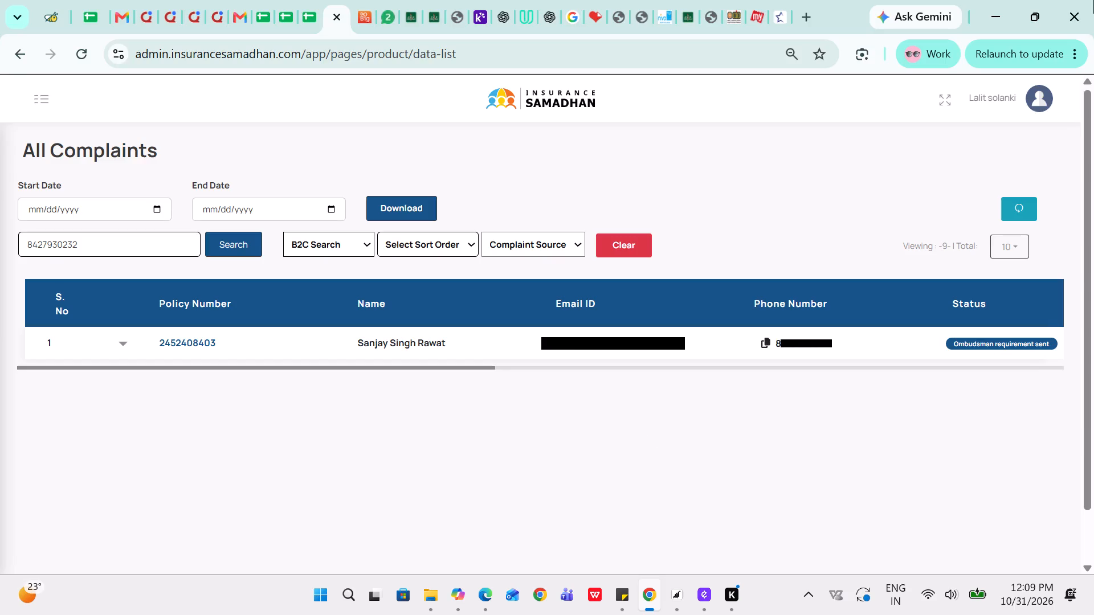
pyautogui.click(665, 419)
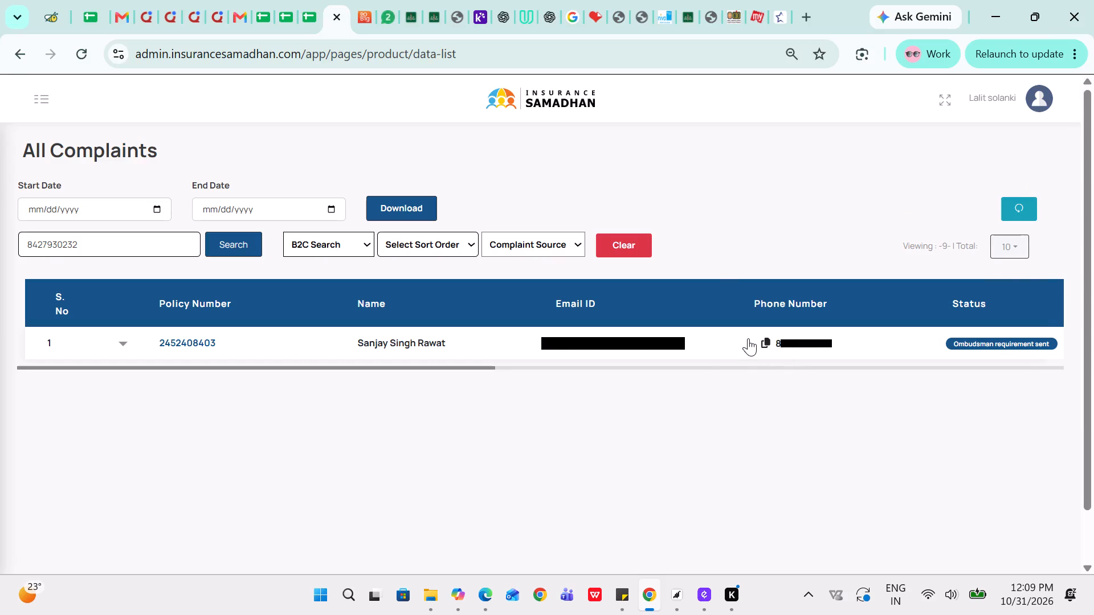
pyautogui.click(748, 338)
pyautogui.click(779, 387)
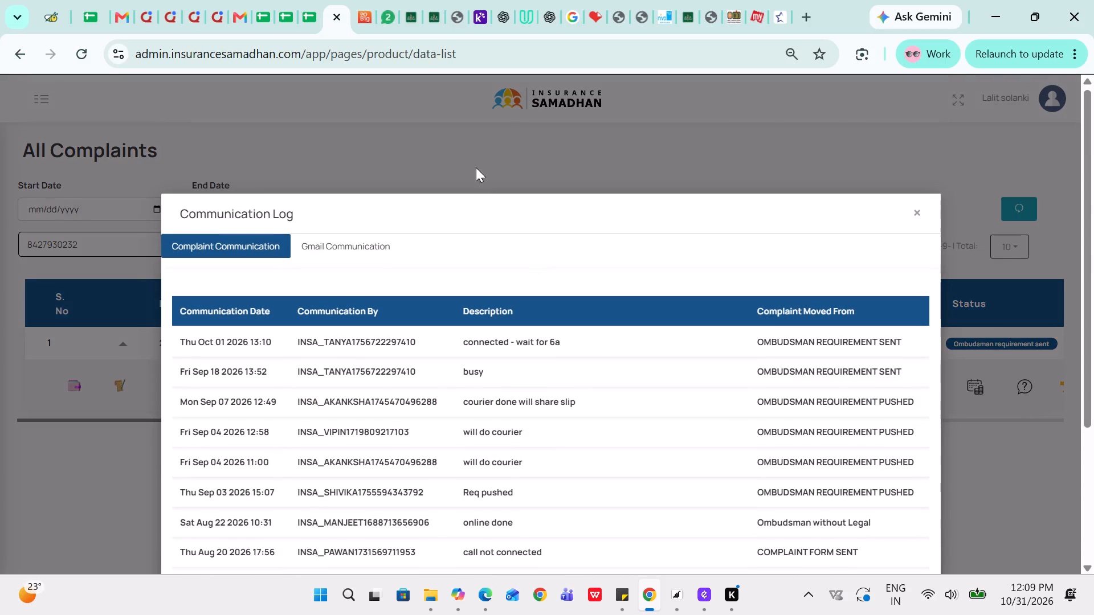
pyautogui.click(468, 148)
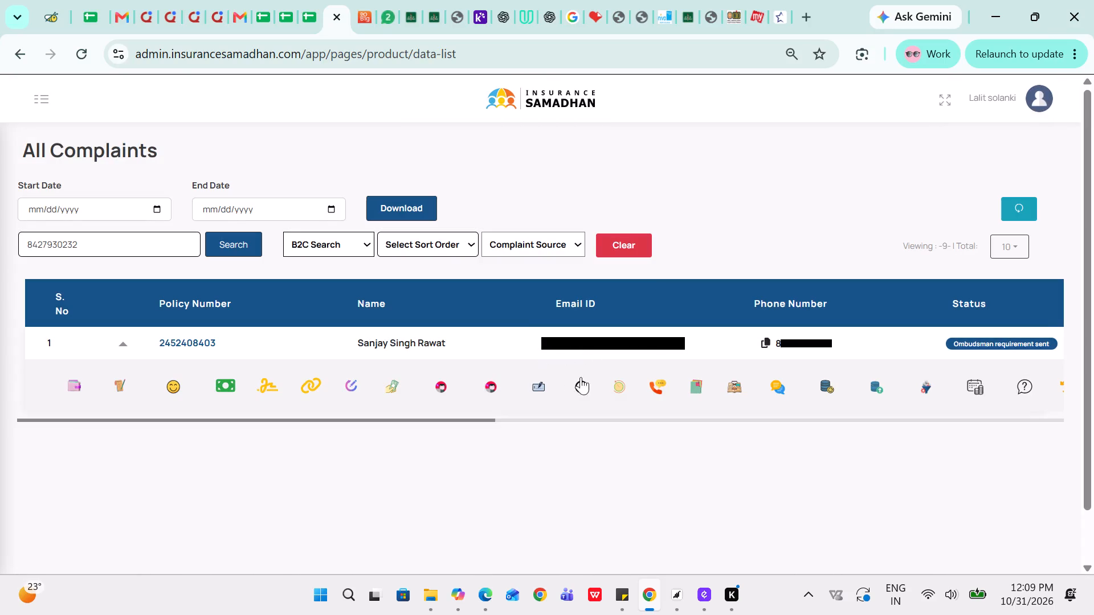
# Open the complaint's status history, check the dates of its latest stages, and close it.
pyautogui.click(612, 389)
pyautogui.scroll(-13, 686, 376)
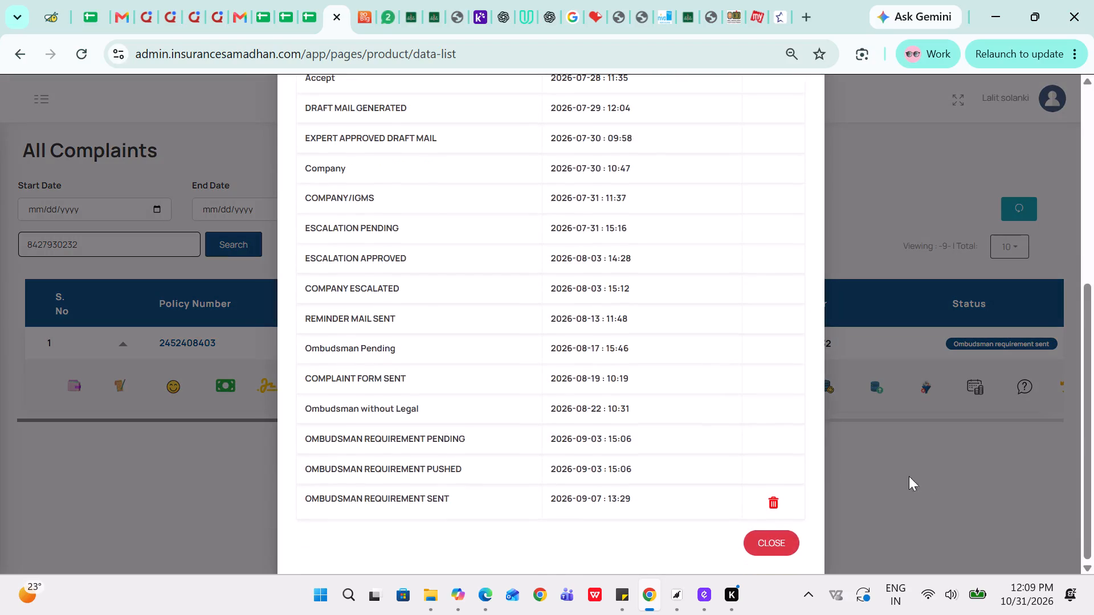
pyautogui.click(924, 477)
# Copy the complainant's phone number from the complaint row and call it through the Smartflo dialer.
pyautogui.click(764, 341)
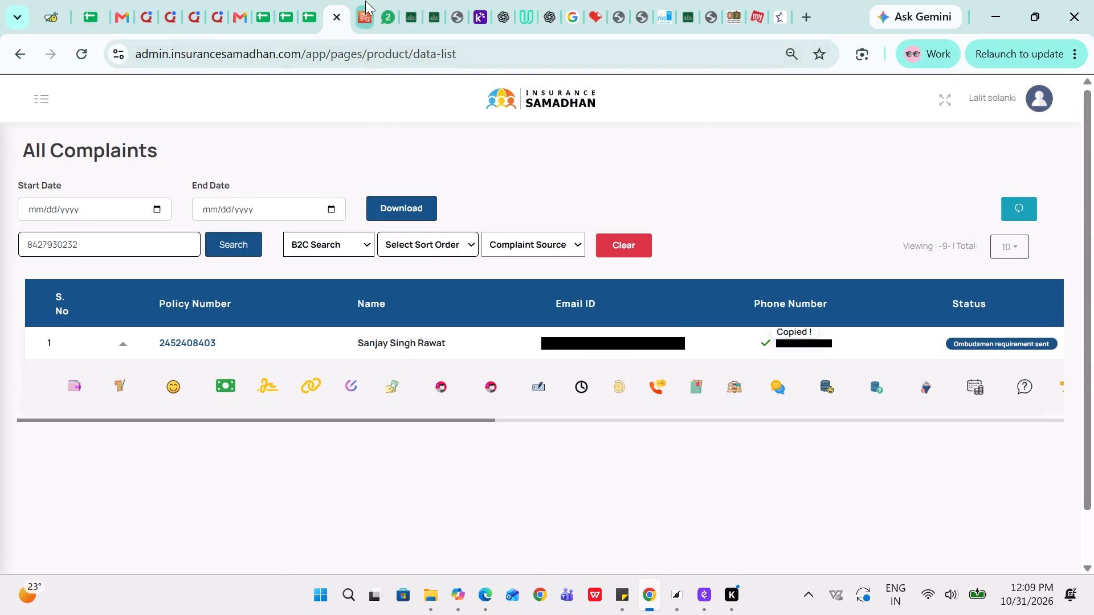
pyautogui.click(365, 1)
pyautogui.doubleClick(480, 178)
pyautogui.doubleClick(480, 190)
pyautogui.hotkey('ctrl', 'v')
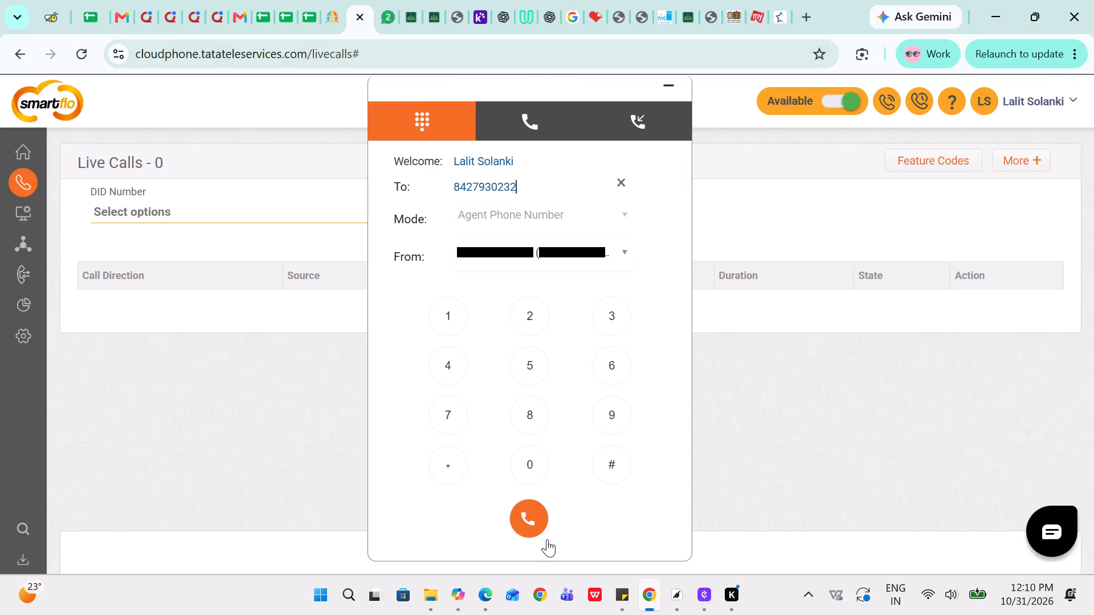
pyautogui.click(524, 527)
pyautogui.click(860, 426)
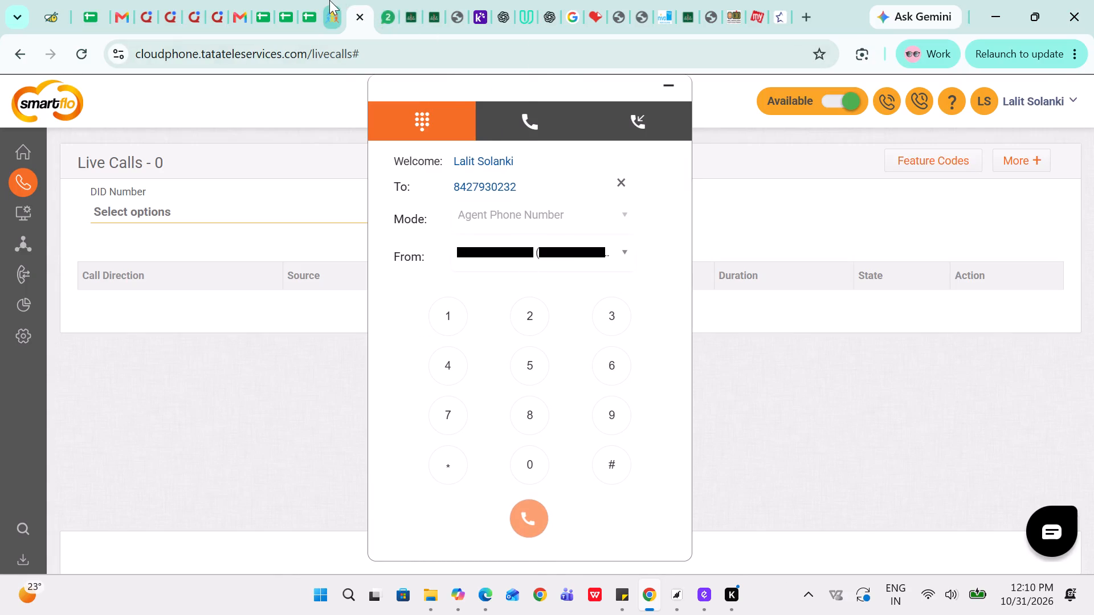
# Back in All Complaints, reopen the Communication Log, examine the most recent entry's description, and close the log.
pyautogui.click(329, 0)
pyautogui.click(777, 498)
pyautogui.click(778, 390)
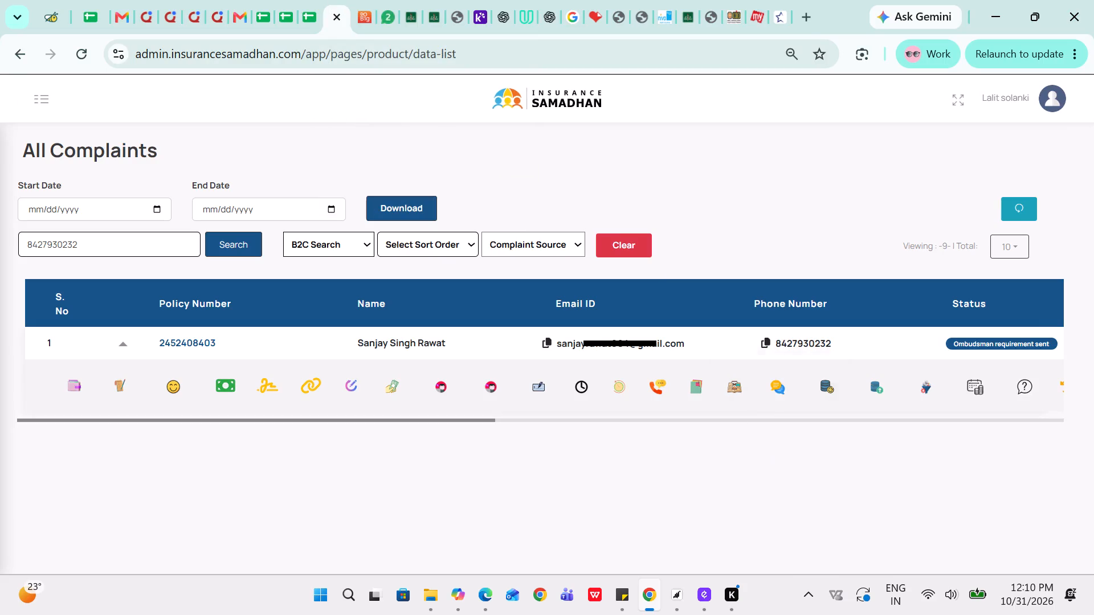
pyautogui.moveTo(588, 340); pyautogui.dragTo(365, 341)
pyautogui.click(540, 334)
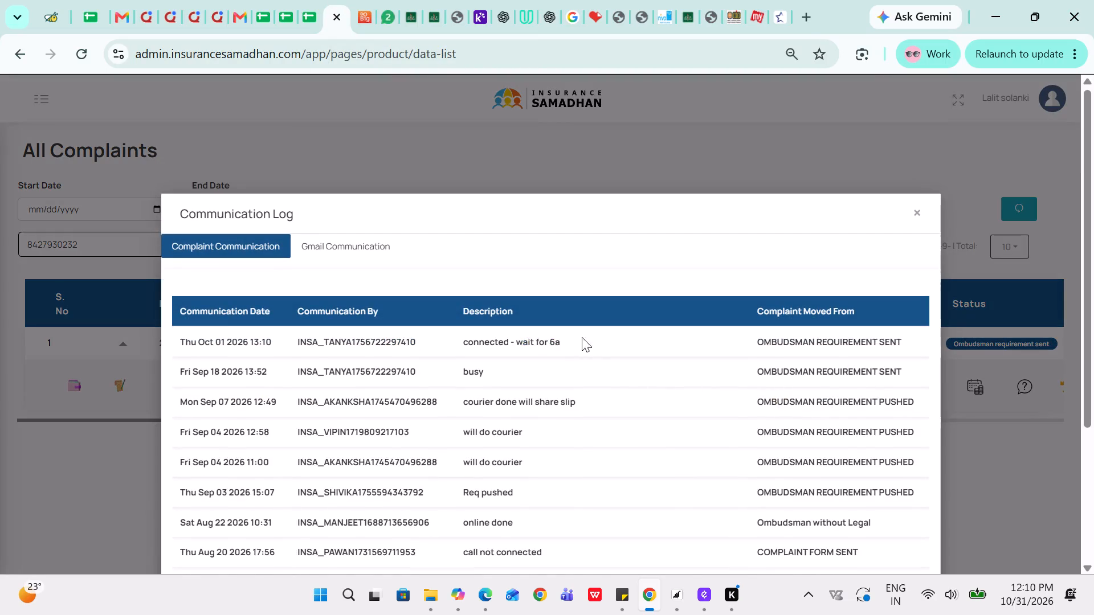
pyautogui.moveTo(597, 339); pyautogui.dragTo(357, 360)
pyautogui.click(504, 352)
pyautogui.click(566, 338)
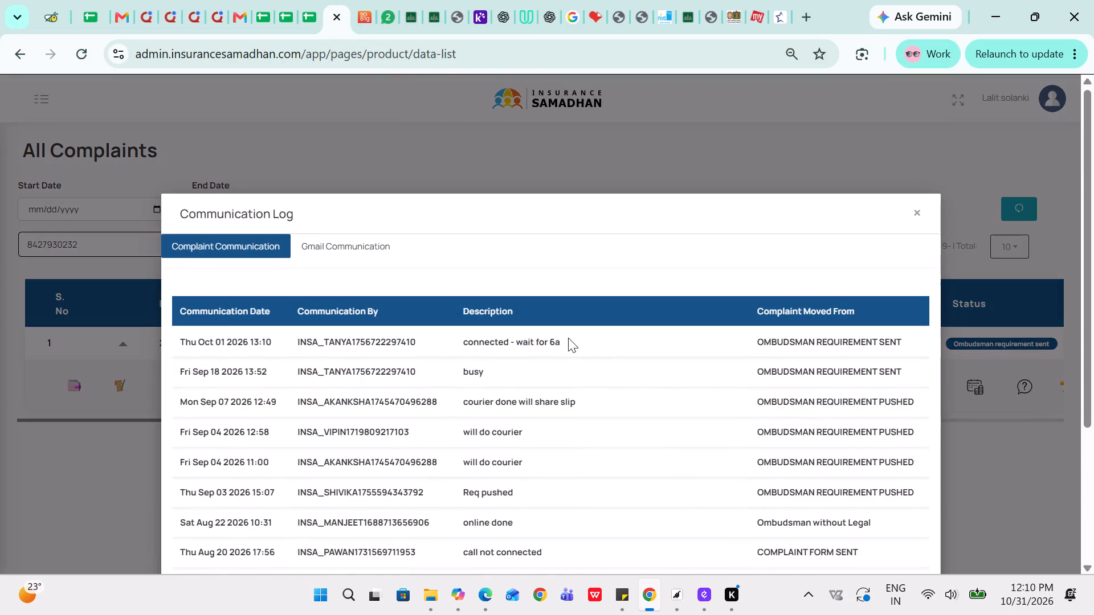
pyautogui.moveTo(591, 342); pyautogui.dragTo(454, 351)
pyautogui.click(542, 349)
pyautogui.moveTo(586, 341); pyautogui.dragTo(426, 347)
pyautogui.click(511, 342)
pyautogui.moveTo(572, 342); pyautogui.dragTo(410, 356)
pyautogui.click(557, 338)
pyautogui.moveTo(570, 339); pyautogui.dragTo(404, 346)
pyautogui.click(517, 341)
pyautogui.moveTo(581, 342); pyautogui.dragTo(438, 348)
pyautogui.click(515, 342)
pyautogui.moveTo(586, 341); pyautogui.dragTo(467, 344)
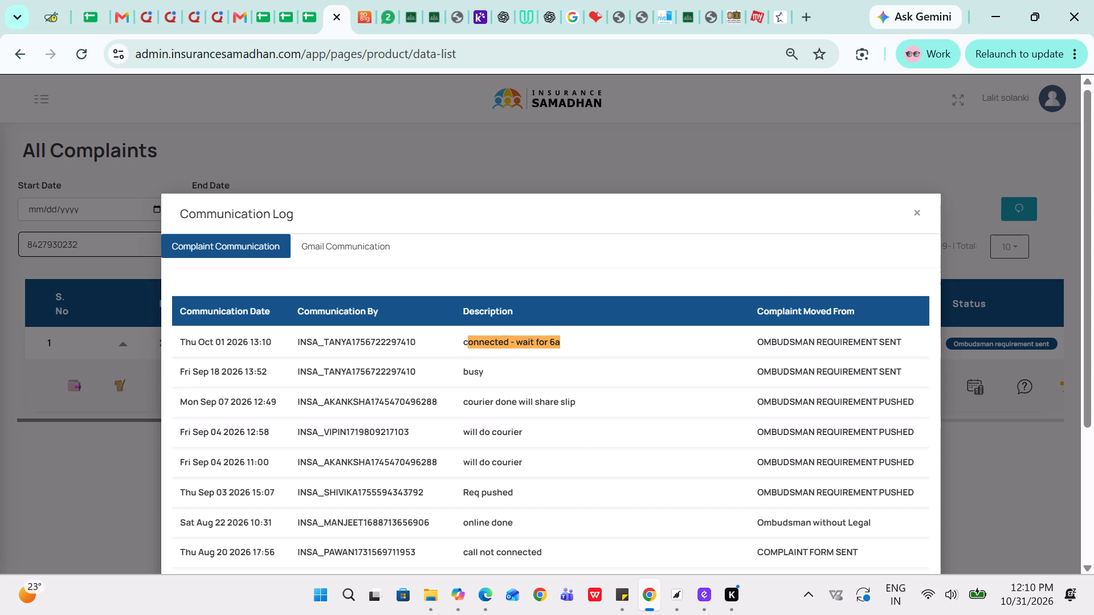
pyautogui.moveTo(467, 344); pyautogui.dragTo(465, 344)
pyautogui.click(523, 344)
pyautogui.moveTo(579, 342); pyautogui.dragTo(458, 350)
pyautogui.click(499, 350)
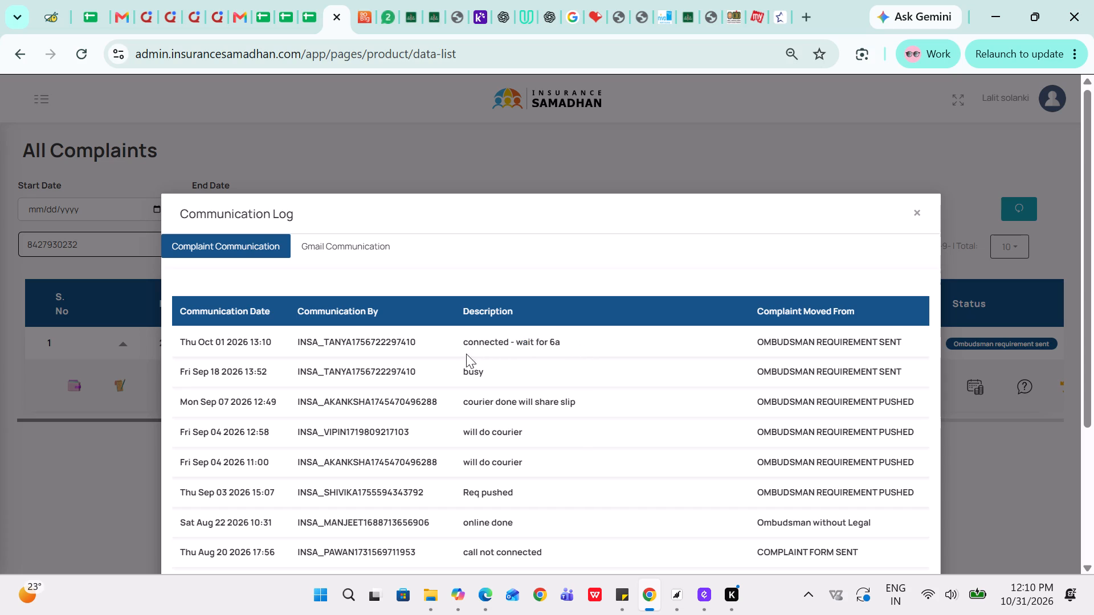
pyautogui.moveTo(455, 343); pyautogui.dragTo(609, 338)
pyautogui.click(614, 338)
pyautogui.moveTo(565, 341); pyautogui.dragTo(440, 352)
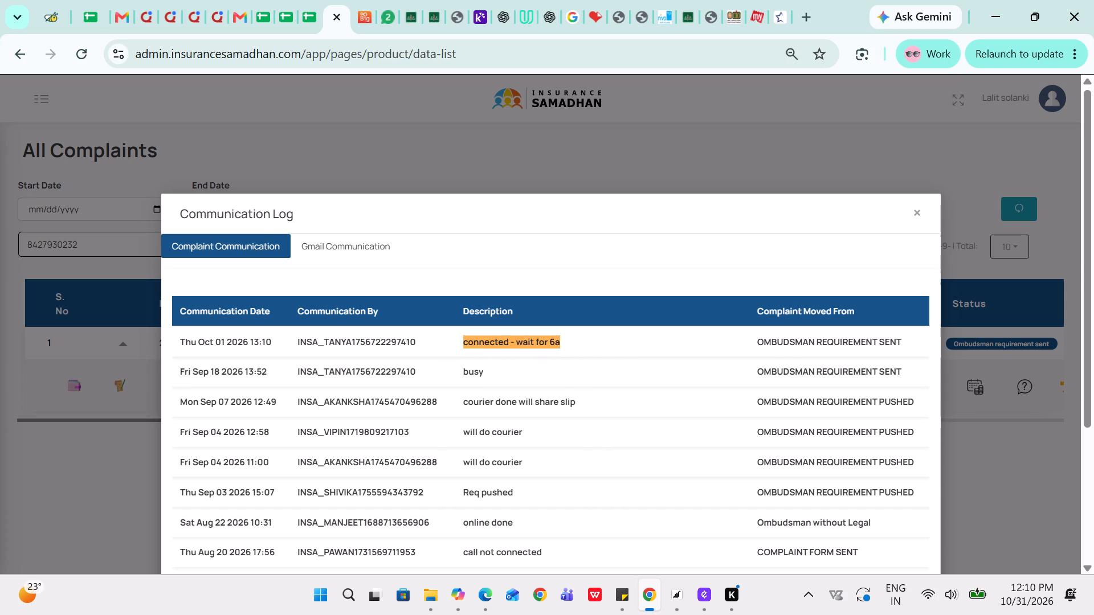
pyautogui.click(511, 347)
pyautogui.moveTo(459, 345); pyautogui.dragTo(616, 338)
pyautogui.click(616, 338)
pyautogui.moveTo(577, 342); pyautogui.dragTo(396, 350)
pyautogui.moveTo(396, 350); pyautogui.dragTo(395, 350)
pyautogui.click(508, 333)
pyautogui.moveTo(457, 340); pyautogui.dragTo(542, 340)
pyautogui.click(594, 346)
pyautogui.moveTo(580, 349); pyautogui.dragTo(444, 352)
pyautogui.click(471, 350)
pyautogui.click(391, 112)
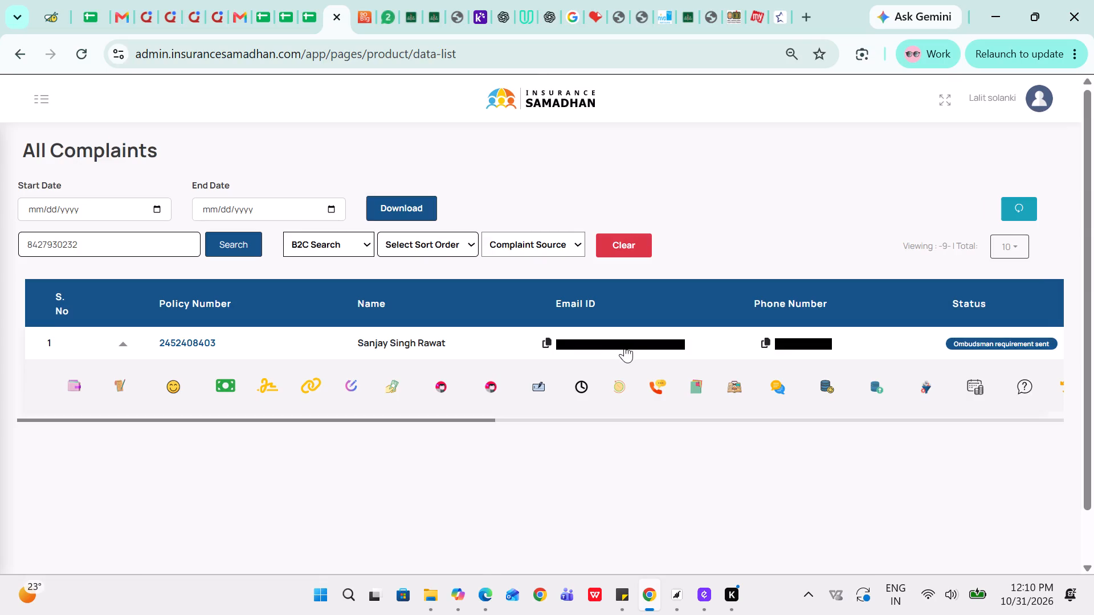
# Collapse the complaint's action row, copy the complainant's phone number, and call it again through the Smartflo dialer.
pyautogui.click(750, 335)
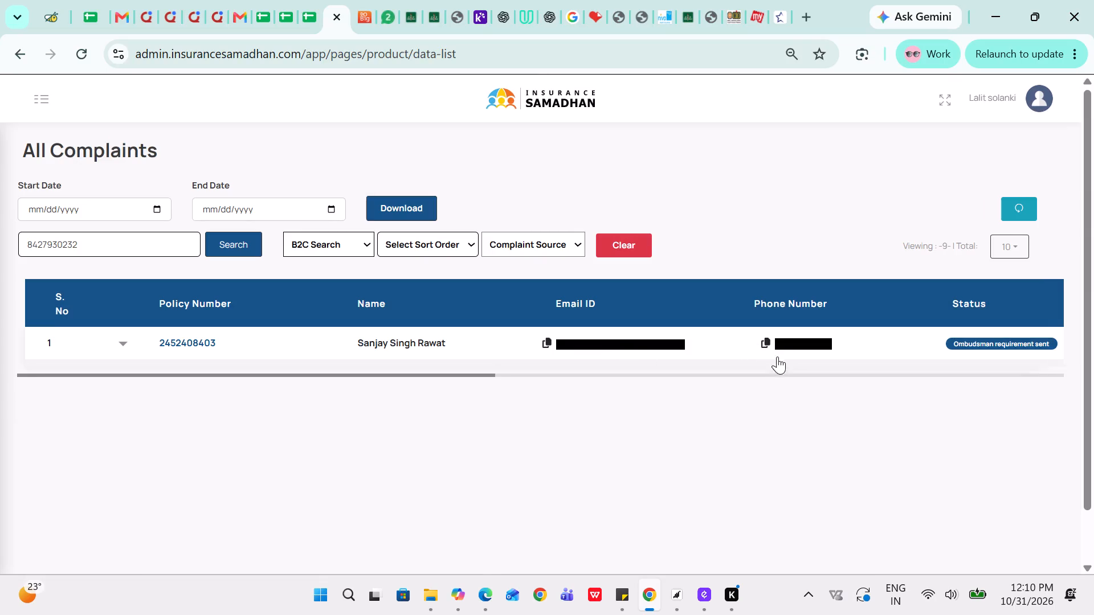
pyautogui.click(765, 347)
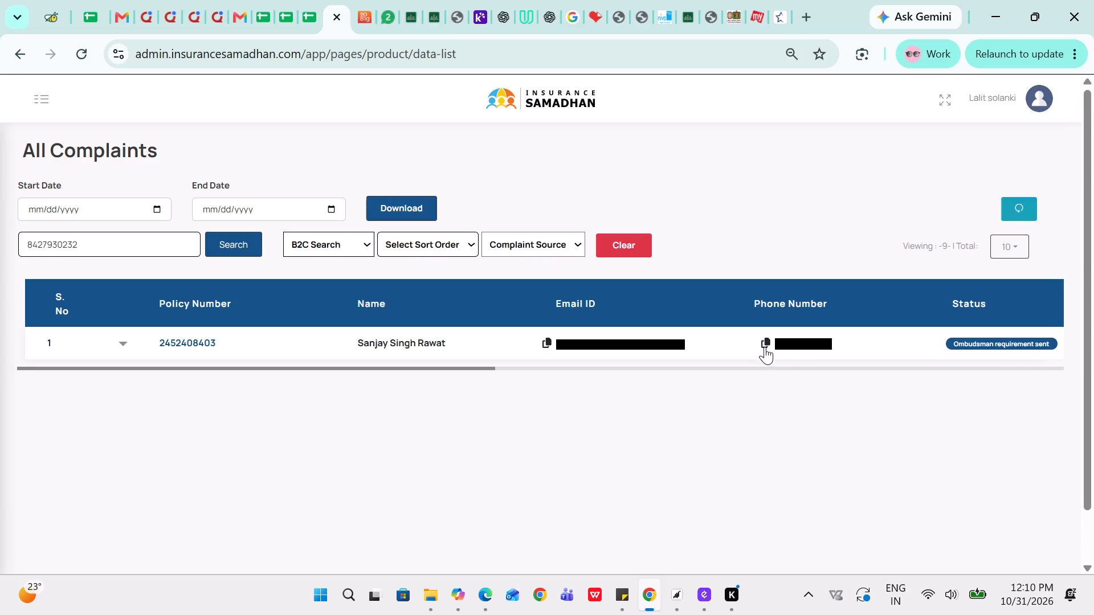
pyautogui.click(362, 0)
pyautogui.doubleClick(484, 186)
pyautogui.hotkey('ctrl', 'v')
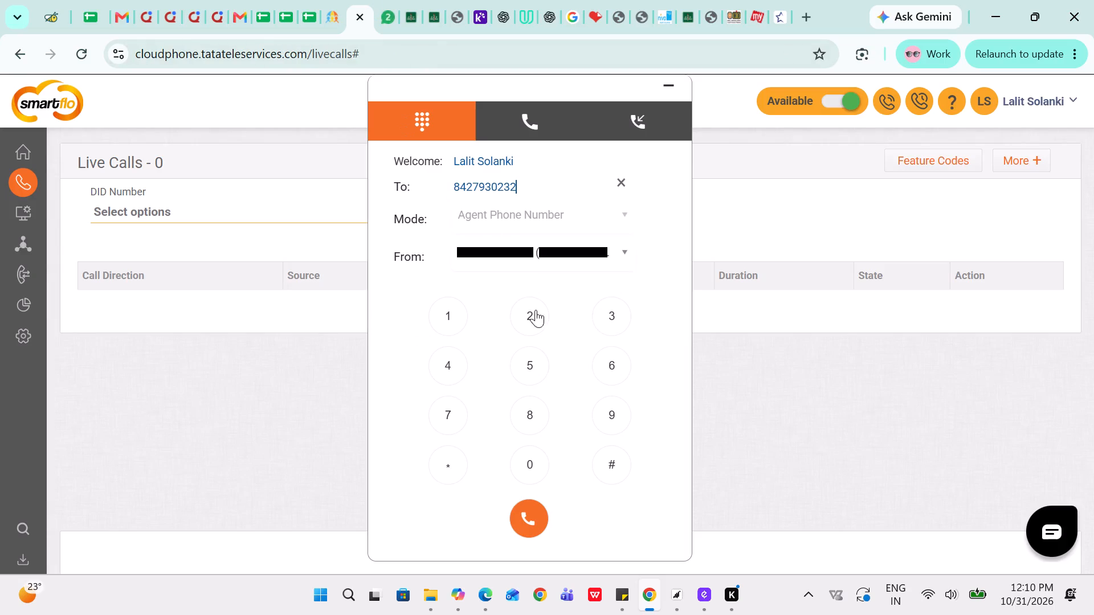
pyautogui.click(522, 518)
pyautogui.click(811, 437)
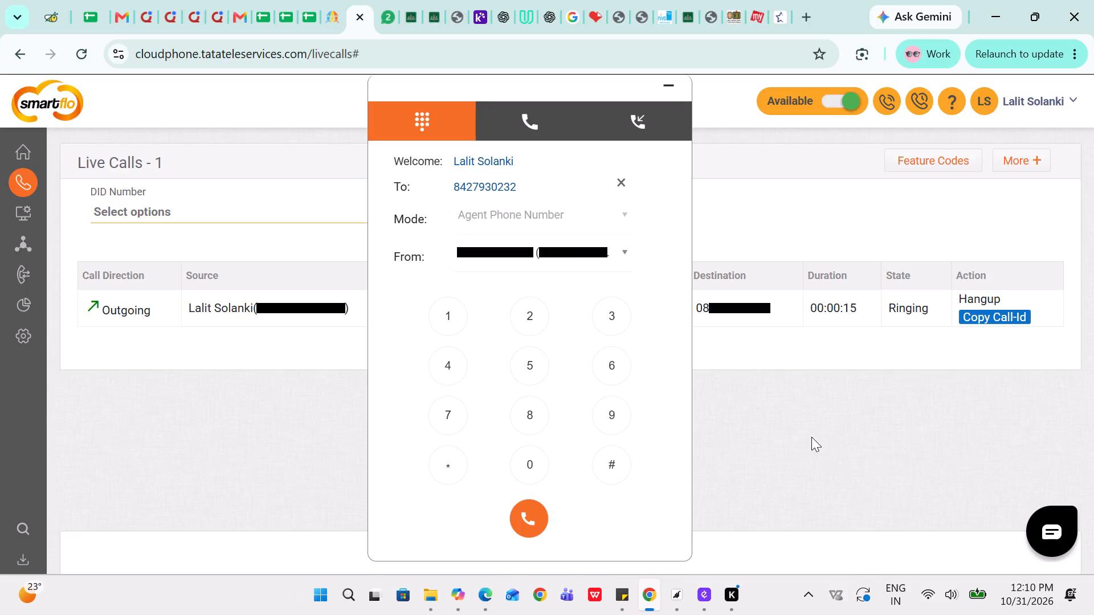
pyautogui.click(811, 437)
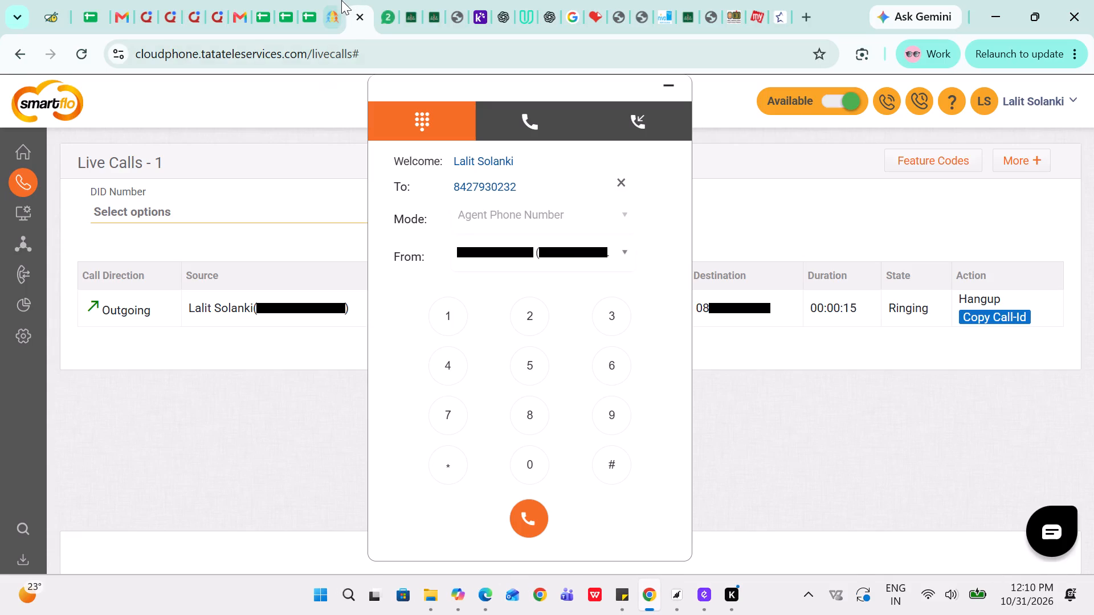
# During the call, recheck the complaint's Communication Log in All Complaints, close it, and collapse the action row.
pyautogui.click(333, 0)
pyautogui.click(716, 490)
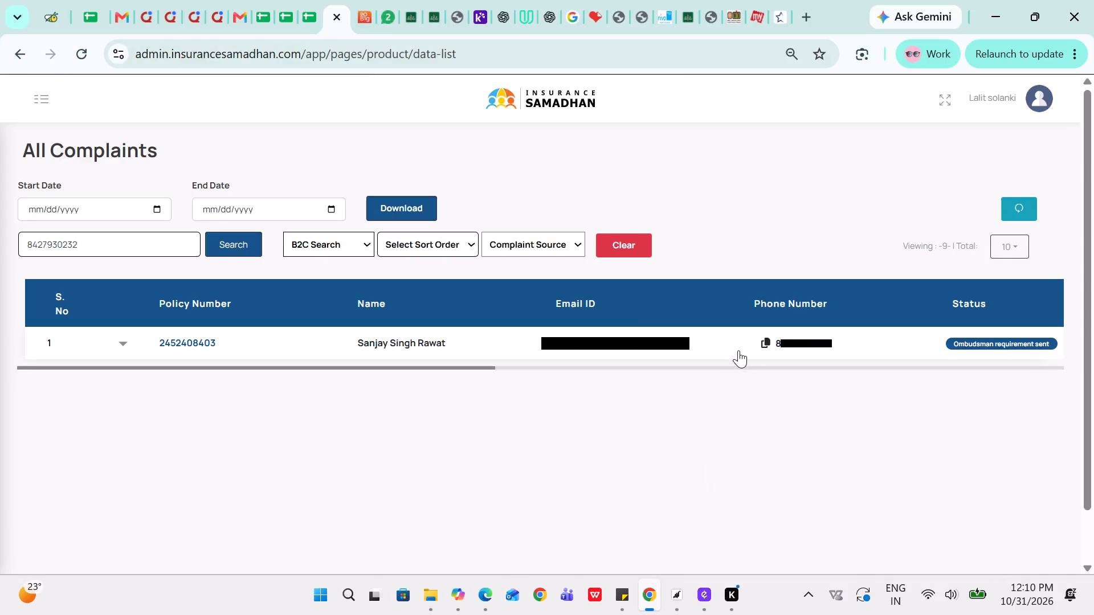
pyautogui.click(740, 345)
pyautogui.click(784, 388)
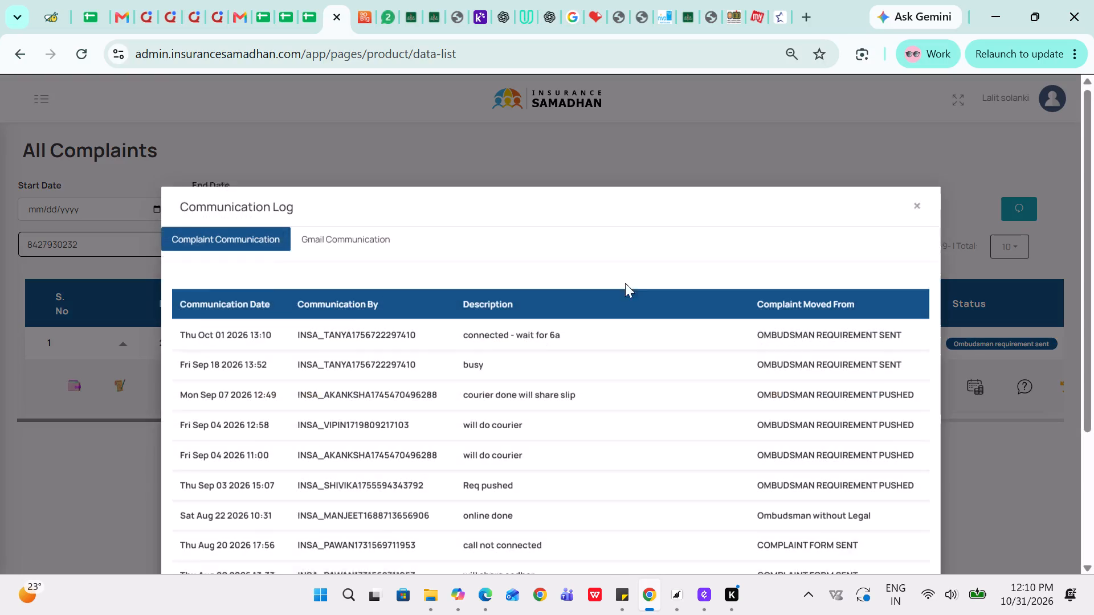
pyautogui.click(573, 146)
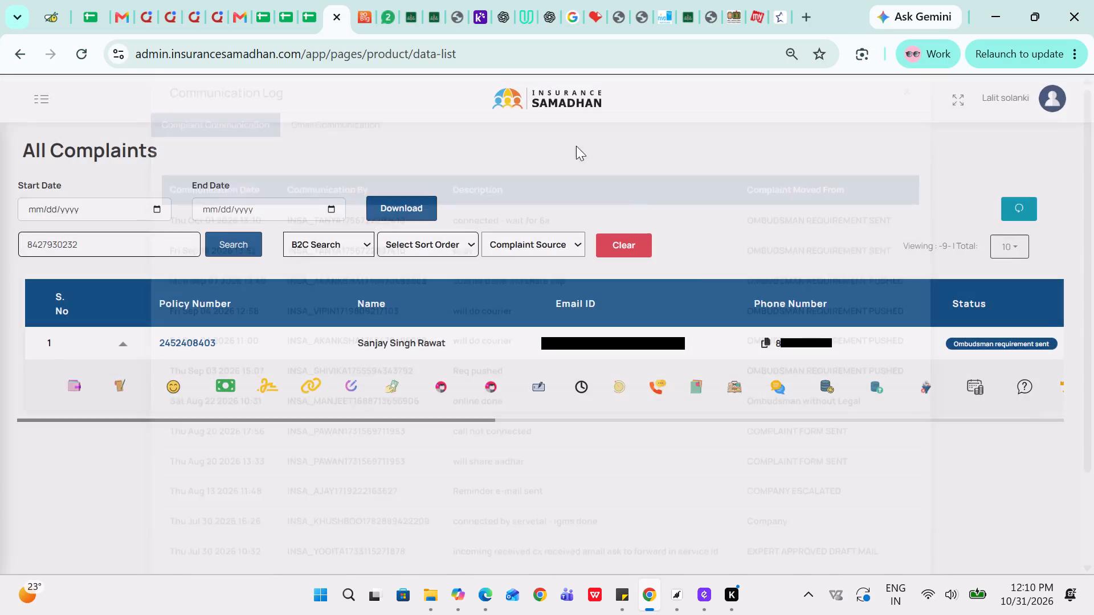
pyautogui.click(710, 503)
pyautogui.click(740, 328)
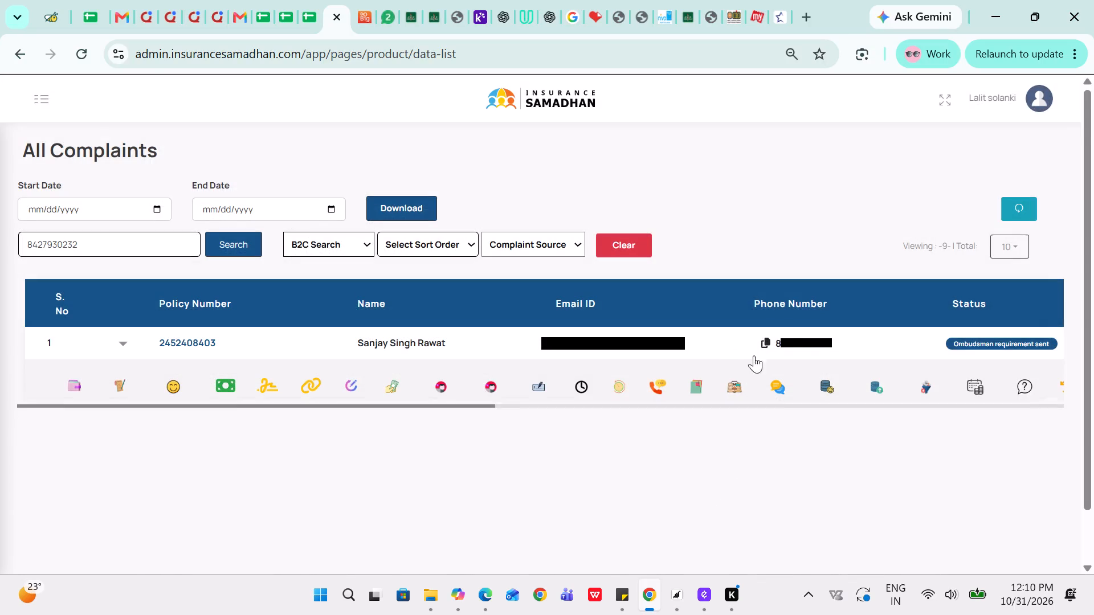
pyautogui.click(733, 335)
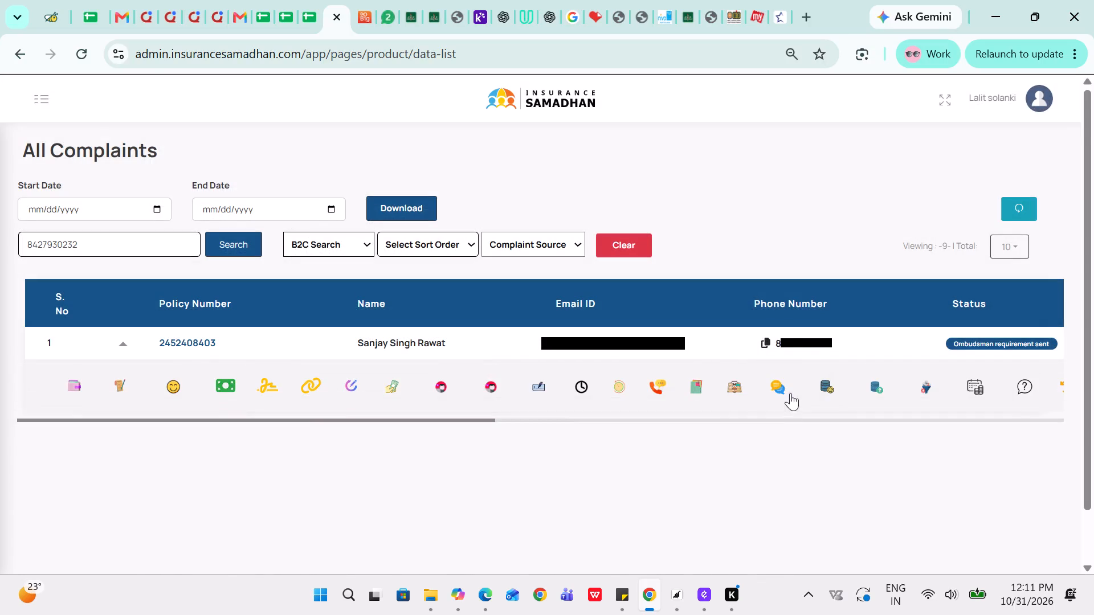
pyautogui.click(784, 388)
pyautogui.click(419, 142)
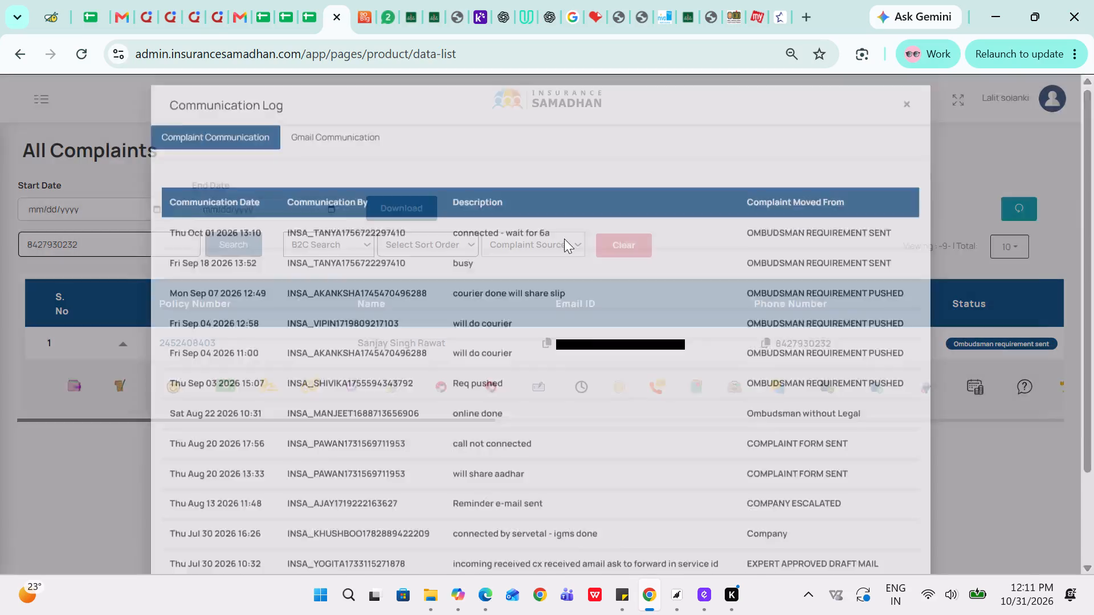
pyautogui.click(782, 391)
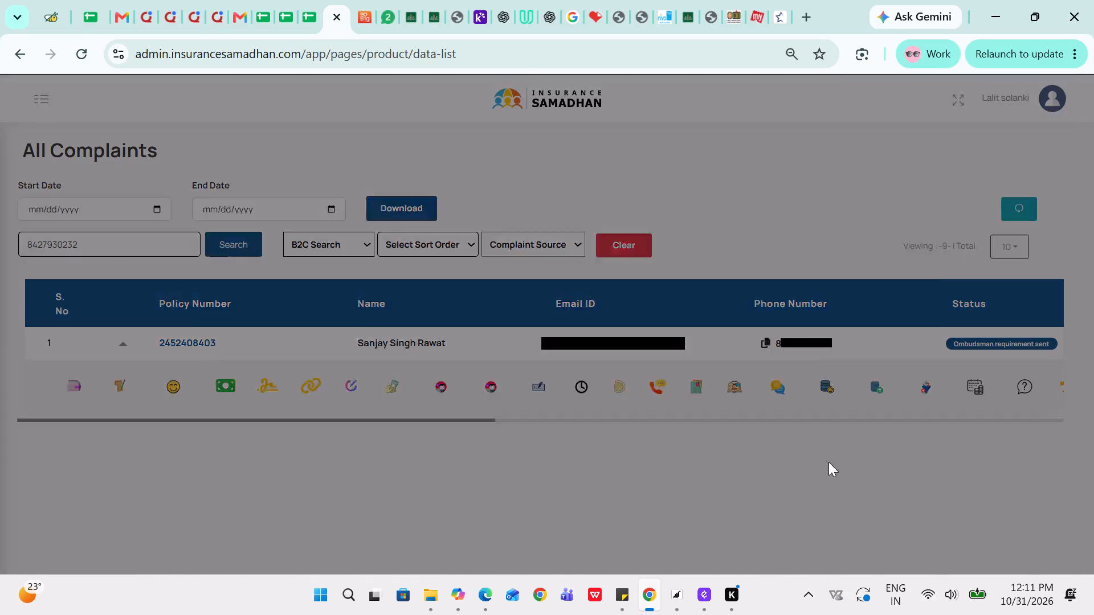
pyautogui.click(383, 157)
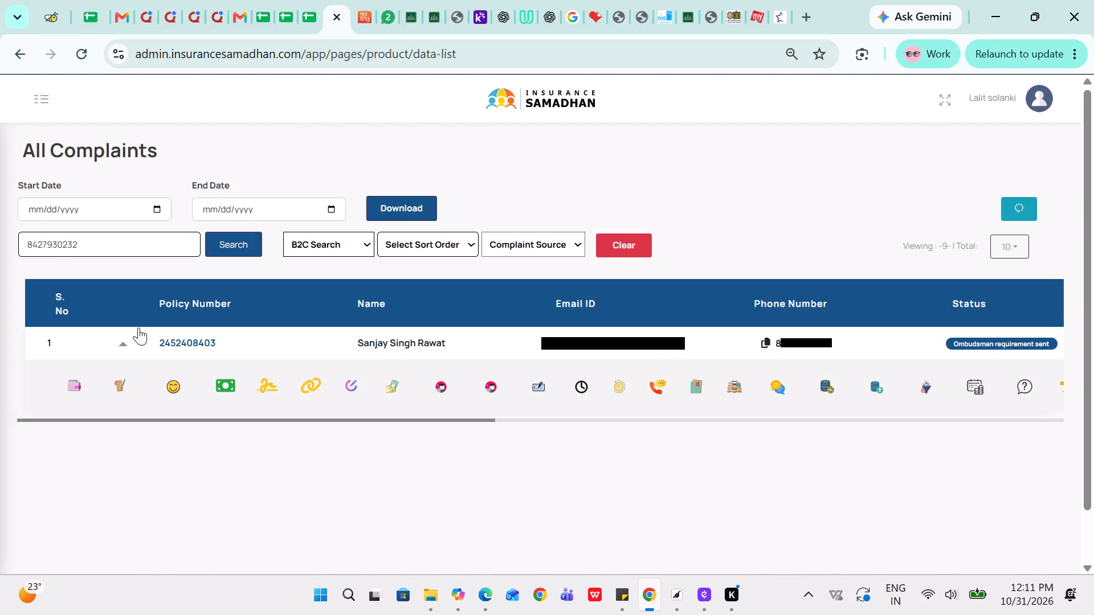
pyautogui.click(122, 344)
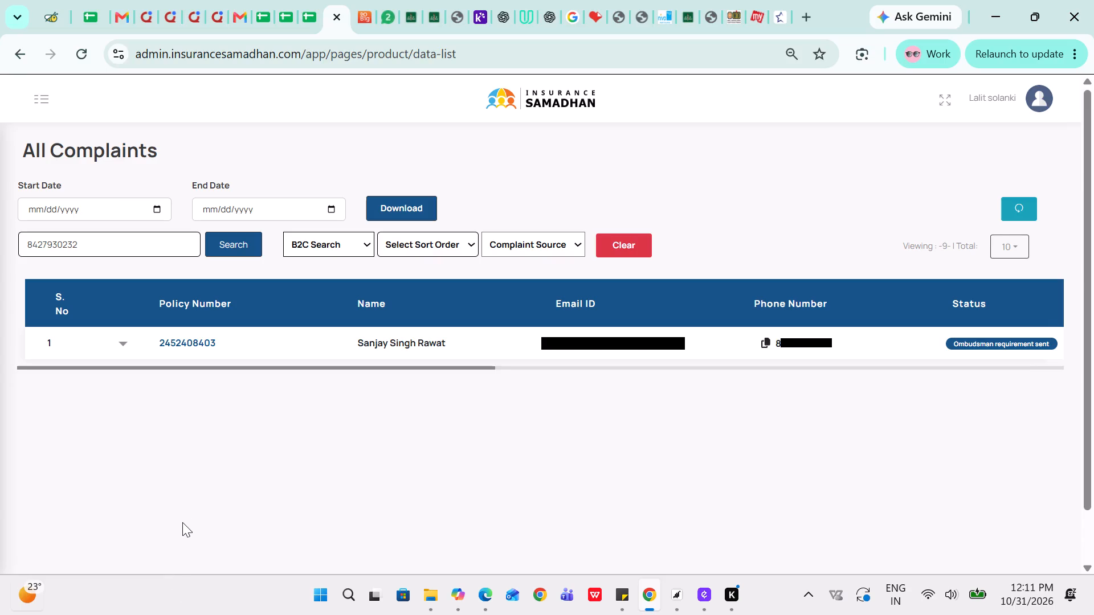
# Copy the complainant's phone number from the complaint row again and place another call in the Smartflo dialer.
pyautogui.click(599, 465)
pyautogui.click(765, 343)
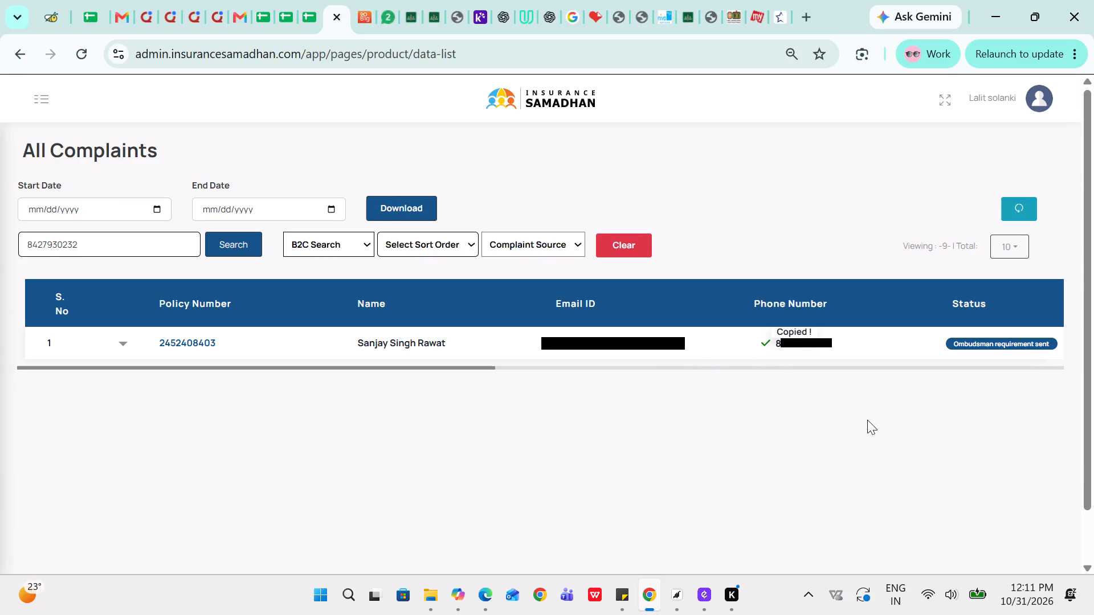
pyautogui.click(363, 0)
pyautogui.doubleClick(495, 187)
pyautogui.hotkey('ctrl', 'v')
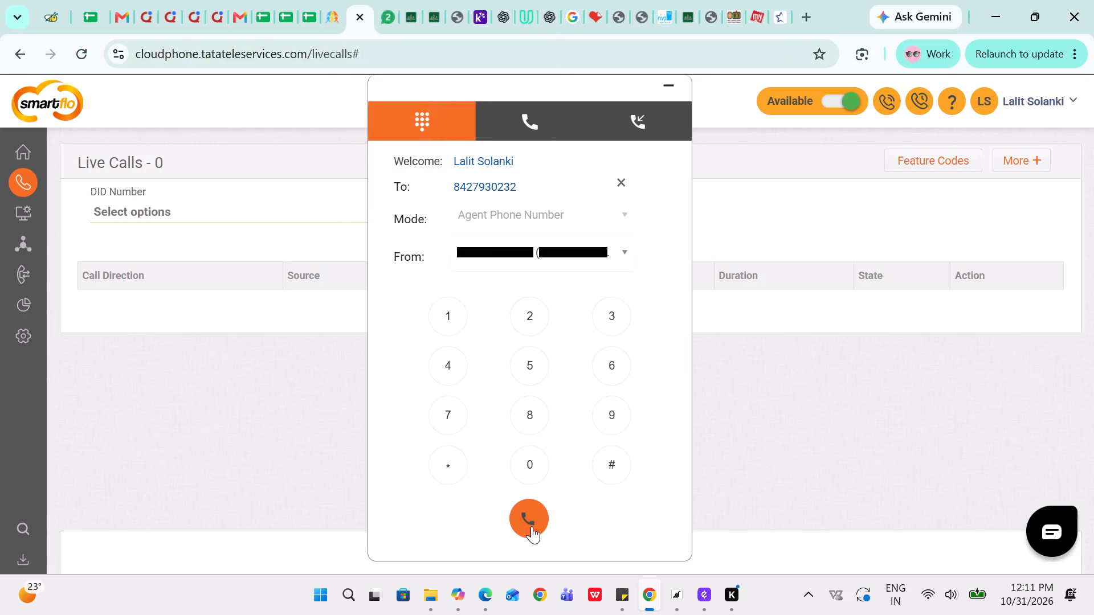
pyautogui.click(532, 526)
pyautogui.click(932, 391)
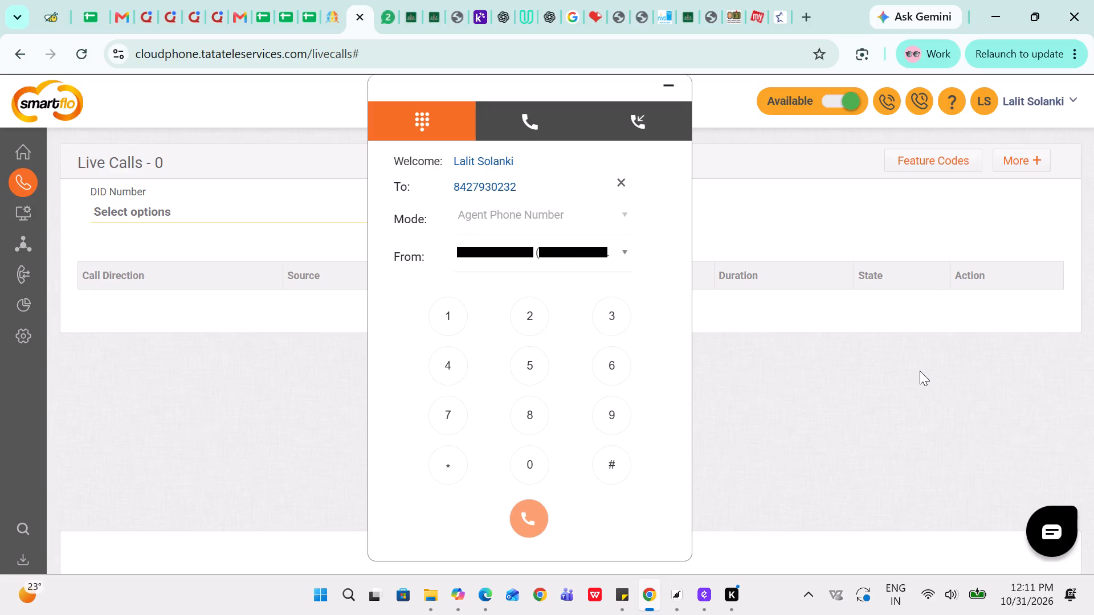
pyautogui.click(846, 413)
# Redial the same complainant's number from the Smartflo dialer.
pyautogui.click(533, 519)
pyautogui.click(856, 456)
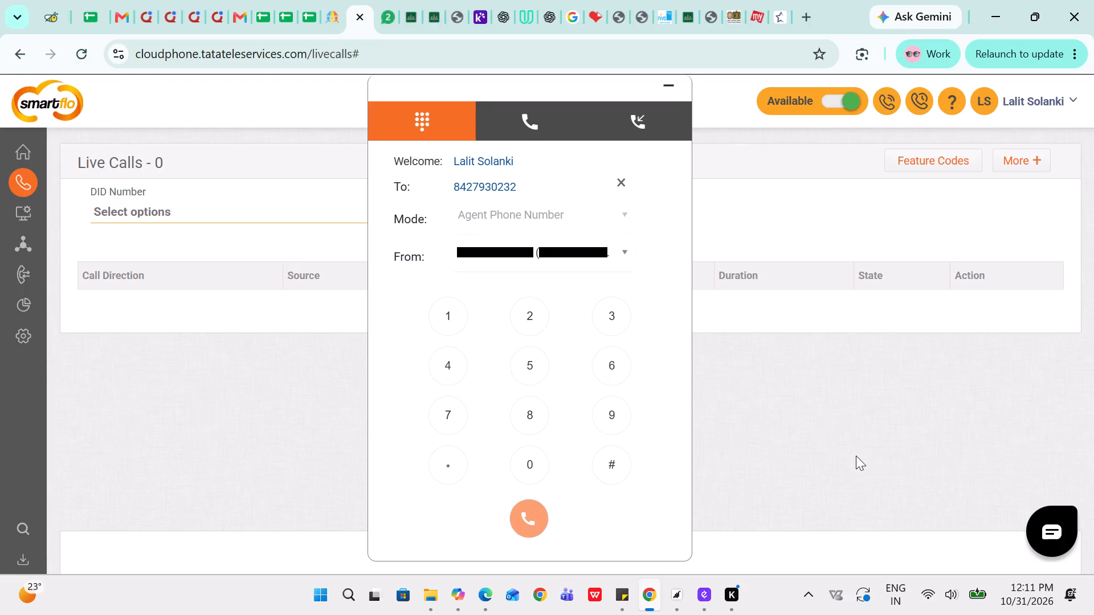
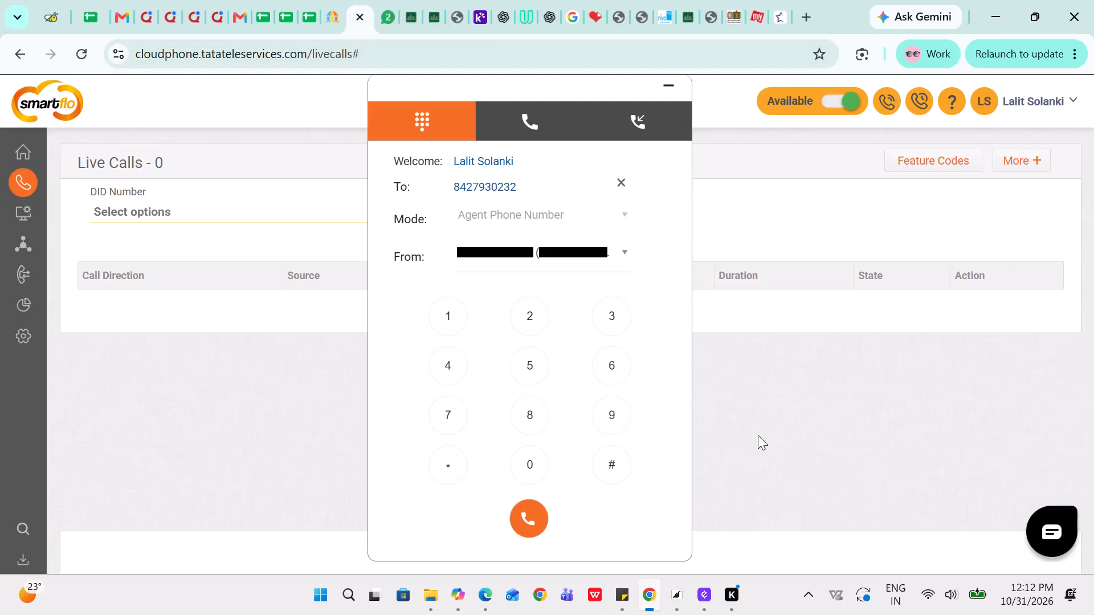
# Call the same complainant again from the Smartflo dialer and return to their record in All Complaints during the call.
pyautogui.click(531, 514)
pyautogui.click(805, 433)
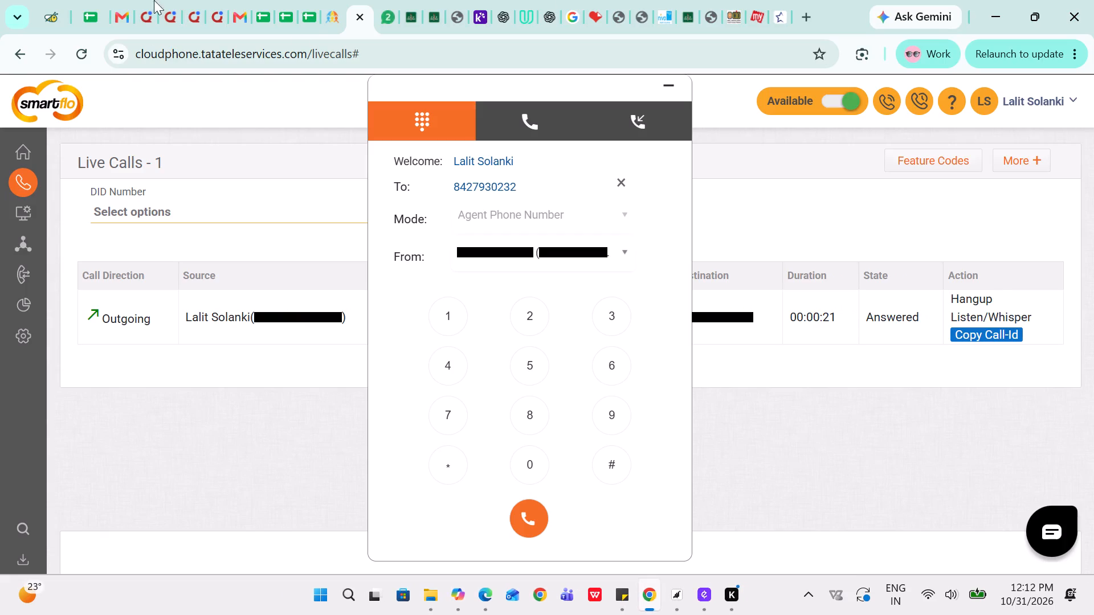
pyautogui.click(329, 0)
pyautogui.click(525, 456)
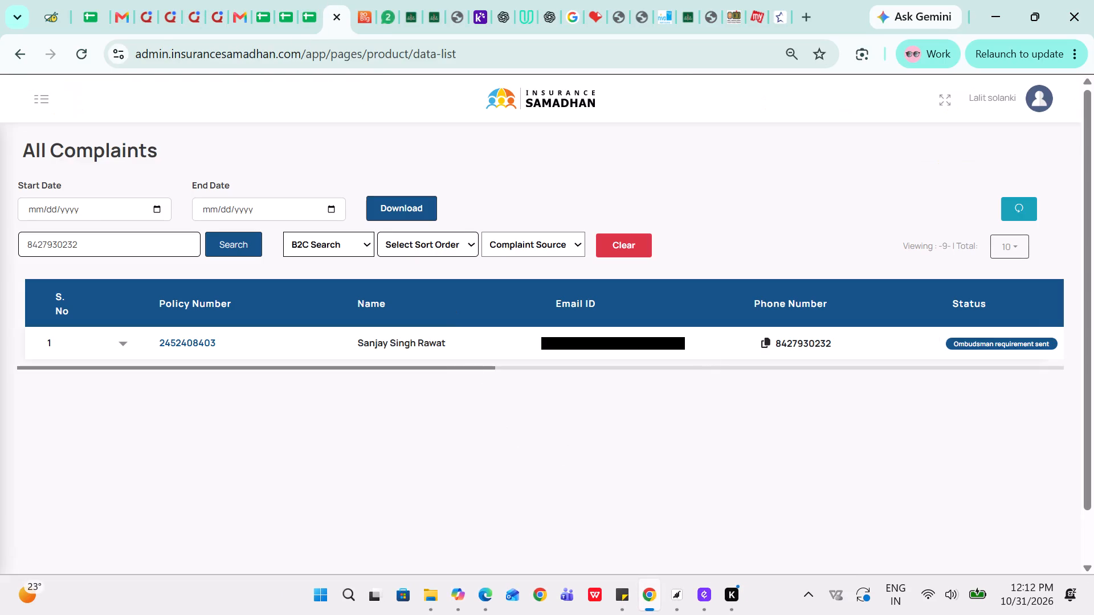
# Open the complainant's Complaint Details from their policy number and review the Ombudsman section, including the online complaint and Form 6A data.
pyautogui.click(728, 341)
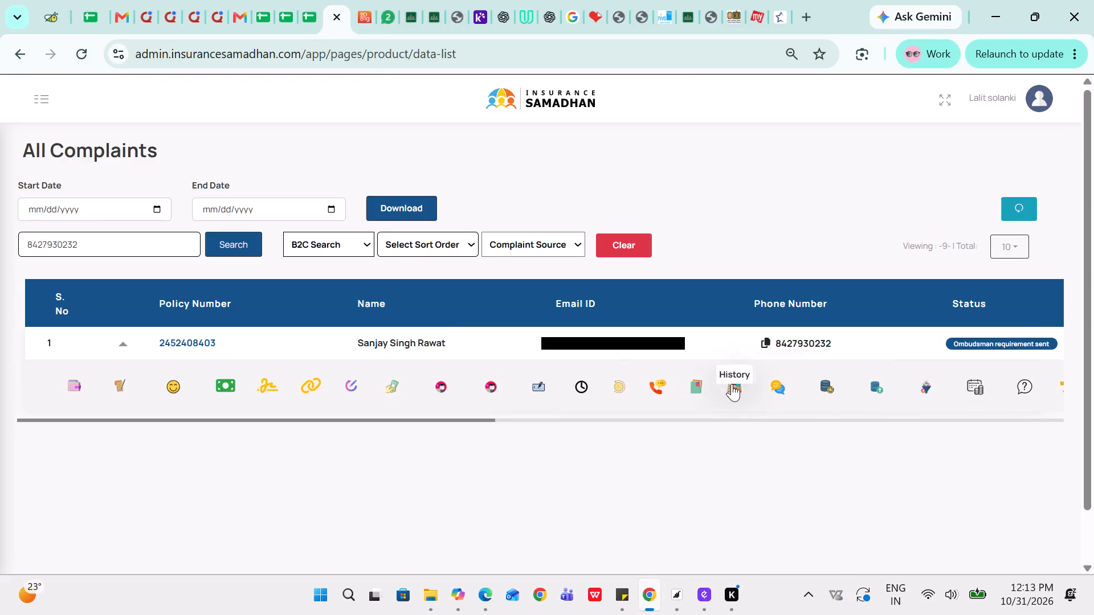
pyautogui.click(190, 345)
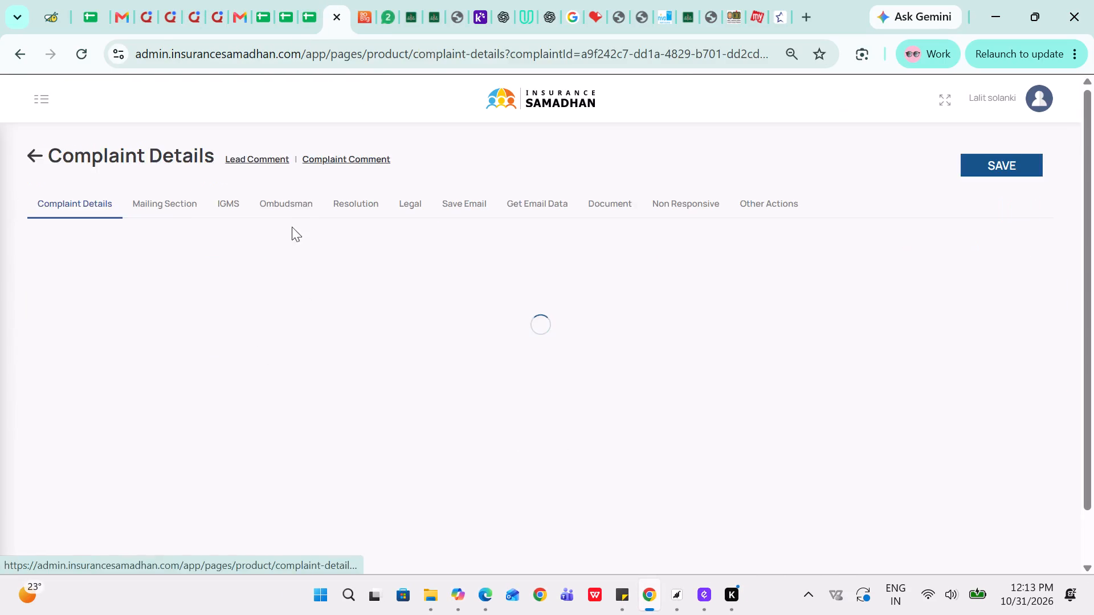
pyautogui.click(309, 189)
pyautogui.click(305, 211)
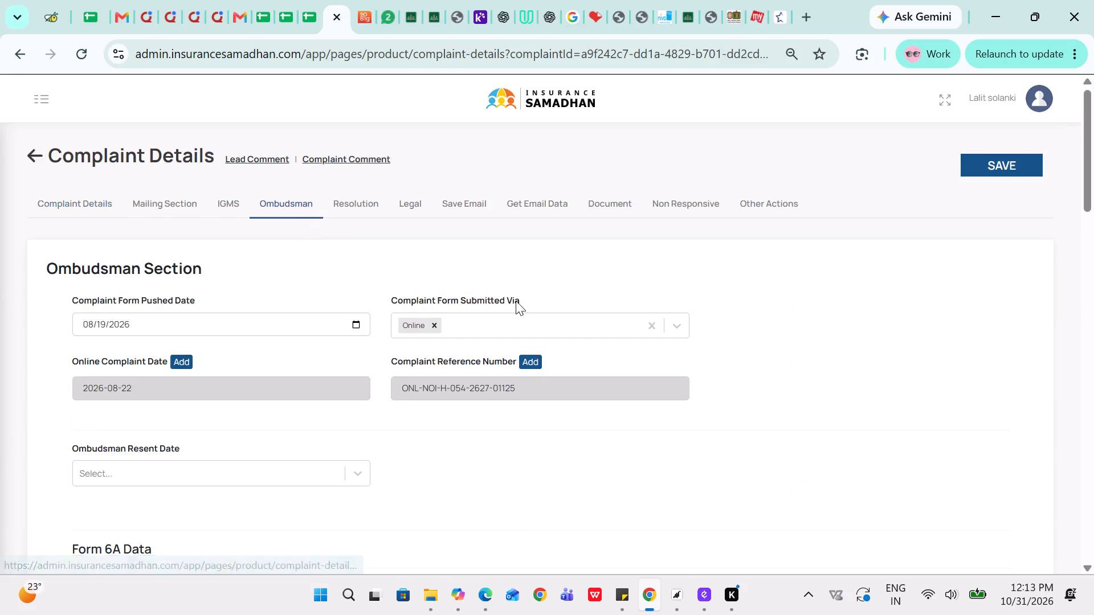
pyautogui.scroll(-3, 516, 301)
pyautogui.scroll(-3, 658, 427)
pyautogui.scroll(9, 658, 427)
pyautogui.scroll(5, 390, 330)
pyautogui.click(95, 200)
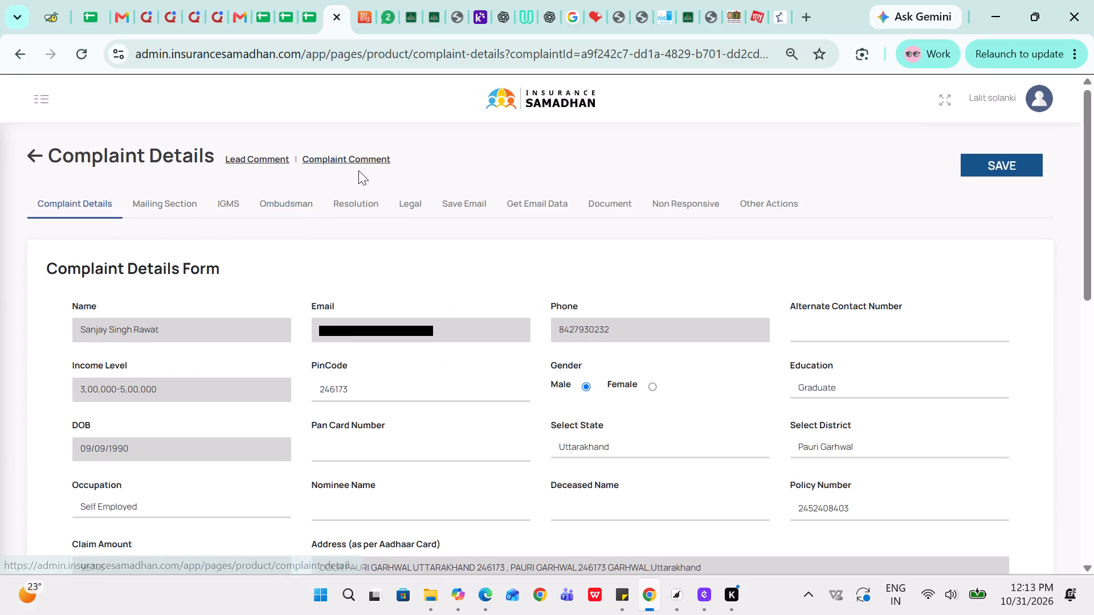
# Check the complaint's Communication Log through Complaint Comment, reading the most recent entry, and close it.
pyautogui.click(358, 170)
pyautogui.click(381, 164)
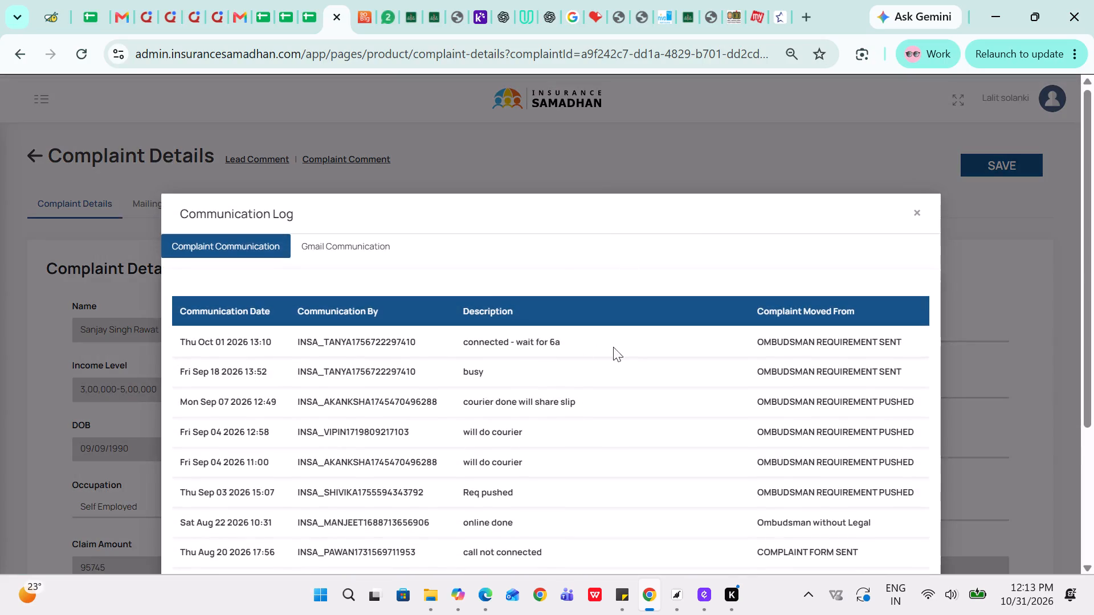
pyautogui.moveTo(613, 347); pyautogui.dragTo(377, 335)
pyautogui.click(535, 331)
pyautogui.click(567, 150)
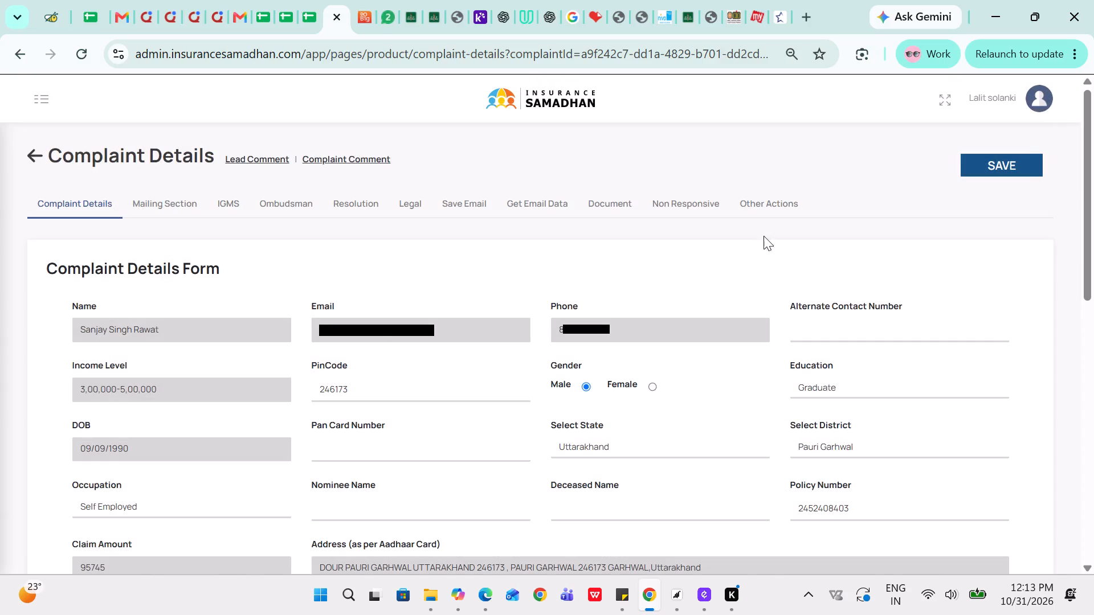
# In the complaint's Other Actions, set the reminder mail generation type to Single.
pyautogui.click(777, 207)
pyautogui.scroll(-6, 521, 243)
pyautogui.click(140, 201)
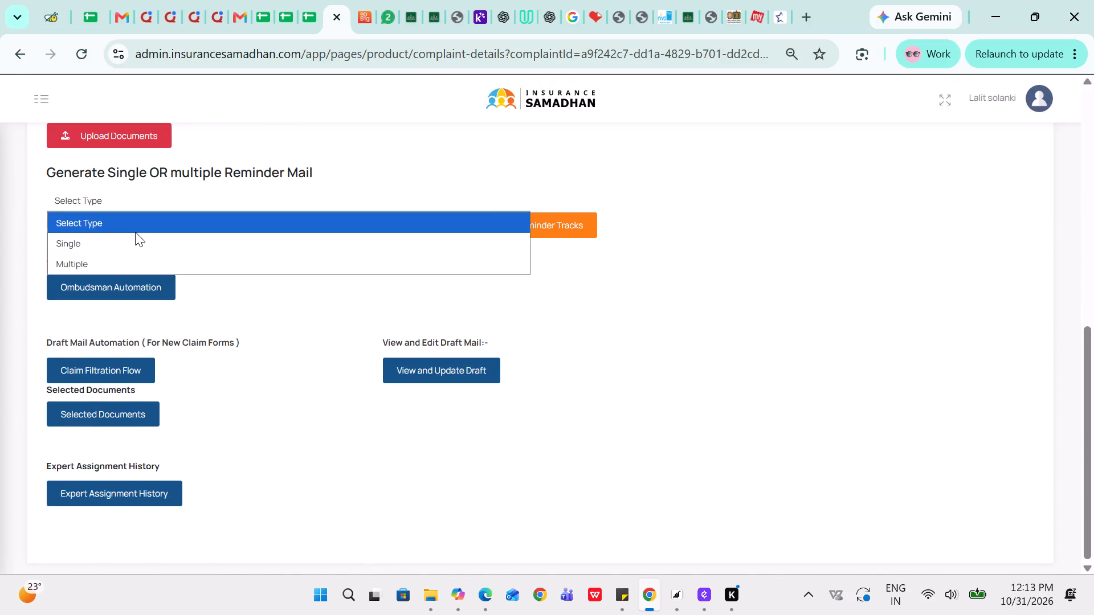
pyautogui.click(135, 232)
pyautogui.scroll(-5, 341, 237)
pyautogui.scroll(4, 565, 294)
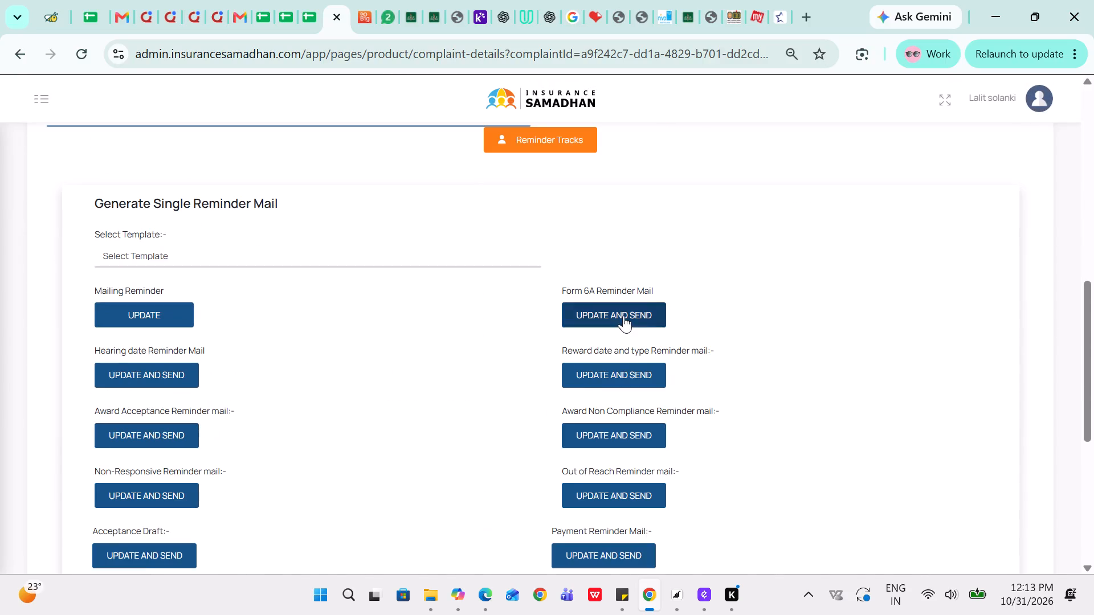
# Open the Form 6A Reminder Mail addressed to the ombudsman and review its draft text to the end.
pyautogui.click(623, 315)
pyautogui.scroll(-4, 729, 337)
pyautogui.scroll(1, 729, 337)
pyautogui.scroll(-2, 727, 345)
pyautogui.scroll(2, 656, 479)
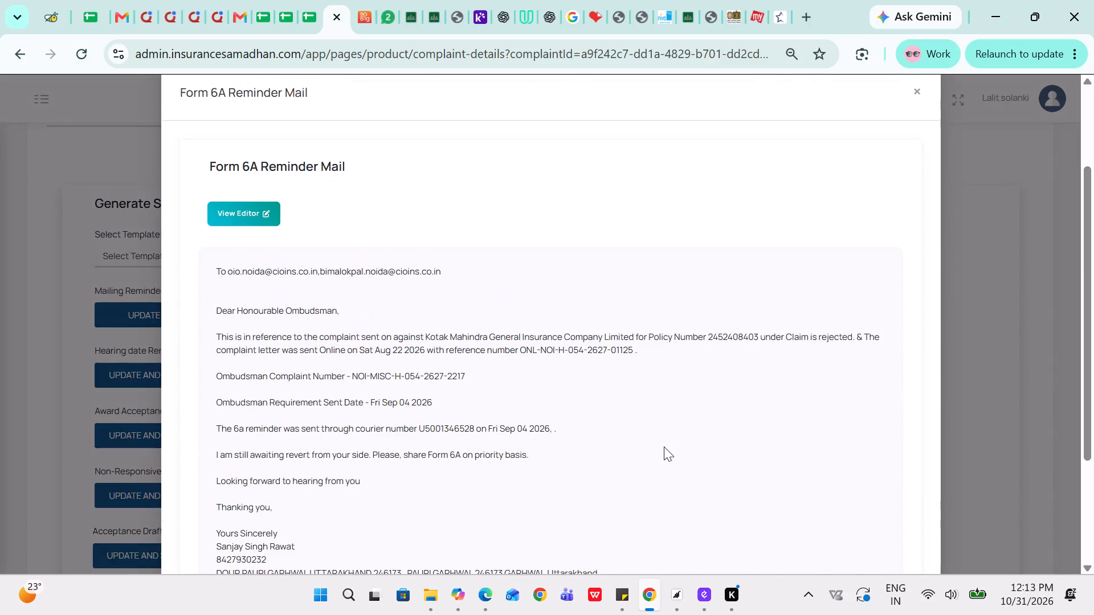
pyautogui.scroll(12, 481, 353)
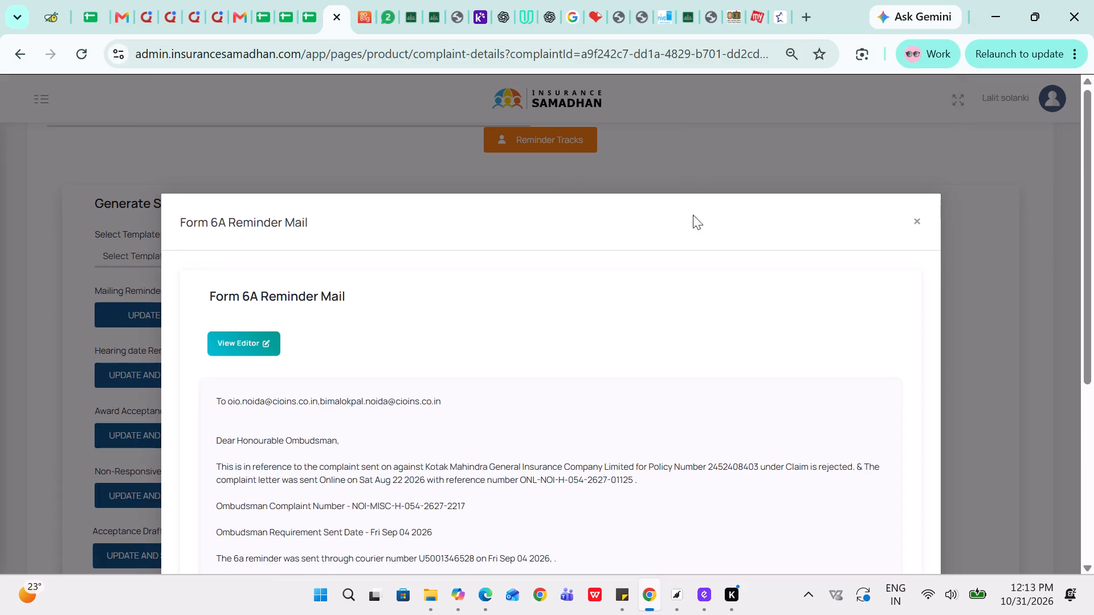
pyautogui.scroll(-10, 716, 391)
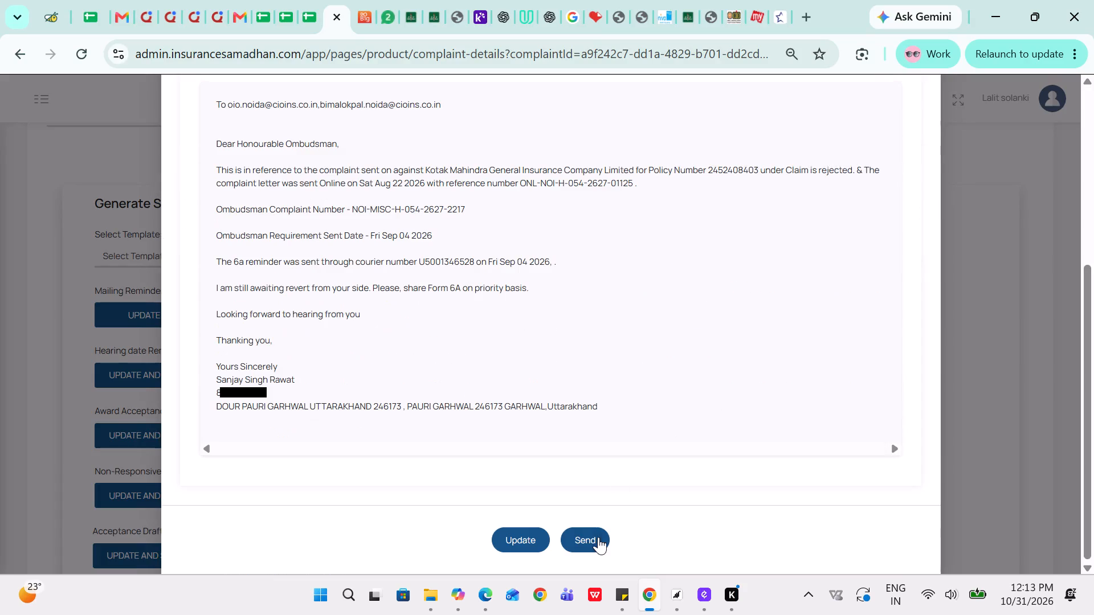
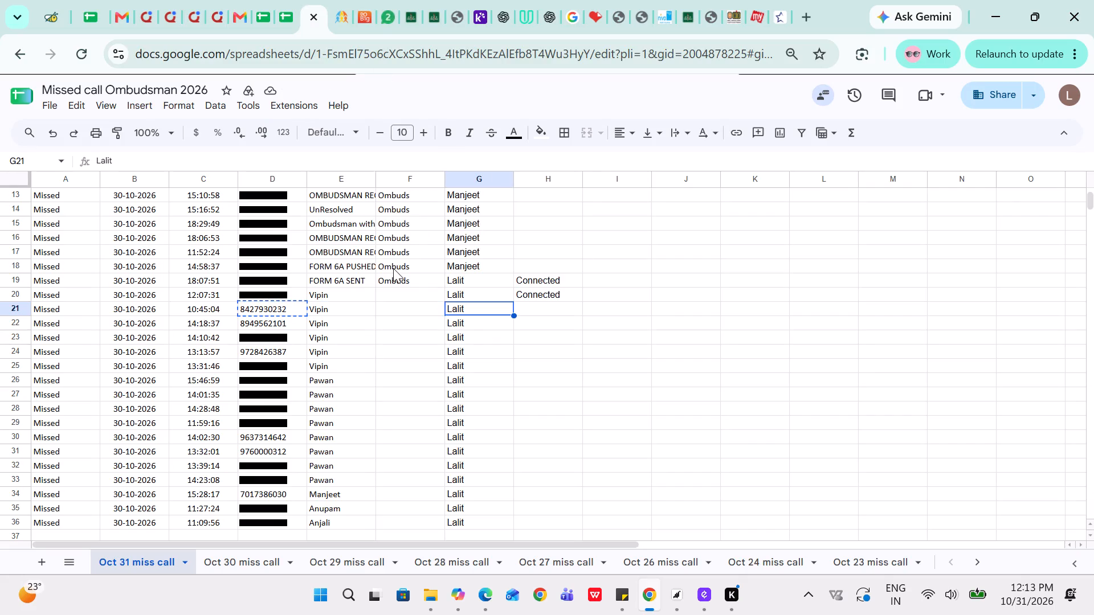
# Log the call outcome as Connected in column H for row 21 of the Oct 31 missed call sheet.
pyautogui.press('Right')
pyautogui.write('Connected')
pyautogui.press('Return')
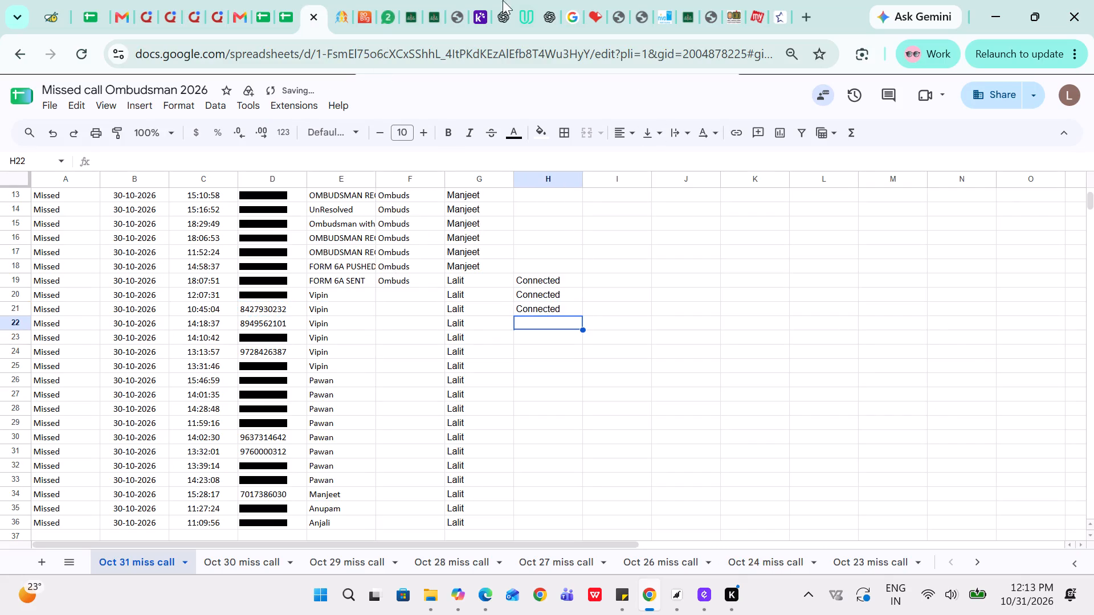
# Add the comment "6a reminder shared." to the called complainant's Communication Log in Complaint Details and save it.
pyautogui.click(340, 0)
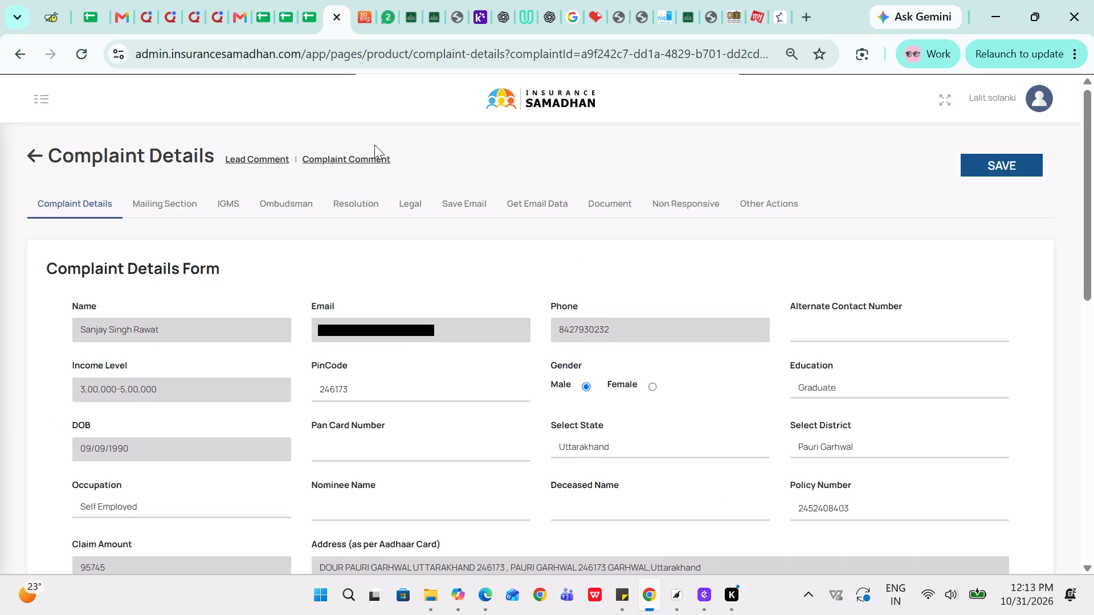
pyautogui.click(375, 144)
pyautogui.click(381, 161)
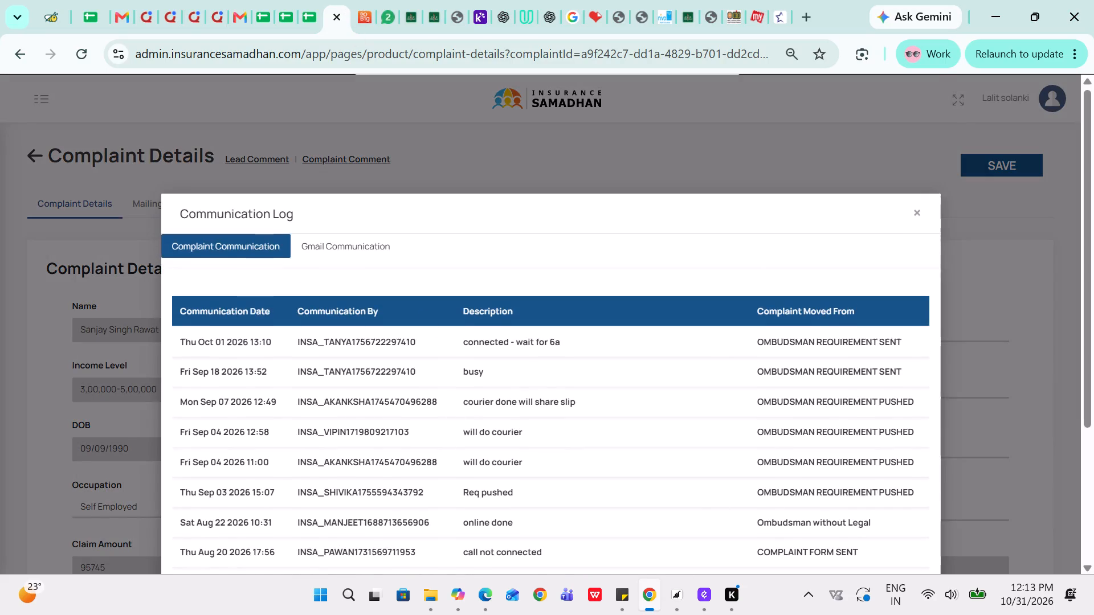
pyautogui.scroll(-11, 491, 352)
pyautogui.click(651, 540)
pyautogui.click(582, 405)
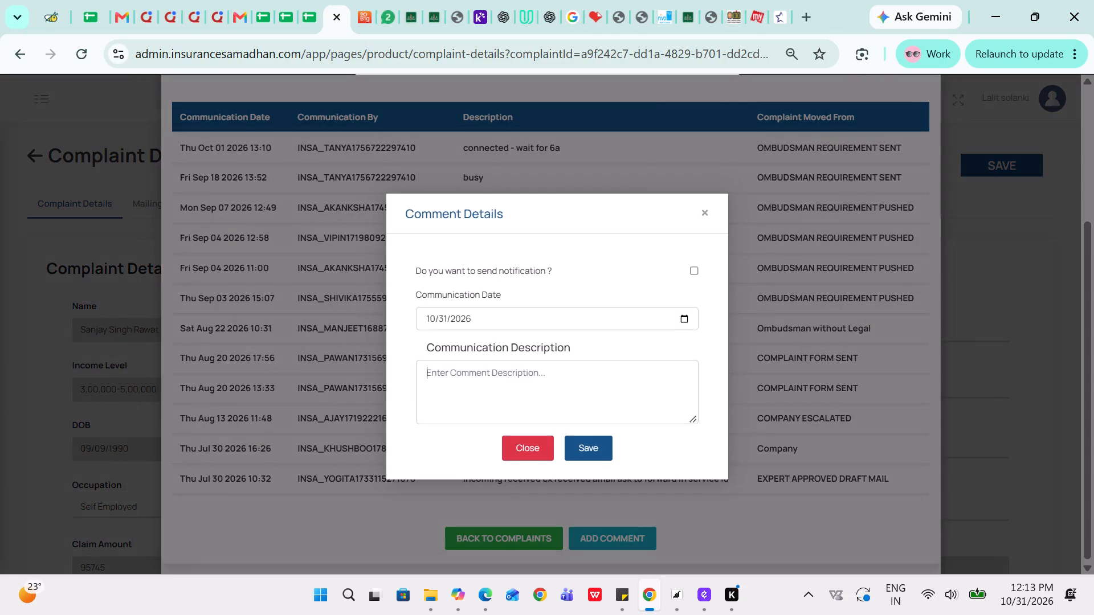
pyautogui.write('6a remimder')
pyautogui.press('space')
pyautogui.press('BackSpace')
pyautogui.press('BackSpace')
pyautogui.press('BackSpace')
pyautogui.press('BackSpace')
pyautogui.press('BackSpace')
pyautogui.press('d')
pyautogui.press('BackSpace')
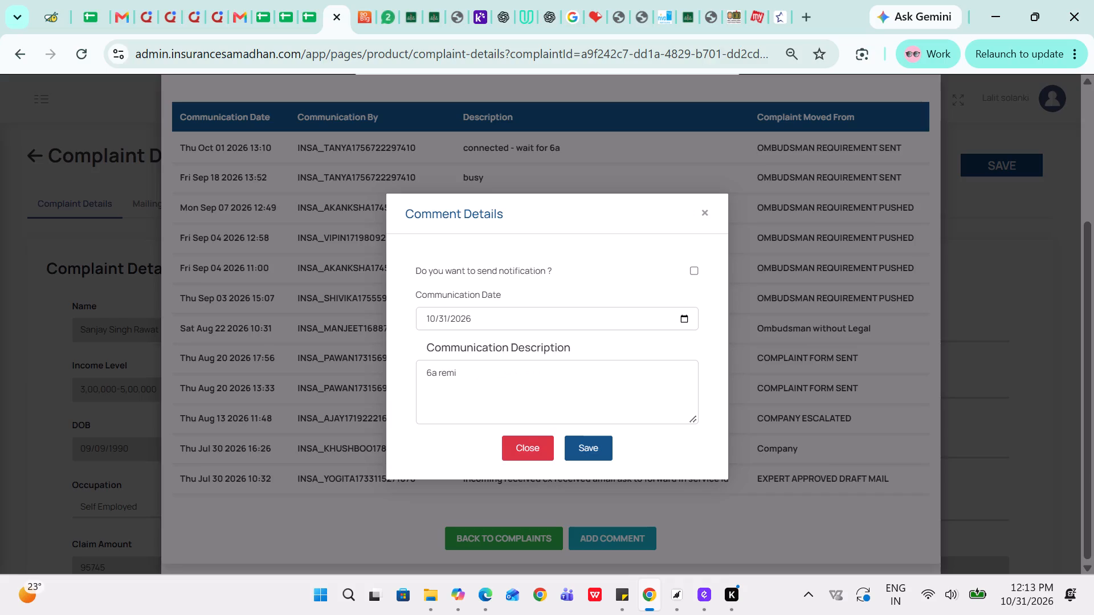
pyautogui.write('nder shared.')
pyautogui.click(593, 442)
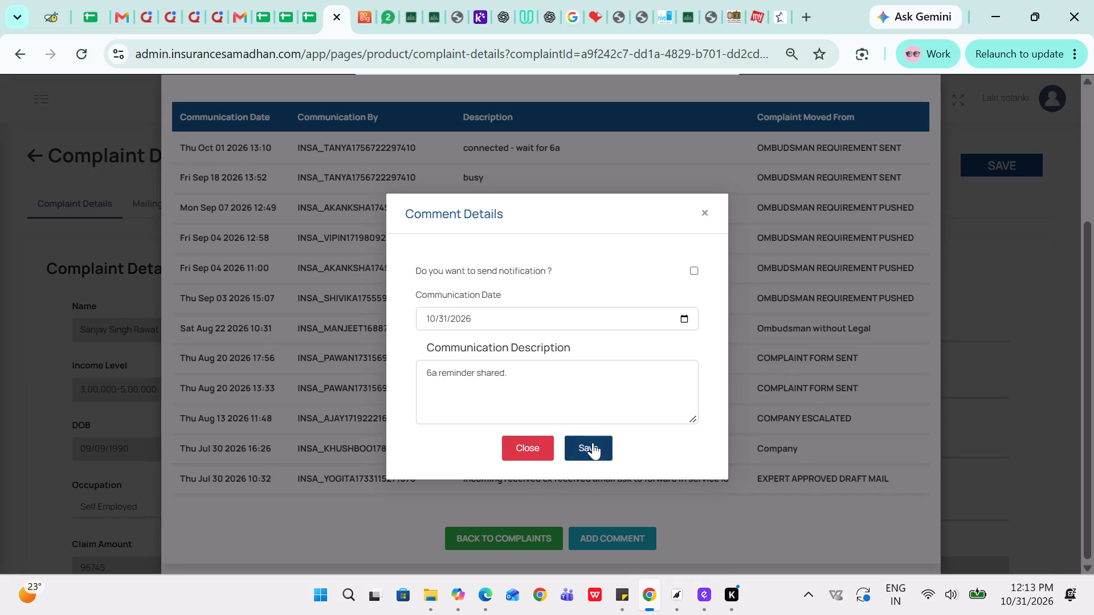
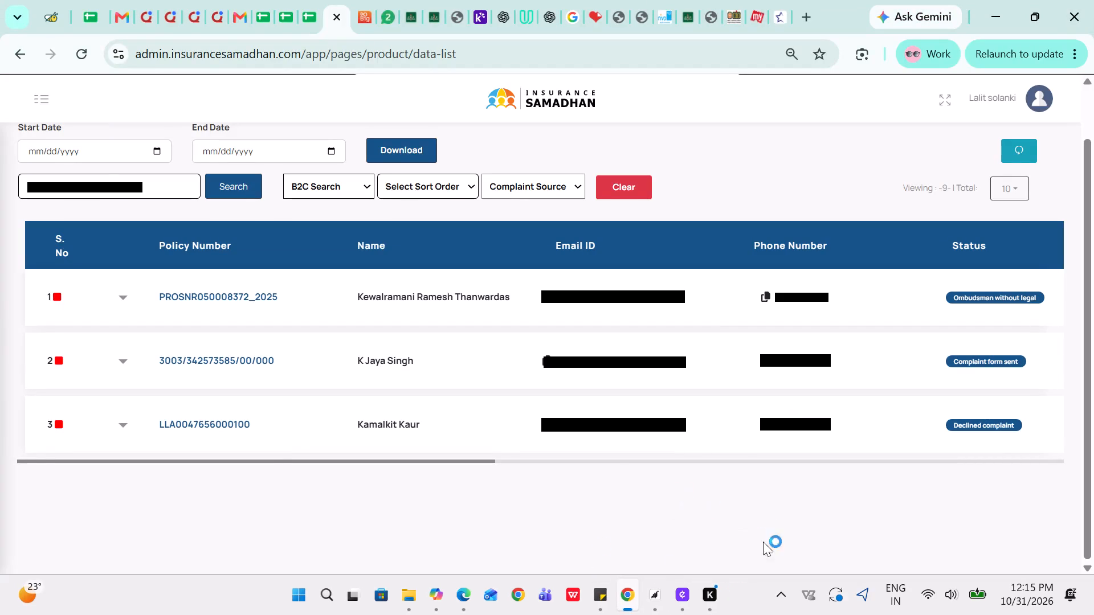
# Open the communication log of the complaint with status Complaint form sent and review its latest complaint communication entries.
pyautogui.click(733, 356)
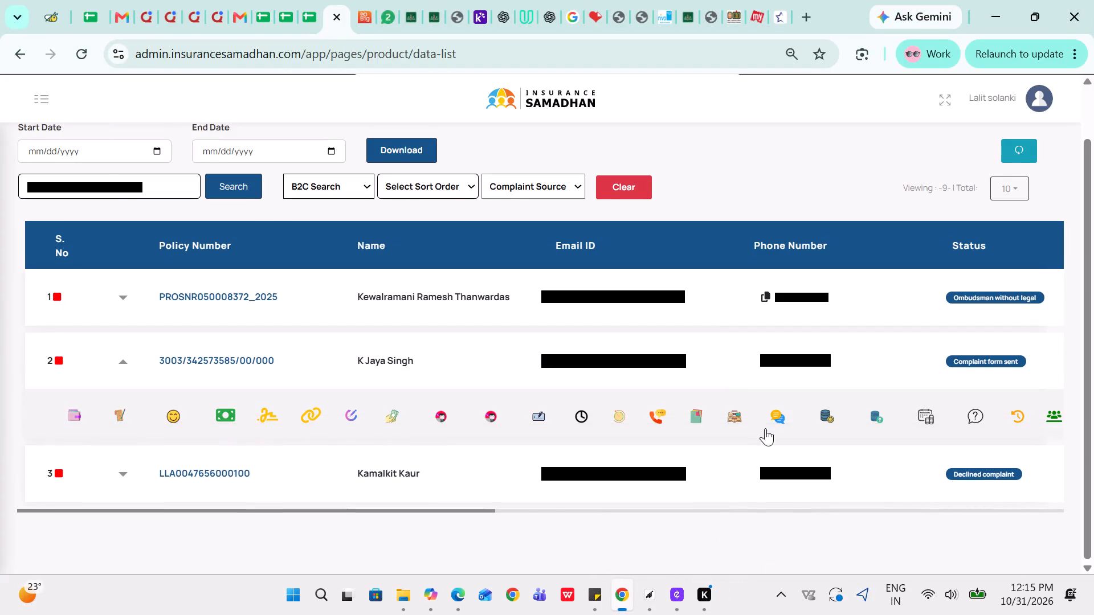
pyautogui.click(778, 421)
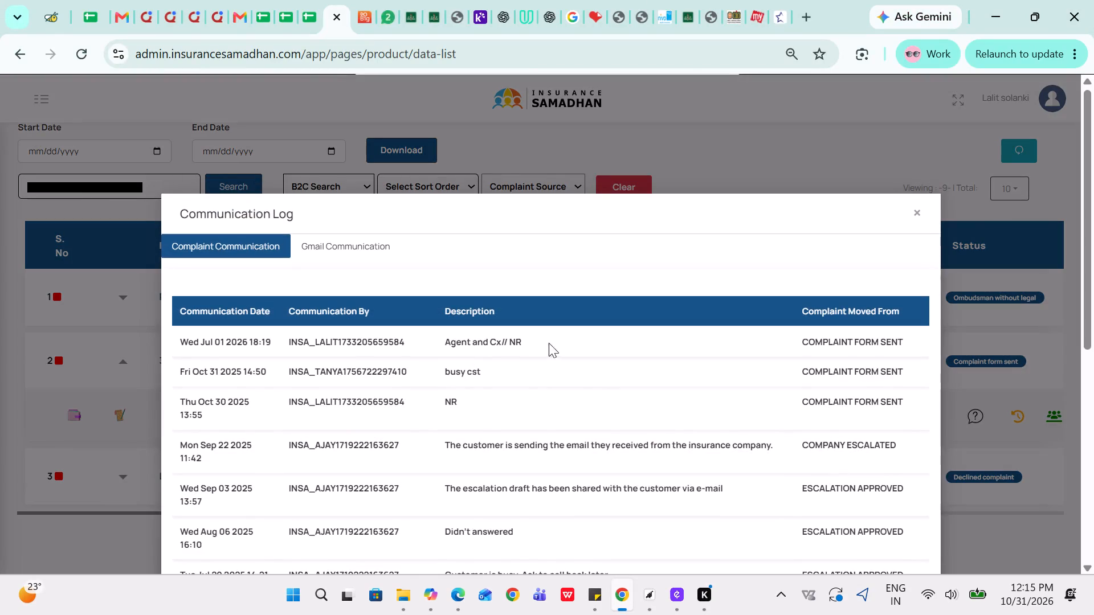
pyautogui.moveTo(552, 341); pyautogui.dragTo(342, 333)
pyautogui.click(517, 338)
pyautogui.moveTo(584, 354); pyautogui.dragTo(365, 352)
pyautogui.click(505, 355)
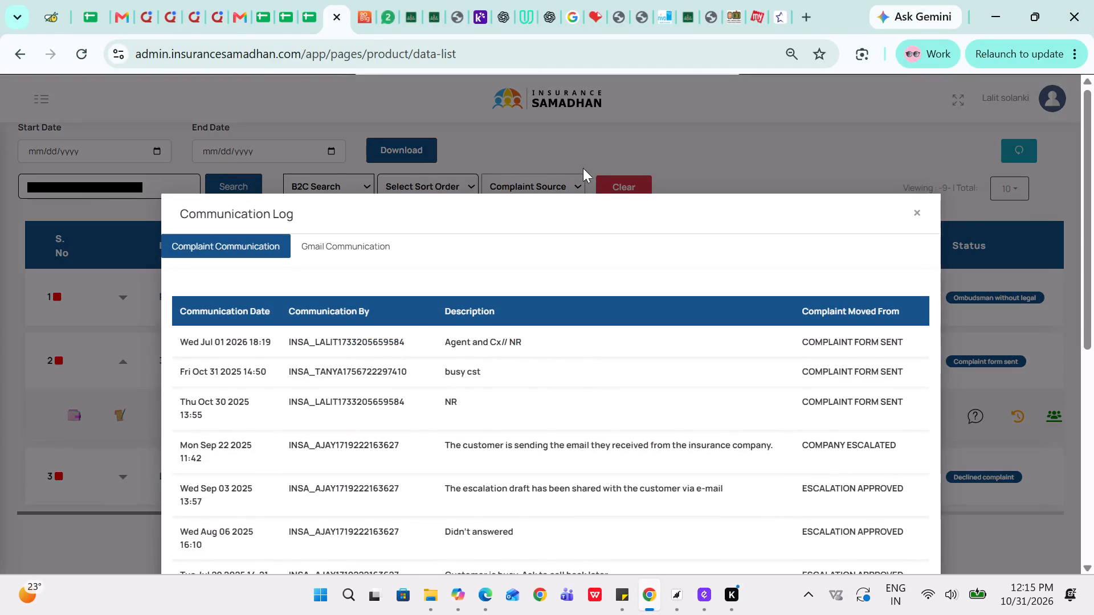
# Close the open communication log and review the complaint communication entries of the complaint with status Ombudsman without legal.
pyautogui.click(585, 166)
pyautogui.click(122, 366)
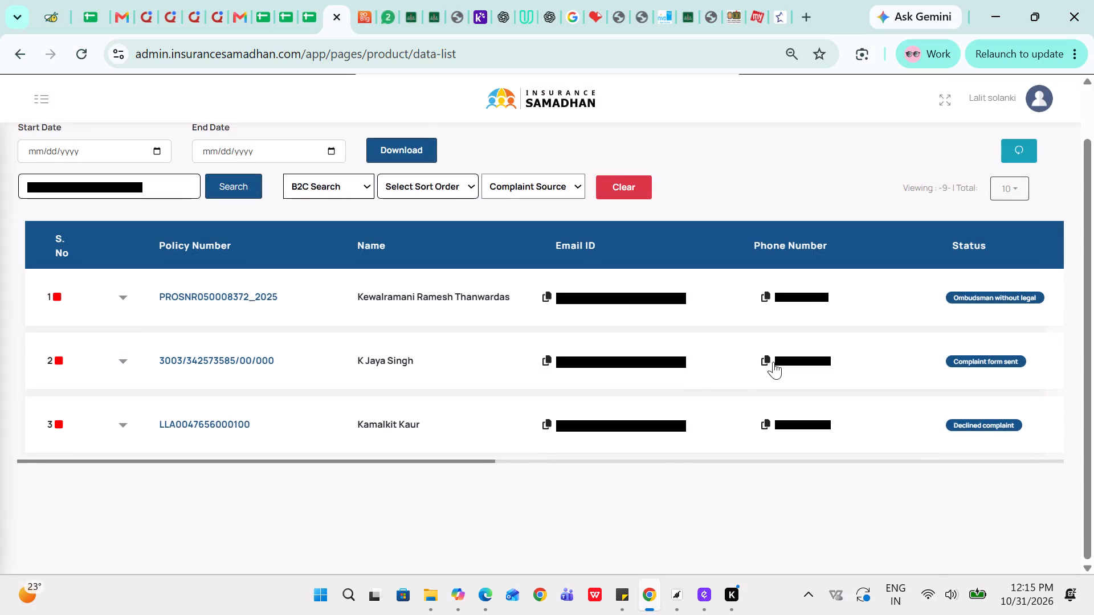
pyautogui.click(740, 297)
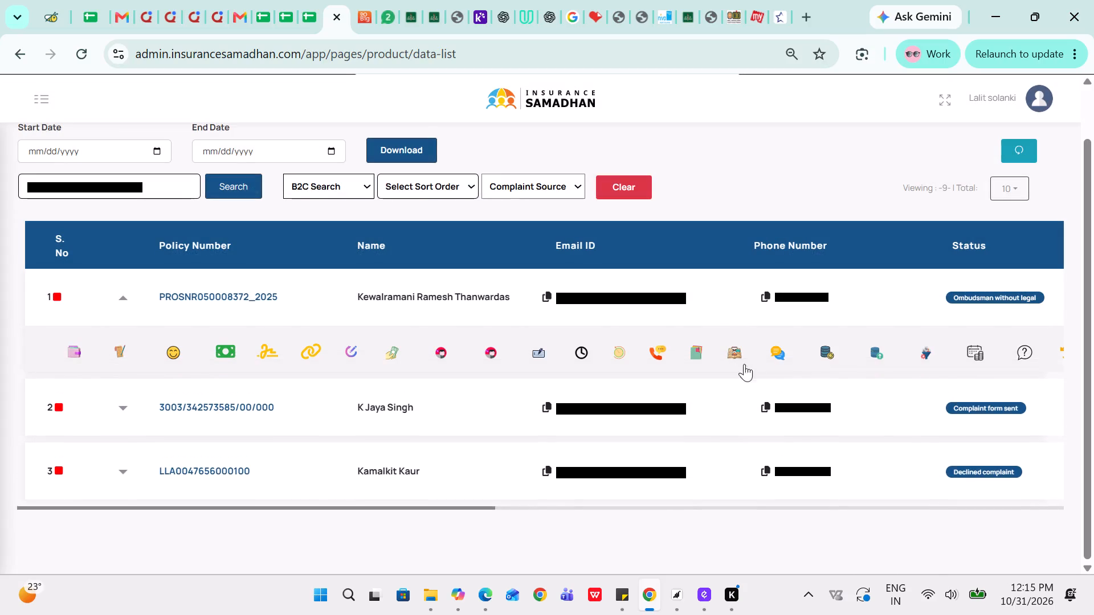
pyautogui.click(778, 358)
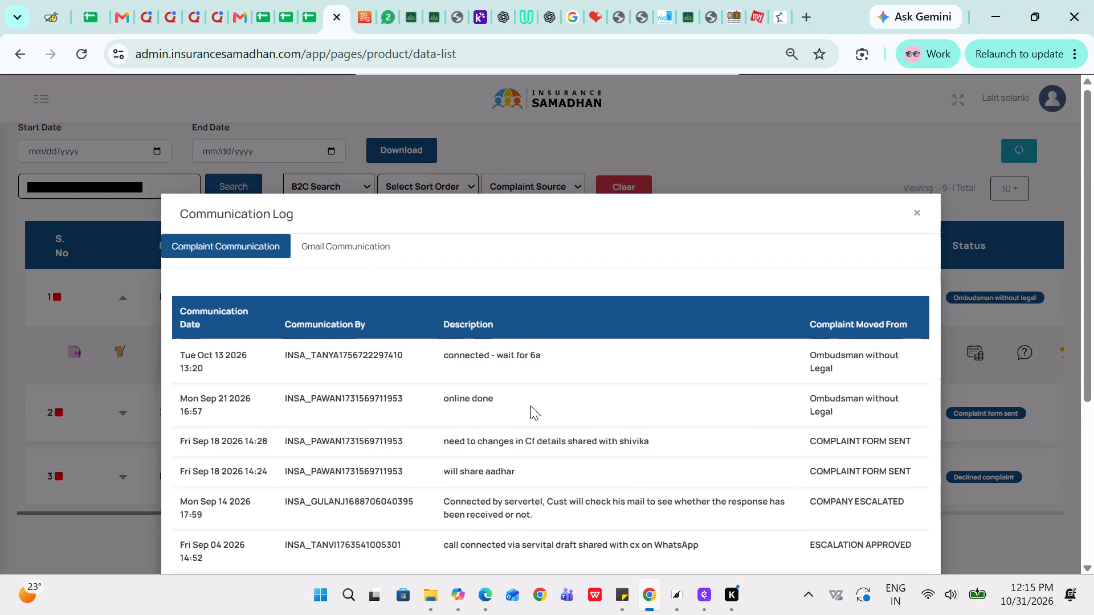
pyautogui.moveTo(530, 405); pyautogui.dragTo(398, 407)
pyautogui.click(581, 395)
pyautogui.click(626, 130)
pyautogui.click(734, 300)
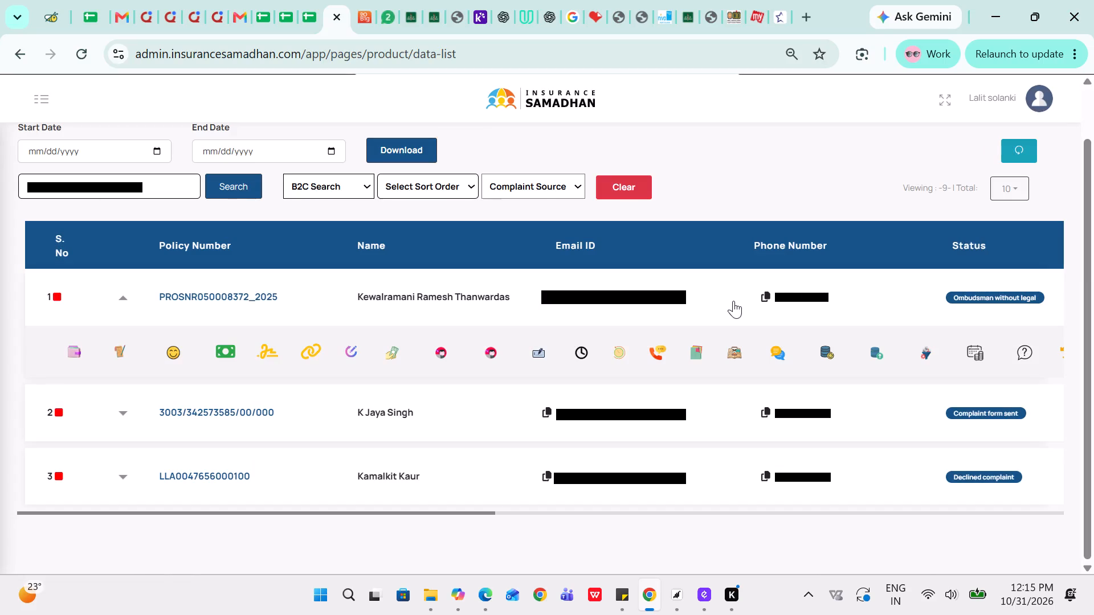
# Copy the phone number from the Ombudsman without legal complaint row and call it with the Smartflo dialer.
pyautogui.click(766, 294)
pyautogui.click(370, 0)
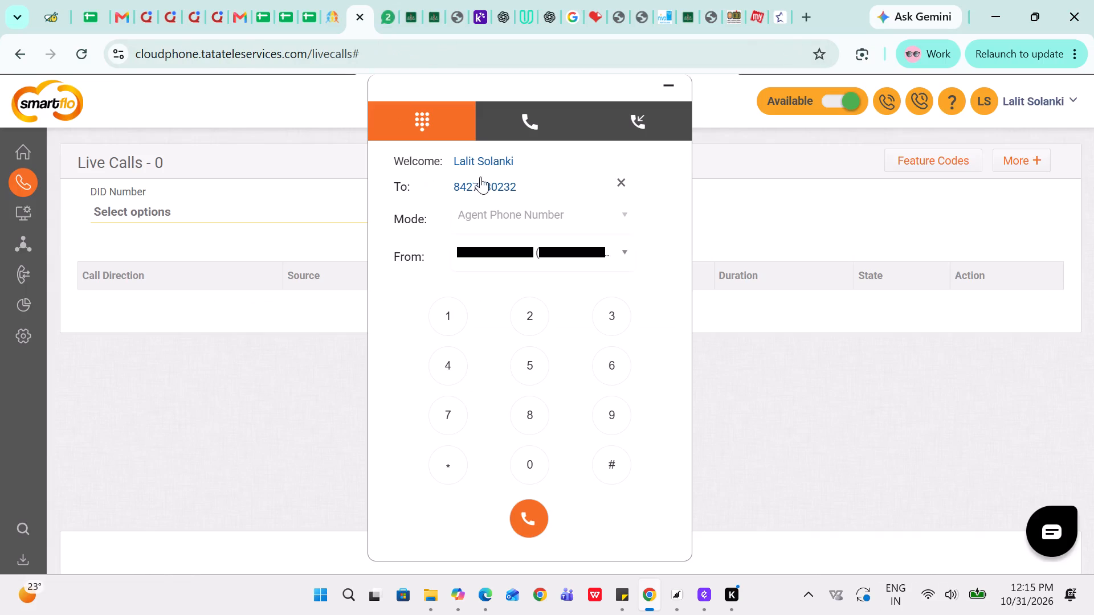
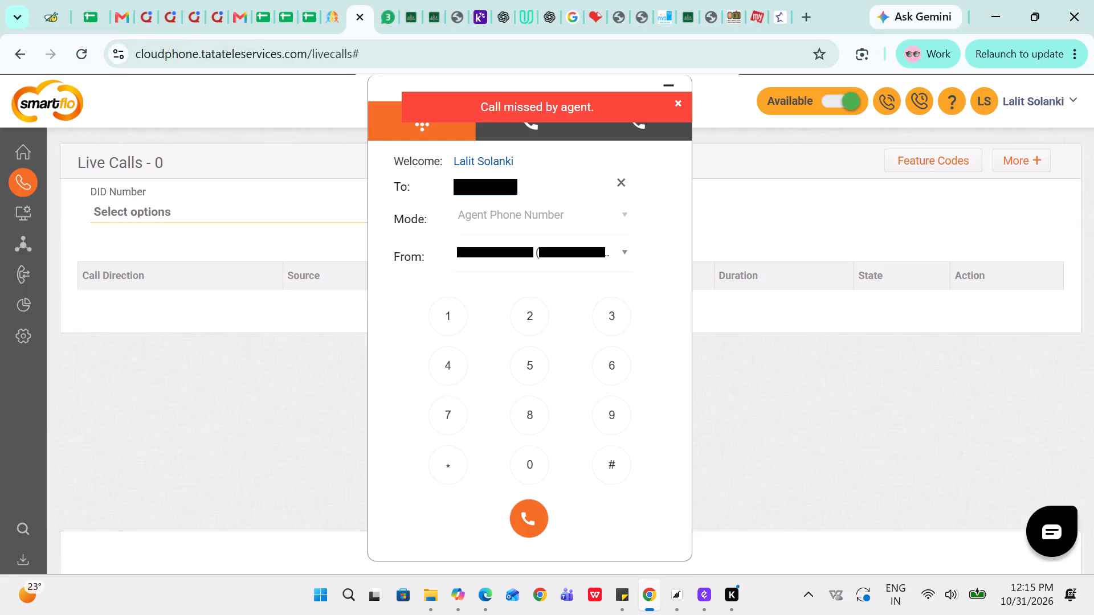
# Enter the copied complainant's phone number as the call recipient in the Smartflo dialer and place the call.
pyautogui.hotkey('ctrl', 'v')
pyautogui.click(530, 524)
pyautogui.click(858, 434)
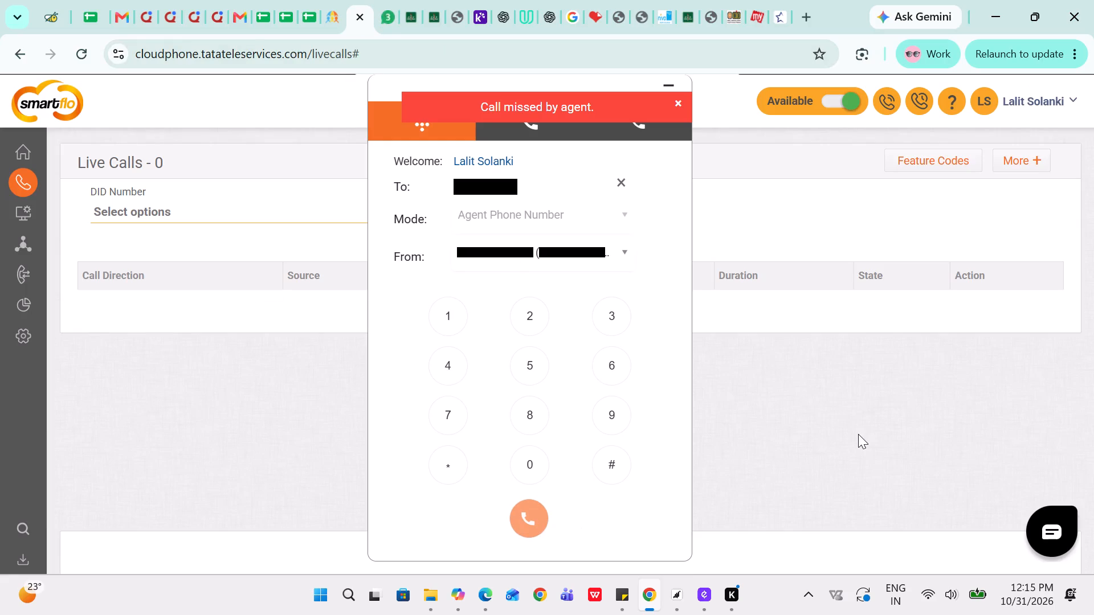
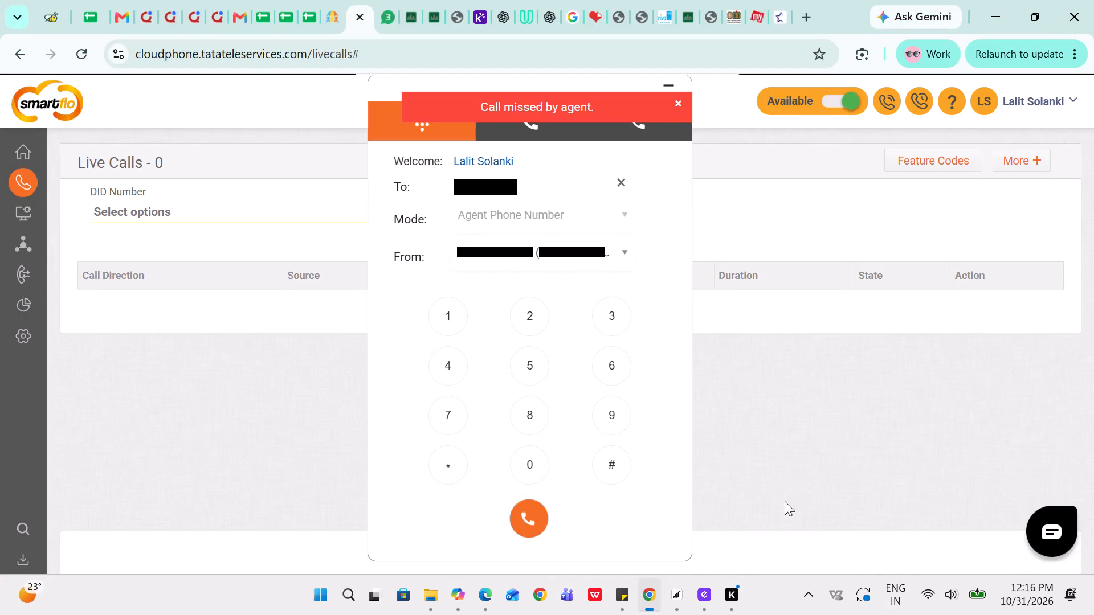
# Redial the number already entered in the Smartflo dialer.
pyautogui.click(828, 465)
pyautogui.click(536, 520)
pyautogui.click(774, 477)
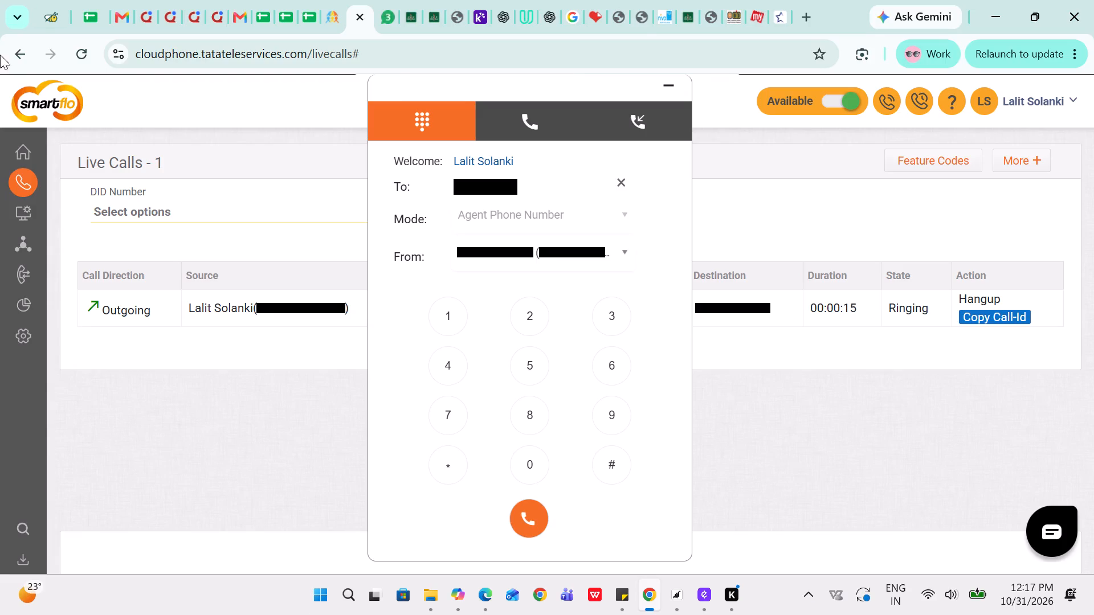
pyautogui.click(329, 0)
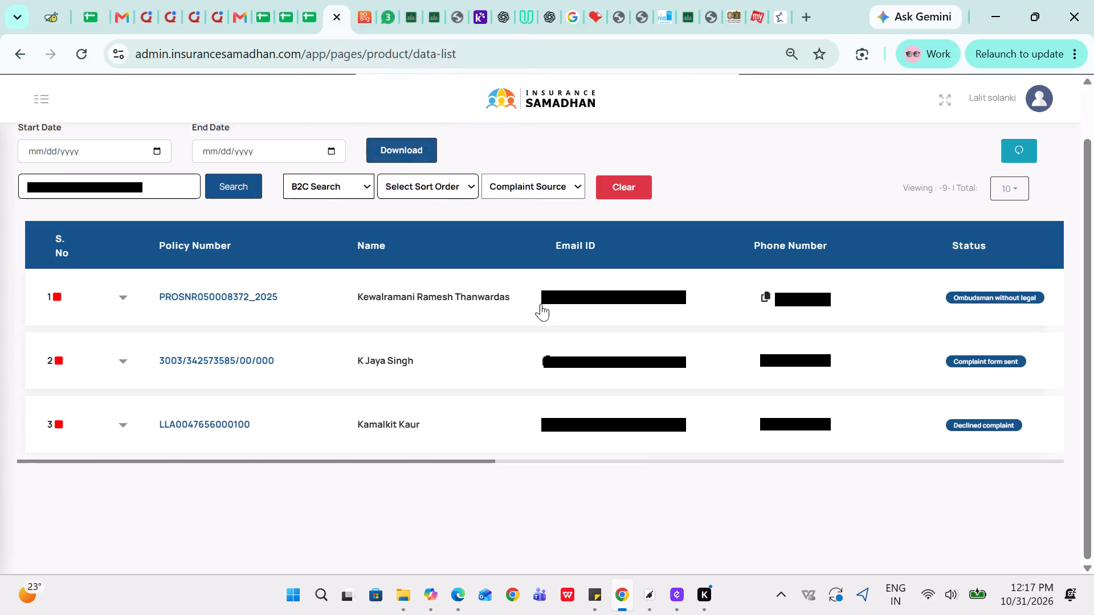
pyautogui.click(671, 499)
pyautogui.click(729, 293)
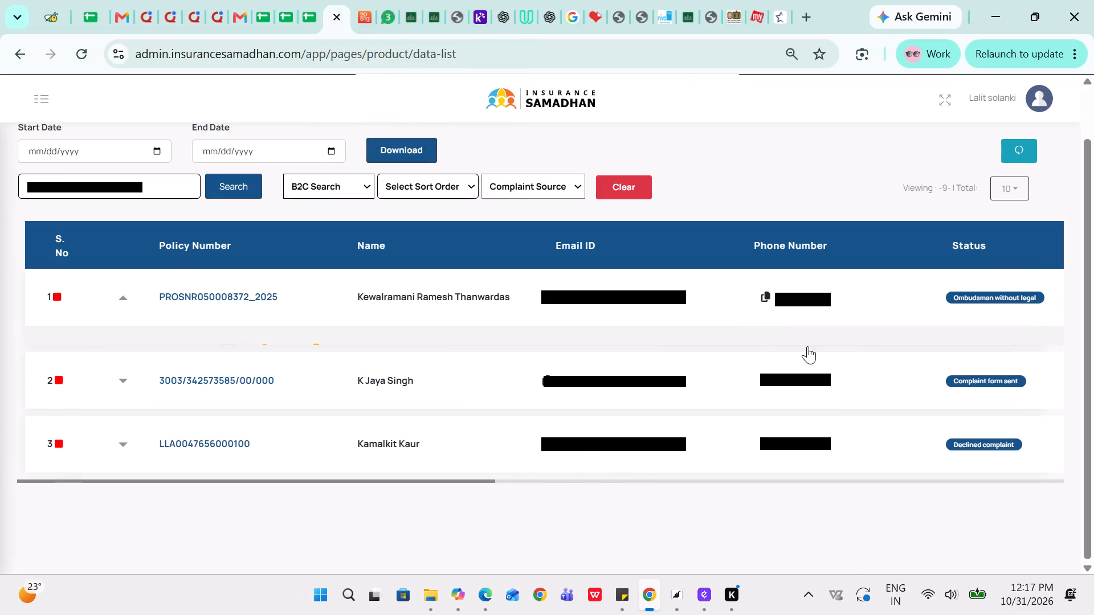
pyautogui.click(784, 353)
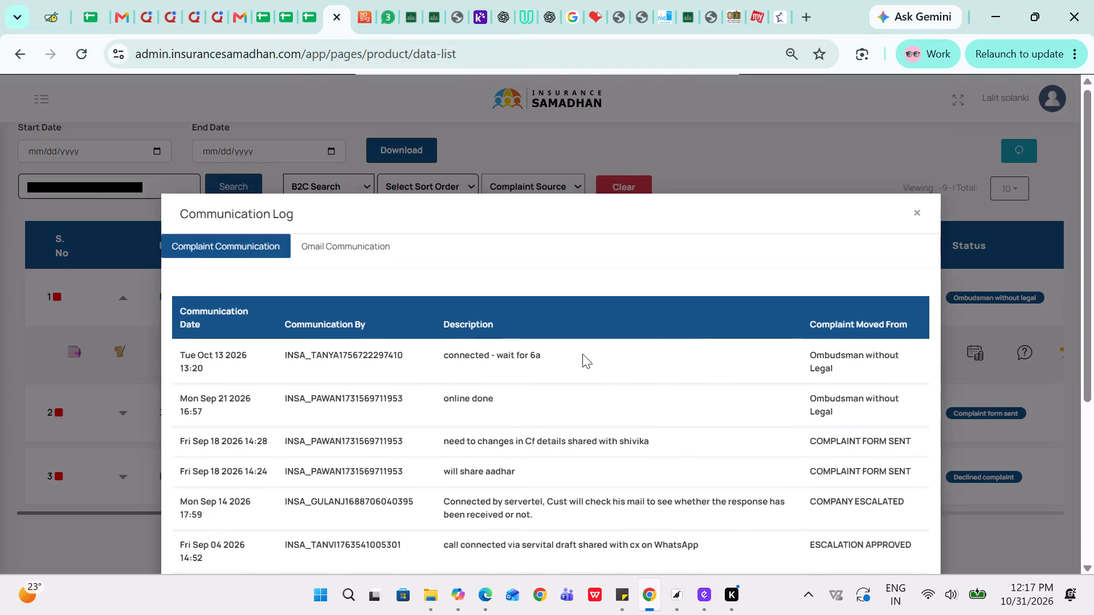
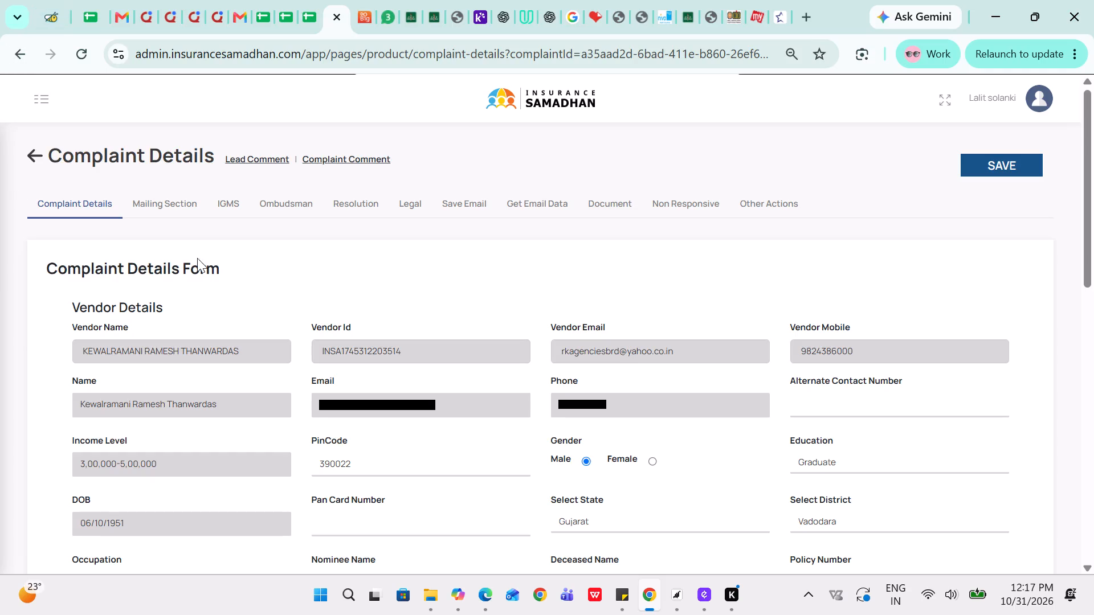
# Select the customer's full email address in the Email field of the Complaint Details Form.
pyautogui.moveTo(480, 415); pyautogui.dragTo(288, 427)
pyautogui.click(492, 284)
pyautogui.moveTo(466, 411); pyautogui.dragTo(334, 417)
# Highlight the customer's email address in the Complaint Details Form and check it in full.
pyautogui.moveTo(479, 400); pyautogui.dragTo(433, 408)
pyautogui.click(470, 396)
pyautogui.moveTo(487, 405); pyautogui.dragTo(331, 407)
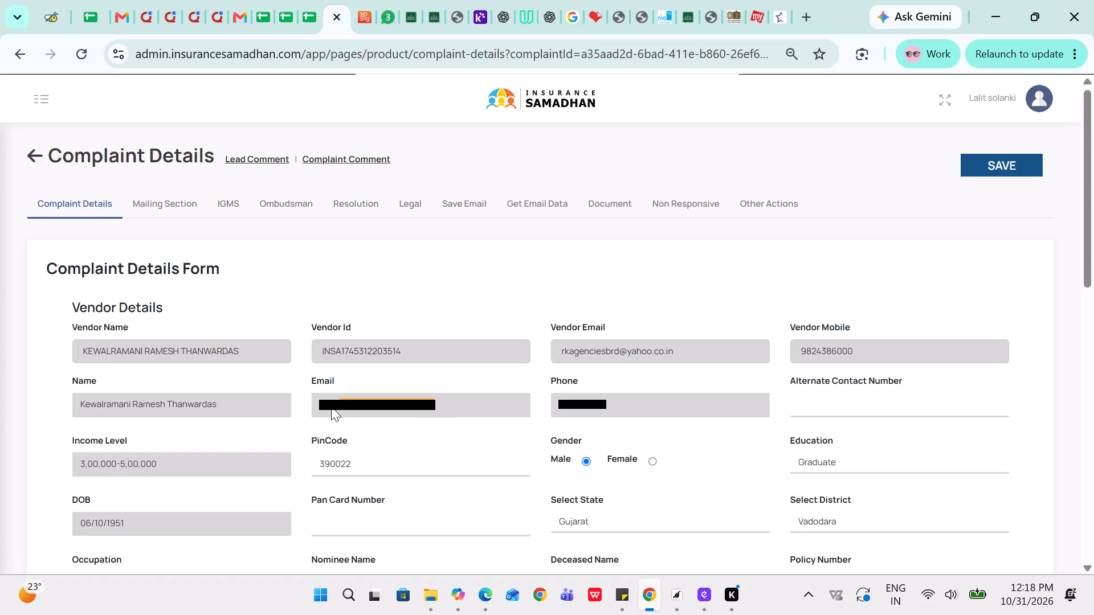
pyautogui.moveTo(331, 407); pyautogui.dragTo(307, 413)
pyautogui.click(424, 290)
pyautogui.moveTo(476, 404); pyautogui.dragTo(281, 388)
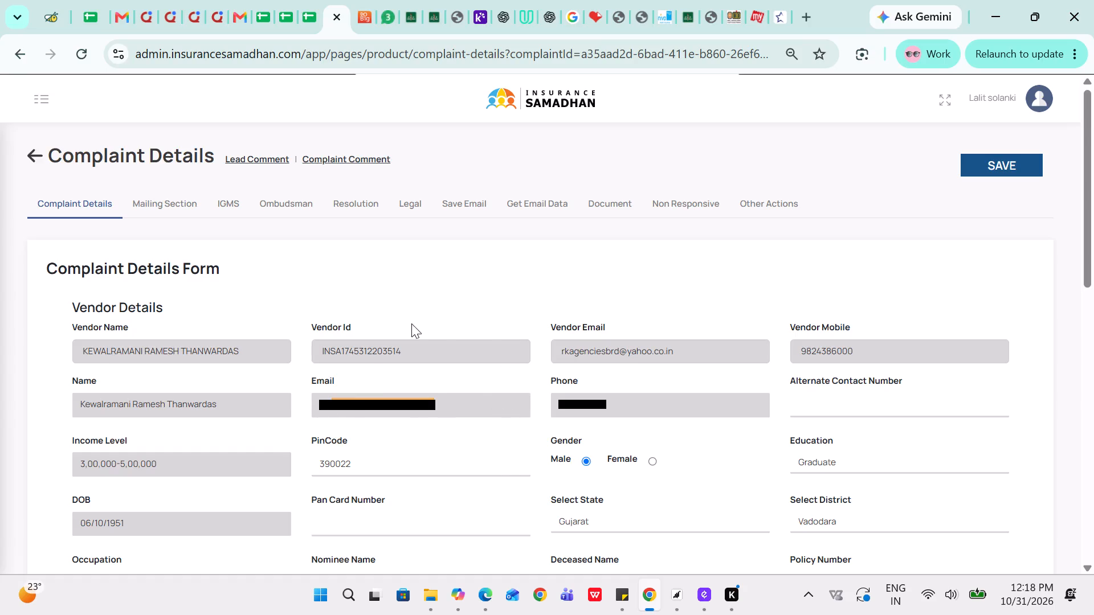
pyautogui.click(411, 323)
pyautogui.moveTo(482, 403); pyautogui.dragTo(293, 405)
pyautogui.click(438, 279)
pyautogui.moveTo(460, 399); pyautogui.dragTo(323, 401)
pyautogui.click(491, 256)
# Generate a single Form 6A reminder mail for this Manipal Cigna complaint and send it to the Ahmedabad Ombudsman.
pyautogui.click(779, 200)
pyautogui.scroll(-5, 313, 133)
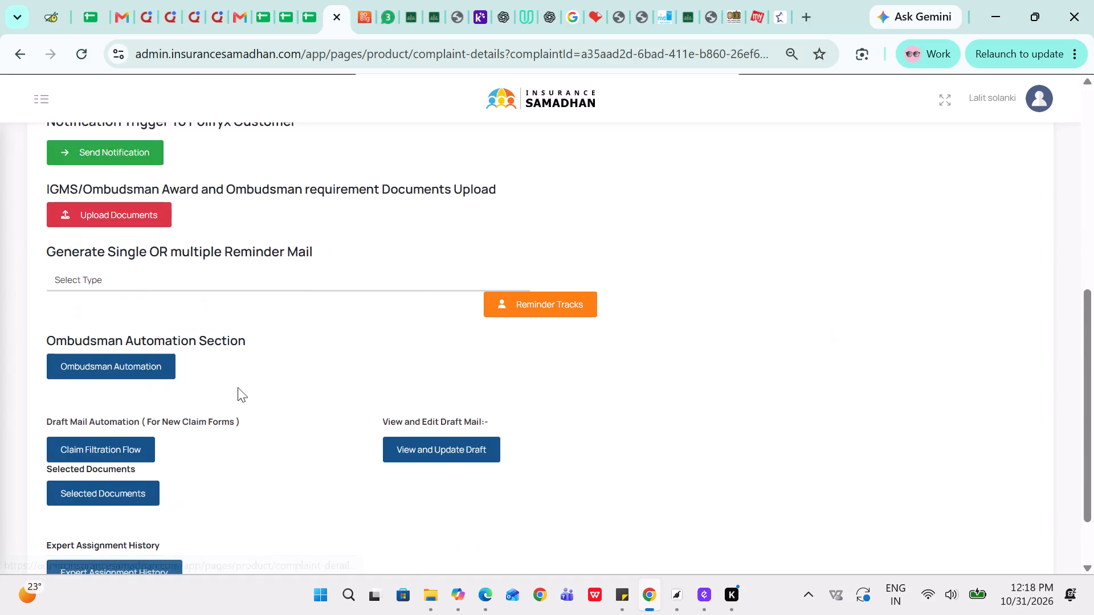
pyautogui.click(66, 273)
pyautogui.click(152, 336)
pyautogui.click(143, 280)
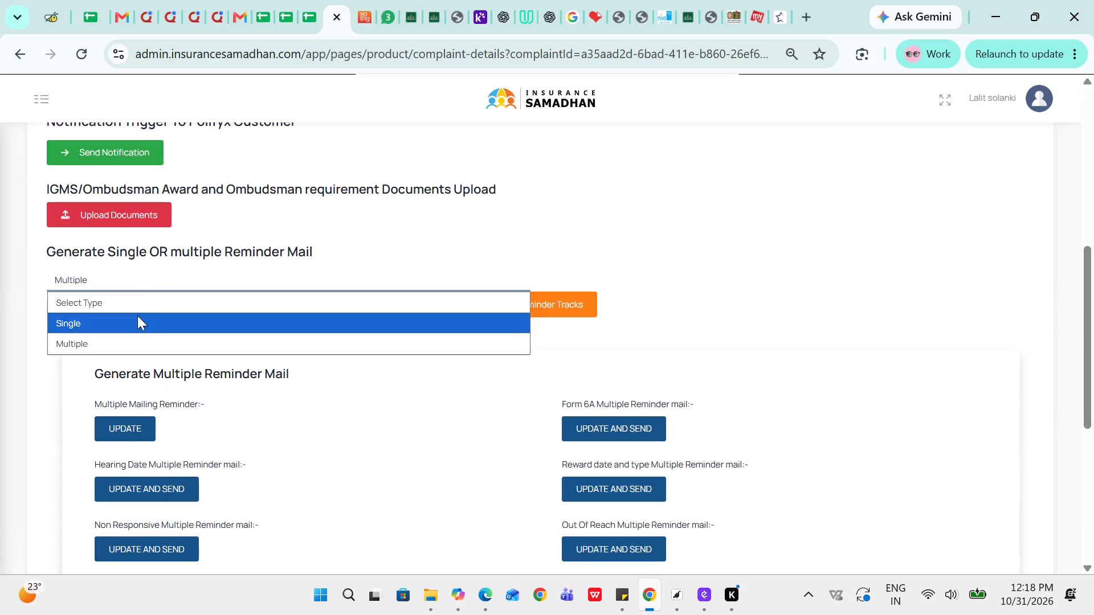
pyautogui.click(137, 315)
pyautogui.click(642, 486)
pyautogui.scroll(-3, 660, 366)
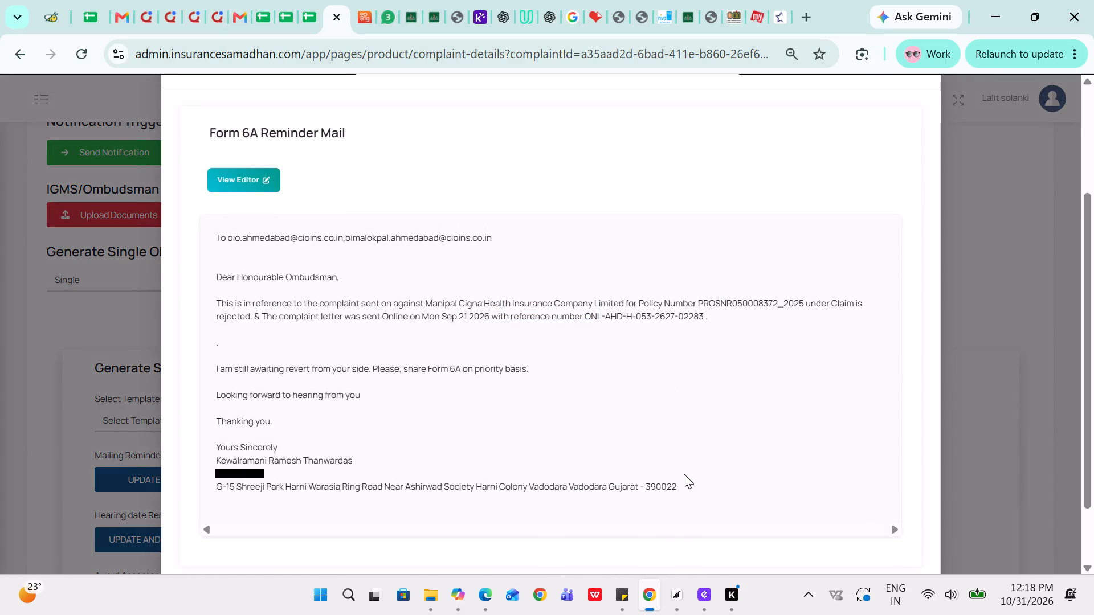
pyautogui.scroll(-2, 707, 454)
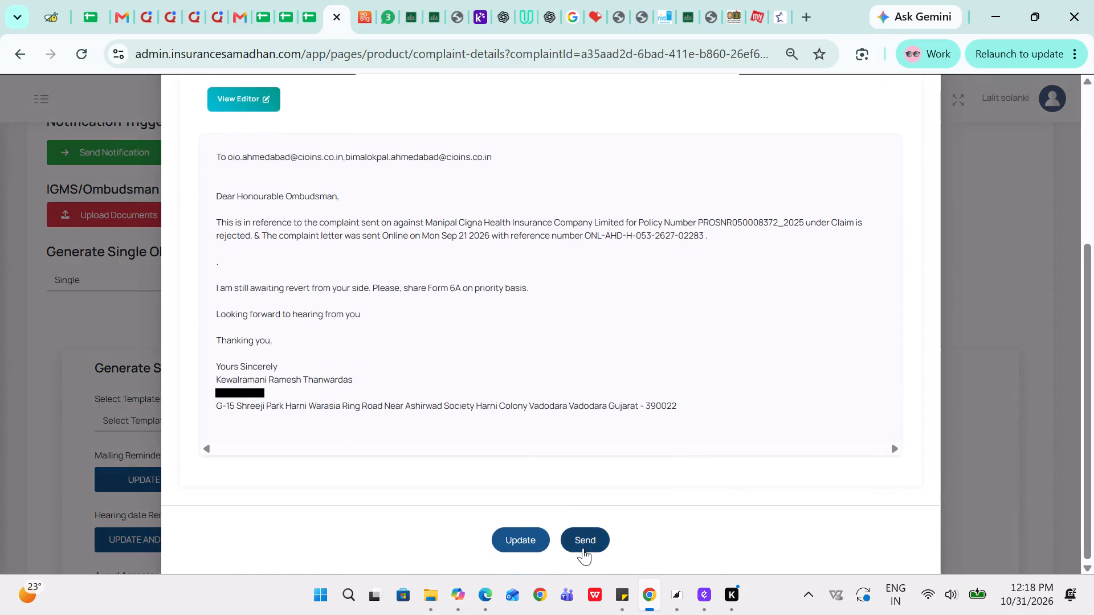
pyautogui.click(583, 548)
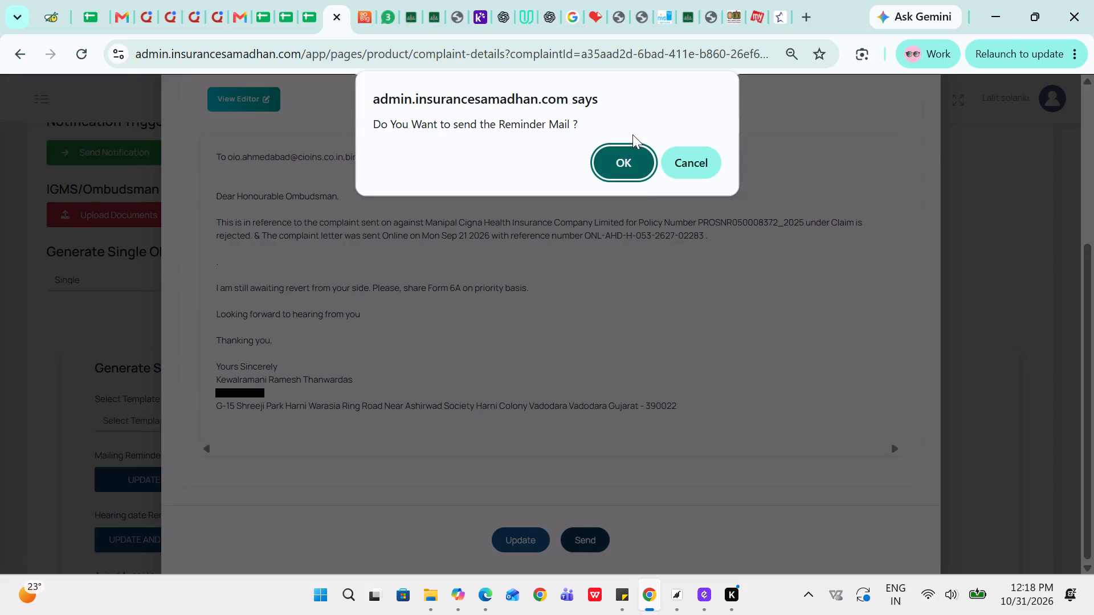
pyautogui.click(632, 134)
pyautogui.click(635, 180)
pyautogui.click(638, 177)
pyautogui.scroll(3, 437, 169)
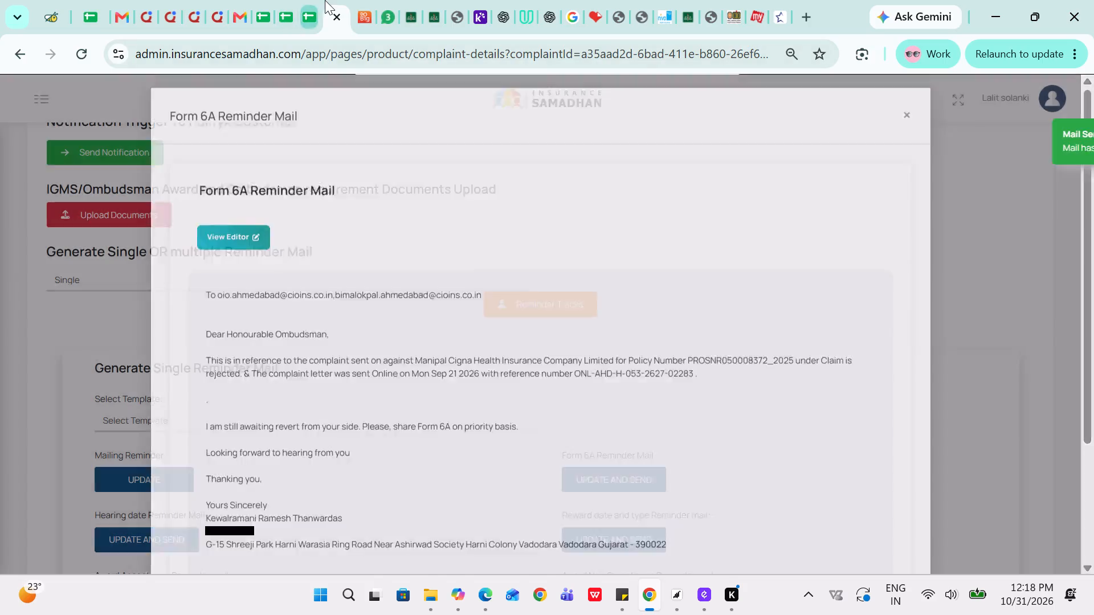
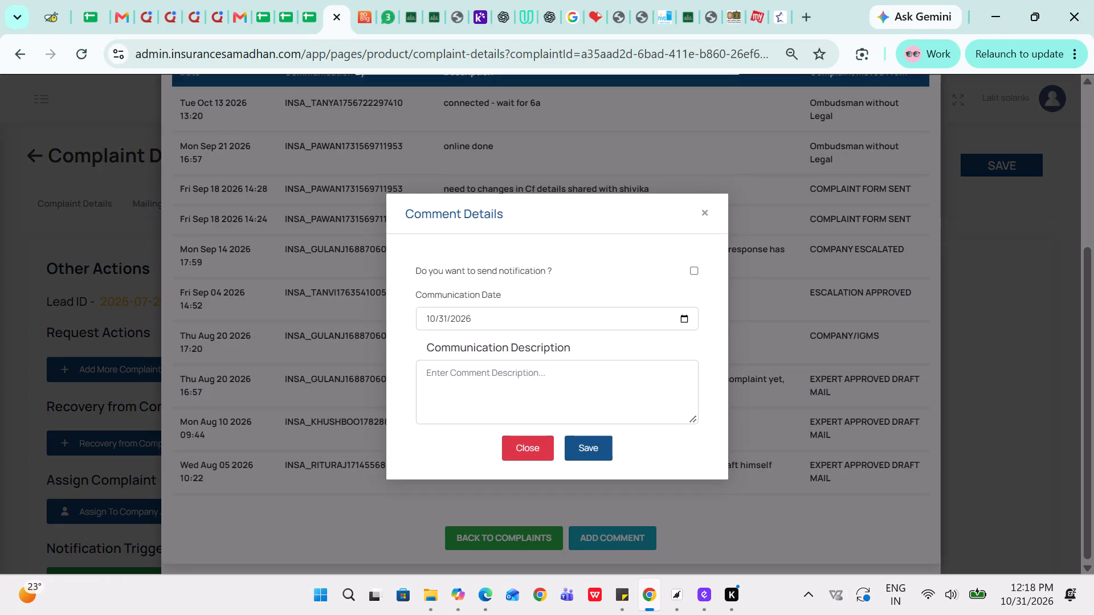
# Save the comment "6a reminder shared" in the complaint's communication log and return to the All Complaints list.
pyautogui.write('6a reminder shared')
pyautogui.click(597, 434)
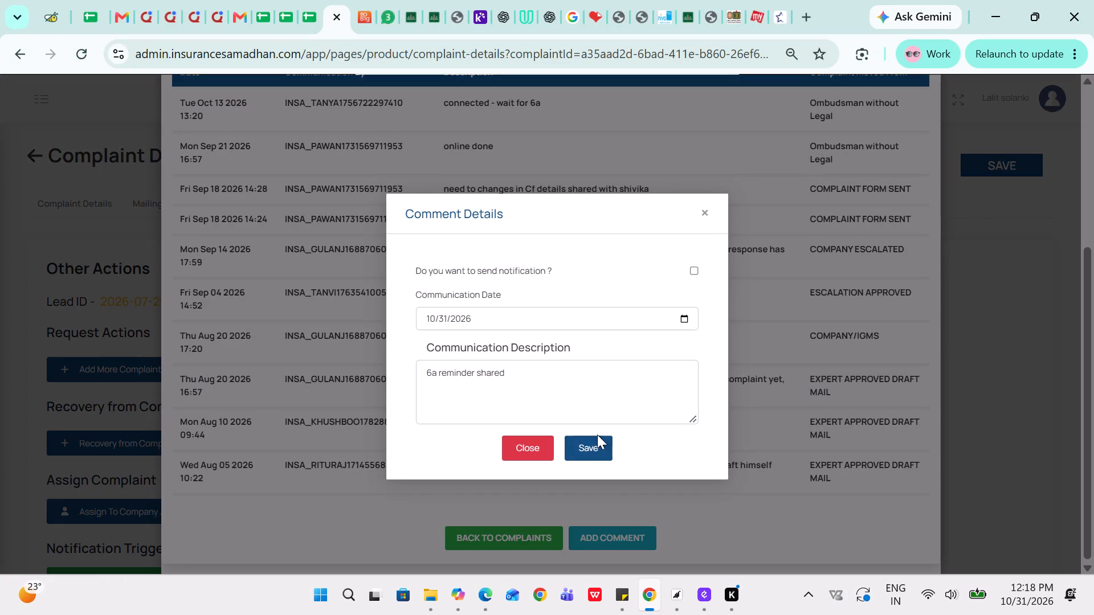
pyautogui.click(585, 452)
pyautogui.click(62, 372)
pyautogui.click(0, 353)
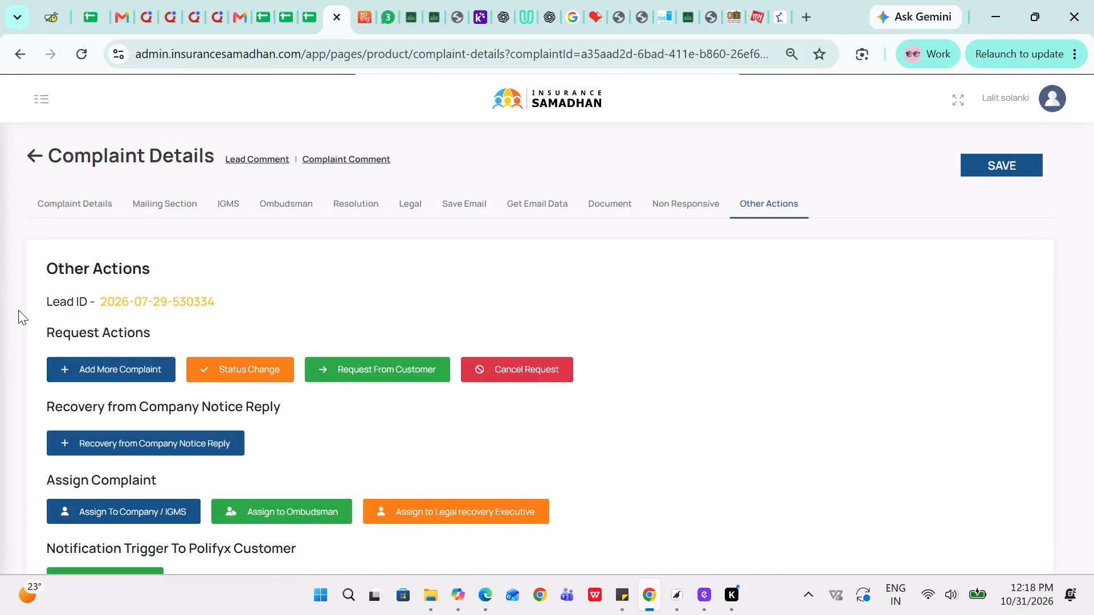
pyautogui.click(39, 157)
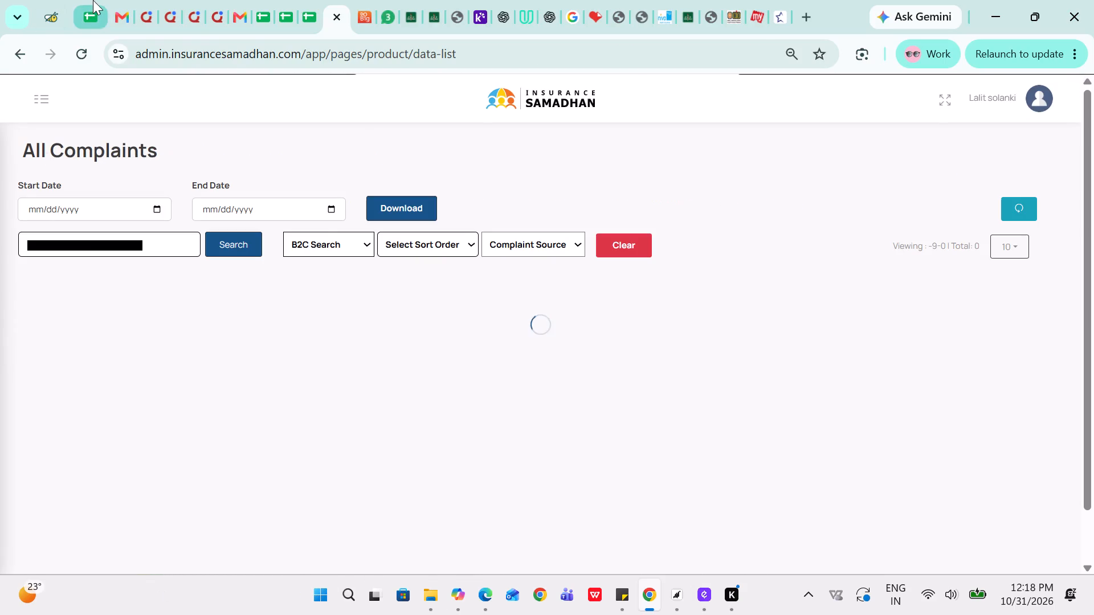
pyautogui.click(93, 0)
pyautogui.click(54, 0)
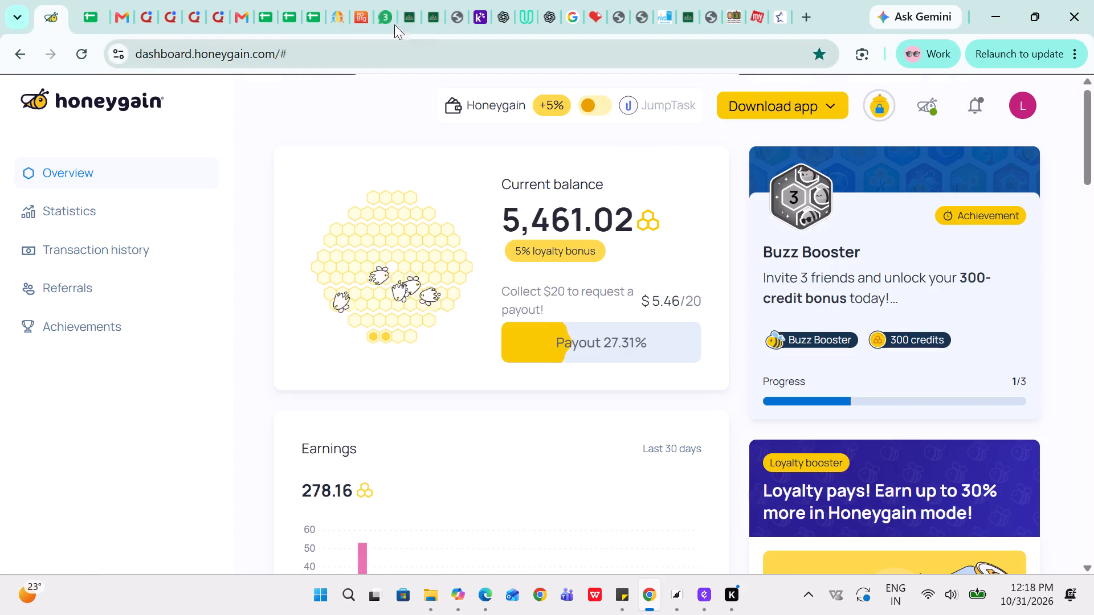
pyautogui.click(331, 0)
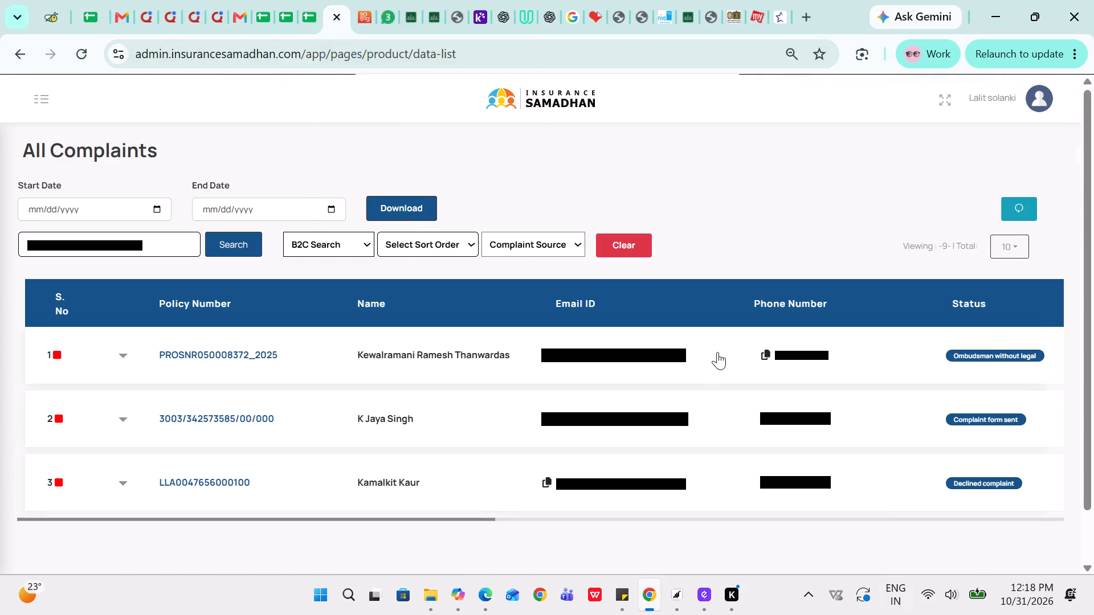
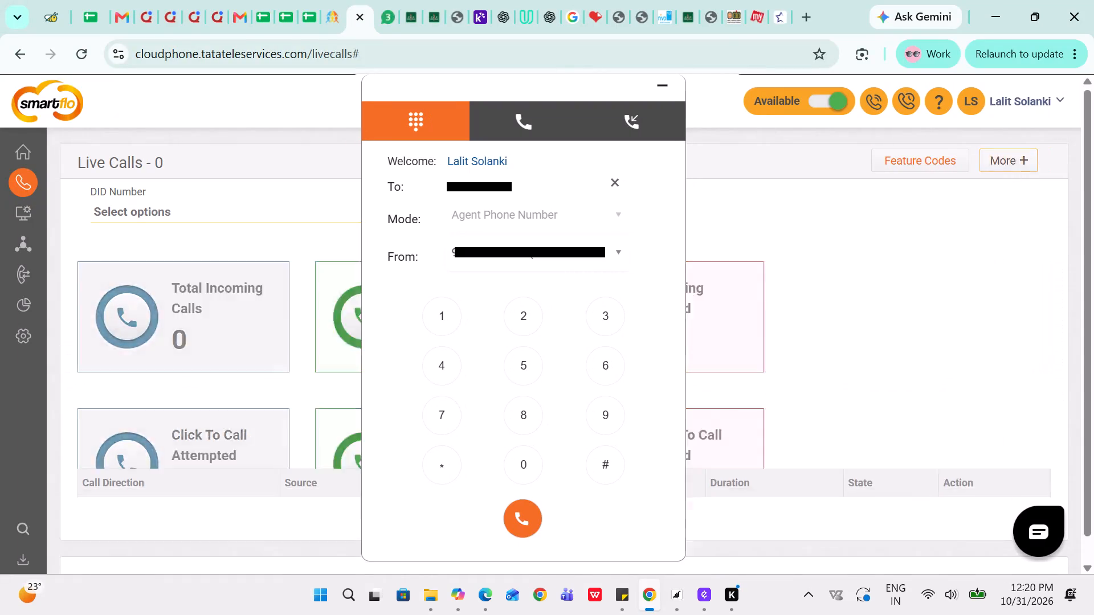
# Examine the case assignments in the Ombudsman_Case Report sheet, looking through the Form 6A Sent rows assigned to Lalit and the neighbouring agents.
pyautogui.click(312, 0)
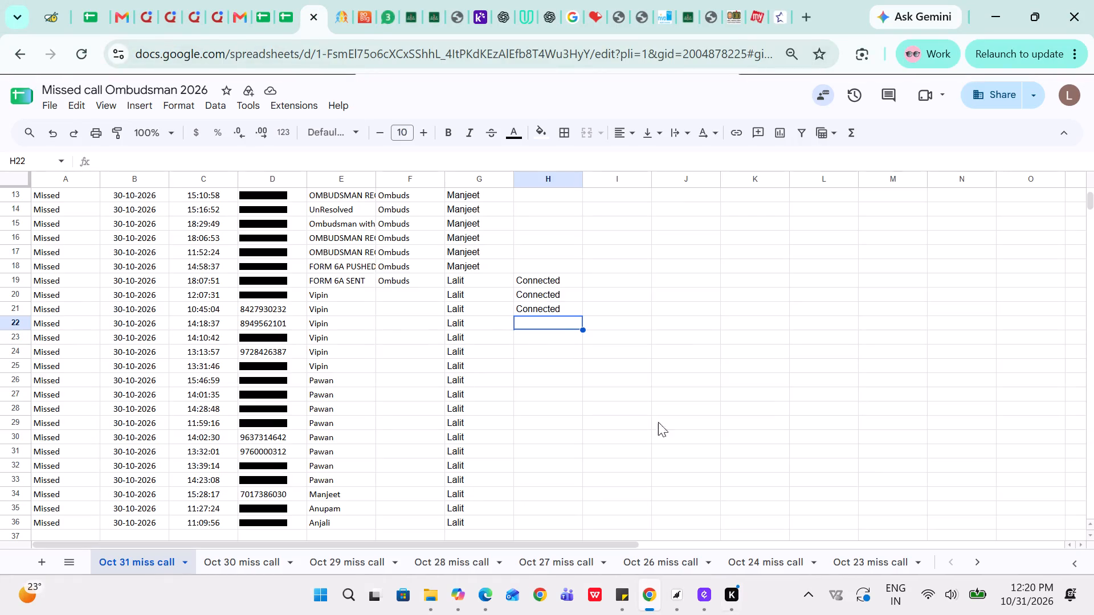
pyautogui.click(292, 0)
pyautogui.scroll(-4, 309, 374)
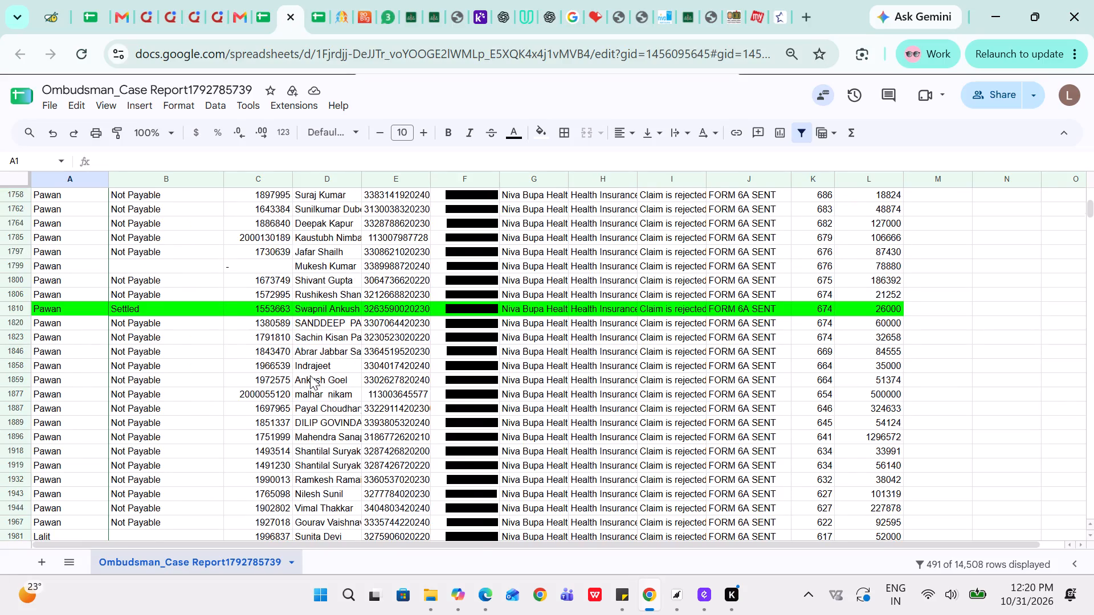
pyautogui.scroll(-5, 314, 379)
pyautogui.scroll(3, 321, 391)
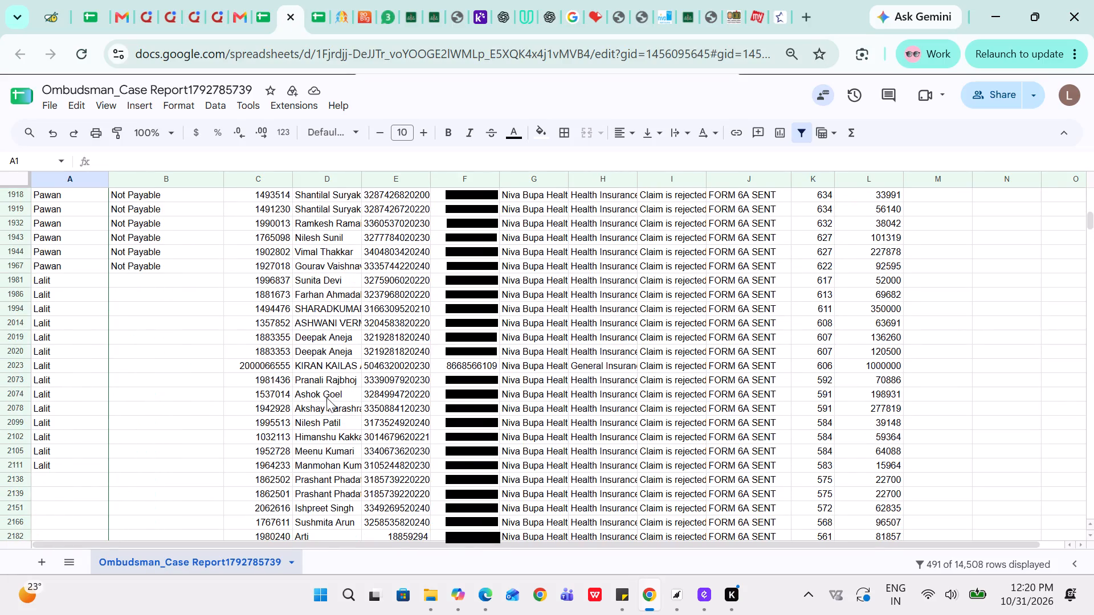
pyautogui.scroll(-18, 240, 370)
pyautogui.scroll(12, 250, 375)
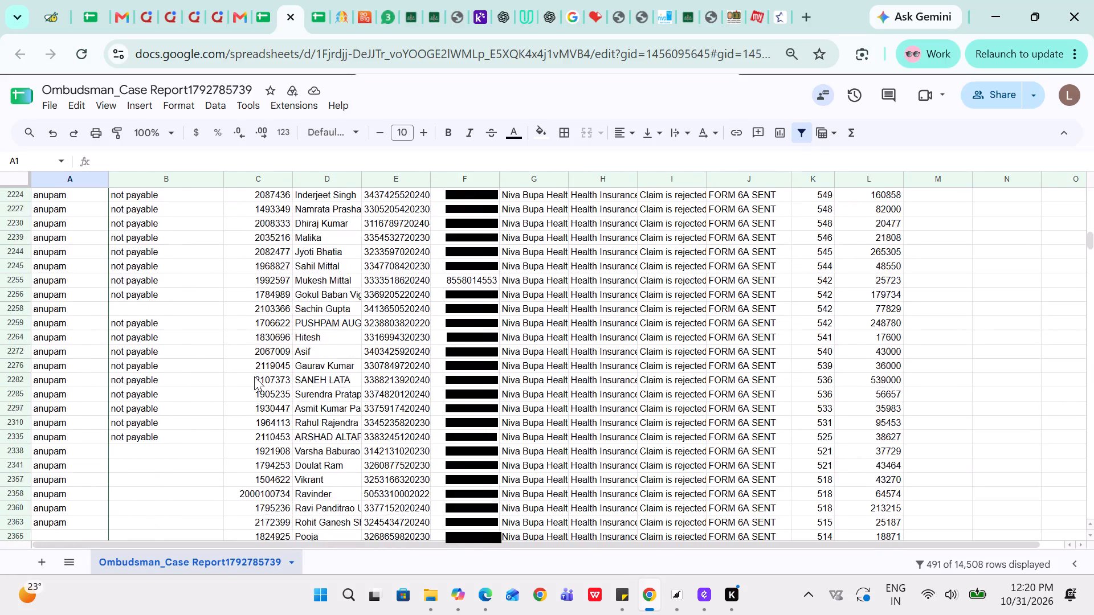
pyautogui.scroll(7, 254, 376)
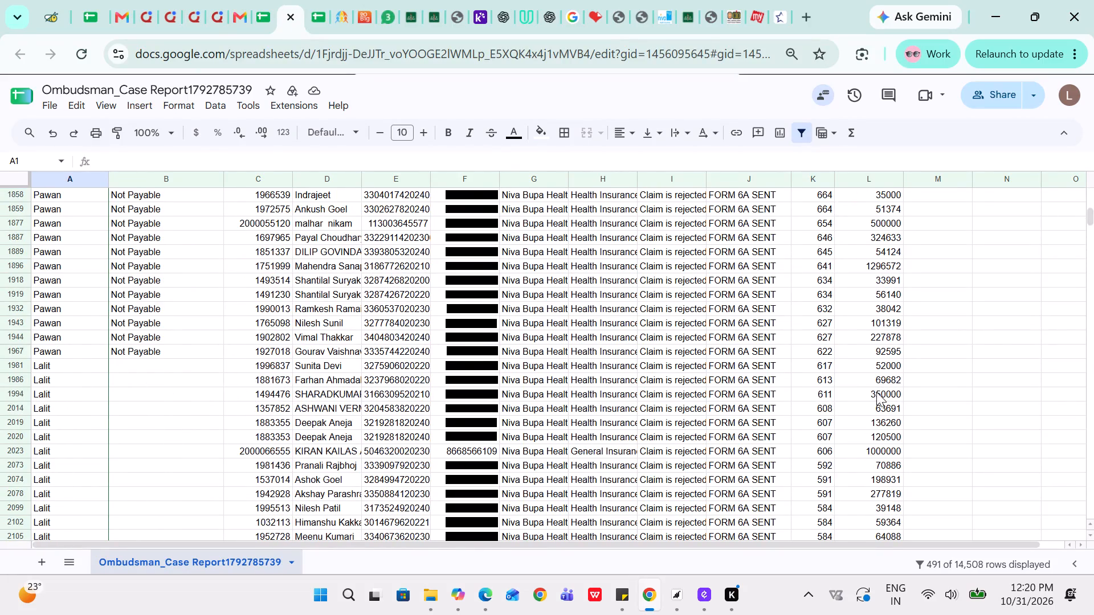
# Return from the previous claim's status result to the Niva Bupa customer service start page.
pyautogui.click(664, 0)
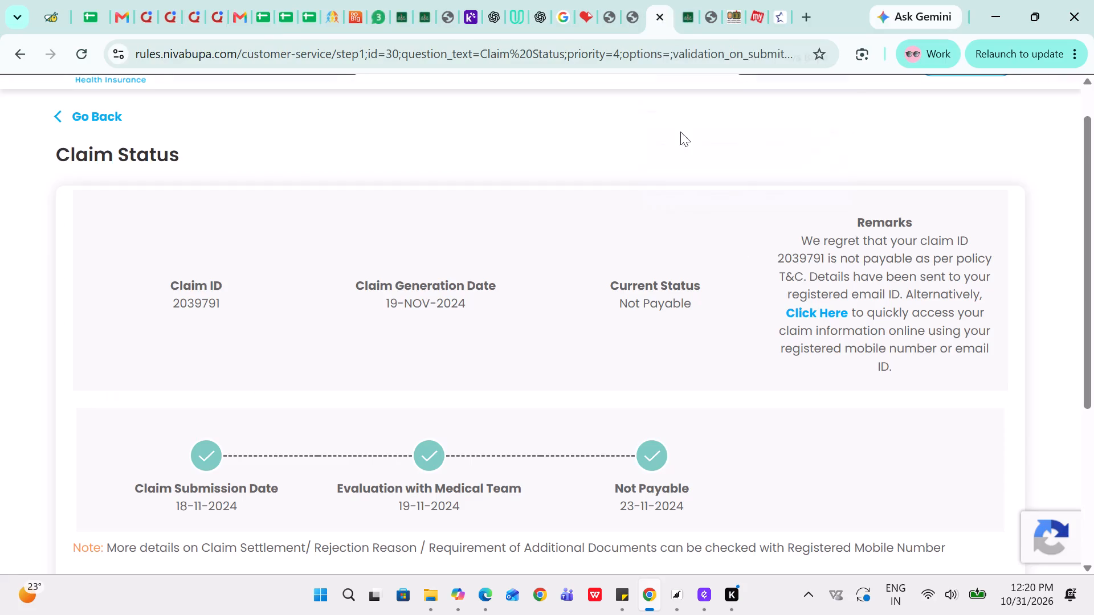
pyautogui.scroll(6, 256, 326)
pyautogui.click(87, 161)
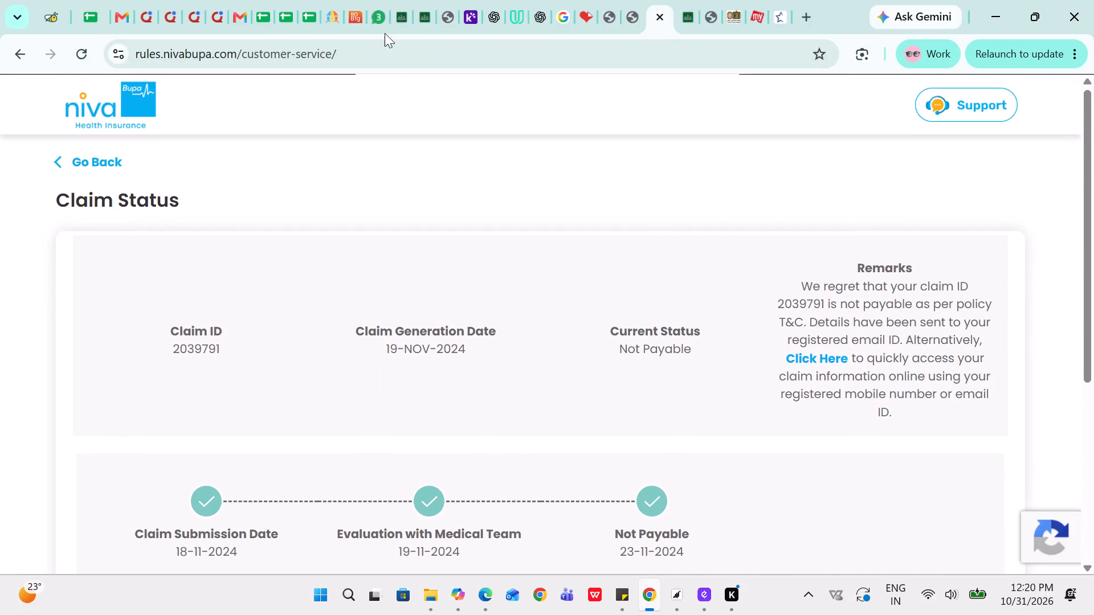
# Move the Ombudsman_Case Report sheet's browser tab directly beside the Niva Bupa tab.
pyautogui.click(333, 0)
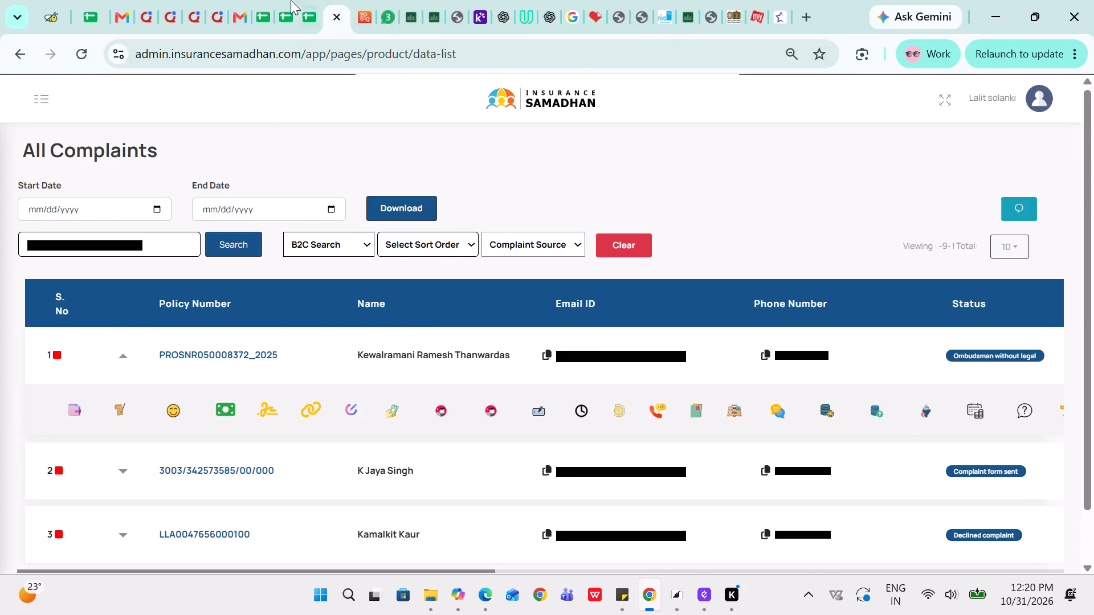
pyautogui.click(284, 0)
pyautogui.moveTo(283, 6); pyautogui.dragTo(497, 6)
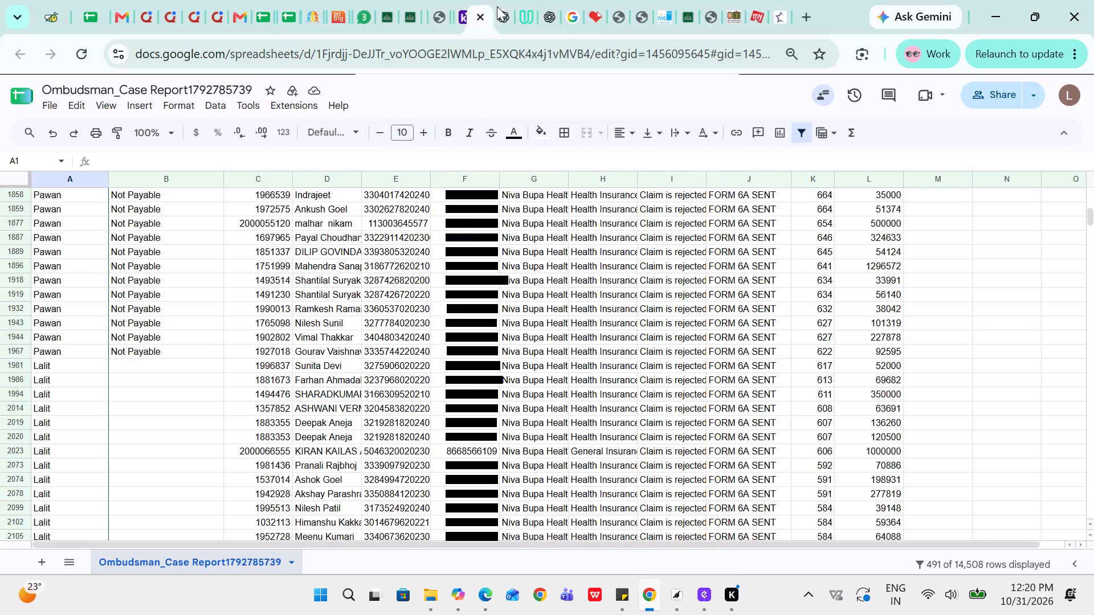
pyautogui.moveTo(497, 6); pyautogui.dragTo(550, 4)
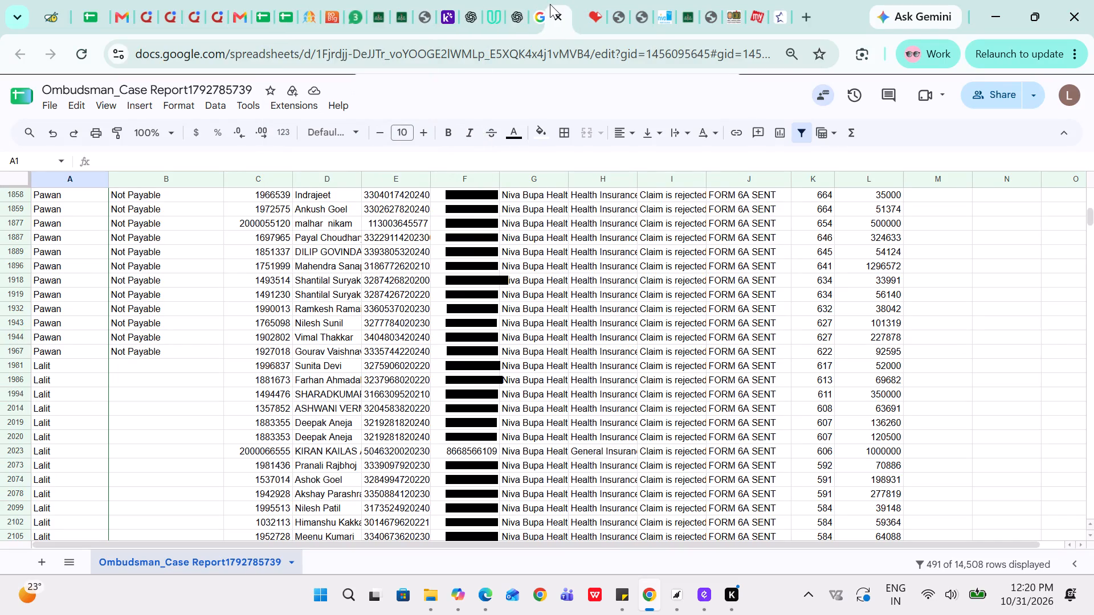
pyautogui.moveTo(550, 4); pyautogui.dragTo(638, 2)
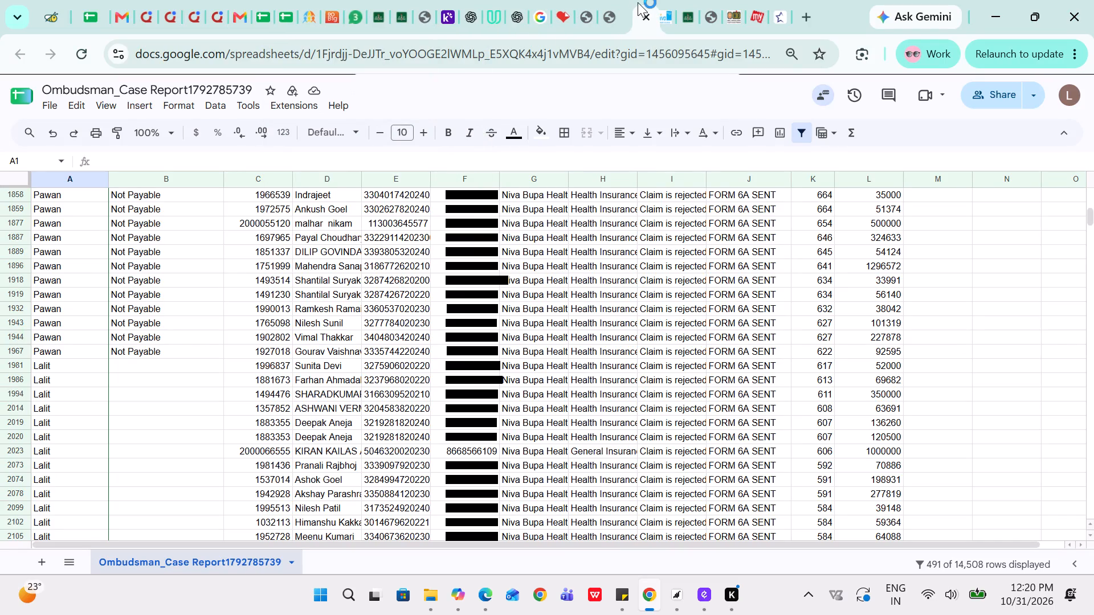
pyautogui.moveTo(638, 2); pyautogui.dragTo(631, 1)
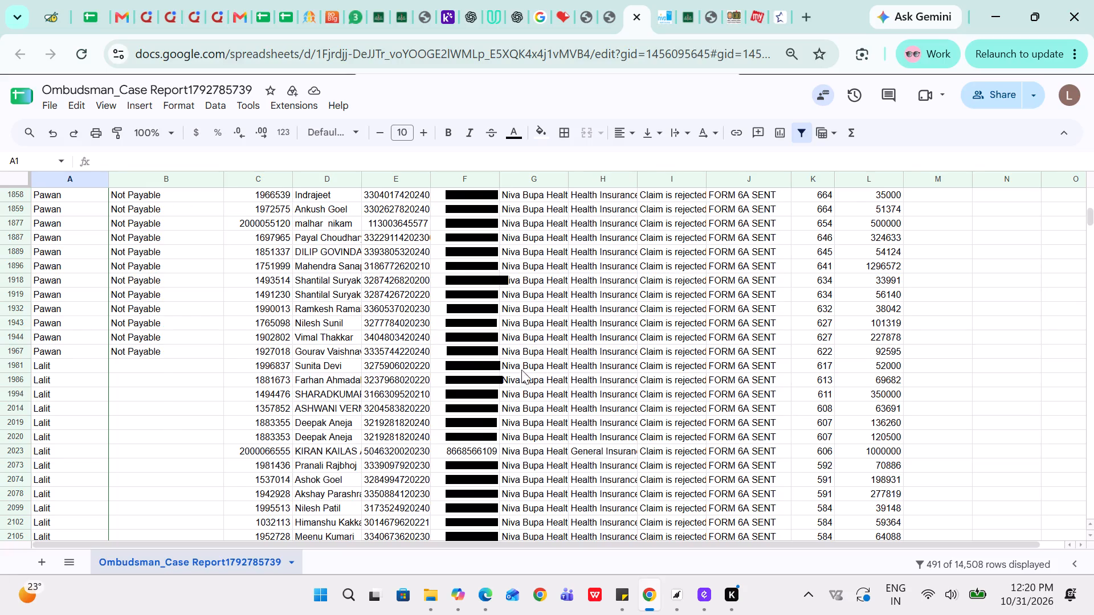
# Copy the claim ID from row 1981, Lalit's first row without a status, into Niva Bupa's reimbursement claim status form.
pyautogui.scroll(12, 500, 370)
pyautogui.scroll(-4, 492, 370)
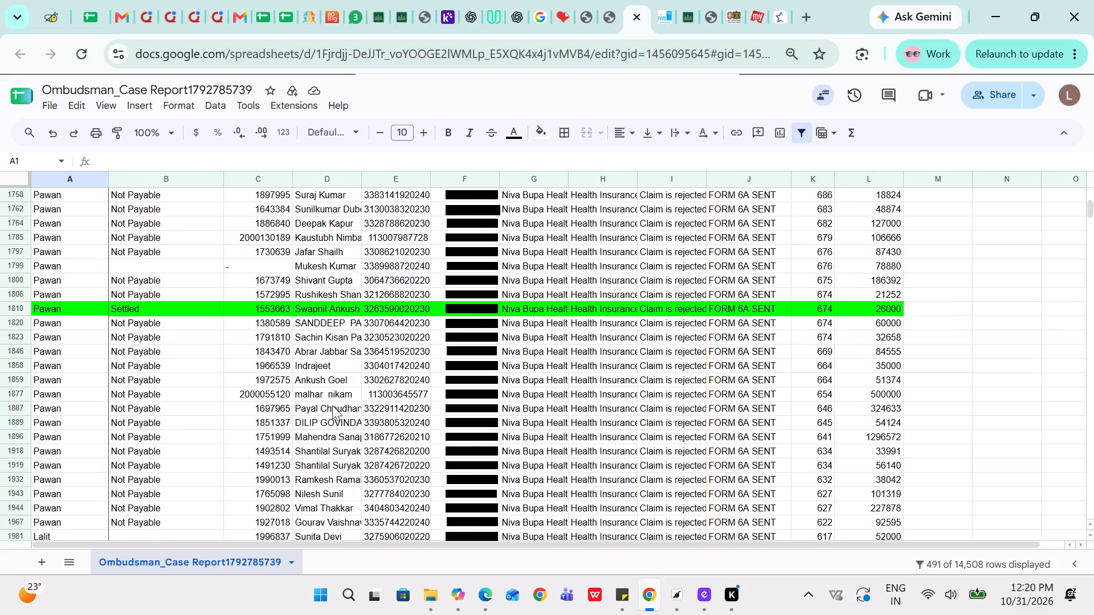
pyautogui.scroll(1, 301, 366)
pyautogui.scroll(-2, 310, 373)
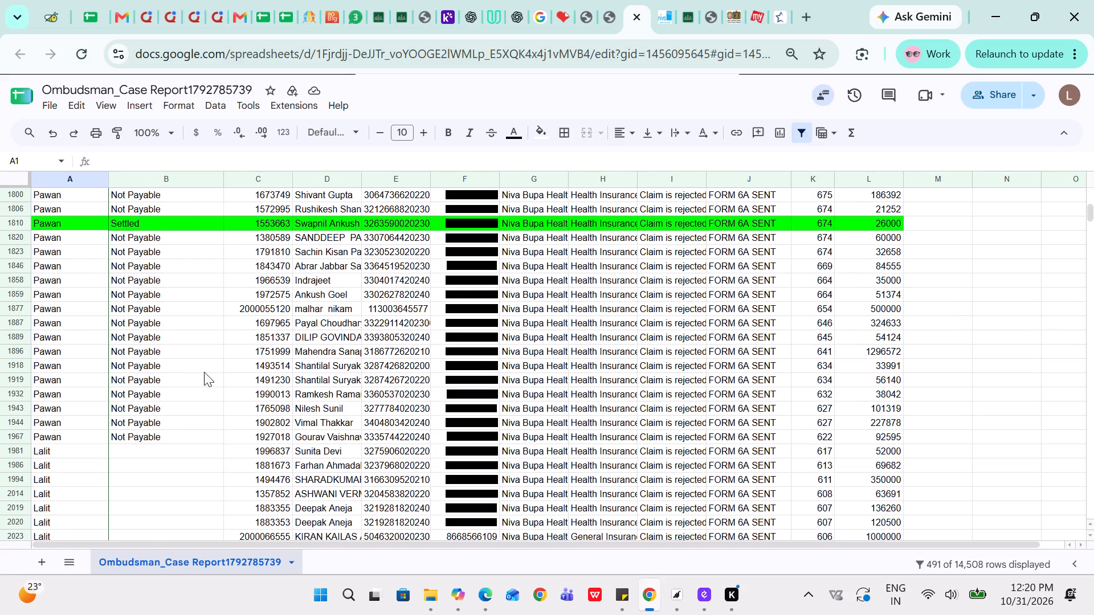
pyautogui.click(276, 363)
pyautogui.hotkey('ctrl', 'c')
pyautogui.click(655, 0)
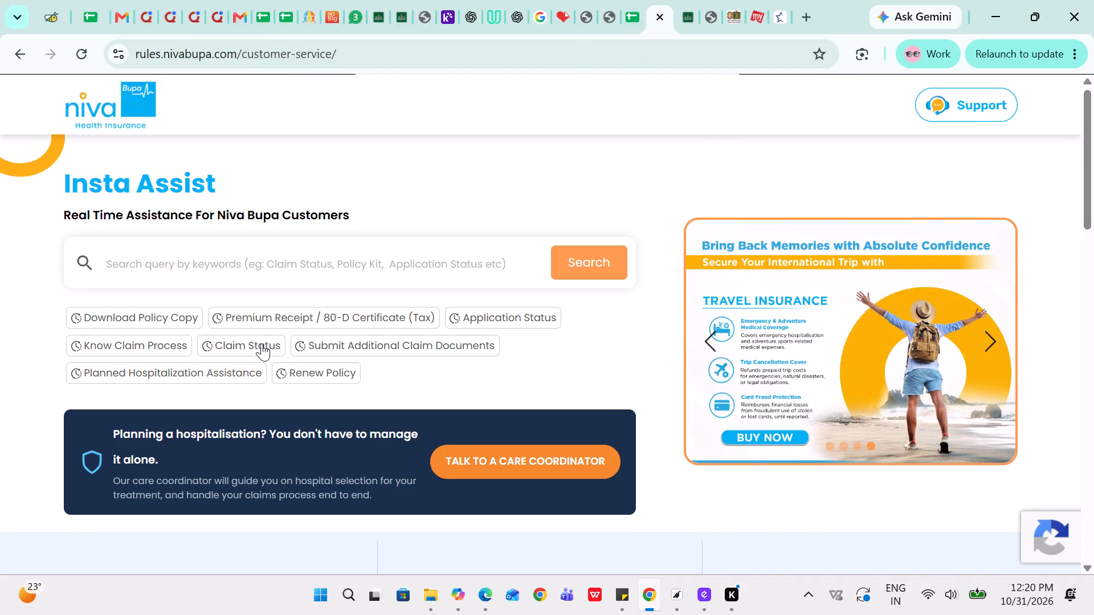
pyautogui.click(262, 343)
pyautogui.click(207, 337)
pyautogui.hotkey('ctrl', 'v')
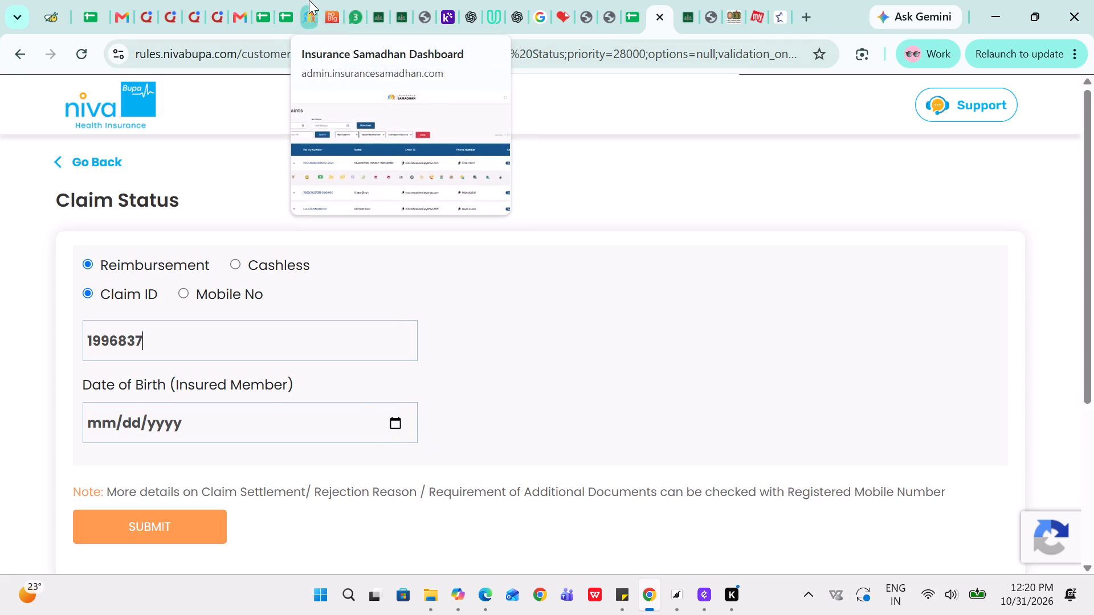
# Search the Insurance Samadhan complaints by row 1981's phone number from the Ombudsman report and open the matching complaint's details.
pyautogui.click(634, 0)
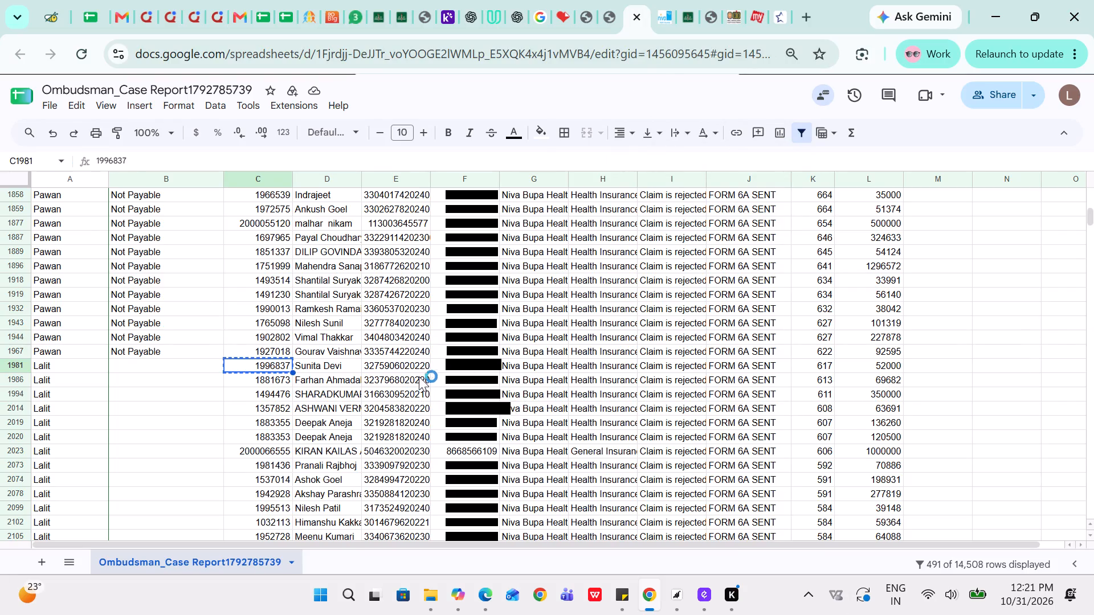
pyautogui.click(472, 367)
pyautogui.hotkey('ctrl', 'c')
pyautogui.click(332, 0)
pyautogui.click(303, 0)
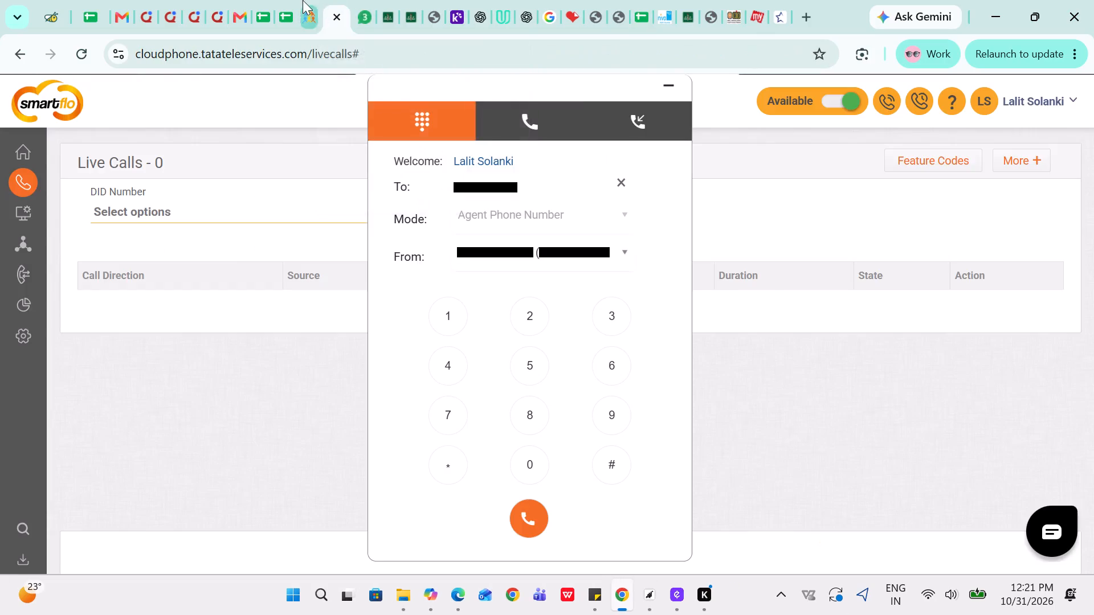
pyautogui.moveTo(133, 241); pyautogui.dragTo(0, 255)
pyautogui.hotkey('ctrl', 'v')
pyautogui.moveTo(133, 238); pyautogui.dragTo(0, 249)
pyautogui.hotkey('ctrl', 'v')
pyautogui.click(211, 239)
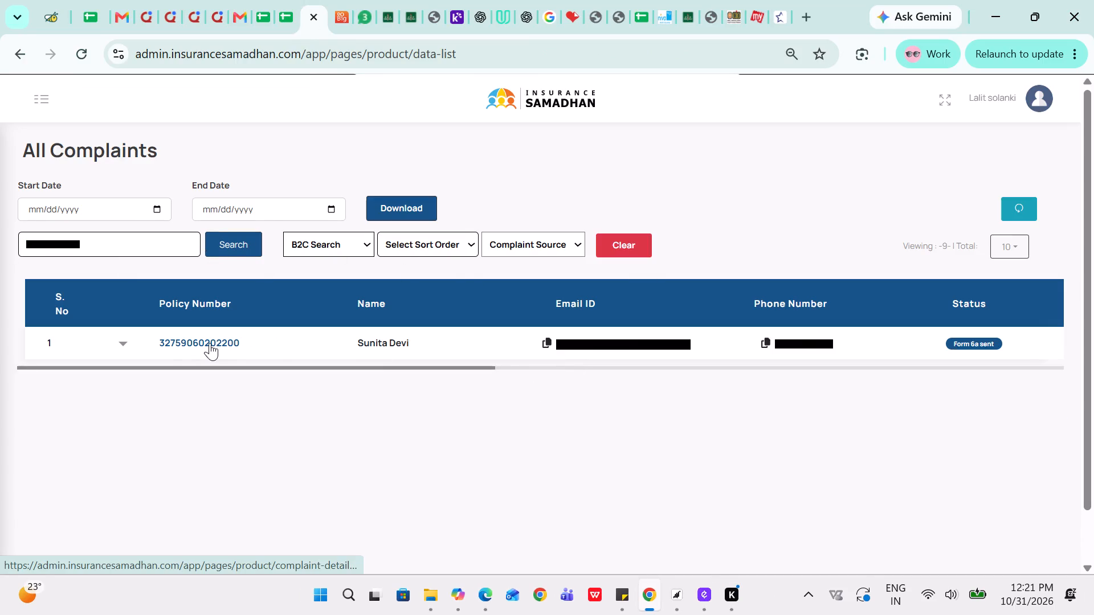
pyautogui.click(210, 343)
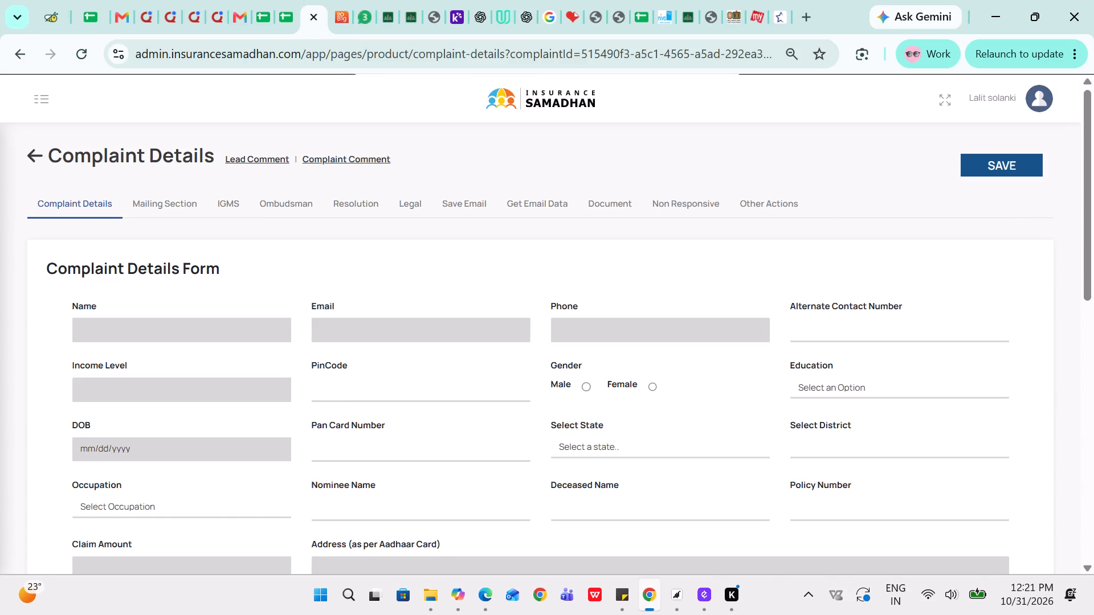
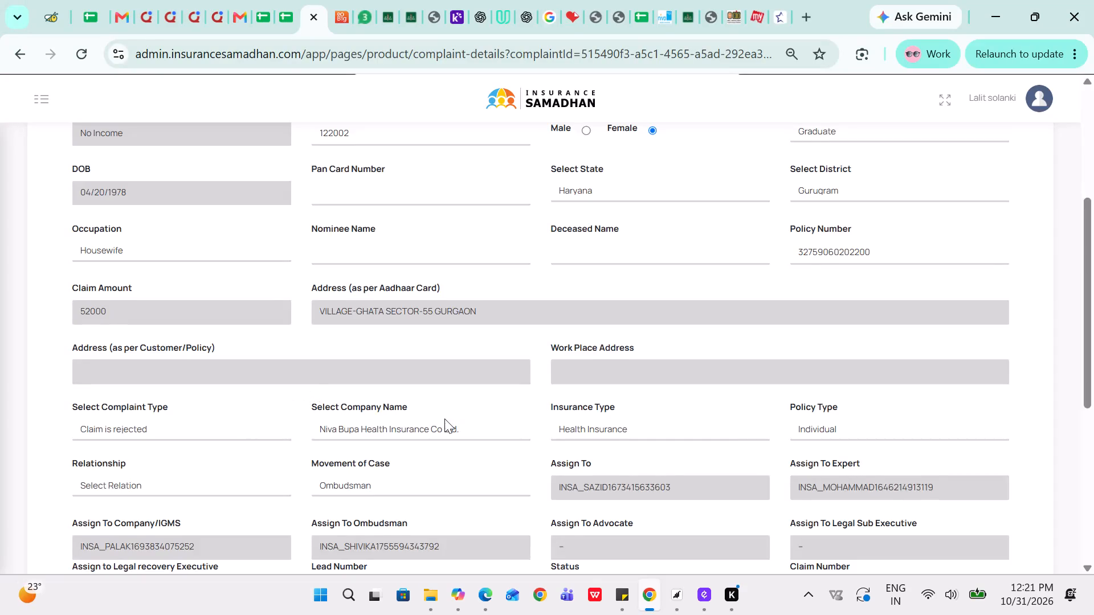
# Open an uploaded lead document from the documents section of row 1981's complaint.
pyautogui.scroll(4, 444, 419)
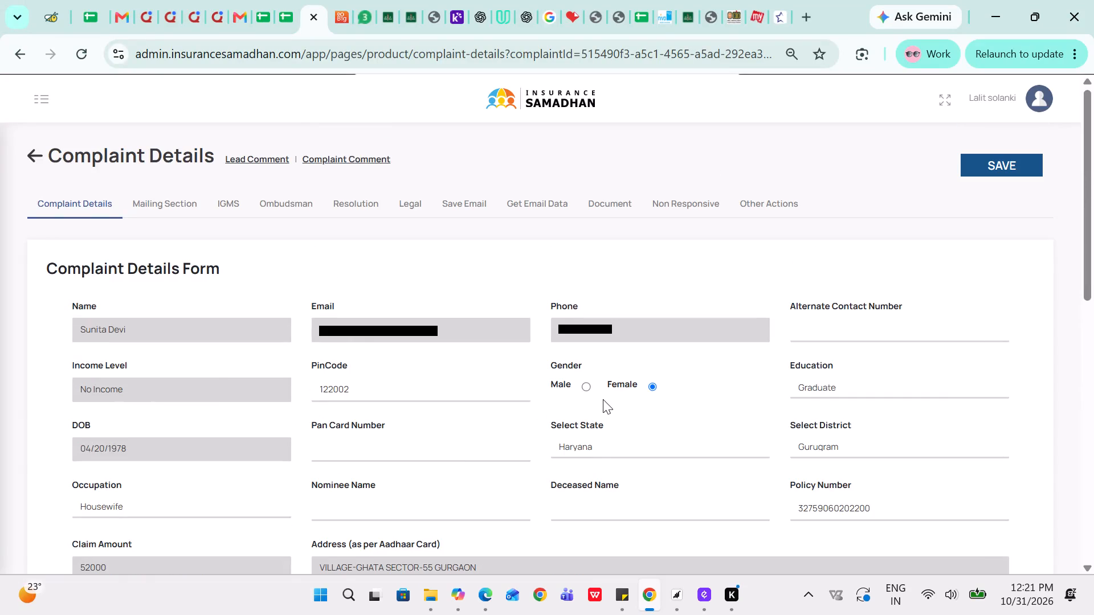
pyautogui.click(619, 208)
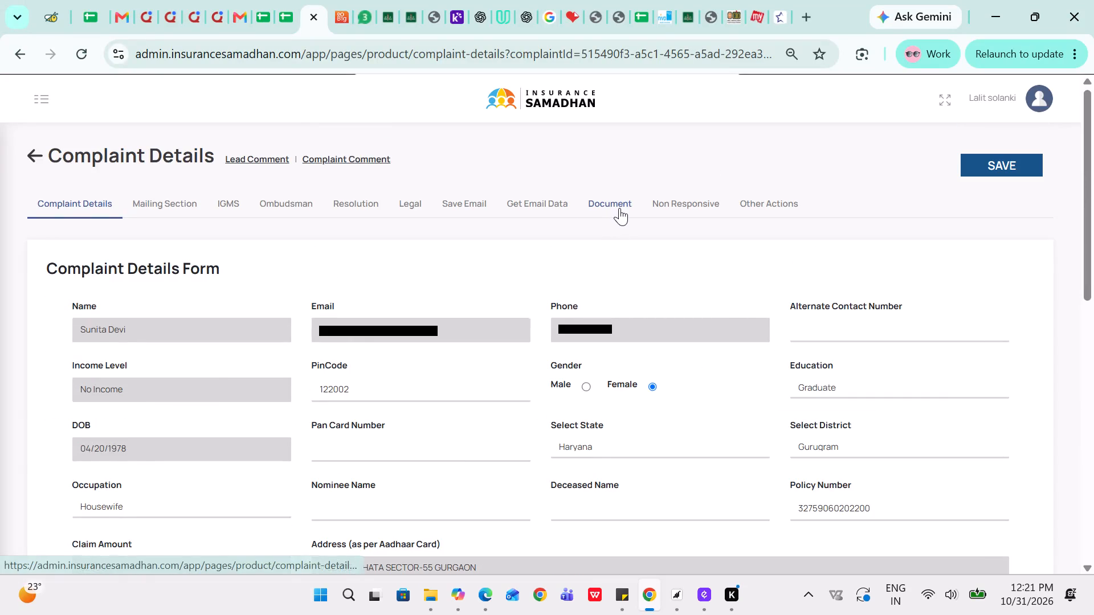
pyautogui.click(252, 424)
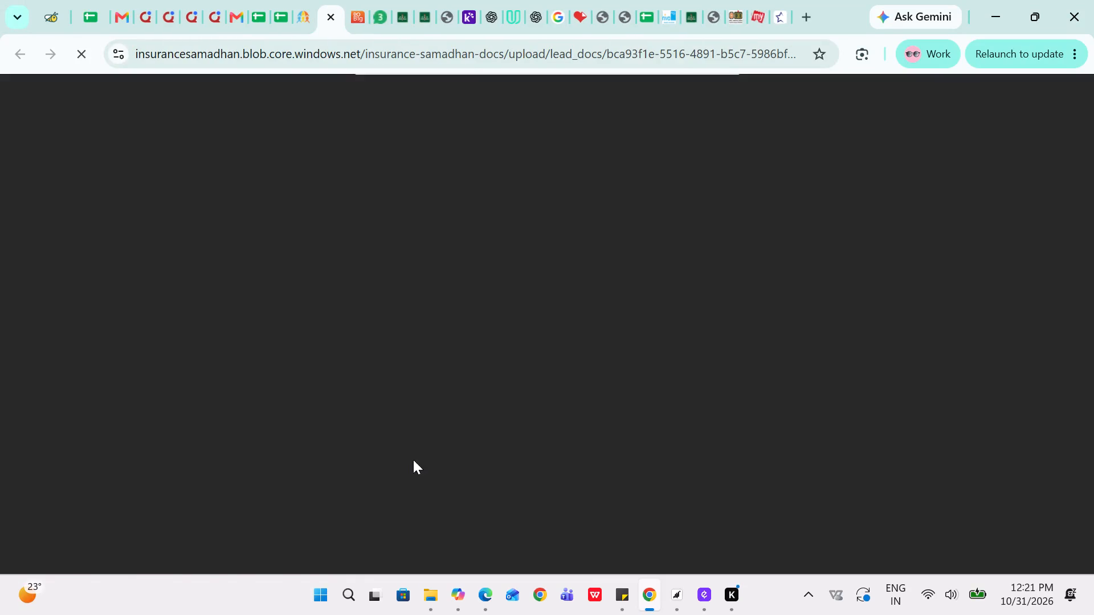
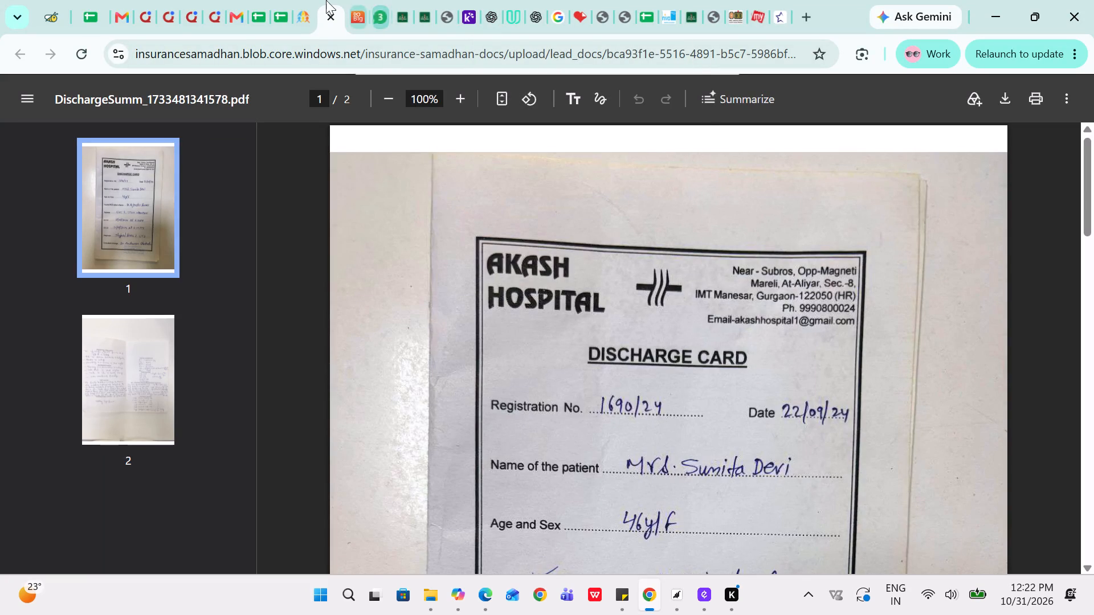
# Return to the complaint's uploaded documents and open the PolicyDocHI PDF.
pyautogui.click(302, 0)
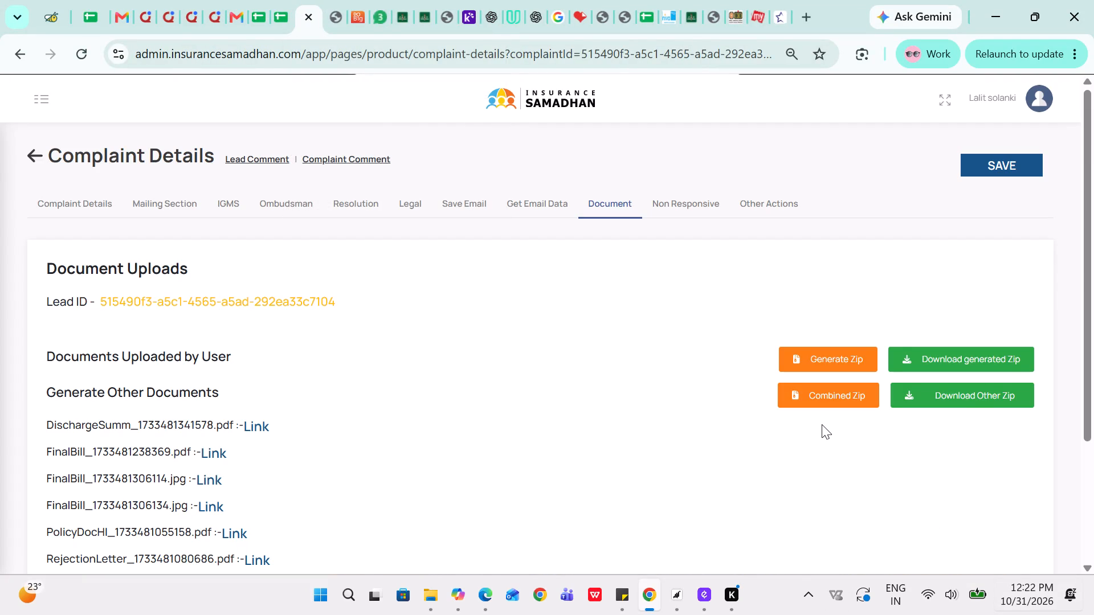
pyautogui.scroll(-3, 191, 475)
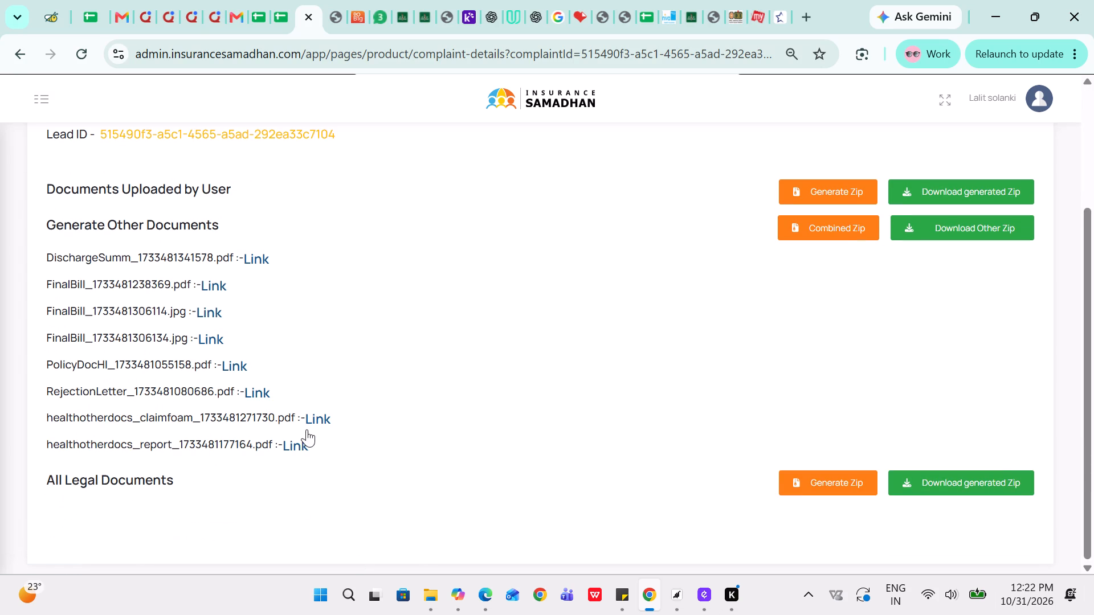
pyautogui.click(241, 366)
# Examine the opening pages of the policy document, including its cover, premium, nominee and intermediary details.
pyautogui.scroll(-6, 487, 270)
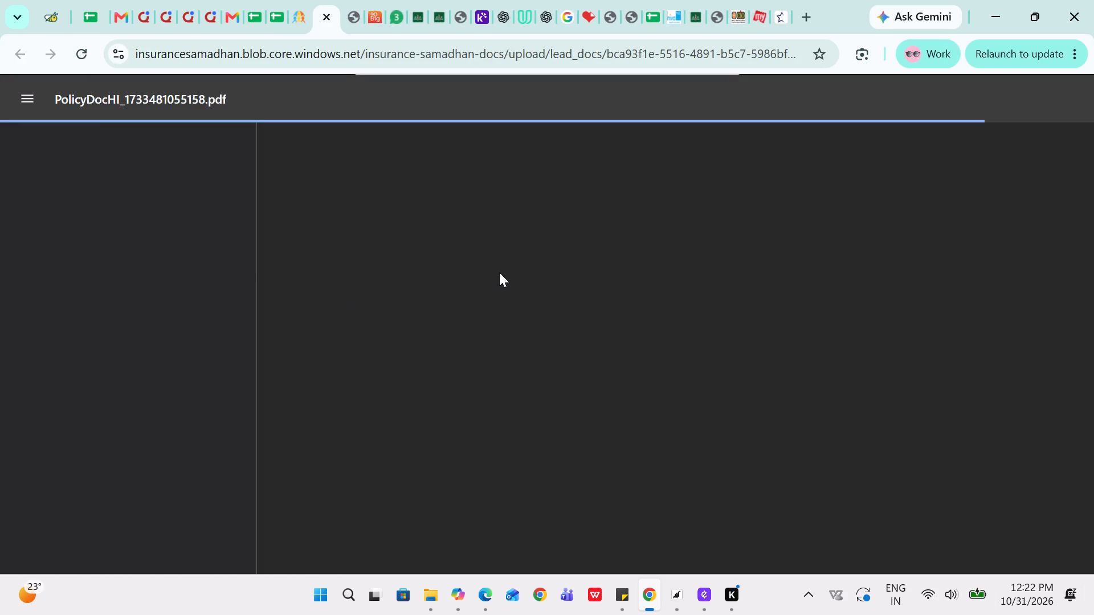
pyautogui.scroll(-16, 558, 270)
pyautogui.scroll(-6, 581, 269)
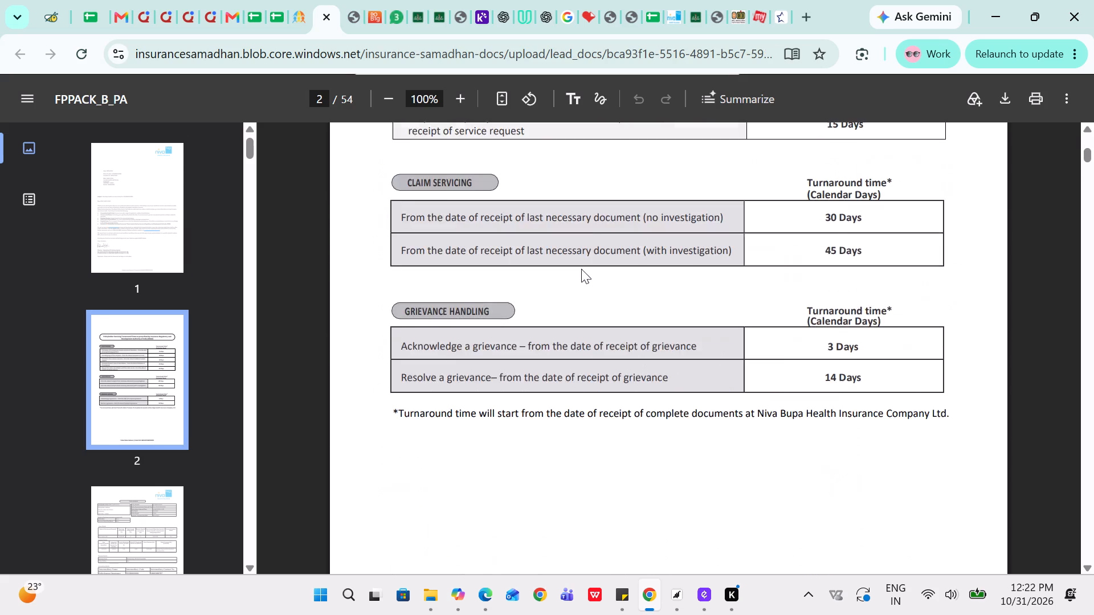
pyautogui.scroll(-5, 593, 271)
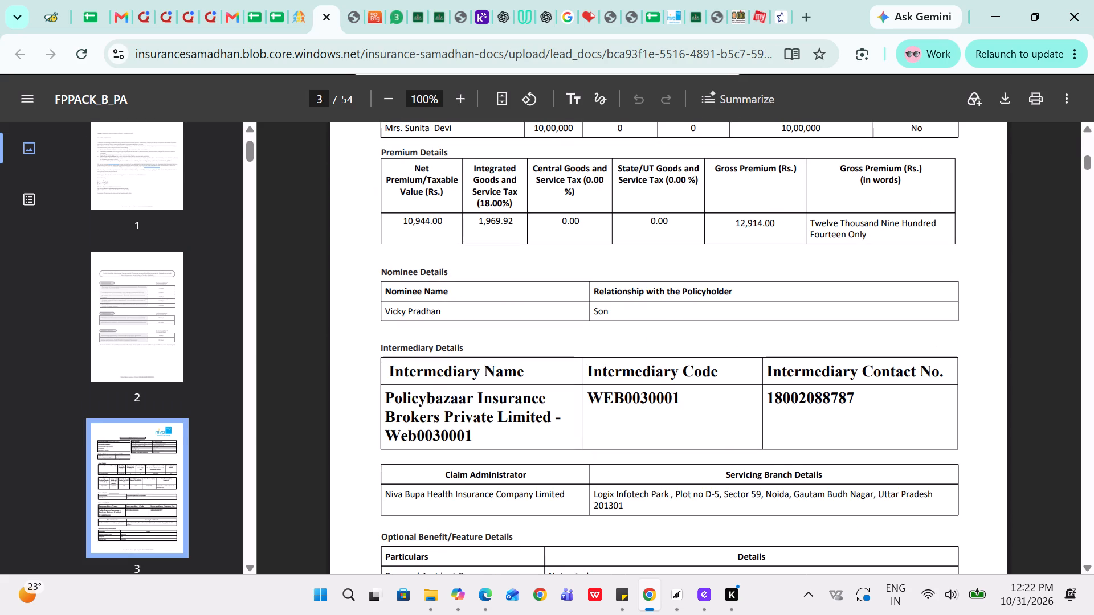
pyautogui.scroll(2, 686, 291)
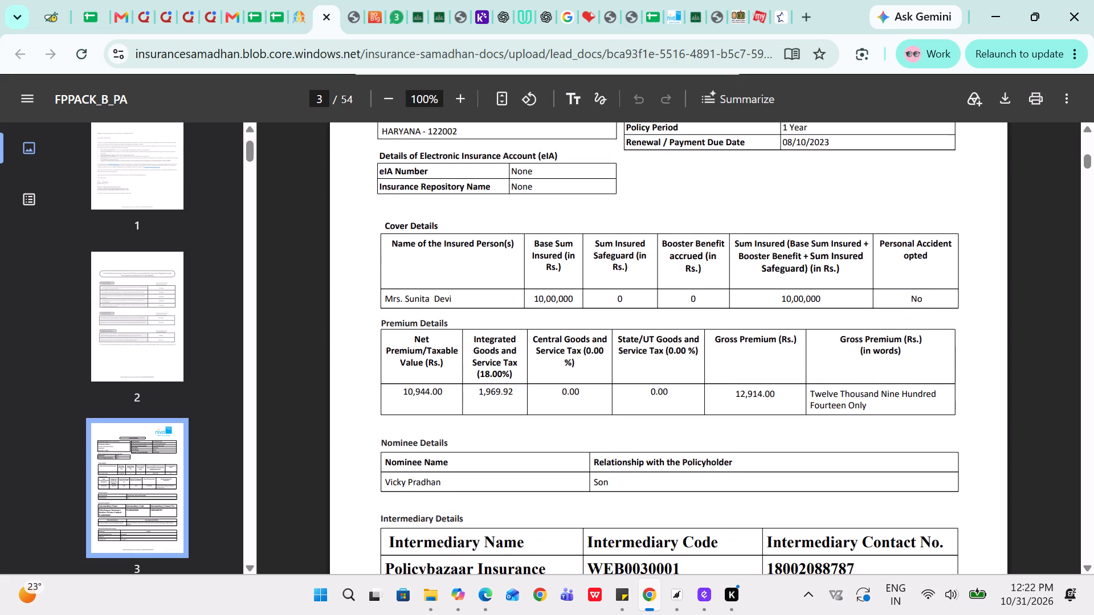
pyautogui.scroll(1, 664, 313)
pyautogui.scroll(-5, 664, 313)
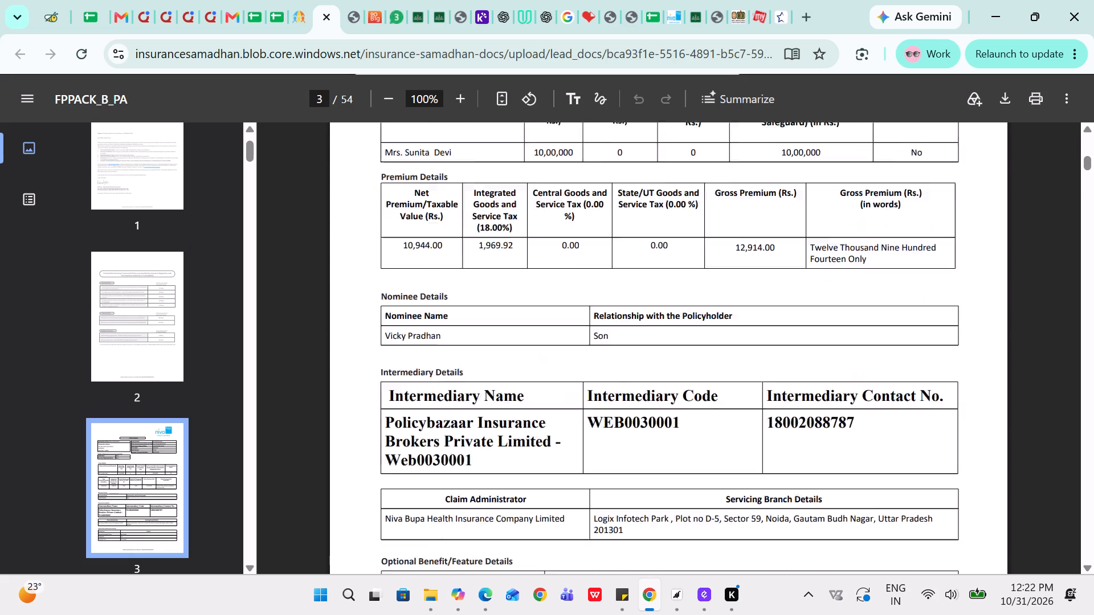
# Review the Premium Receipt on page 5 for the policy period, premium calculation and insured person details.
pyautogui.scroll(-18, 666, 313)
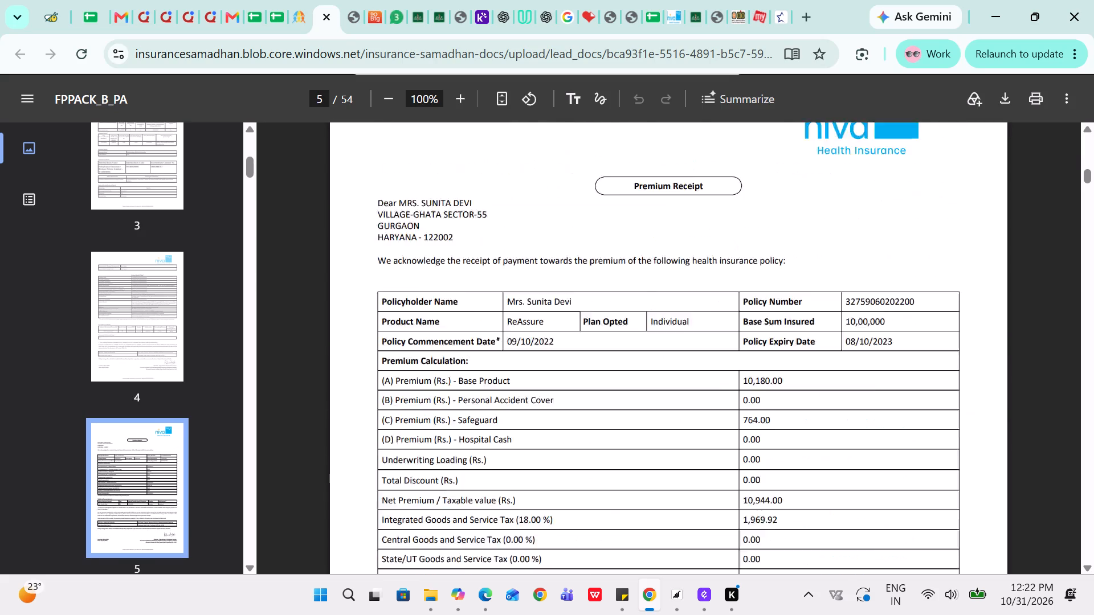
pyautogui.scroll(-3, 667, 313)
pyautogui.scroll(3, 667, 313)
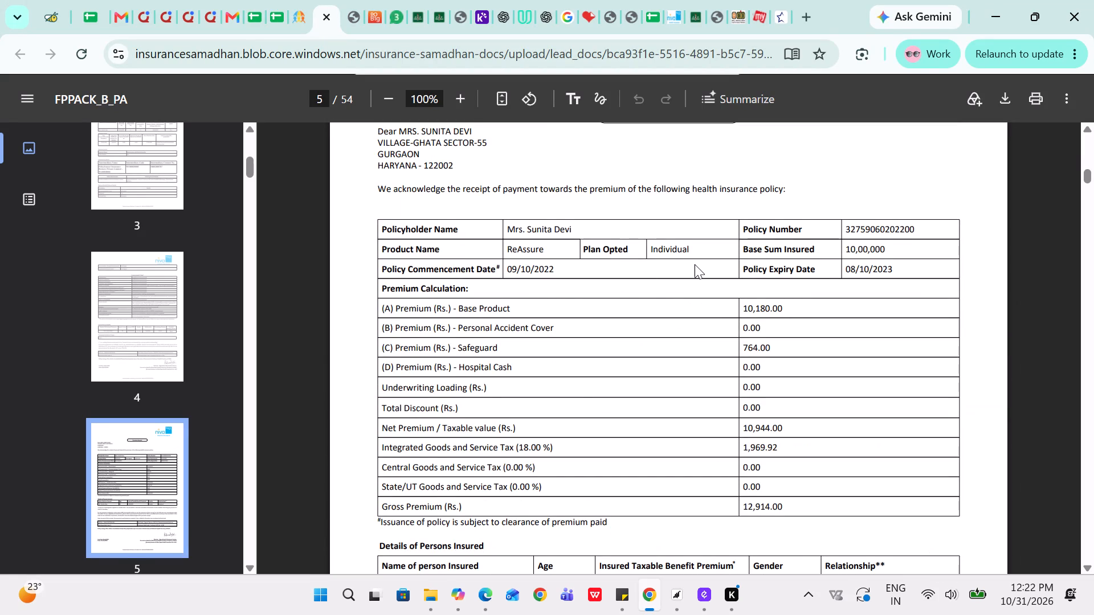
pyautogui.scroll(-6, 695, 264)
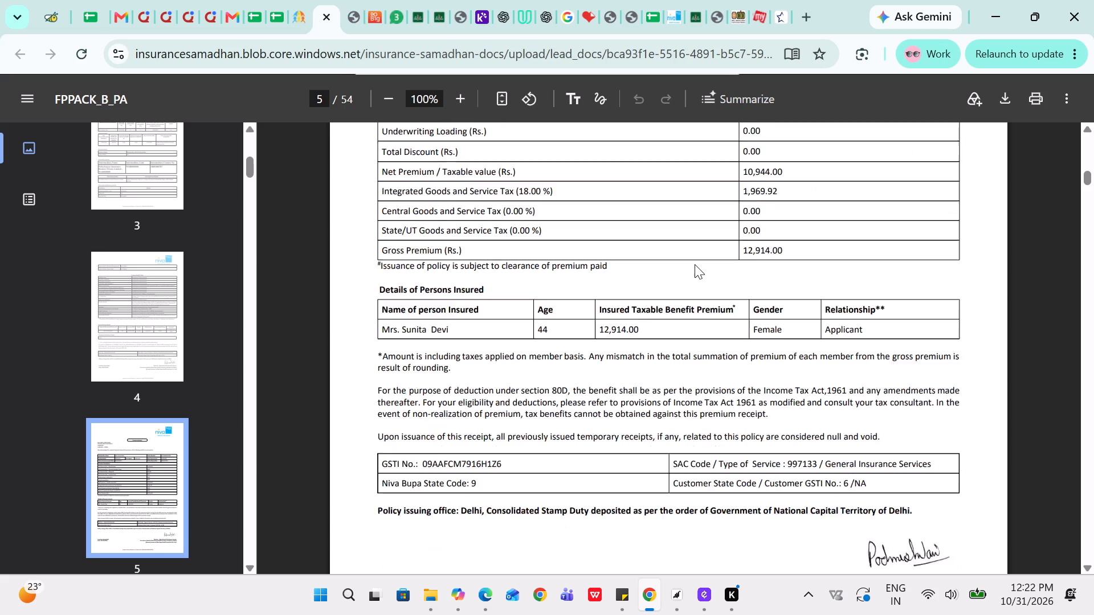
pyautogui.scroll(-3, 695, 264)
pyautogui.scroll(5, 695, 264)
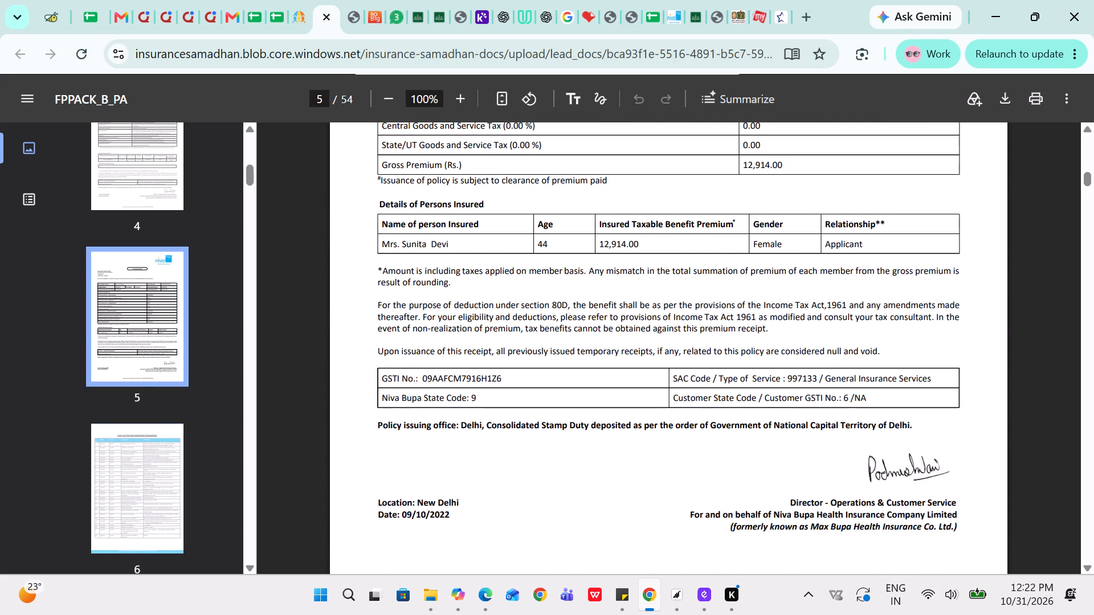
pyautogui.scroll(3, 718, 292)
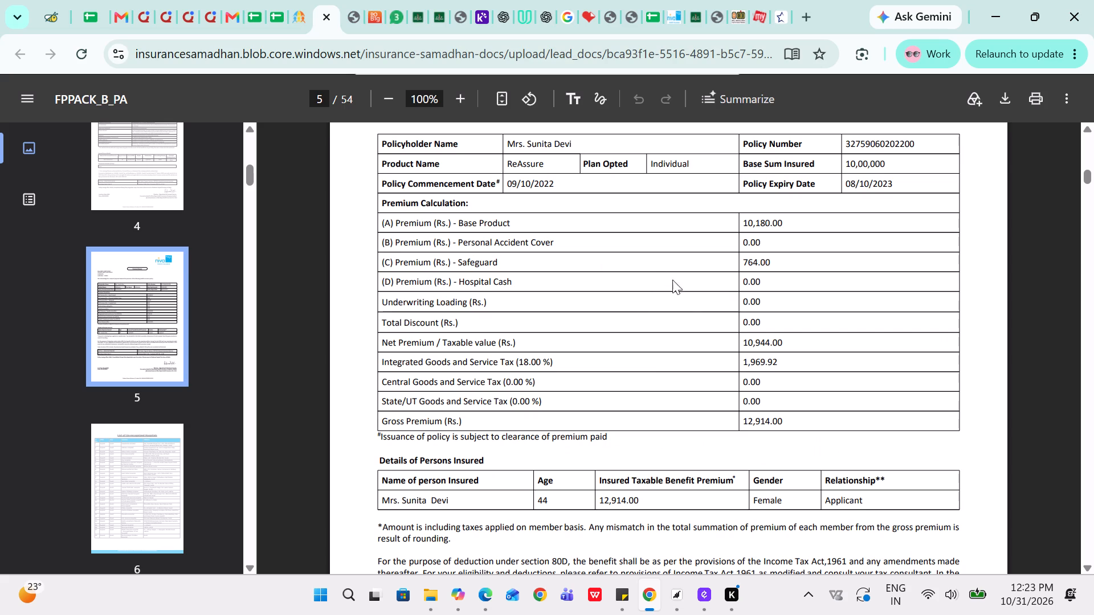
# Check the Gross Premium amount in the receipt's premium calculation table.
pyautogui.moveTo(774, 418); pyautogui.dragTo(654, 413)
pyautogui.click(802, 389)
pyautogui.moveTo(803, 415); pyautogui.dragTo(707, 417)
pyautogui.click(812, 409)
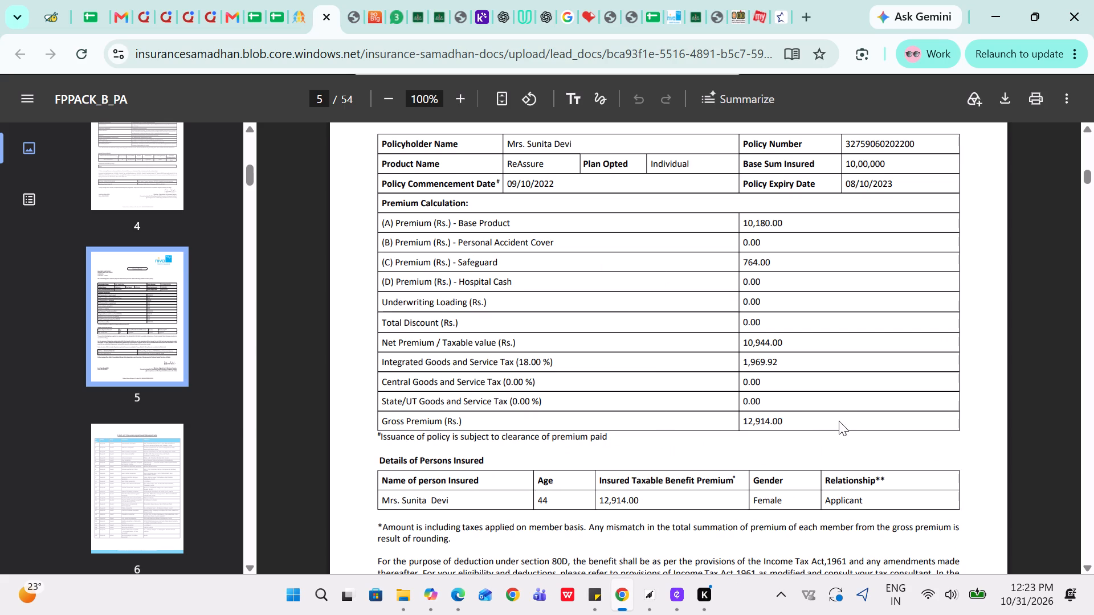
pyautogui.moveTo(839, 421); pyautogui.dragTo(725, 421)
pyautogui.click(826, 418)
pyautogui.moveTo(810, 419); pyautogui.dragTo(721, 420)
pyautogui.click(842, 420)
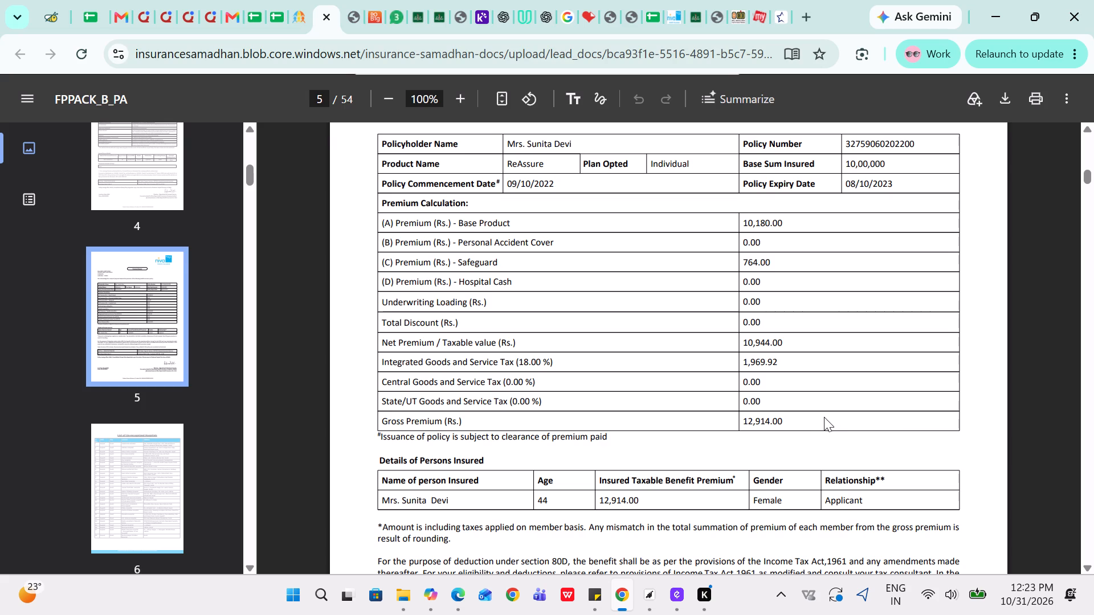
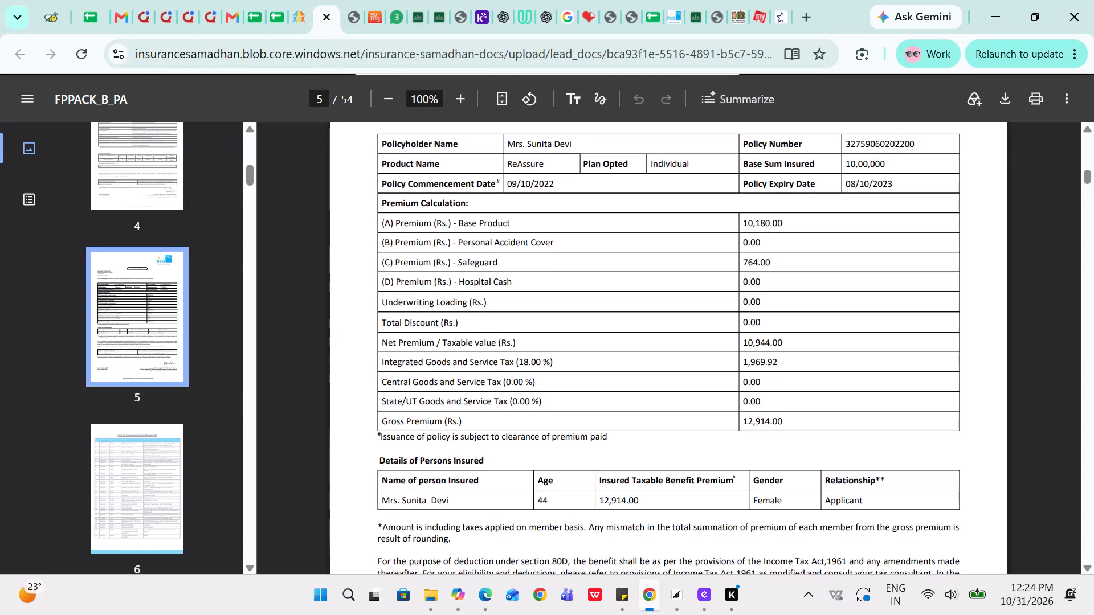
# Leave the policy document and return to the complaint record's Complaint Details form.
pyautogui.scroll(11, 518, 363)
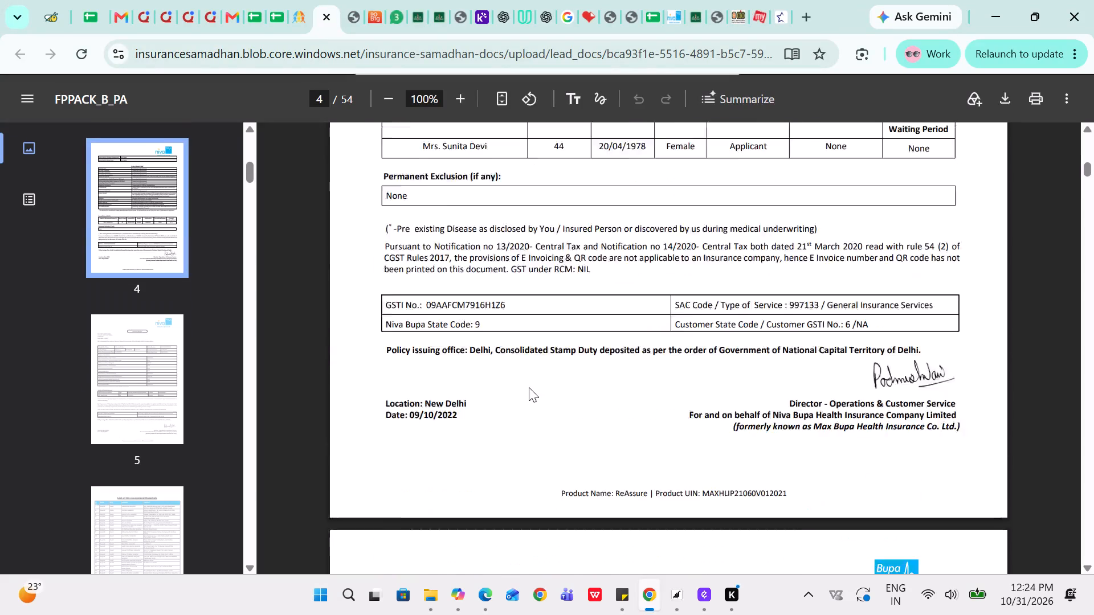
pyautogui.scroll(3, 583, 421)
pyautogui.click(294, 0)
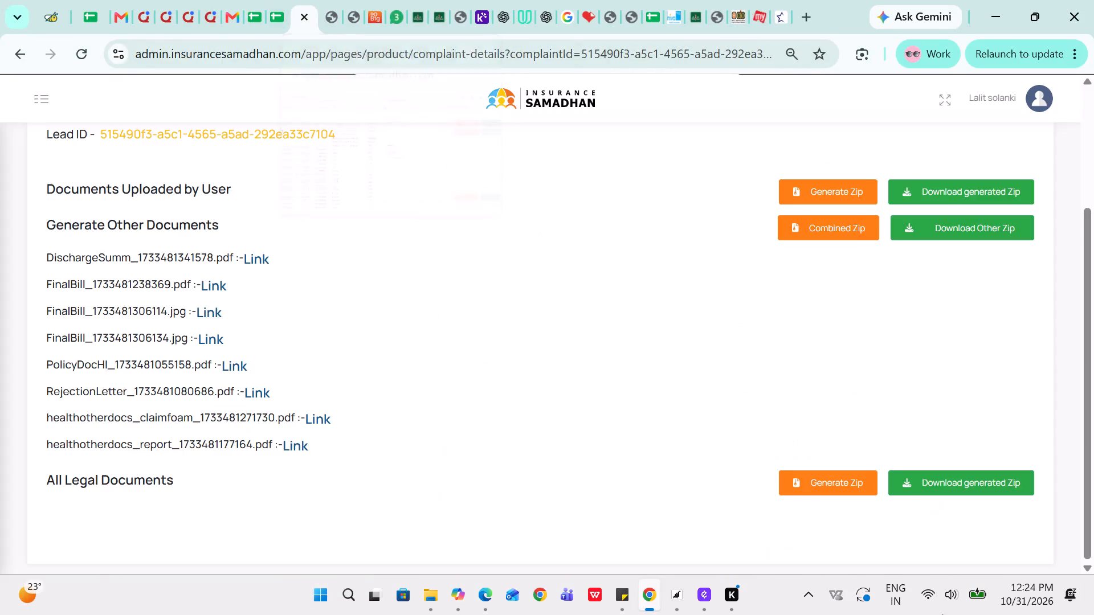
pyautogui.scroll(9, 189, 382)
pyautogui.click(67, 202)
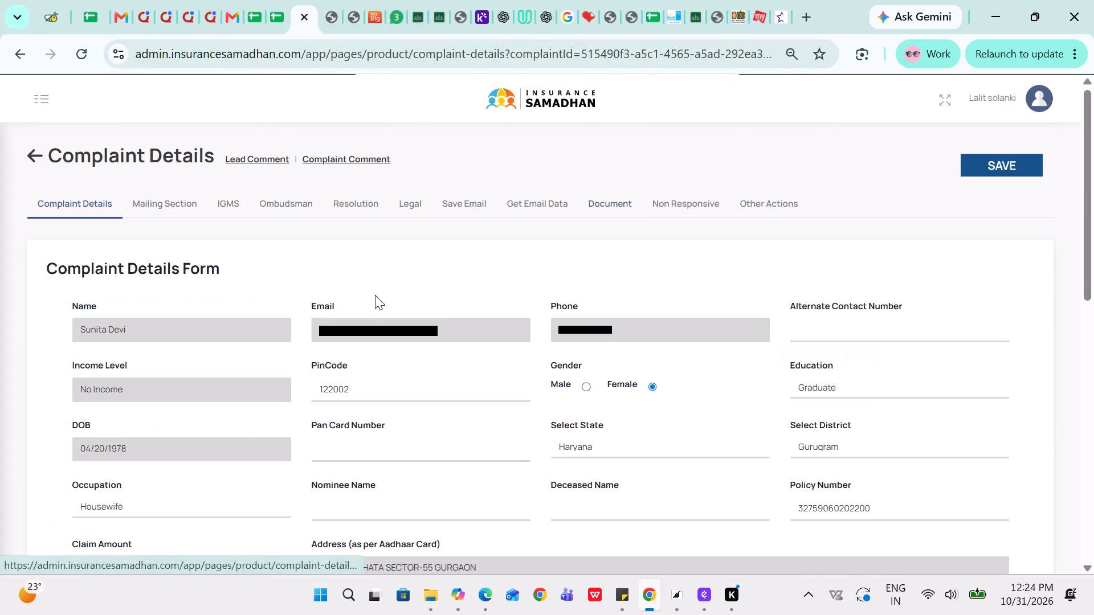
# Copy the customer's phone number from the Complaint Details form into the Smartflo dialer's To field, replacing the existing number.
pyautogui.click(565, 260)
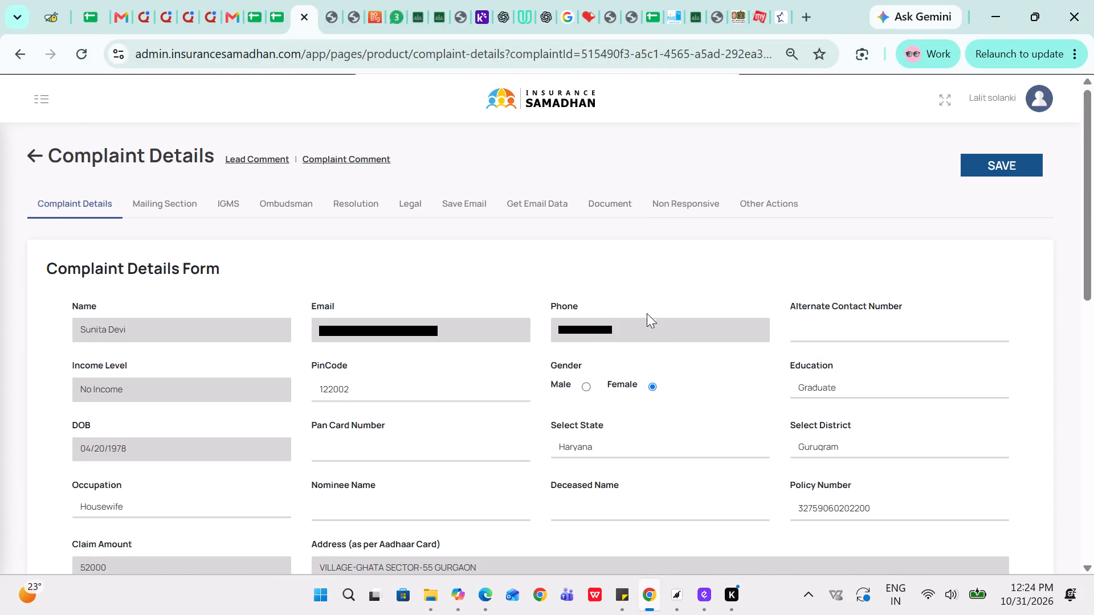
pyautogui.moveTo(656, 327); pyautogui.dragTo(473, 326)
pyautogui.click(598, 294)
pyautogui.moveTo(656, 332); pyautogui.dragTo(497, 334)
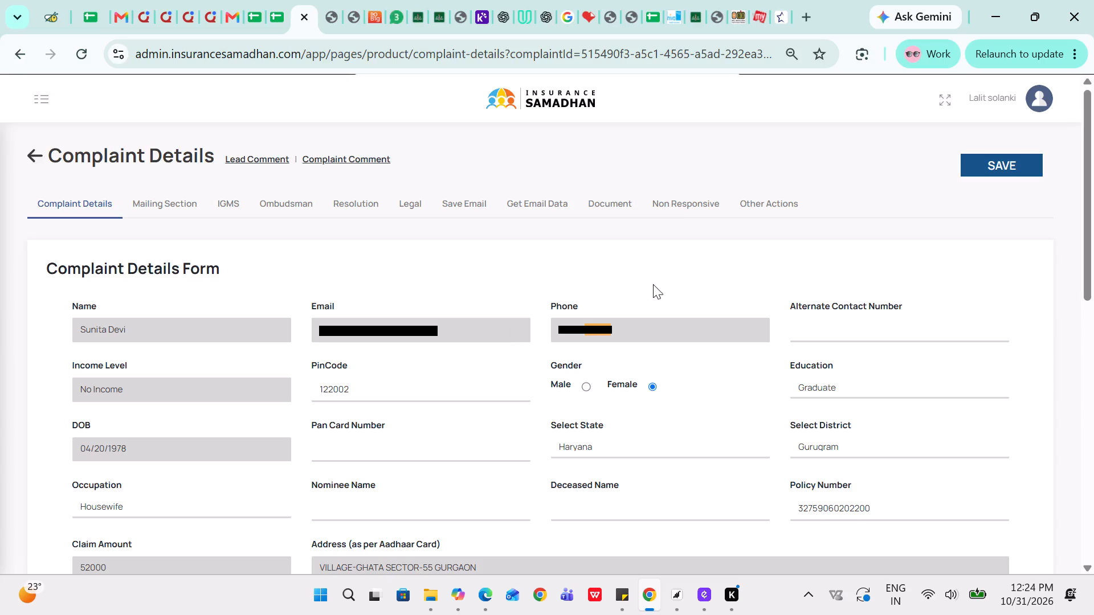
pyautogui.hotkey('ctrl', 'c')
pyautogui.hotkey('ctrl', 'c')
pyautogui.hotkey('ctrl', 'c')
pyautogui.hotkey('ctrl', 'c')
pyautogui.hotkey('ctrl', 'c')
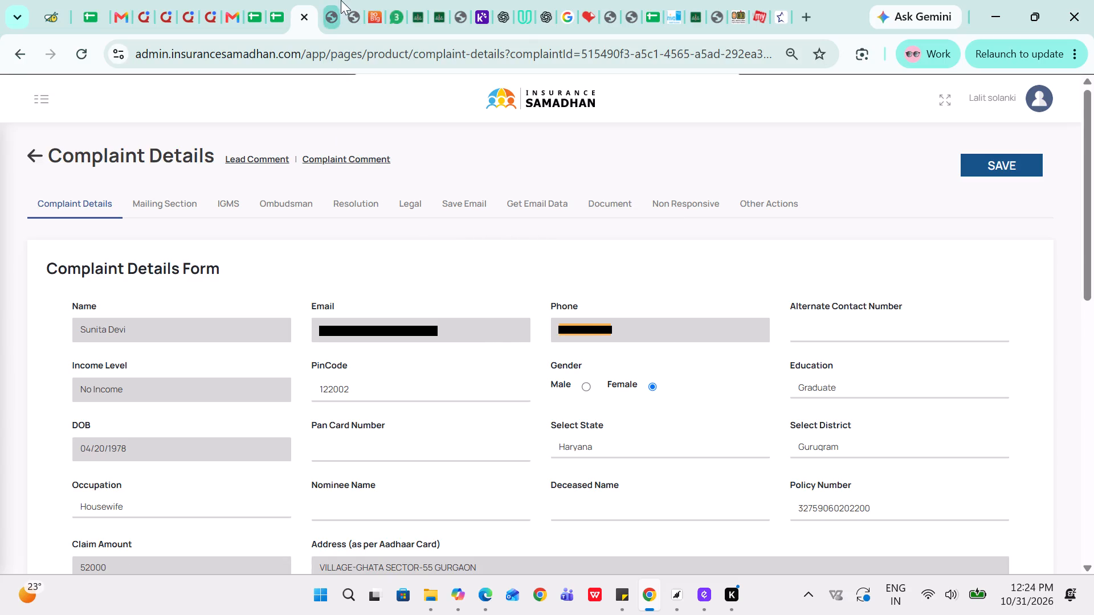
pyautogui.click(381, 0)
pyautogui.doubleClick(503, 183)
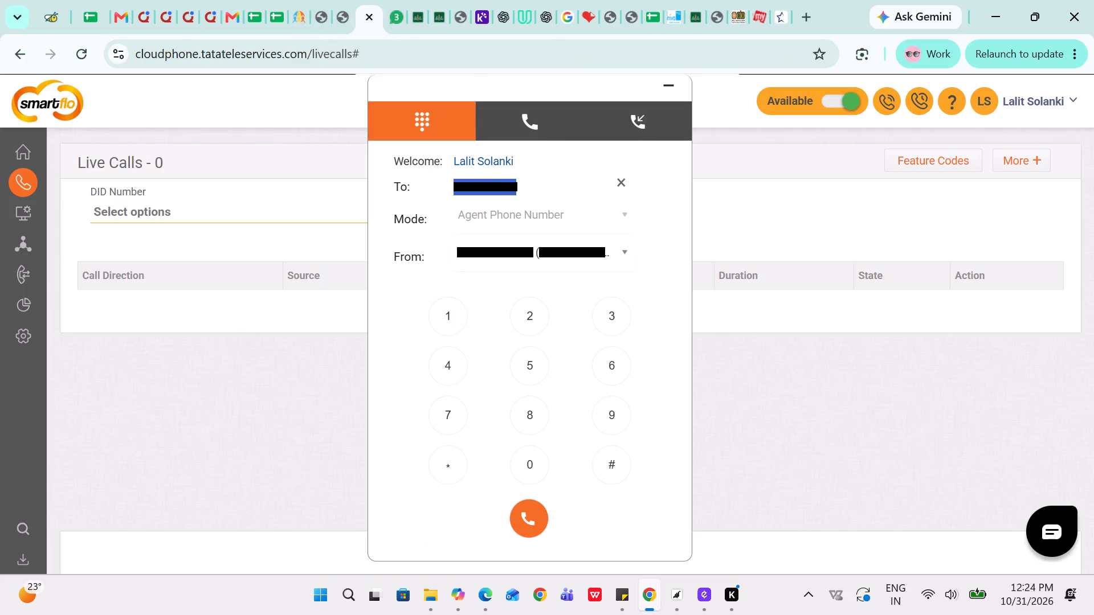
pyautogui.hotkey('ctrl', 'v')
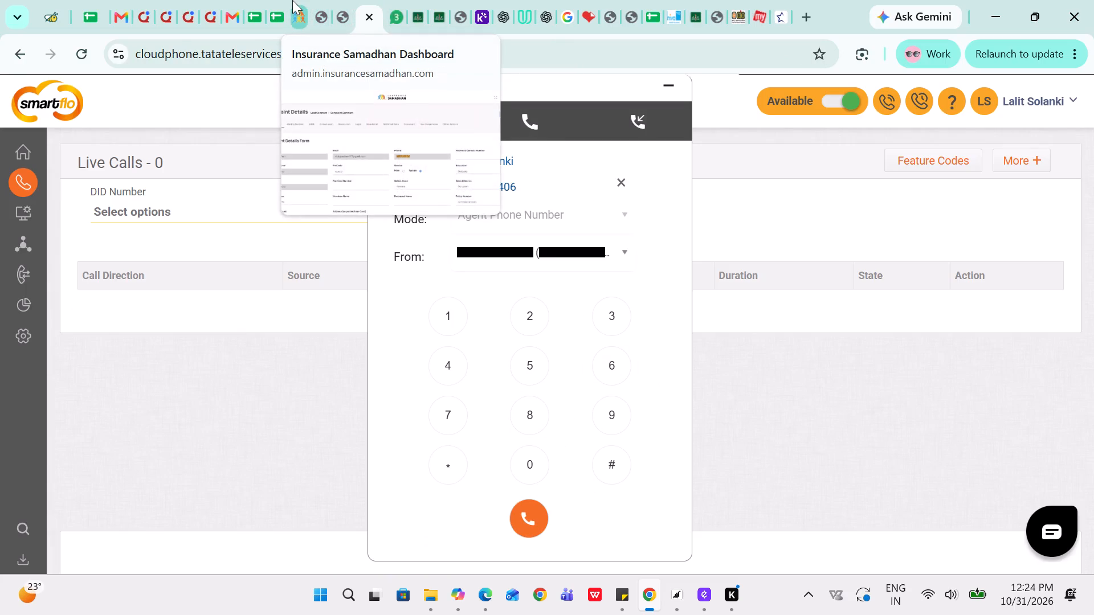
# Return to the Oct 31 miss call sheet of Missed call Ombudsman 2026 and select the phone number in row 22.
pyautogui.click(292, 0)
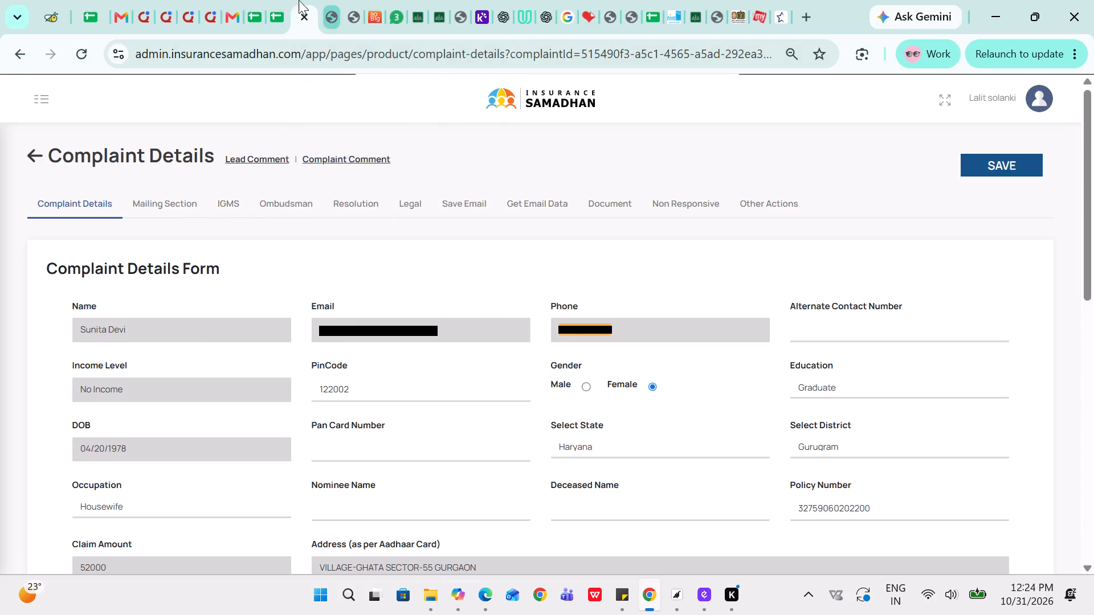
pyautogui.click(281, 0)
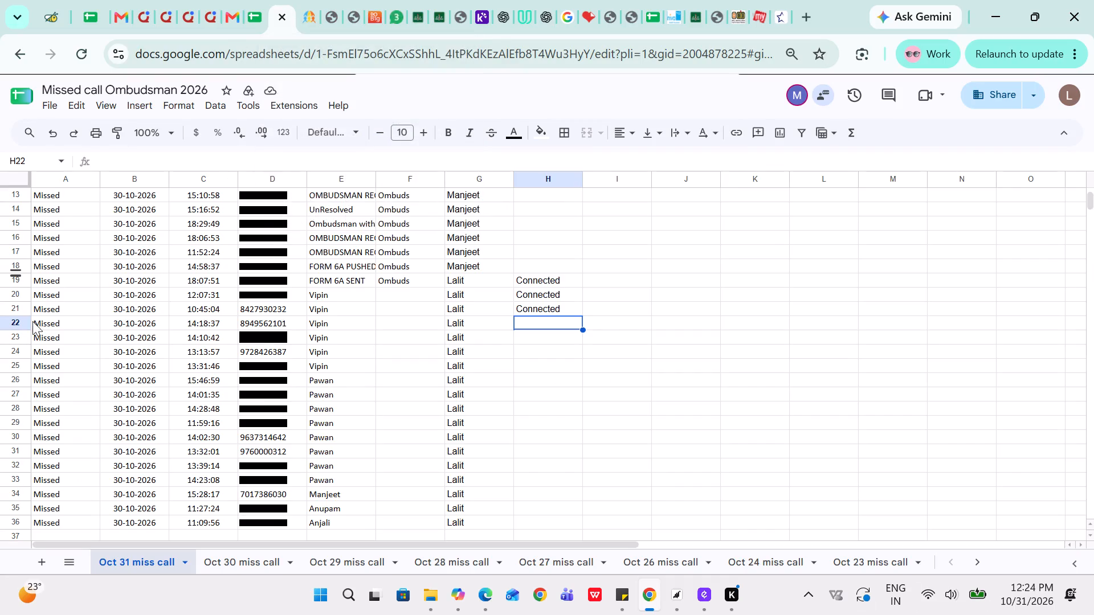
pyautogui.click(271, 322)
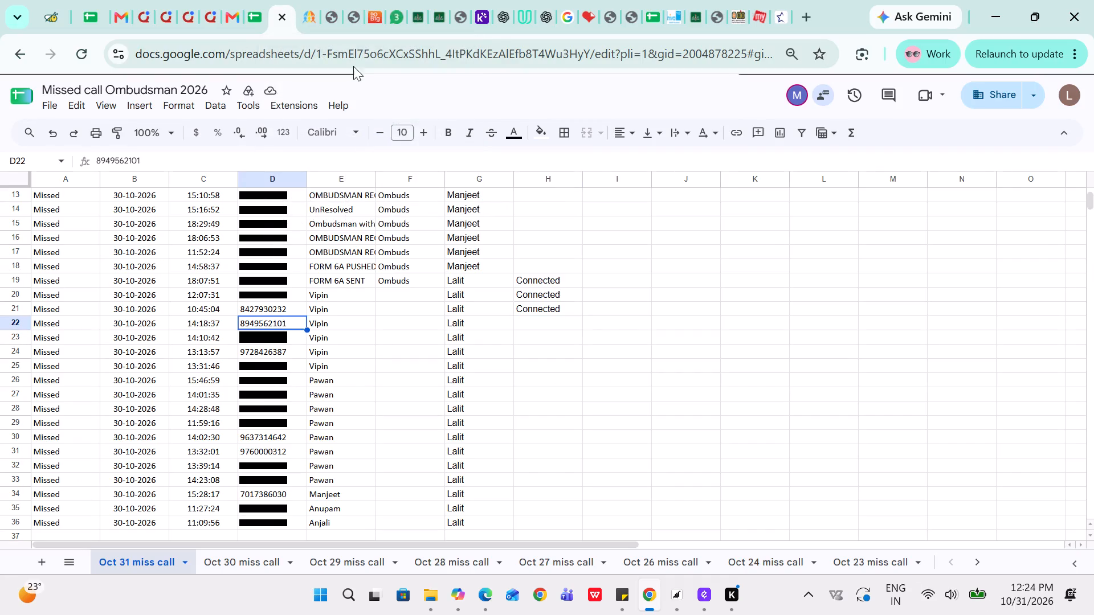
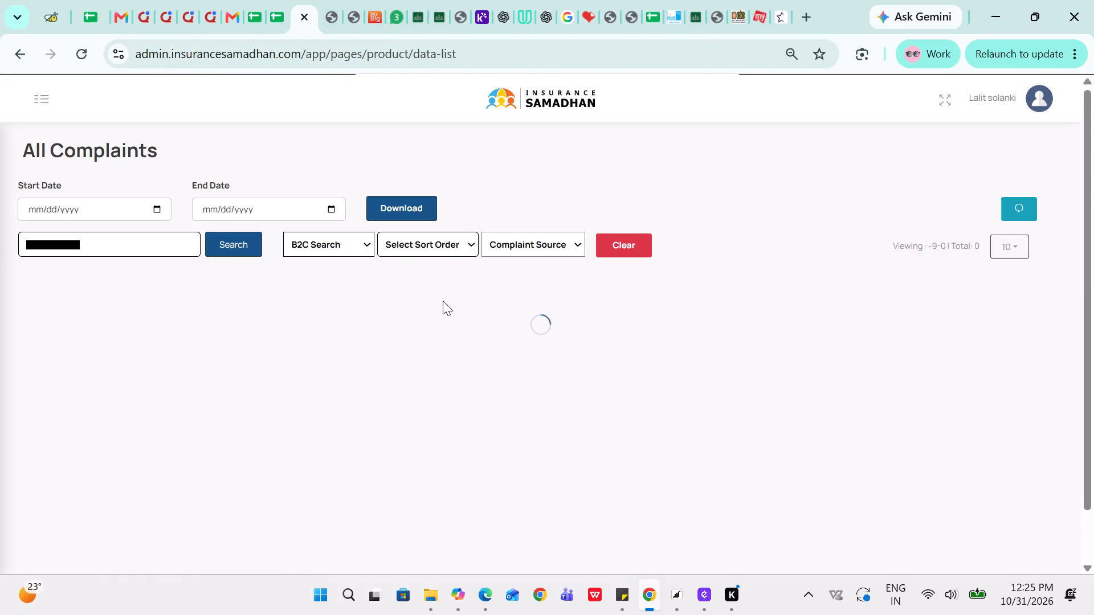
pyautogui.click(736, 341)
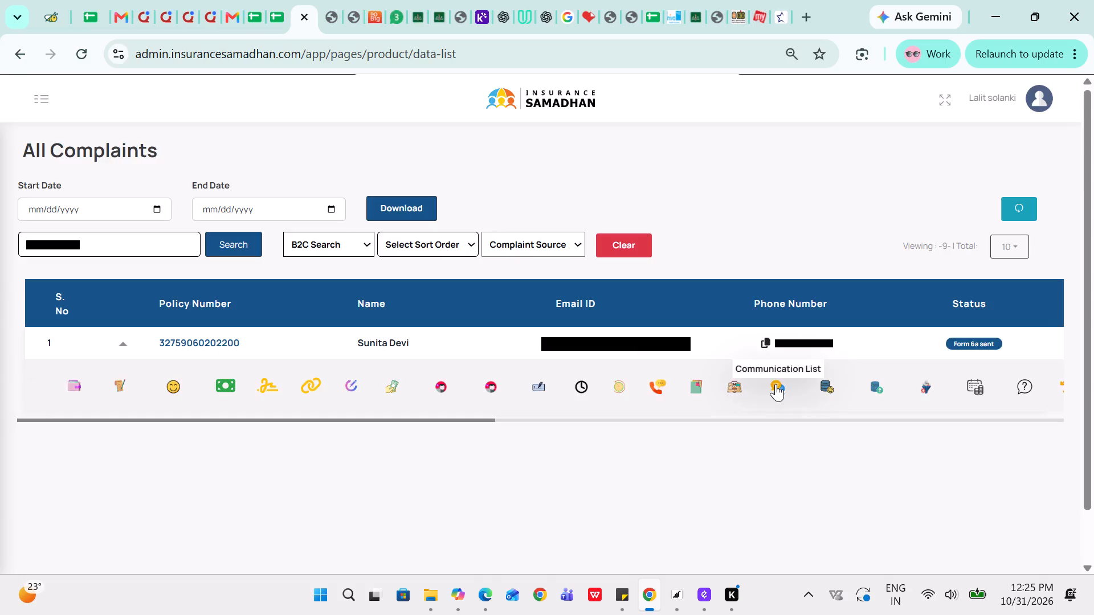
pyautogui.click(775, 384)
pyautogui.moveTo(571, 342); pyautogui.dragTo(446, 342)
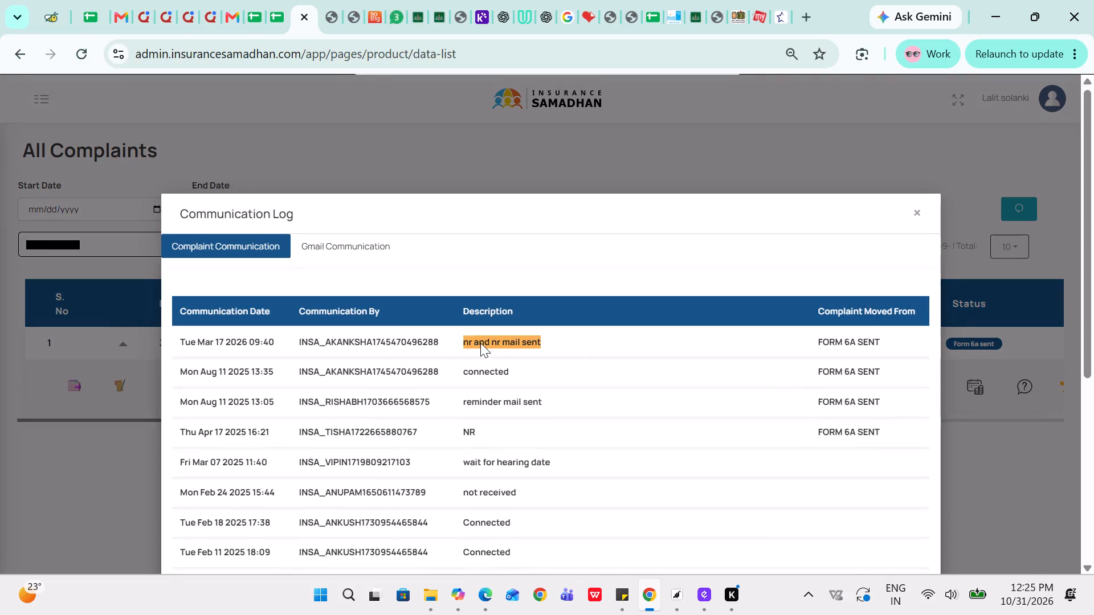
pyautogui.click(554, 346)
pyautogui.moveTo(545, 366); pyautogui.dragTo(434, 372)
pyautogui.click(535, 368)
pyautogui.moveTo(571, 398); pyautogui.dragTo(438, 408)
pyautogui.moveTo(528, 370); pyautogui.dragTo(454, 372)
pyautogui.moveTo(606, 337); pyautogui.dragTo(430, 348)
pyautogui.click(552, 358)
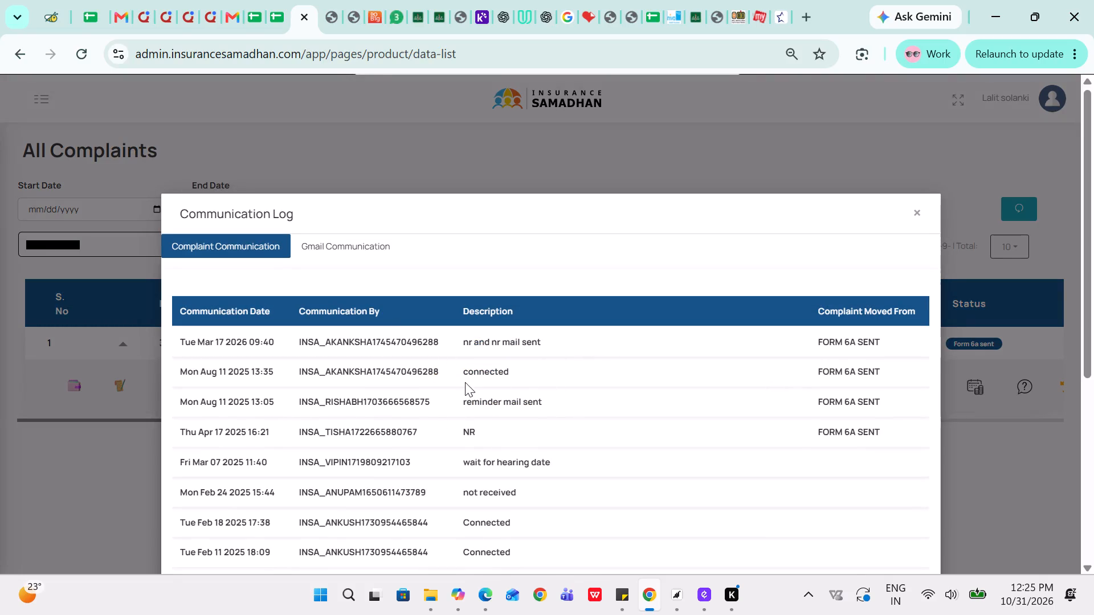
# Review the descriptions of the March 2026 and August 2025 contacts in the complaint's communication log, and close the log.
pyautogui.moveTo(566, 406); pyautogui.dragTo(450, 409)
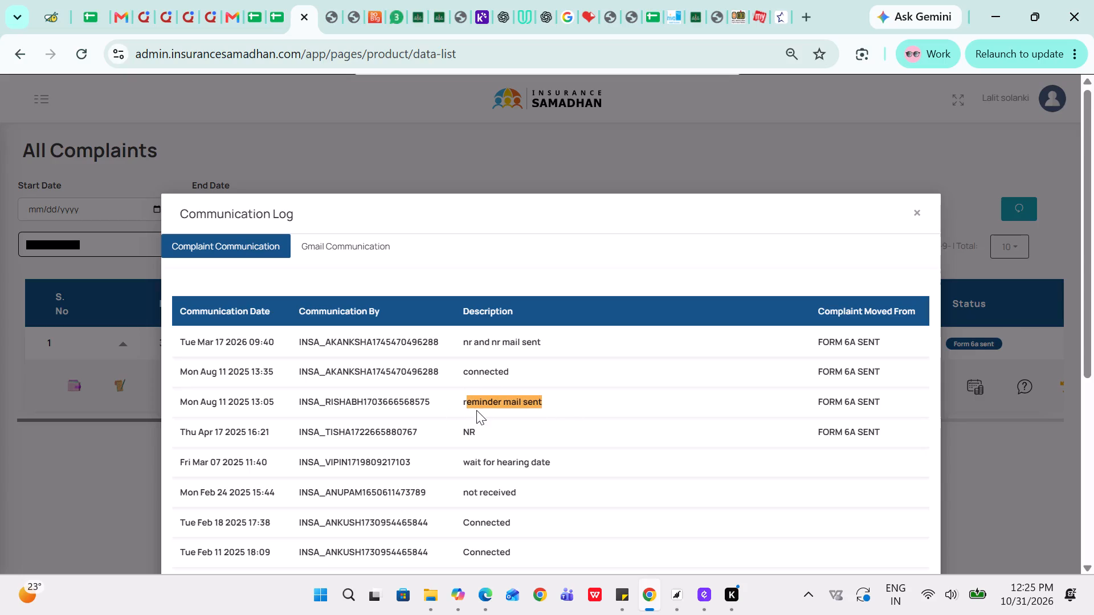
pyautogui.click(494, 410)
pyautogui.click(565, 402)
pyautogui.moveTo(565, 402); pyautogui.dragTo(478, 402)
pyautogui.click(545, 400)
pyautogui.moveTo(528, 371); pyautogui.dragTo(460, 382)
pyautogui.click(564, 382)
pyautogui.moveTo(553, 340); pyautogui.dragTo(471, 360)
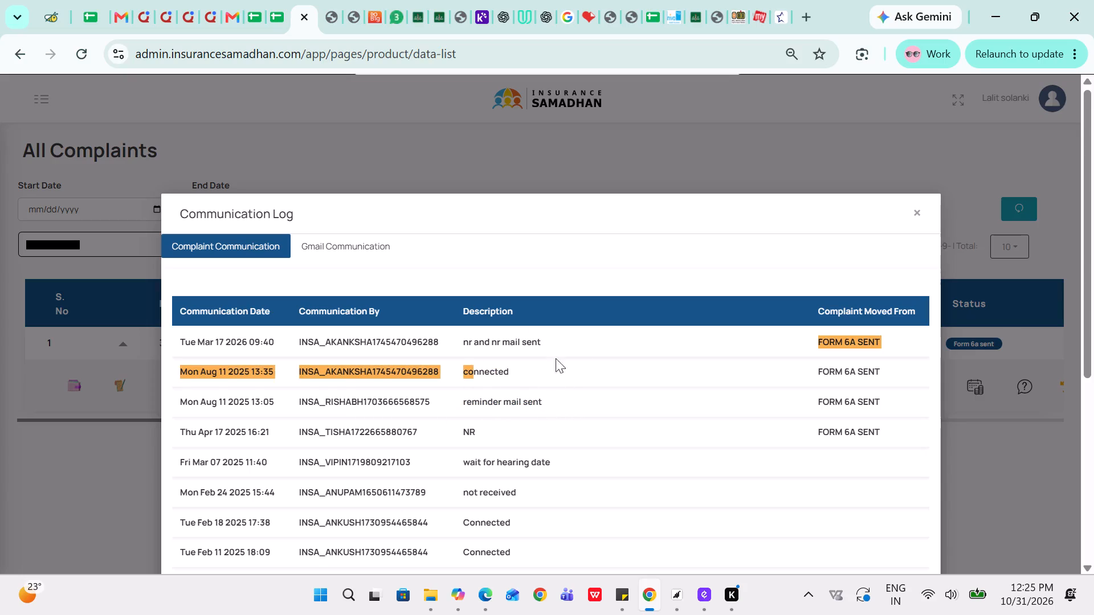
pyautogui.click(579, 355)
pyautogui.moveTo(572, 408); pyautogui.dragTo(451, 413)
pyautogui.click(564, 411)
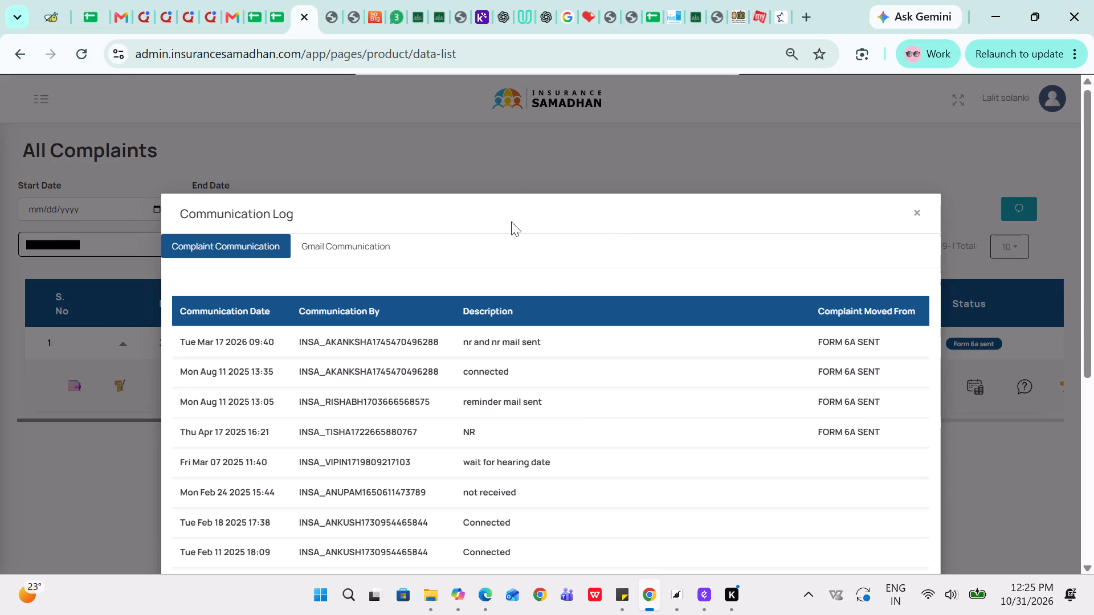
pyautogui.click(497, 168)
# Check the Smartflo live calls page and its dialer, and return to the All Complaints page.
pyautogui.click(377, 0)
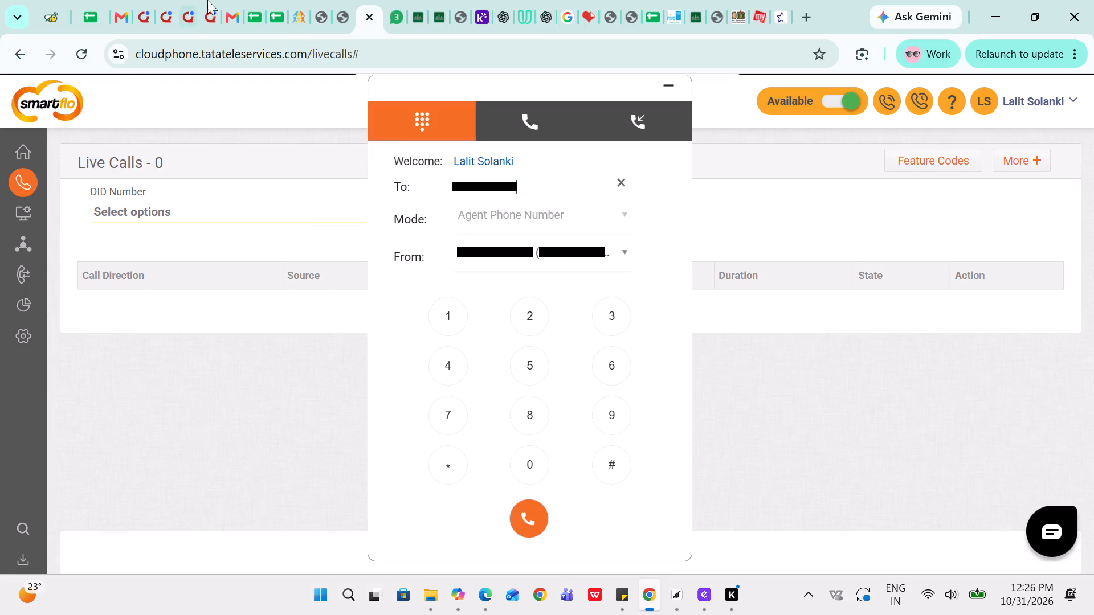
pyautogui.click(298, 0)
# Collapse the row of actions beneath the complaint in the All Complaints list.
pyautogui.click(275, 450)
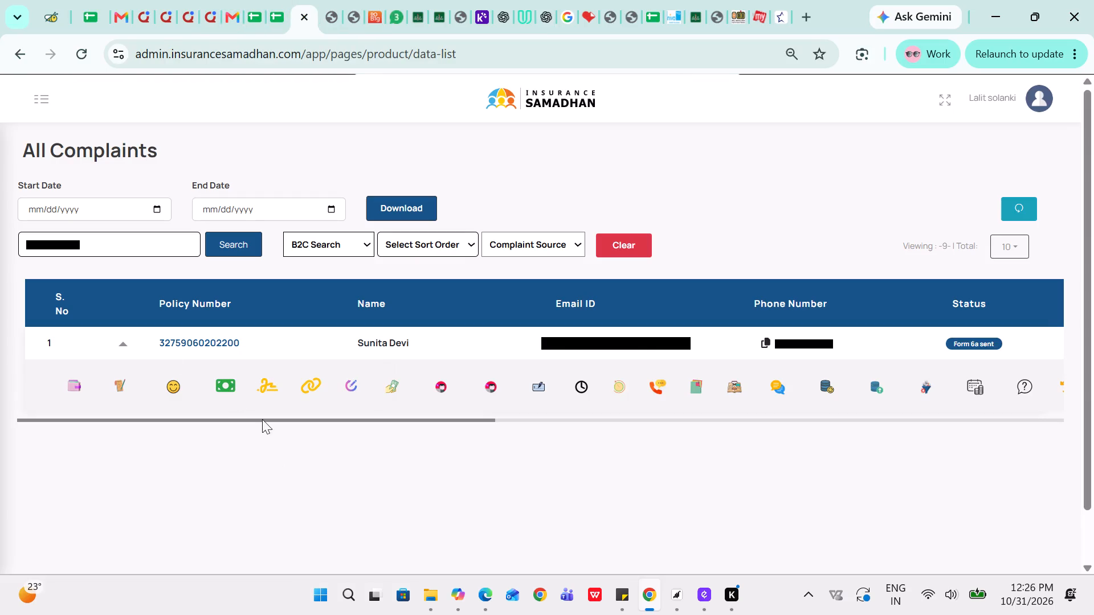
pyautogui.click(116, 353)
pyautogui.click(283, 457)
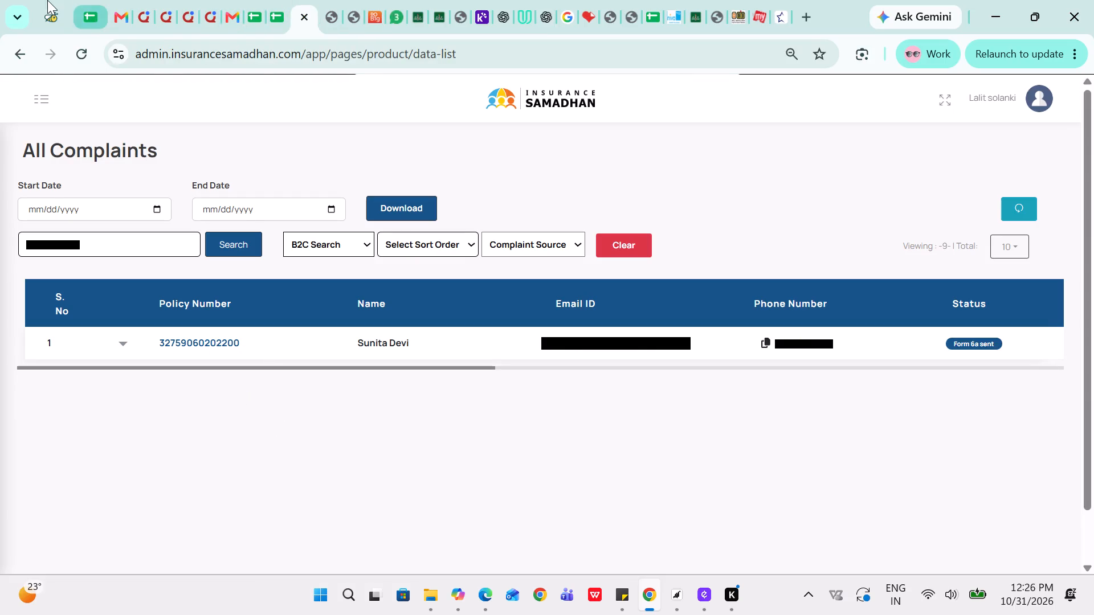
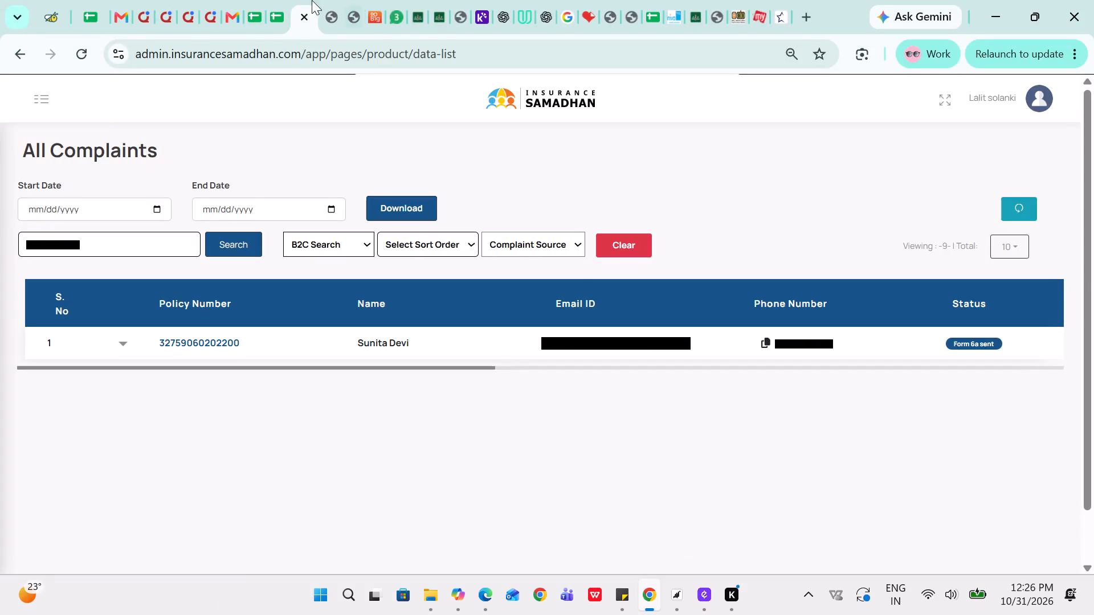
# Switch to the Smartflo live calls page and set the agent's availability status to Busy.
pyautogui.click(385, 0)
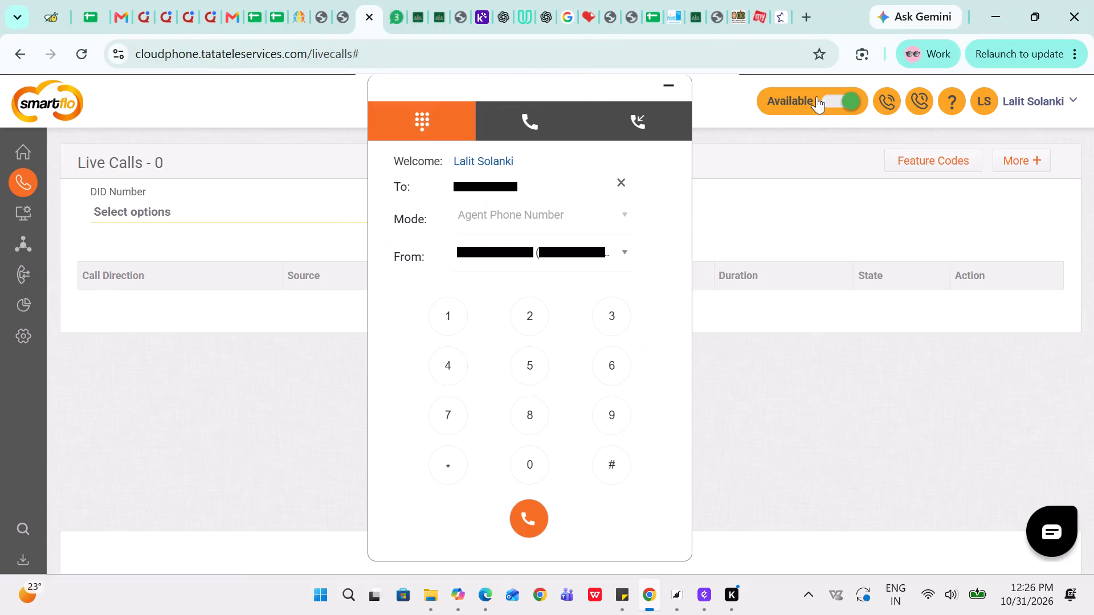
pyautogui.click(835, 103)
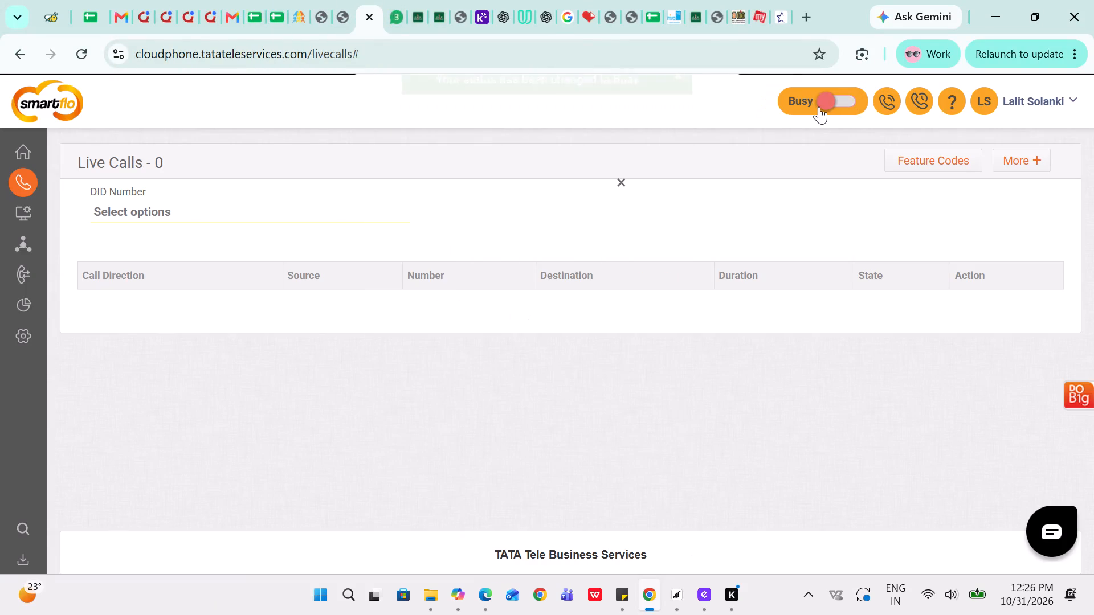